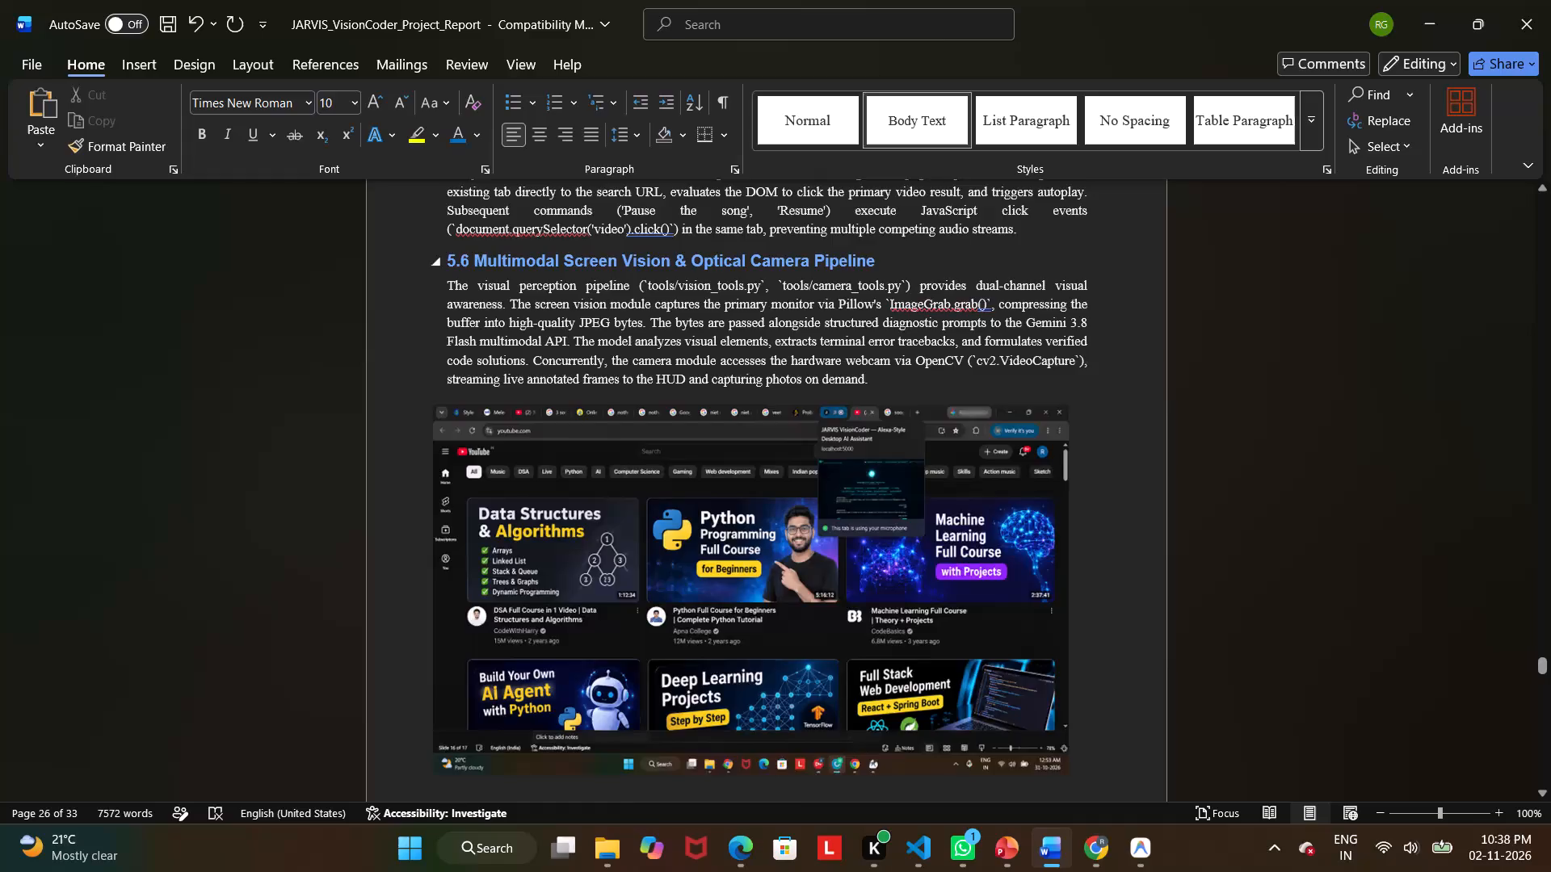
# Copy sections 5.5 and 5.6, headings and paragraphs included, and remove them from above the YouTube screenshot.
pyautogui.scroll(3, 637, 233)
pyautogui.scroll(-1, 637, 233)
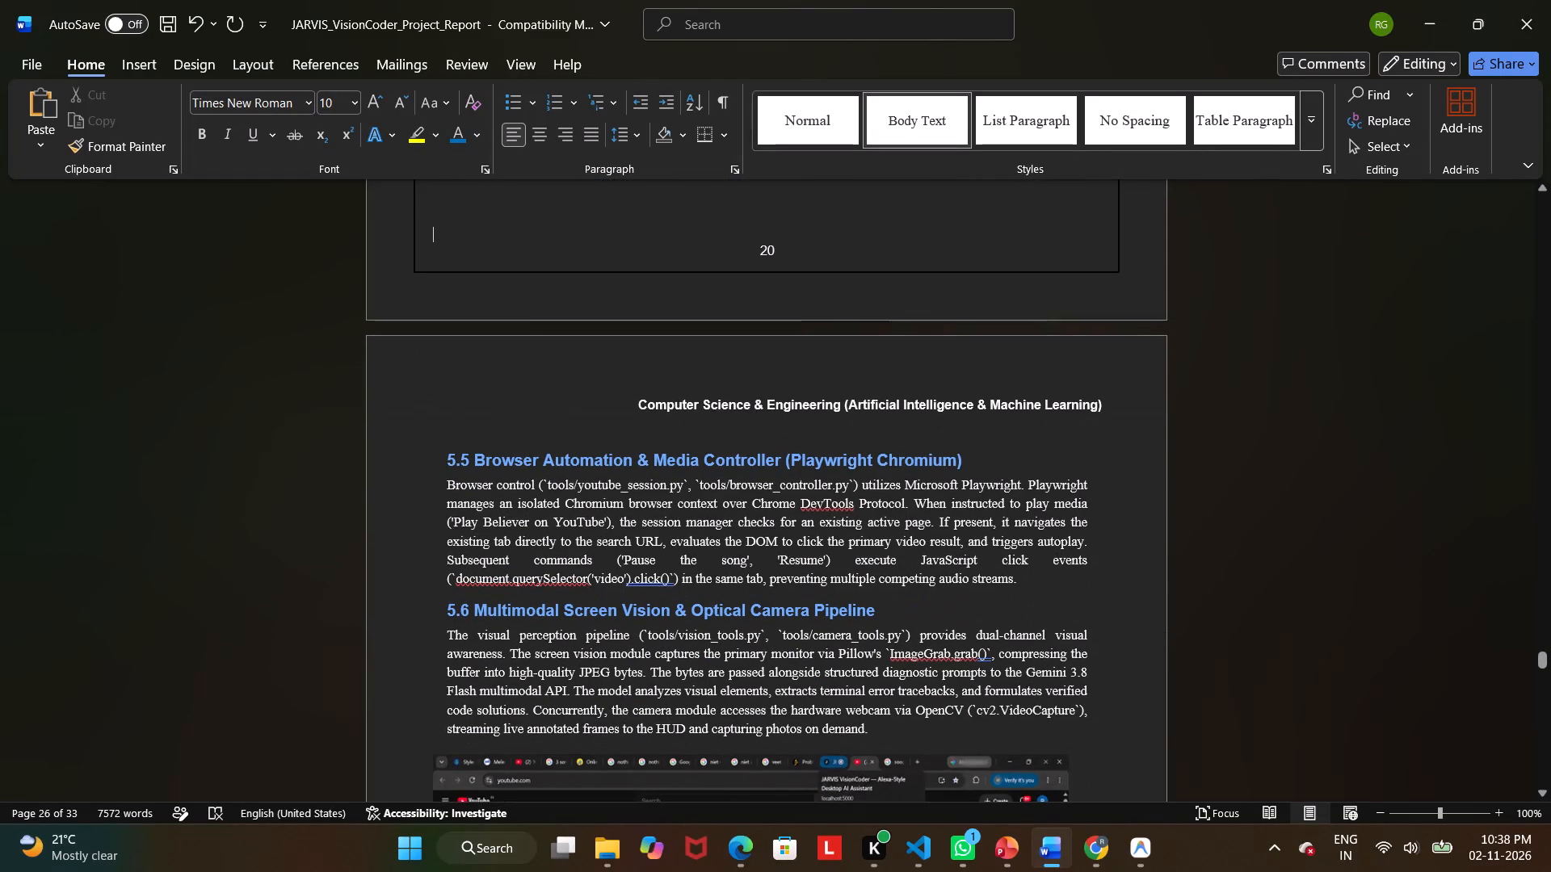
pyautogui.moveTo(868, 736); pyautogui.dragTo(459, 473)
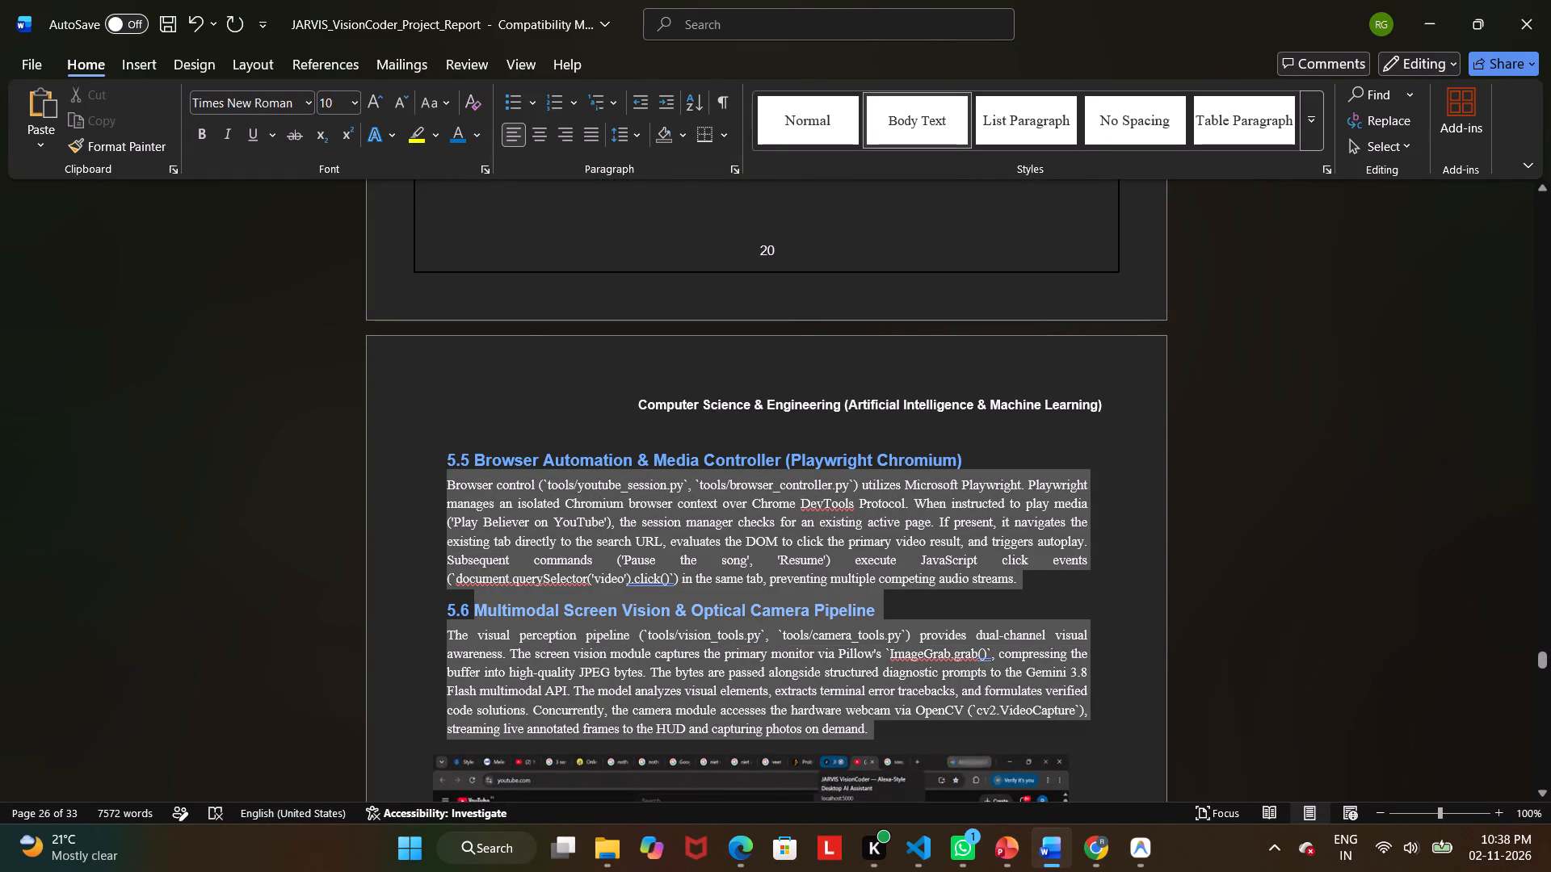
pyautogui.moveTo(459, 473); pyautogui.dragTo(443, 457)
pyautogui.hotkey('ctrl', 'c')
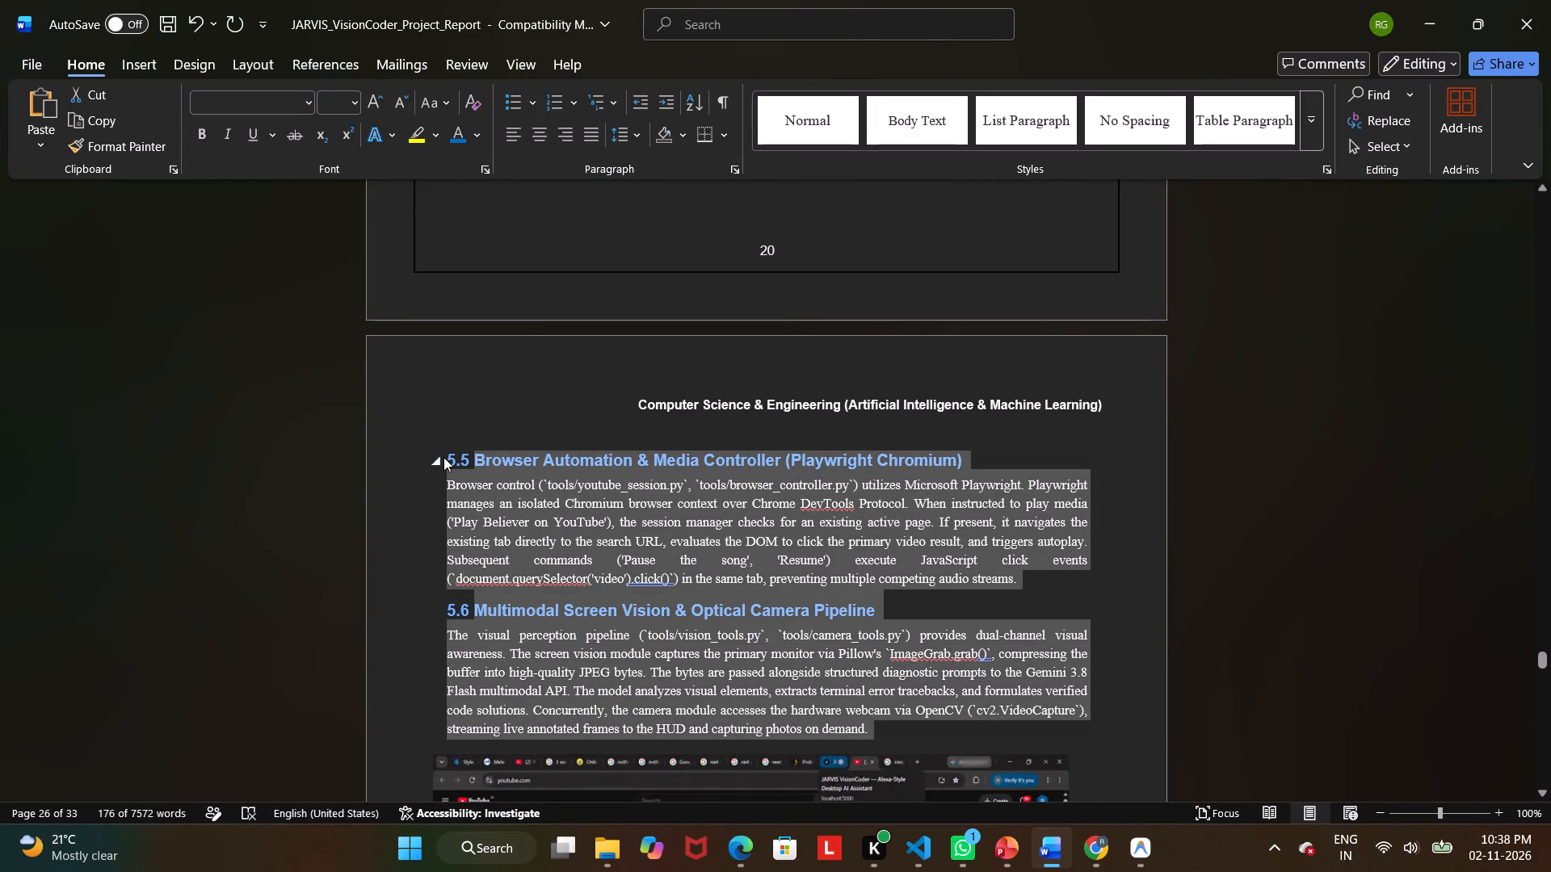
pyautogui.hotkey('ctrl', 'c')
pyautogui.hotkey('ctrl', 'c')
pyautogui.press('BackSpace')
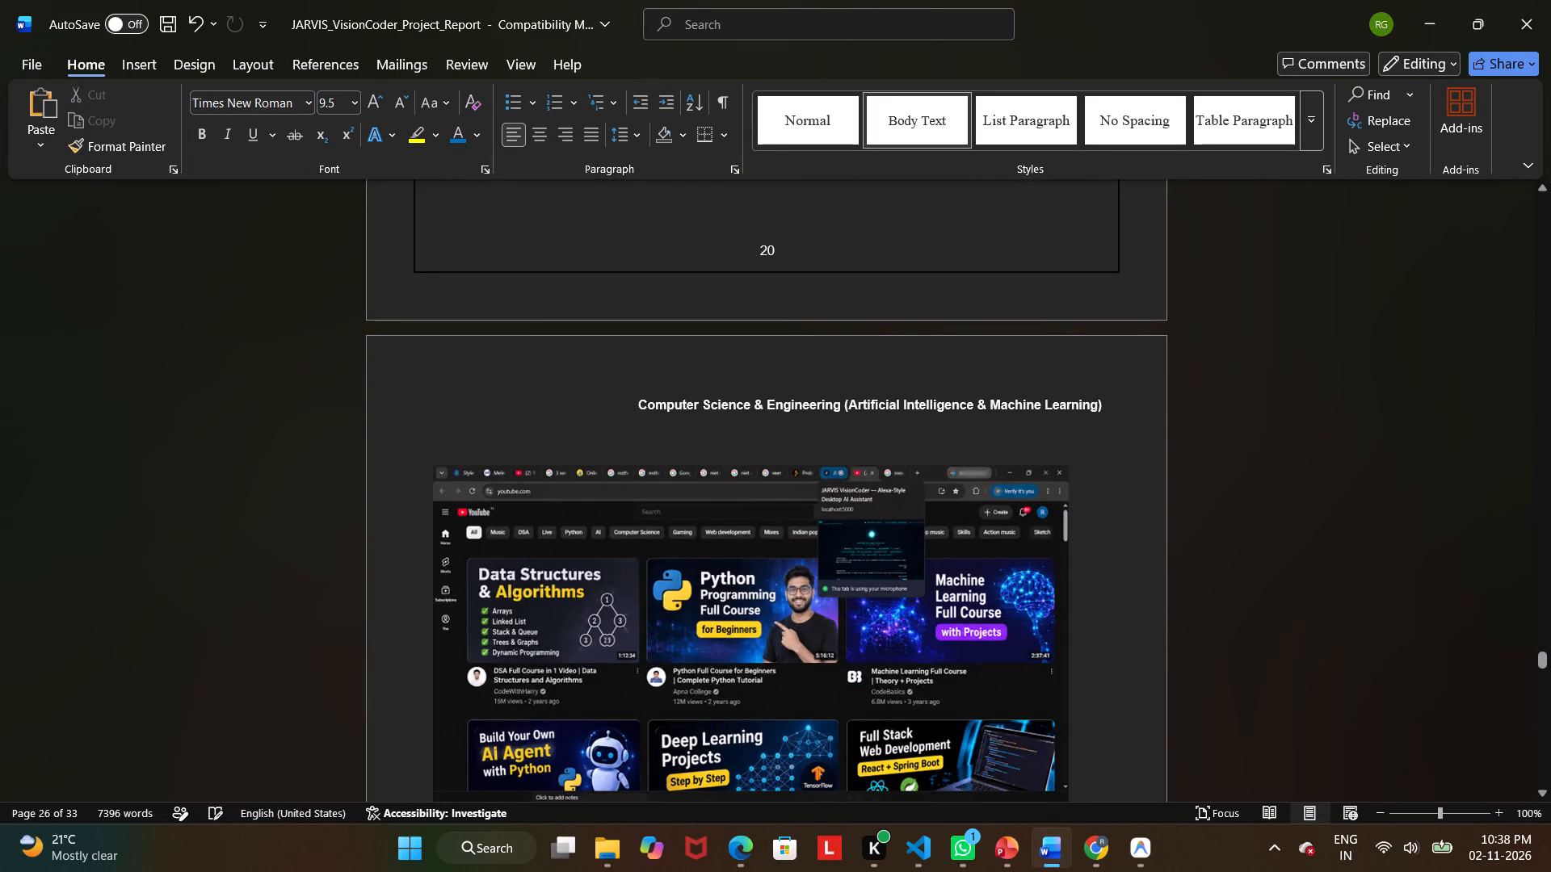
# Paste the copied sections 5.5 and 5.6 below the last paragraph of section 5.4, leaving blank space between them.
pyautogui.scroll(5, 443, 457)
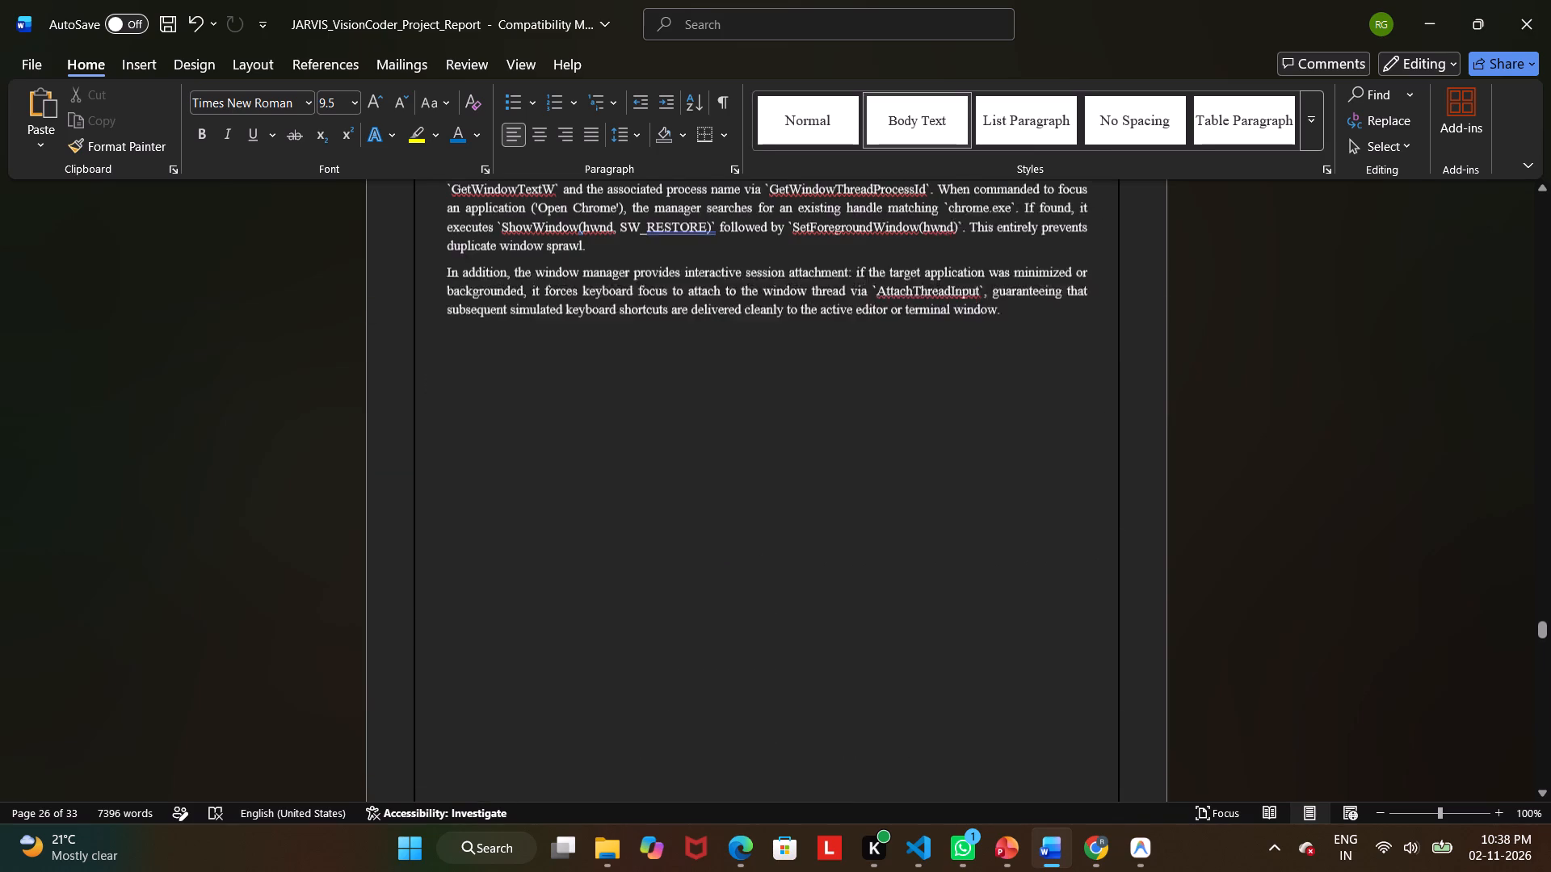
pyautogui.scroll(1, 443, 457)
pyautogui.click(616, 492)
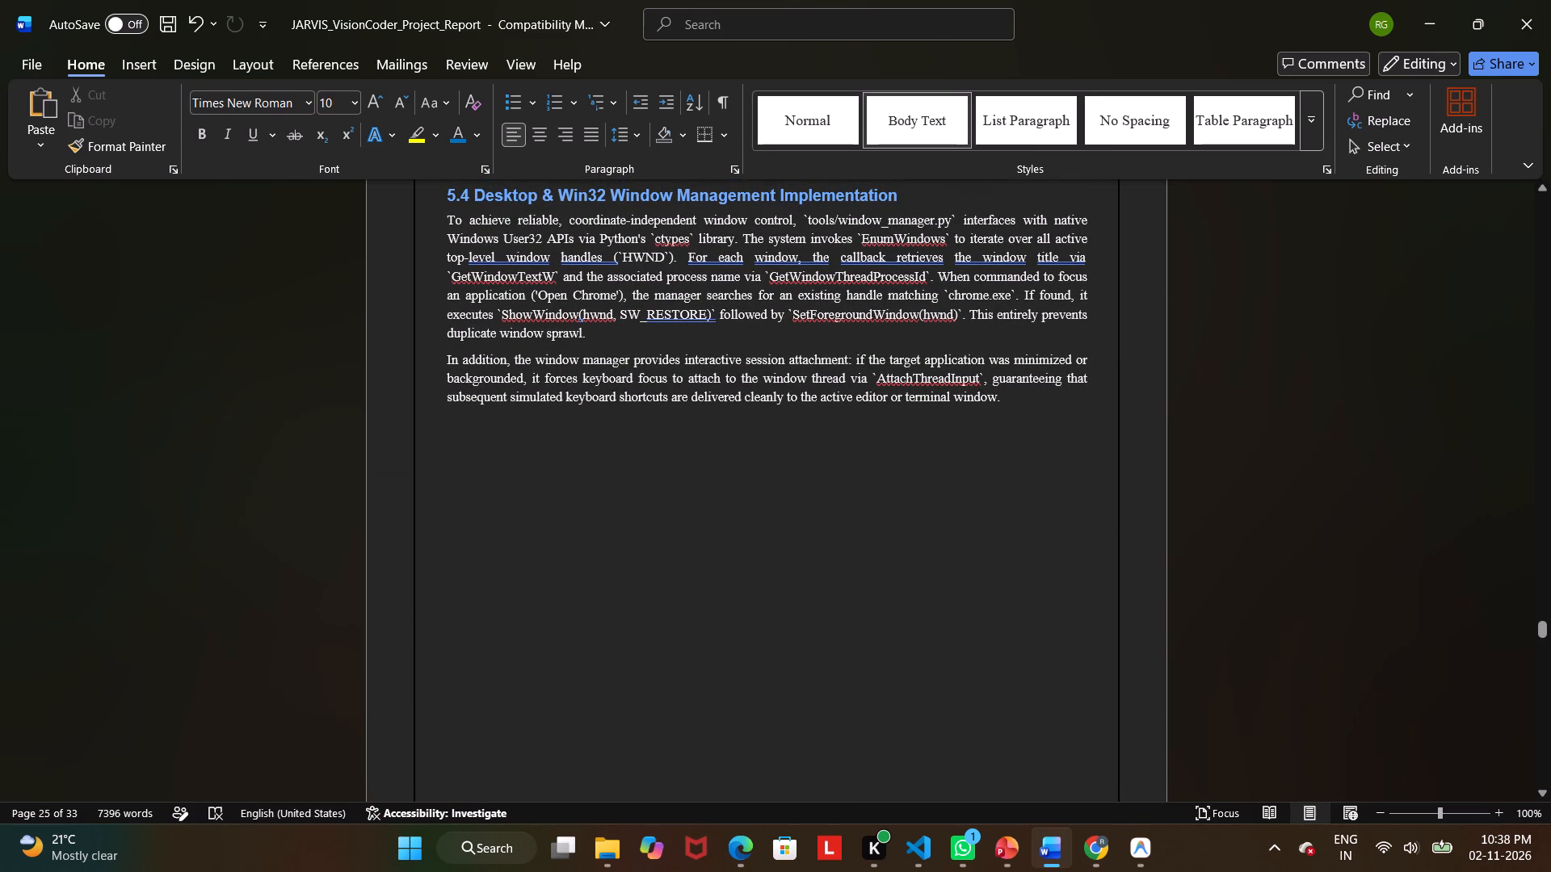
pyautogui.click(637, 440)
pyautogui.click(1074, 400)
pyautogui.press('Return')
pyautogui.press('Return')
pyautogui.hotkey('ctrl', 'v')
# Delete the surplus blank lines near the pasted sections 5.5 and 5.6.
pyautogui.scroll(-2, 1074, 400)
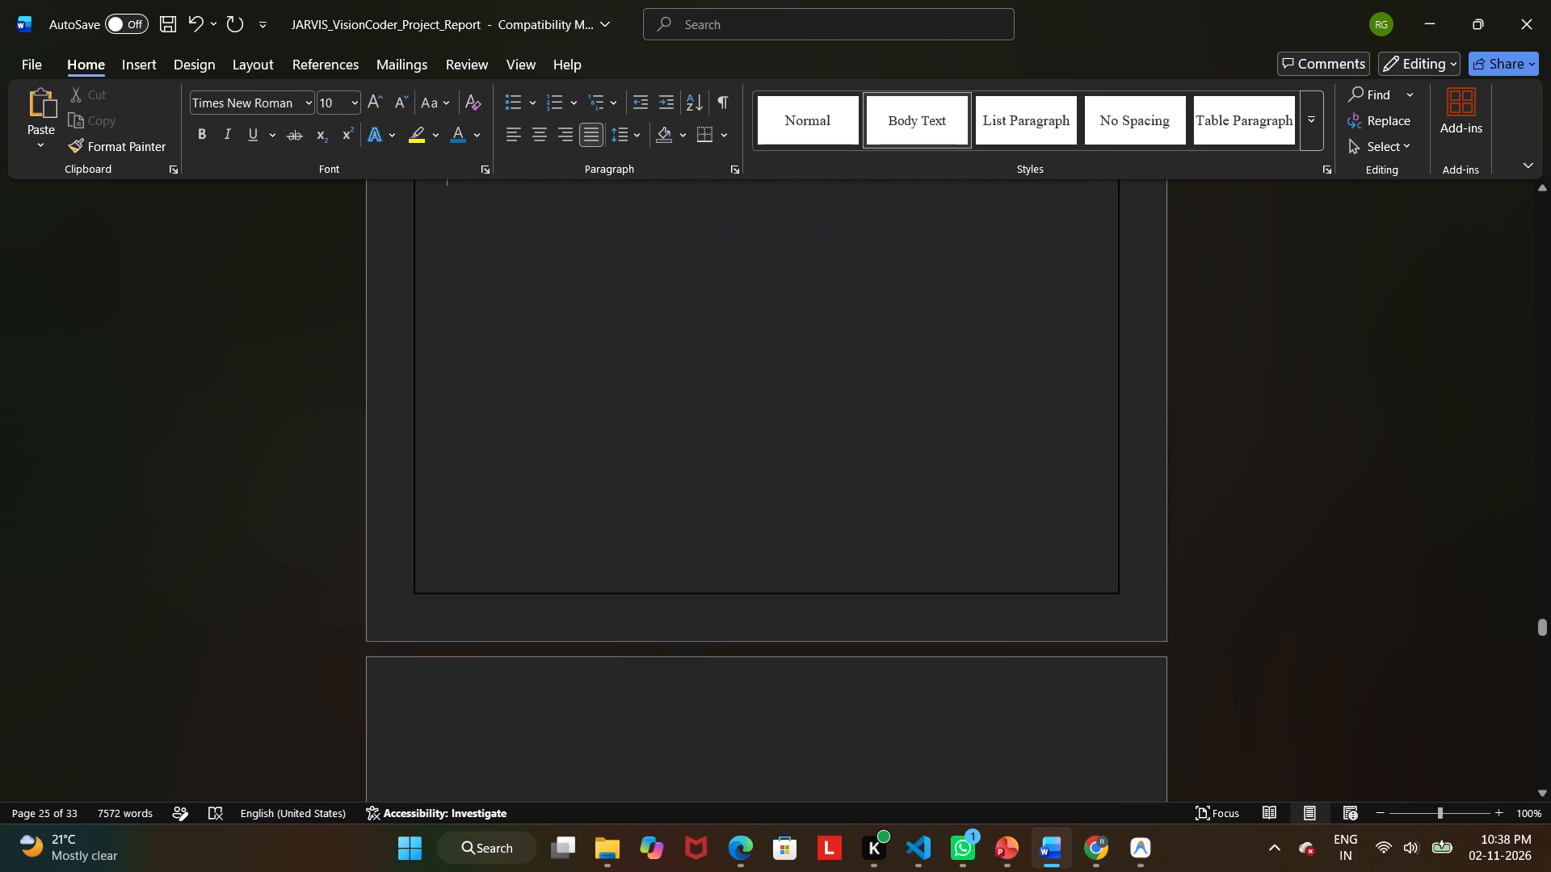
pyautogui.scroll(2, 1074, 400)
pyautogui.moveTo(555, 673); pyautogui.dragTo(500, 337)
pyautogui.press('BackSpace')
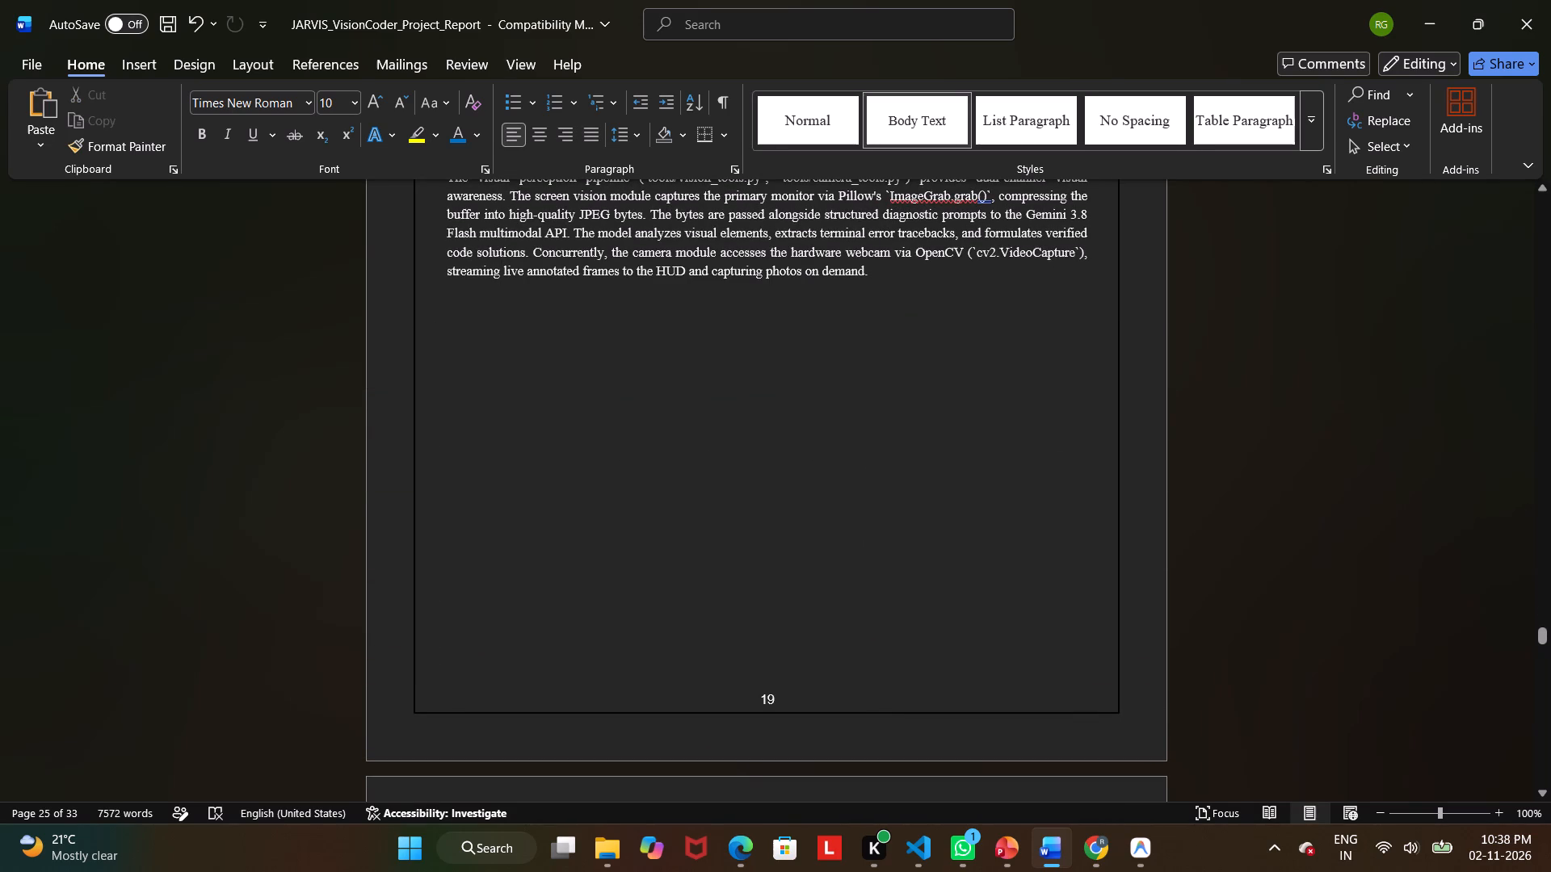
# Move the YouTube screenshot up from its page onto the blank page that precedes it.
pyautogui.scroll(-5, 730, 502)
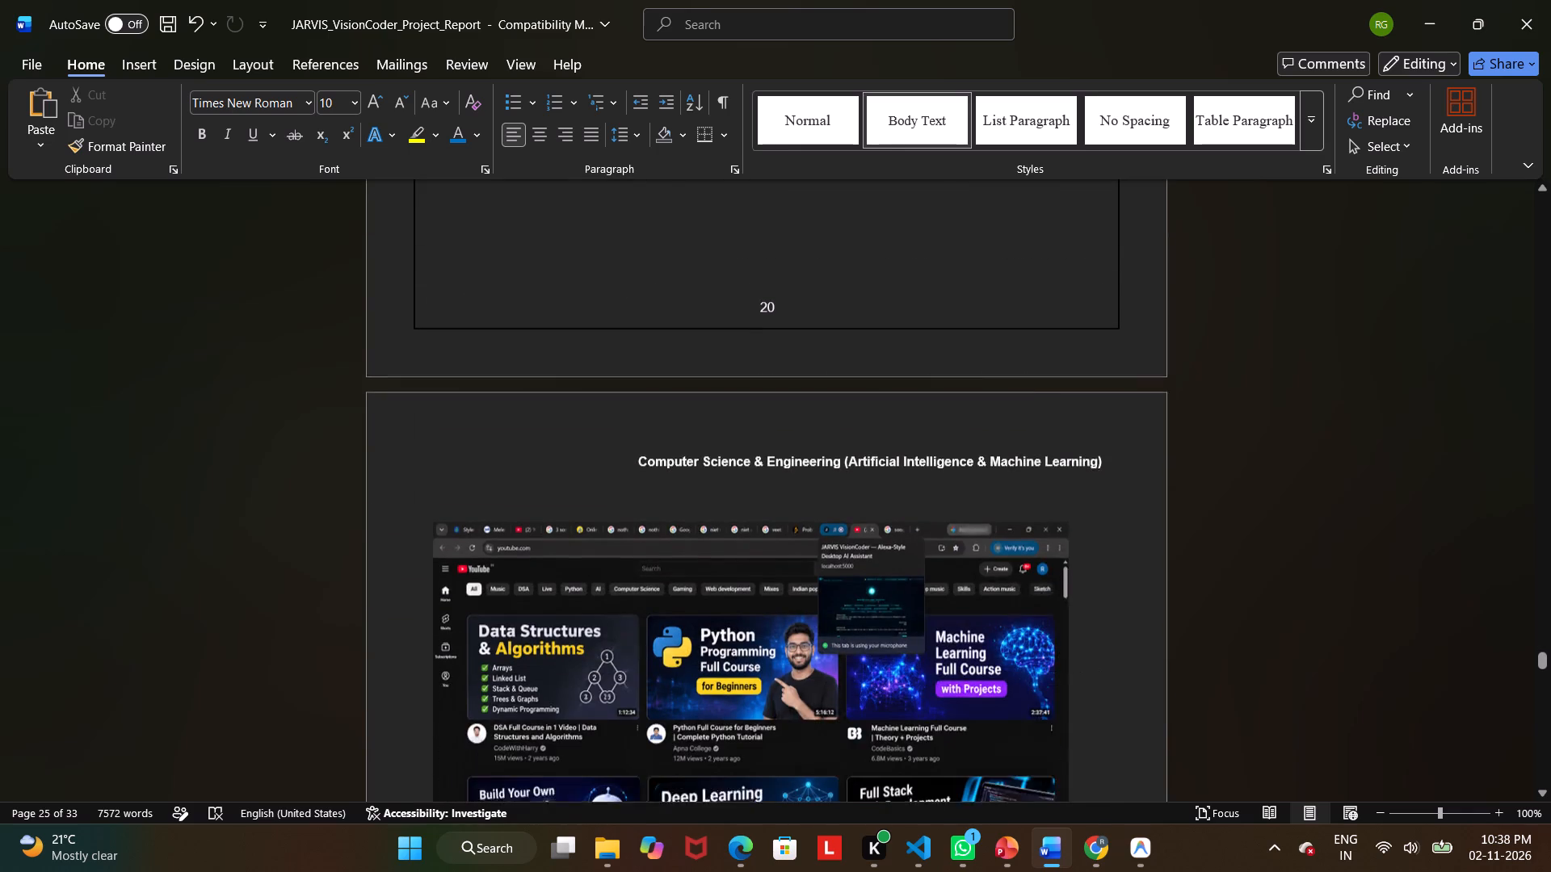
pyautogui.moveTo(717, 610); pyautogui.dragTo(767, 255)
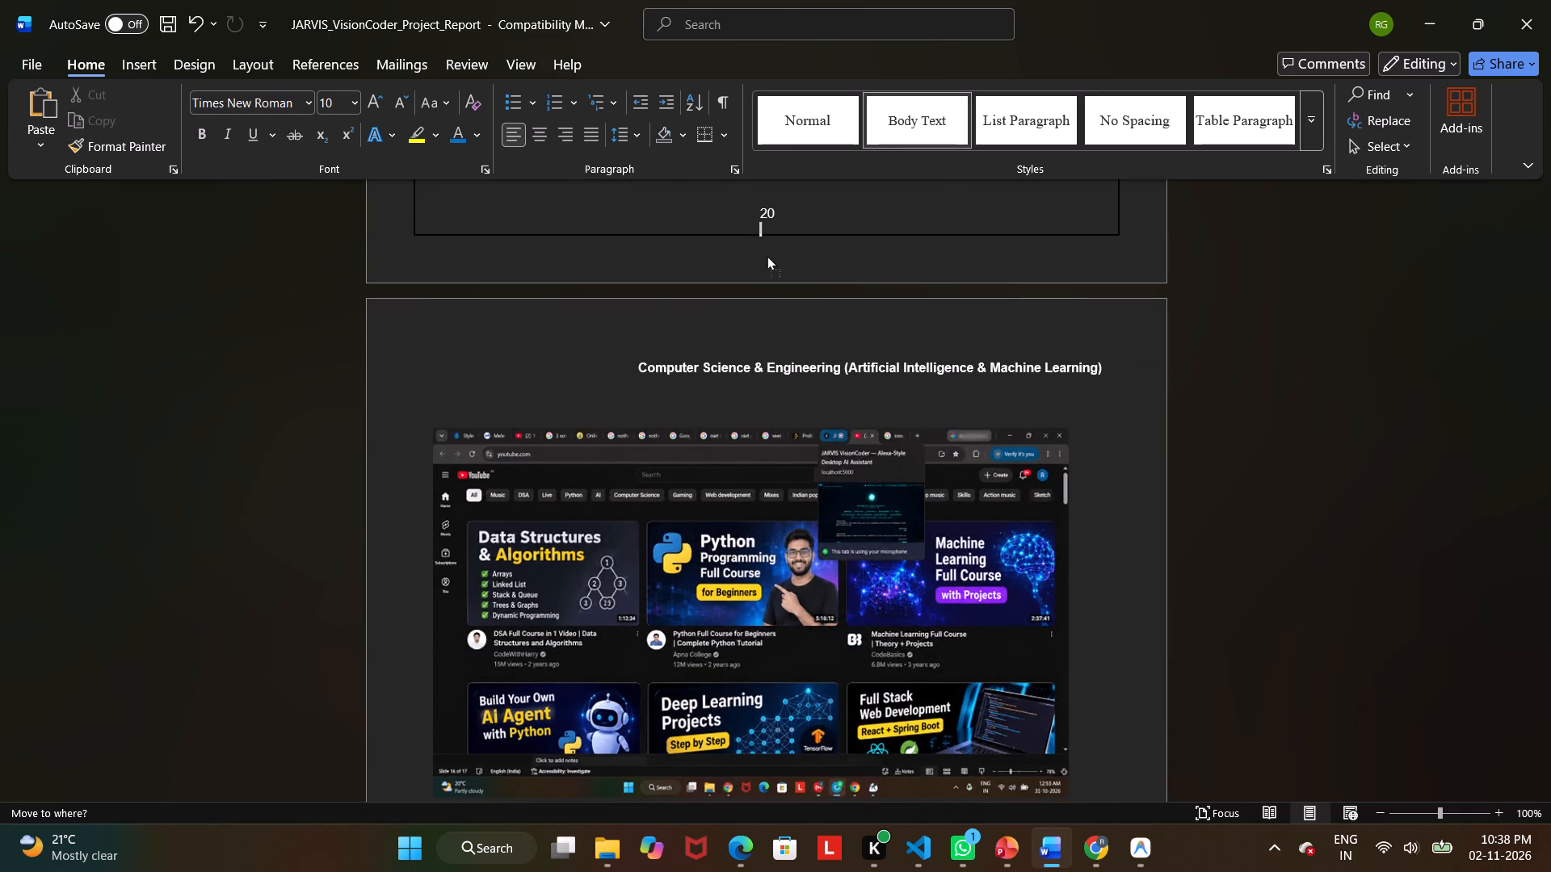
pyautogui.moveTo(767, 255); pyautogui.dragTo(792, 174)
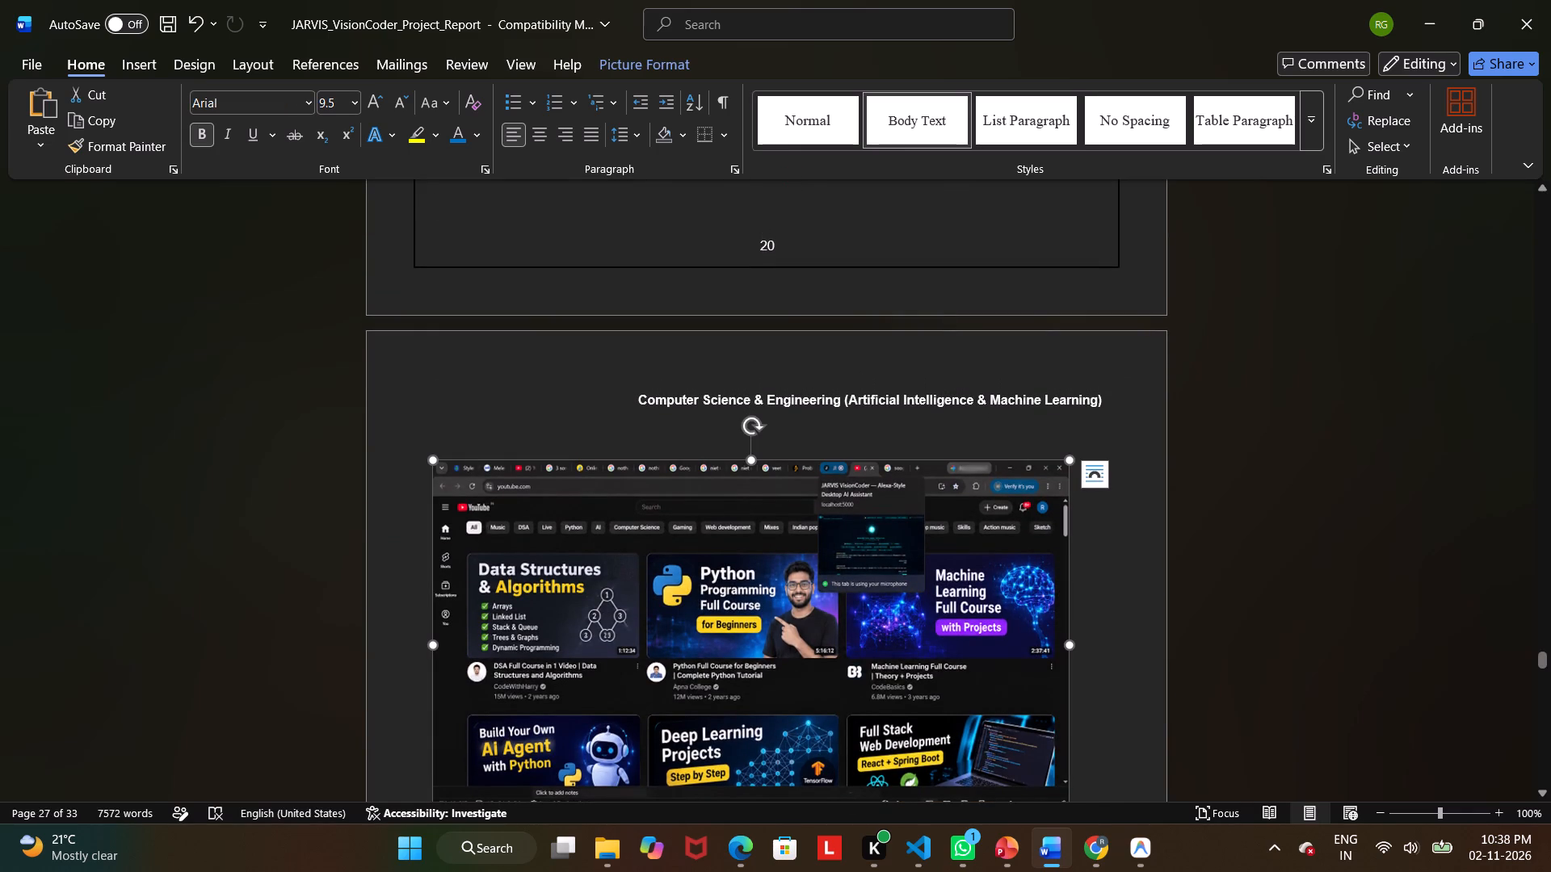
pyautogui.moveTo(787, 635); pyautogui.dragTo(789, 223)
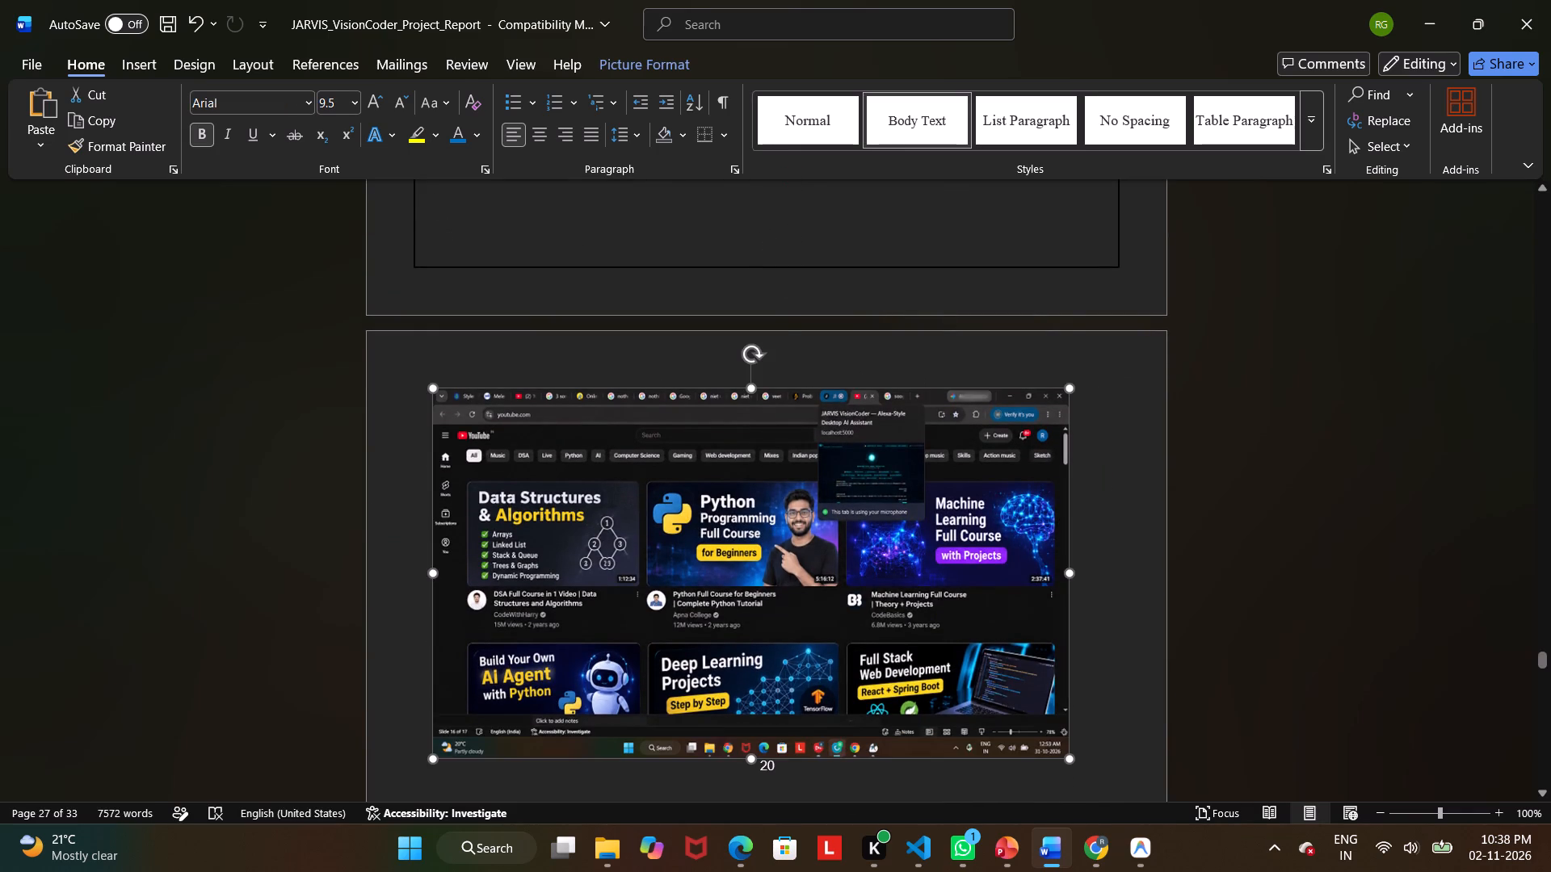
pyautogui.scroll(6, 789, 223)
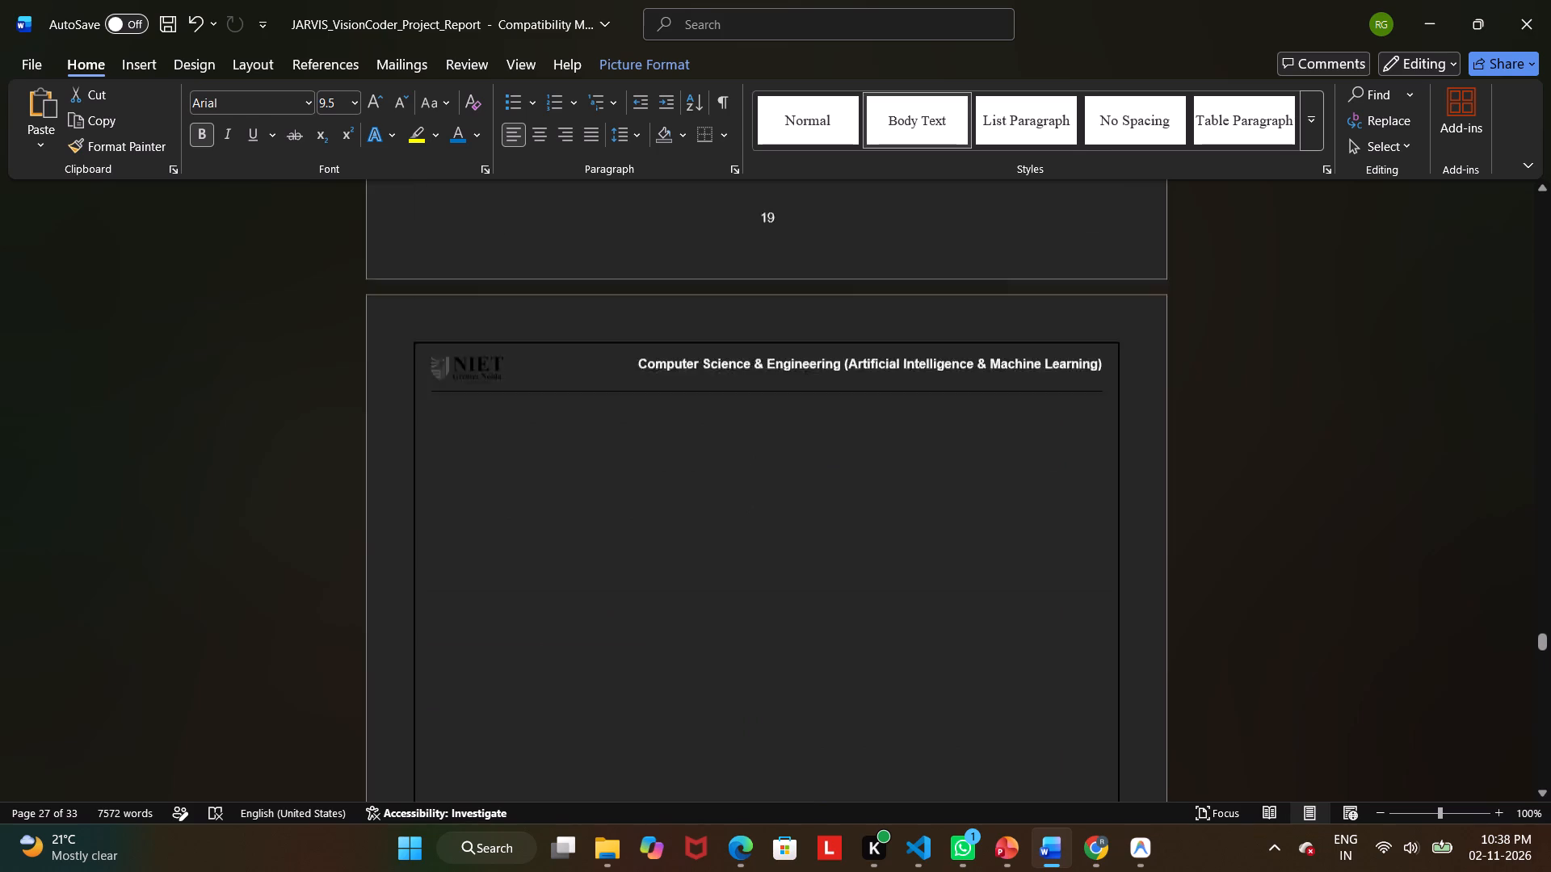
pyautogui.scroll(-6, 789, 223)
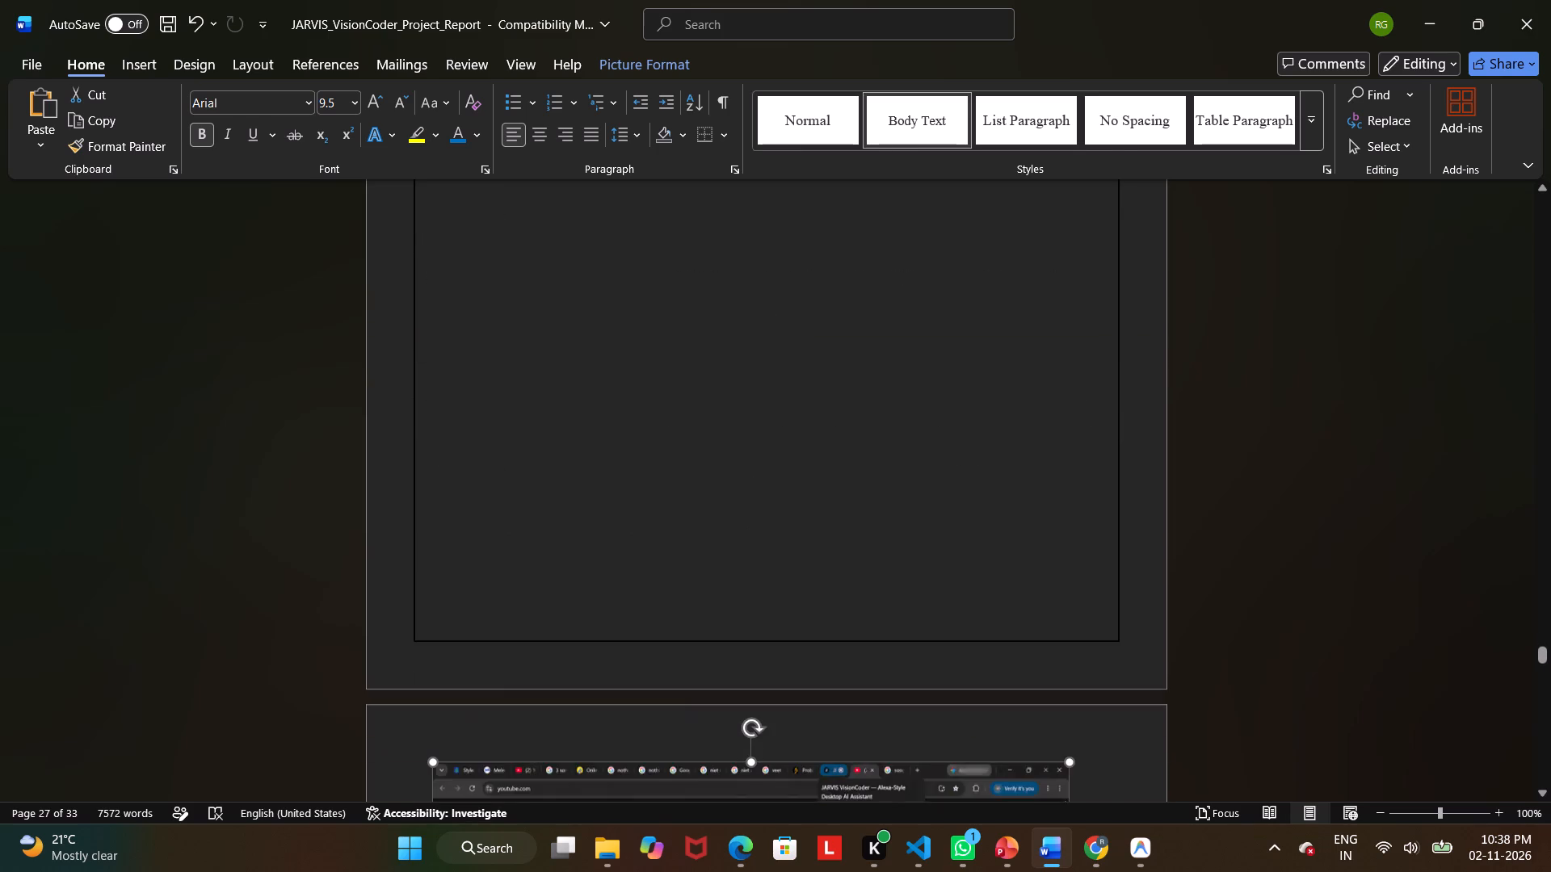
pyautogui.scroll(-1, 789, 223)
pyautogui.moveTo(728, 597); pyautogui.dragTo(748, 234)
pyautogui.moveTo(763, 593); pyautogui.dragTo(755, 426)
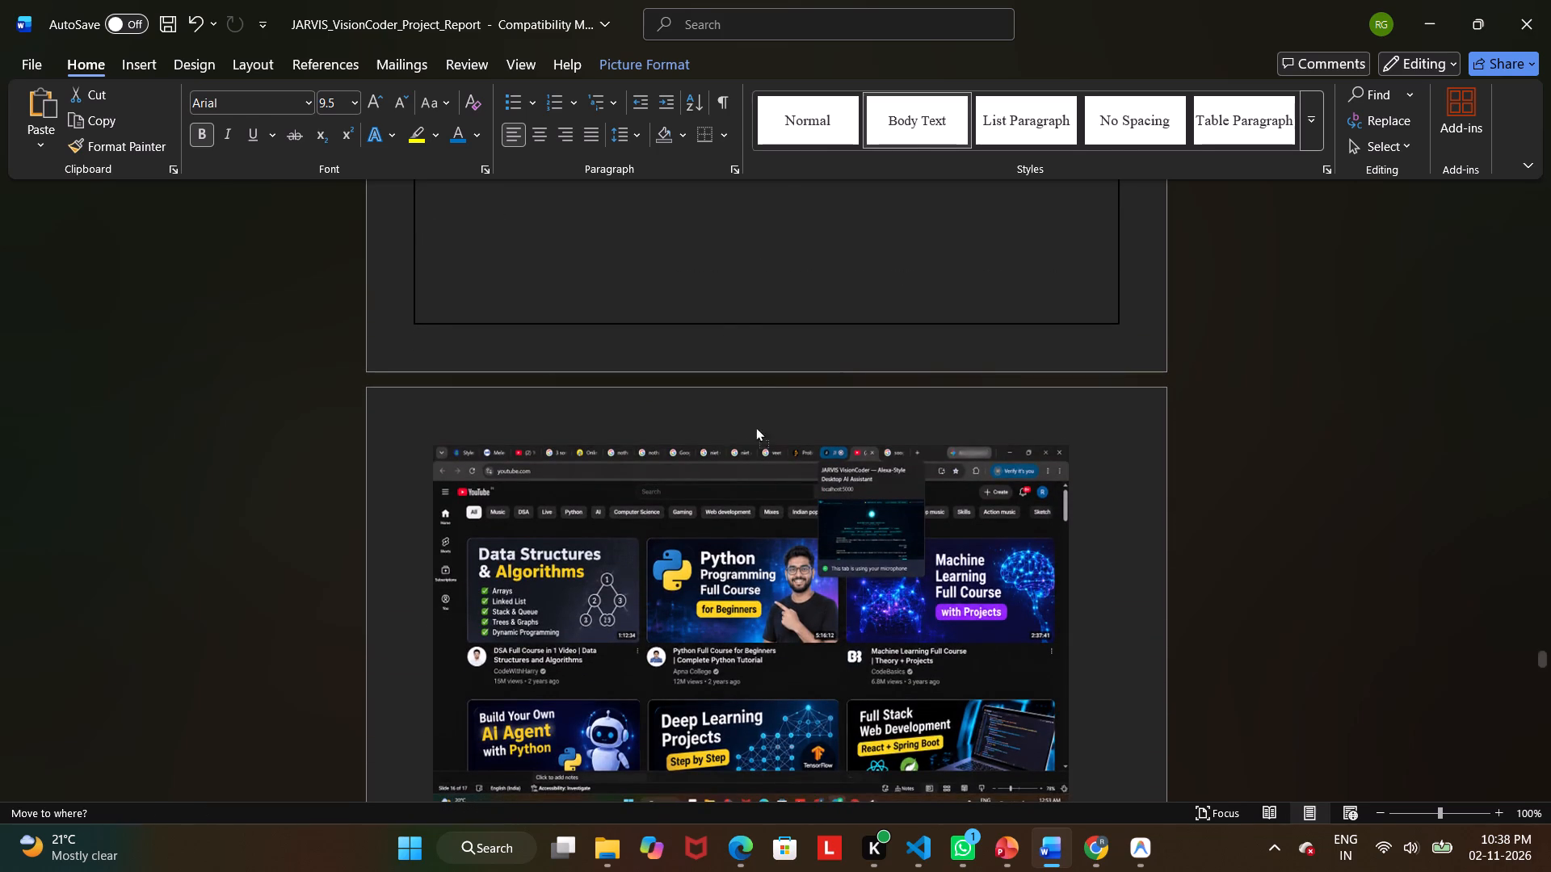
pyautogui.moveTo(755, 426); pyautogui.dragTo(788, 182)
# Shrink the YouTube screenshot proportionally to about half its width.
pyautogui.scroll(4, 788, 182)
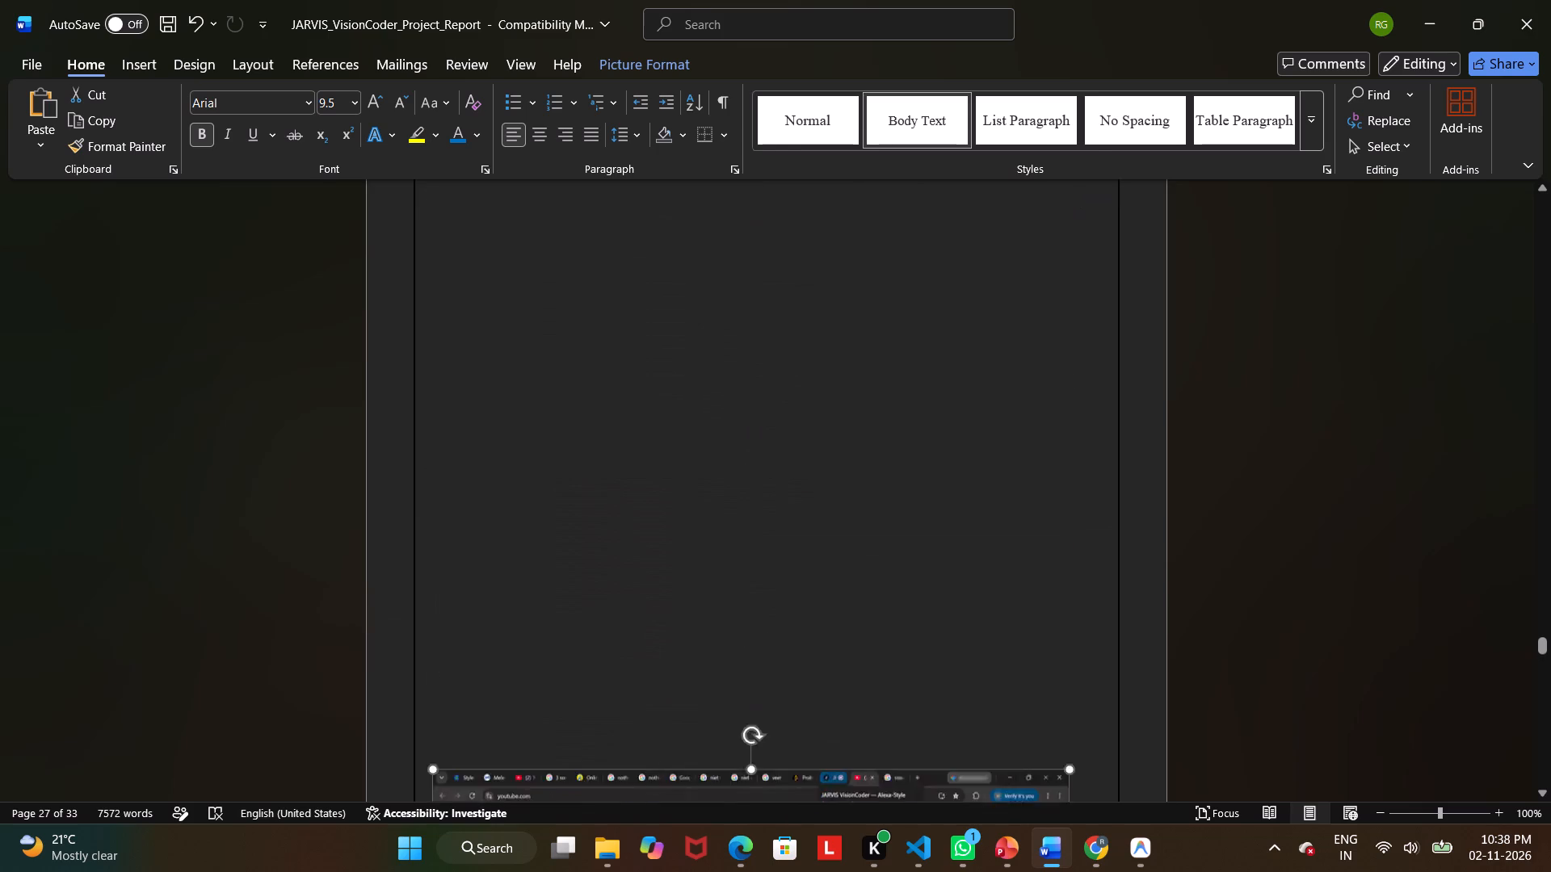
pyautogui.scroll(2, 788, 182)
pyautogui.scroll(-3, 788, 182)
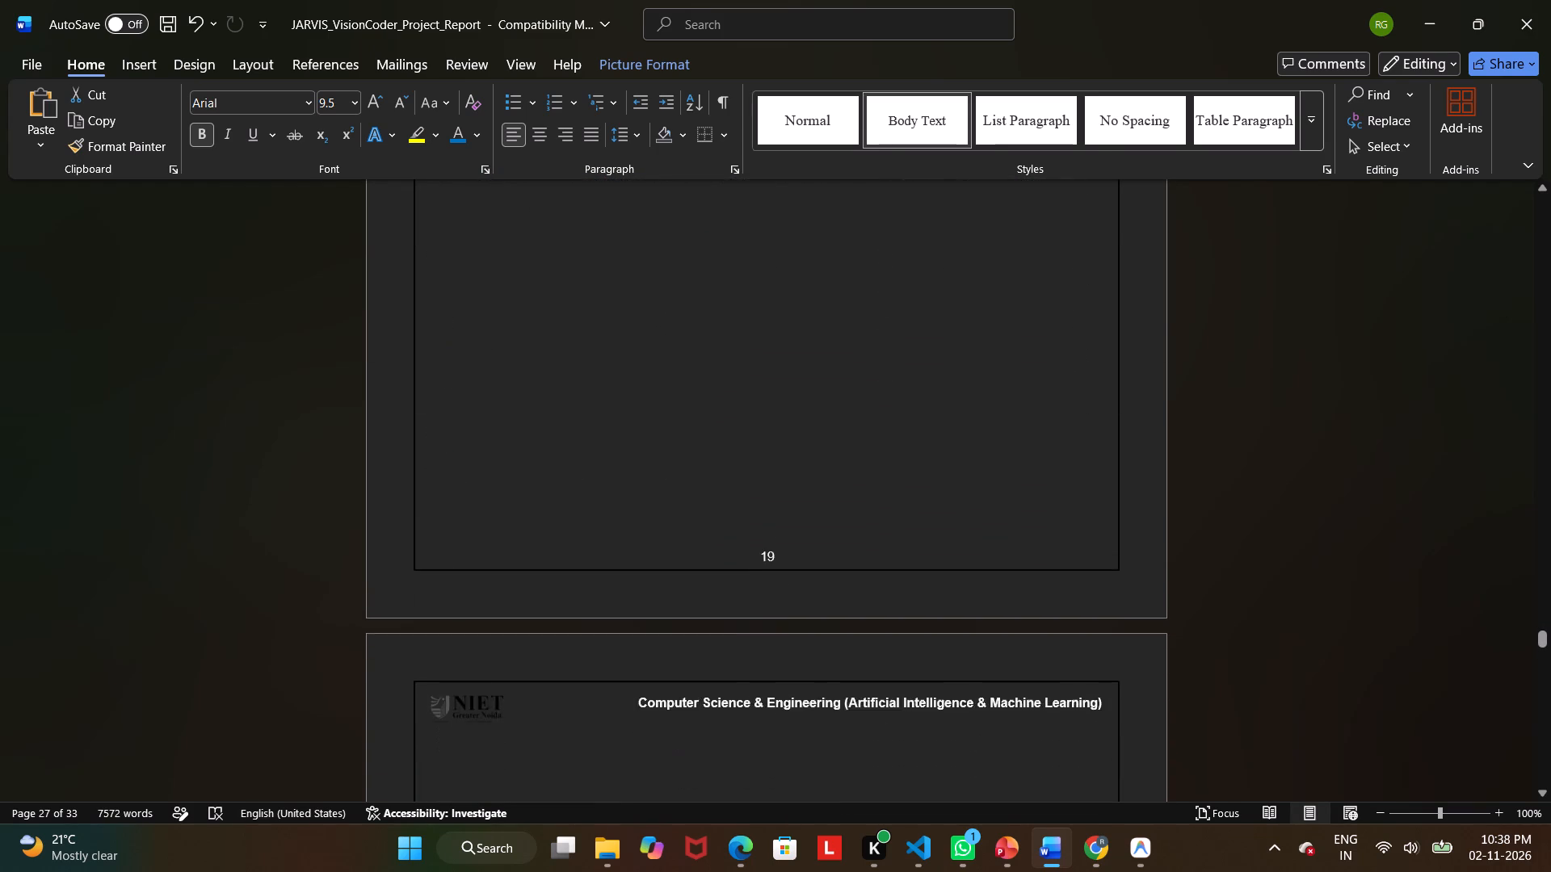
pyautogui.scroll(-3, 788, 182)
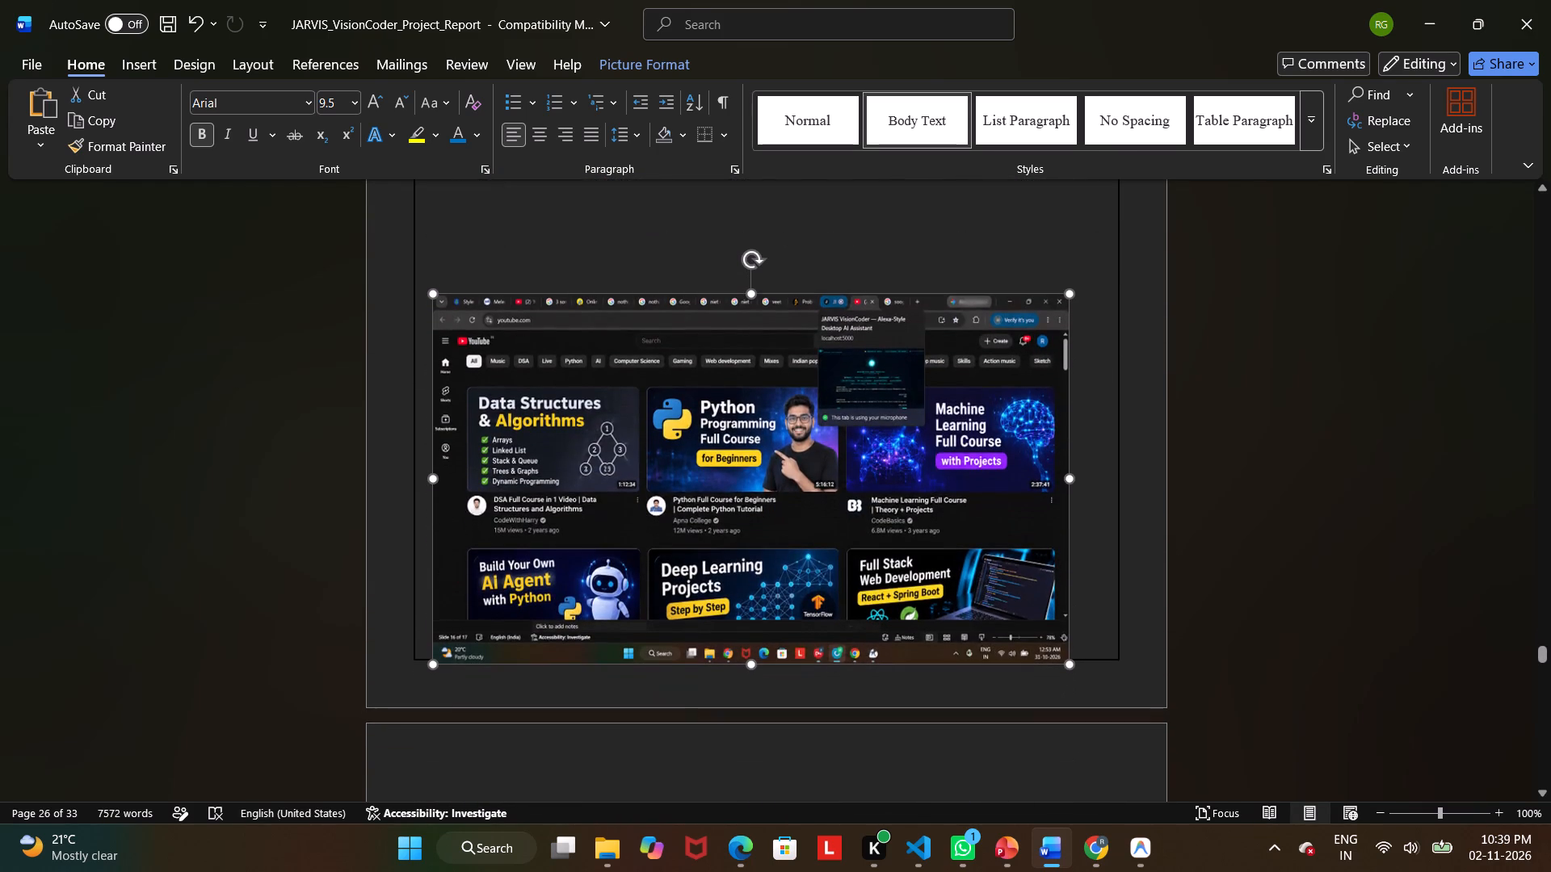
pyautogui.moveTo(1067, 664); pyautogui.dragTo(994, 567)
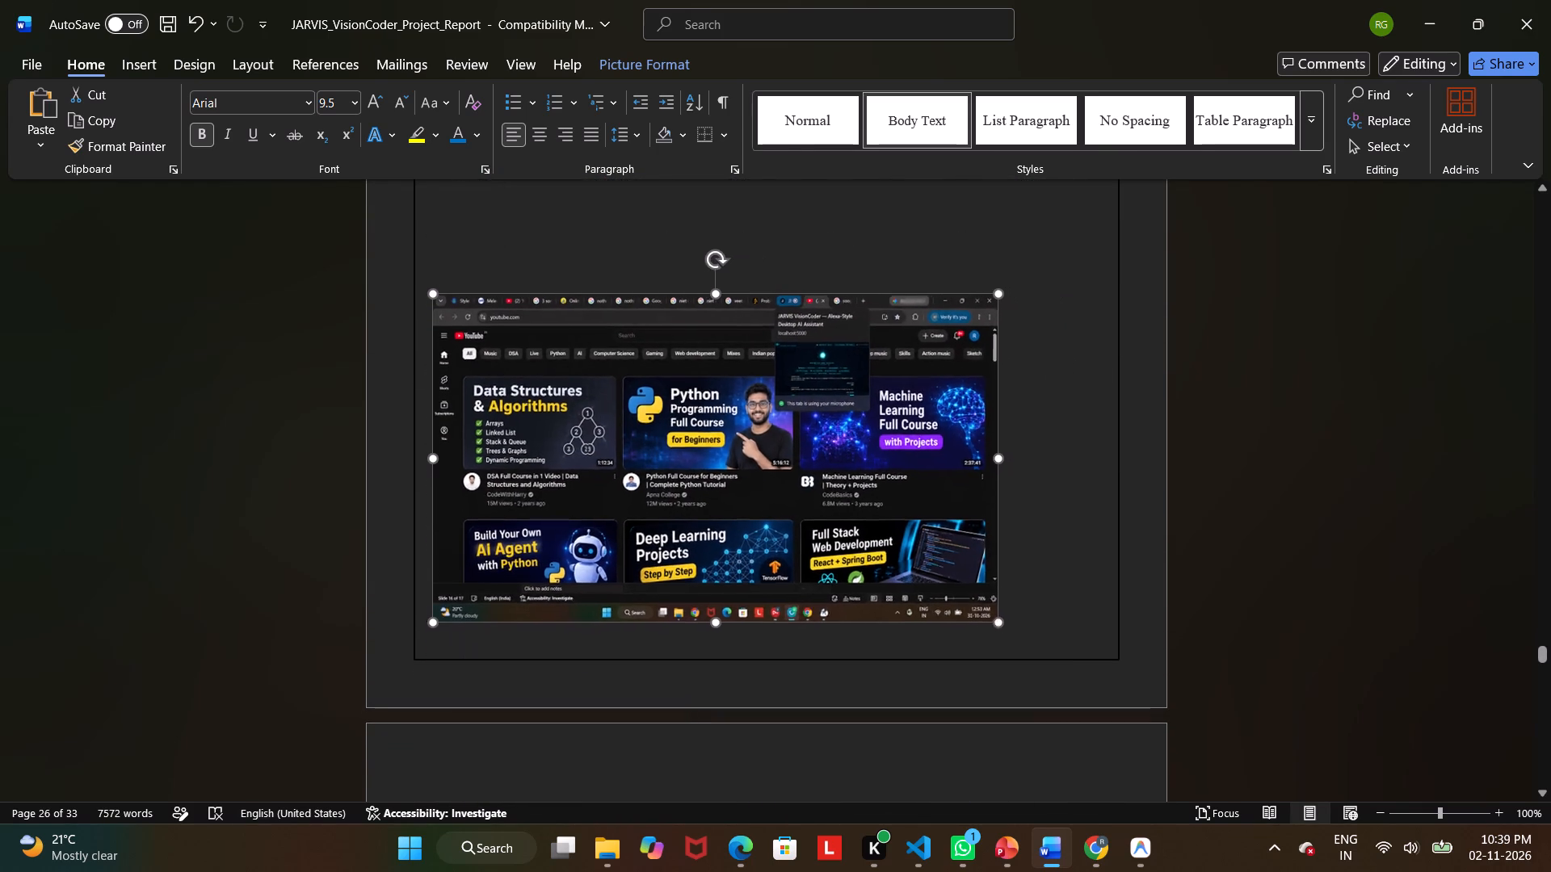
pyautogui.moveTo(994, 567); pyautogui.dragTo(742, 411)
# Move the reduced YouTube screenshot up to page 19, just below the section 5.6 paragraph.
pyautogui.moveTo(567, 400); pyautogui.dragTo(730, 233)
pyautogui.scroll(2, 730, 233)
pyautogui.moveTo(623, 744); pyautogui.dragTo(690, 333)
pyautogui.scroll(2, 690, 333)
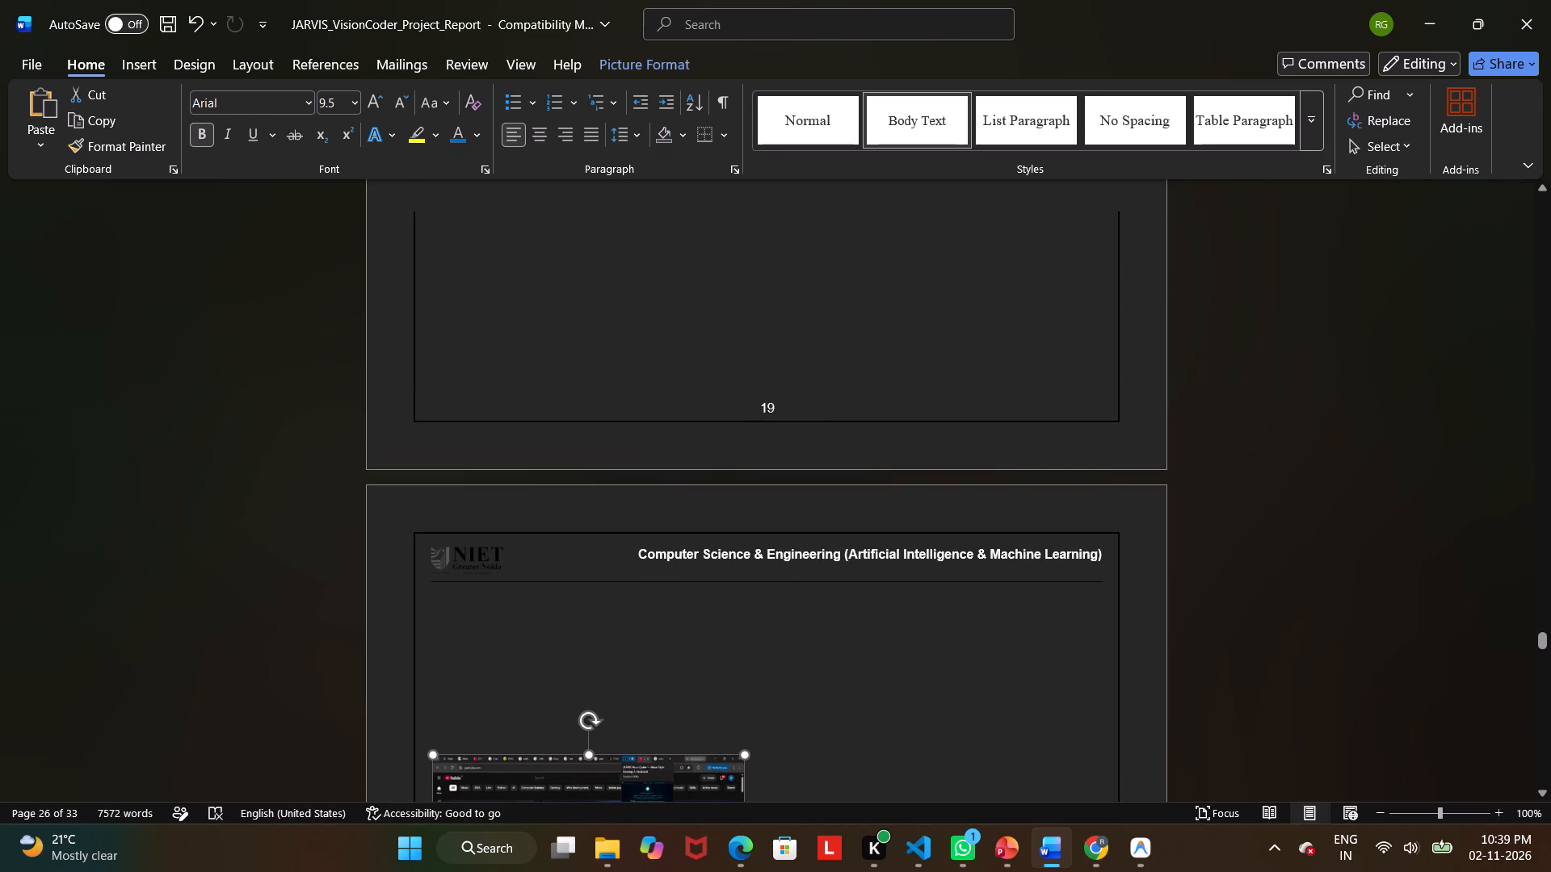
pyautogui.moveTo(595, 782); pyautogui.dragTo(751, 219)
pyautogui.scroll(2, 751, 219)
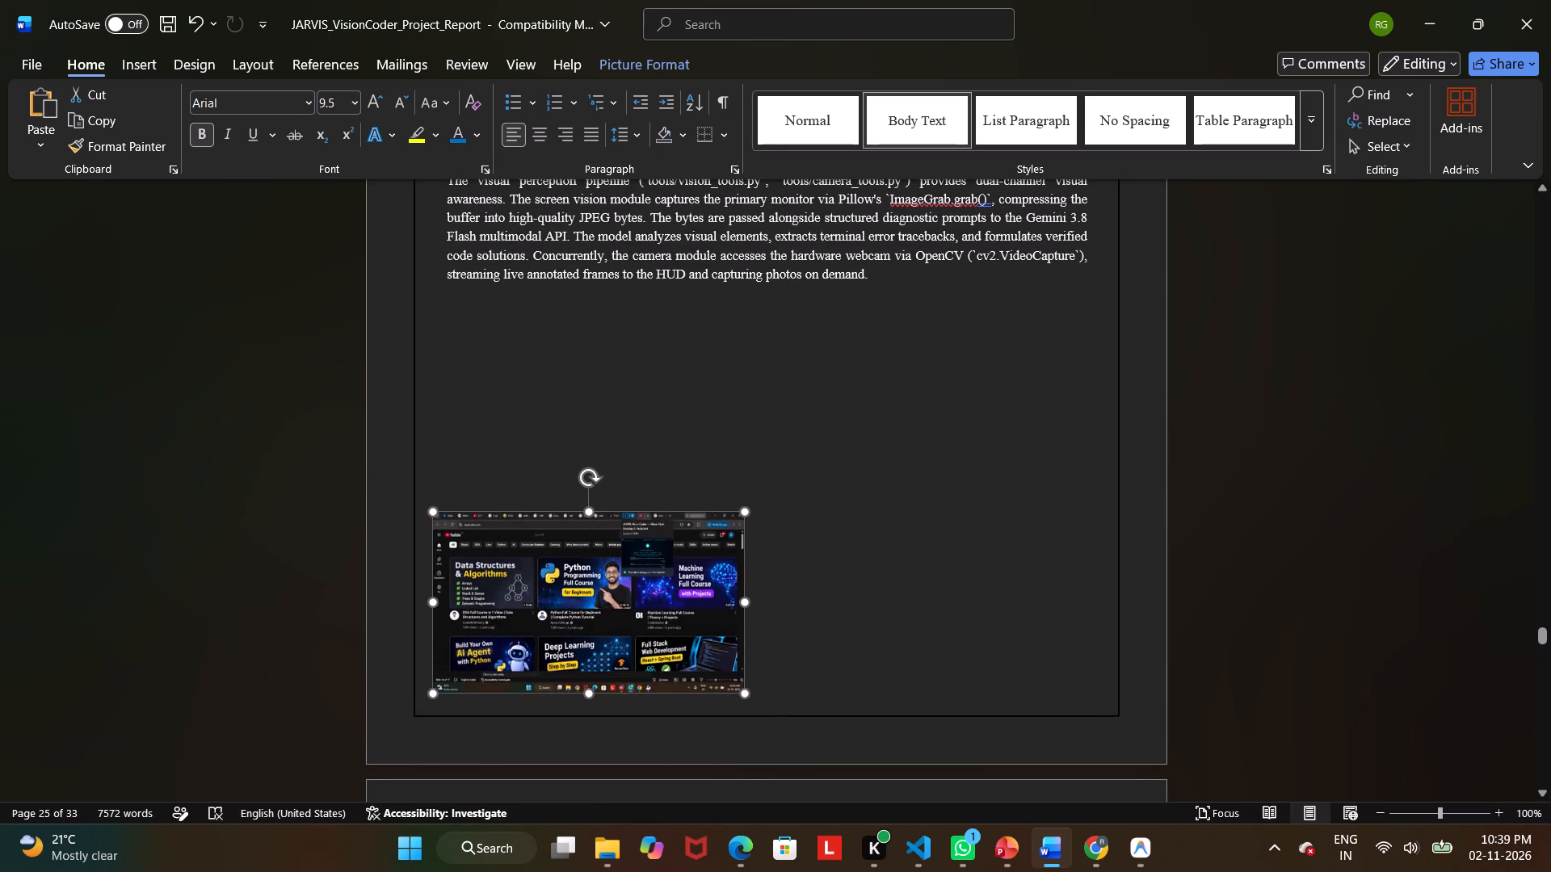
pyautogui.moveTo(605, 568); pyautogui.dragTo(667, 375)
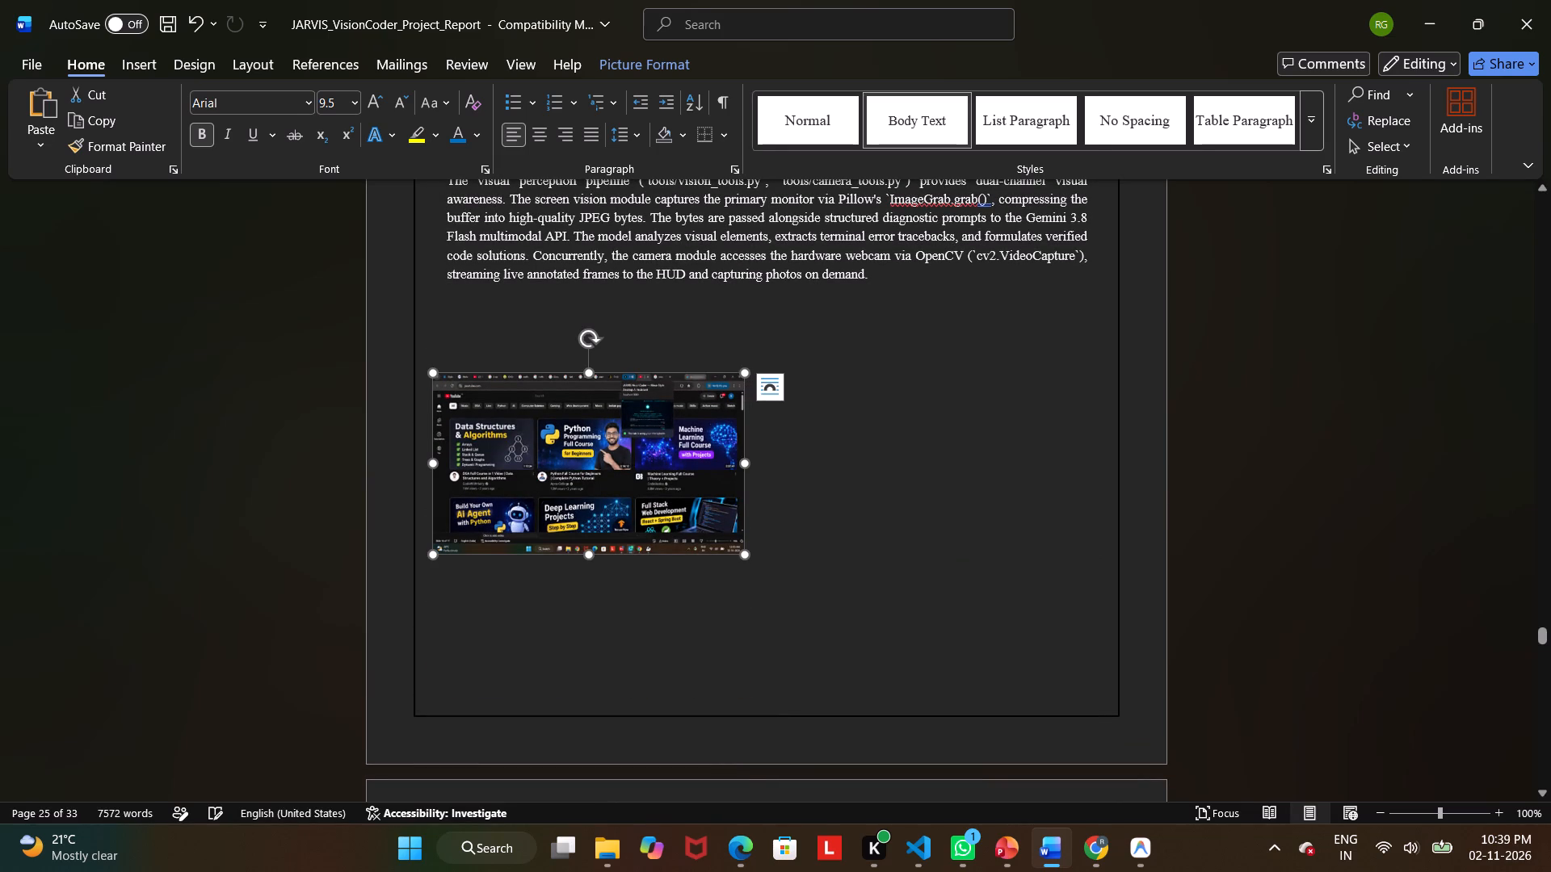
pyautogui.moveTo(557, 427); pyautogui.dragTo(567, 413)
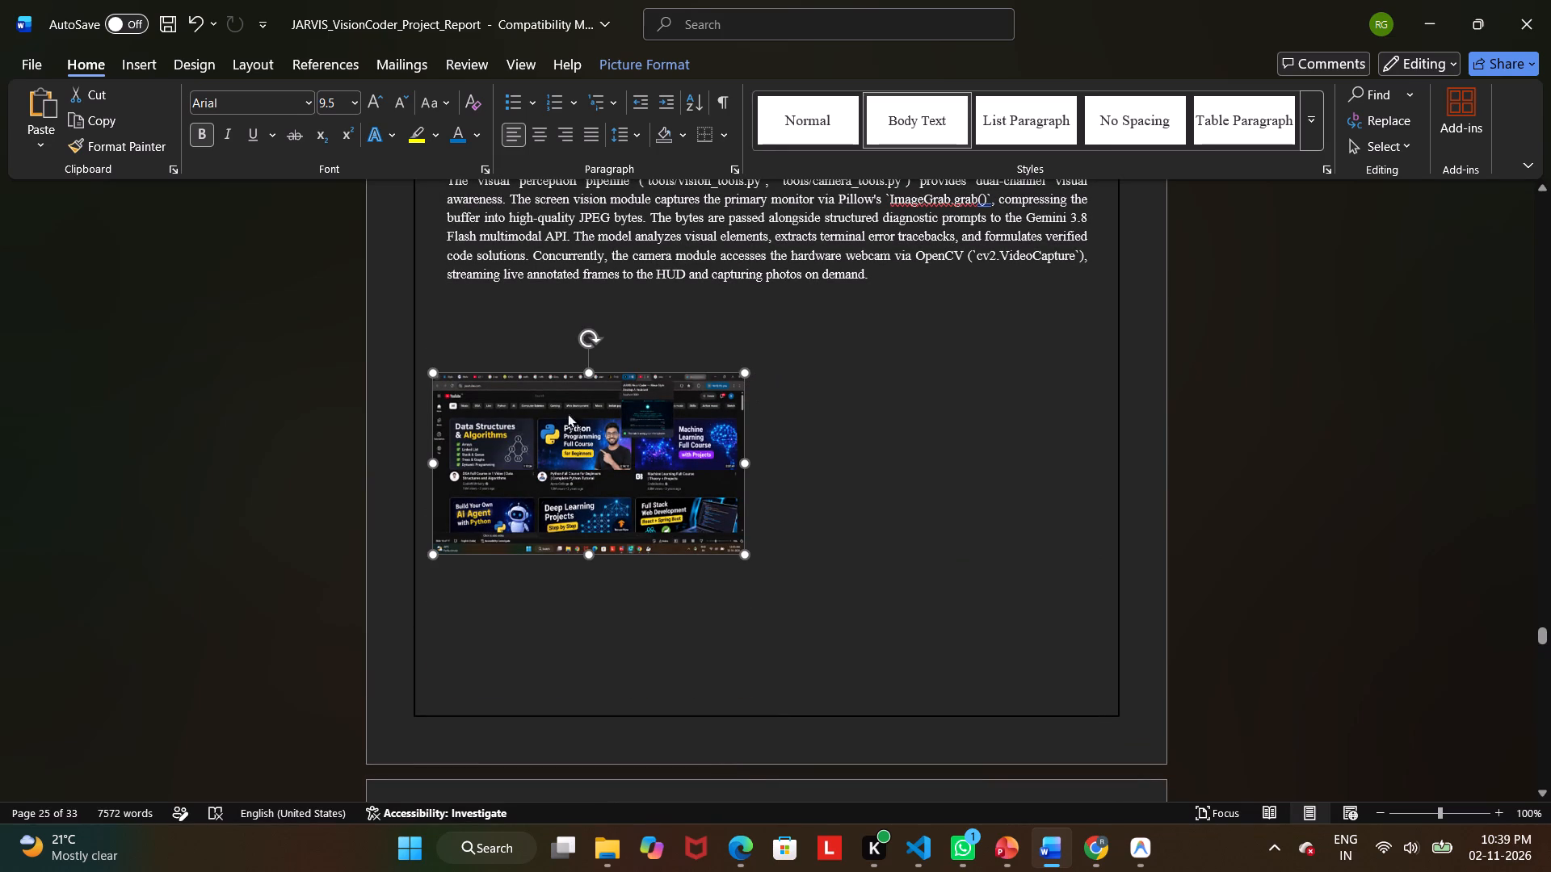
pyautogui.moveTo(567, 413); pyautogui.dragTo(607, 354)
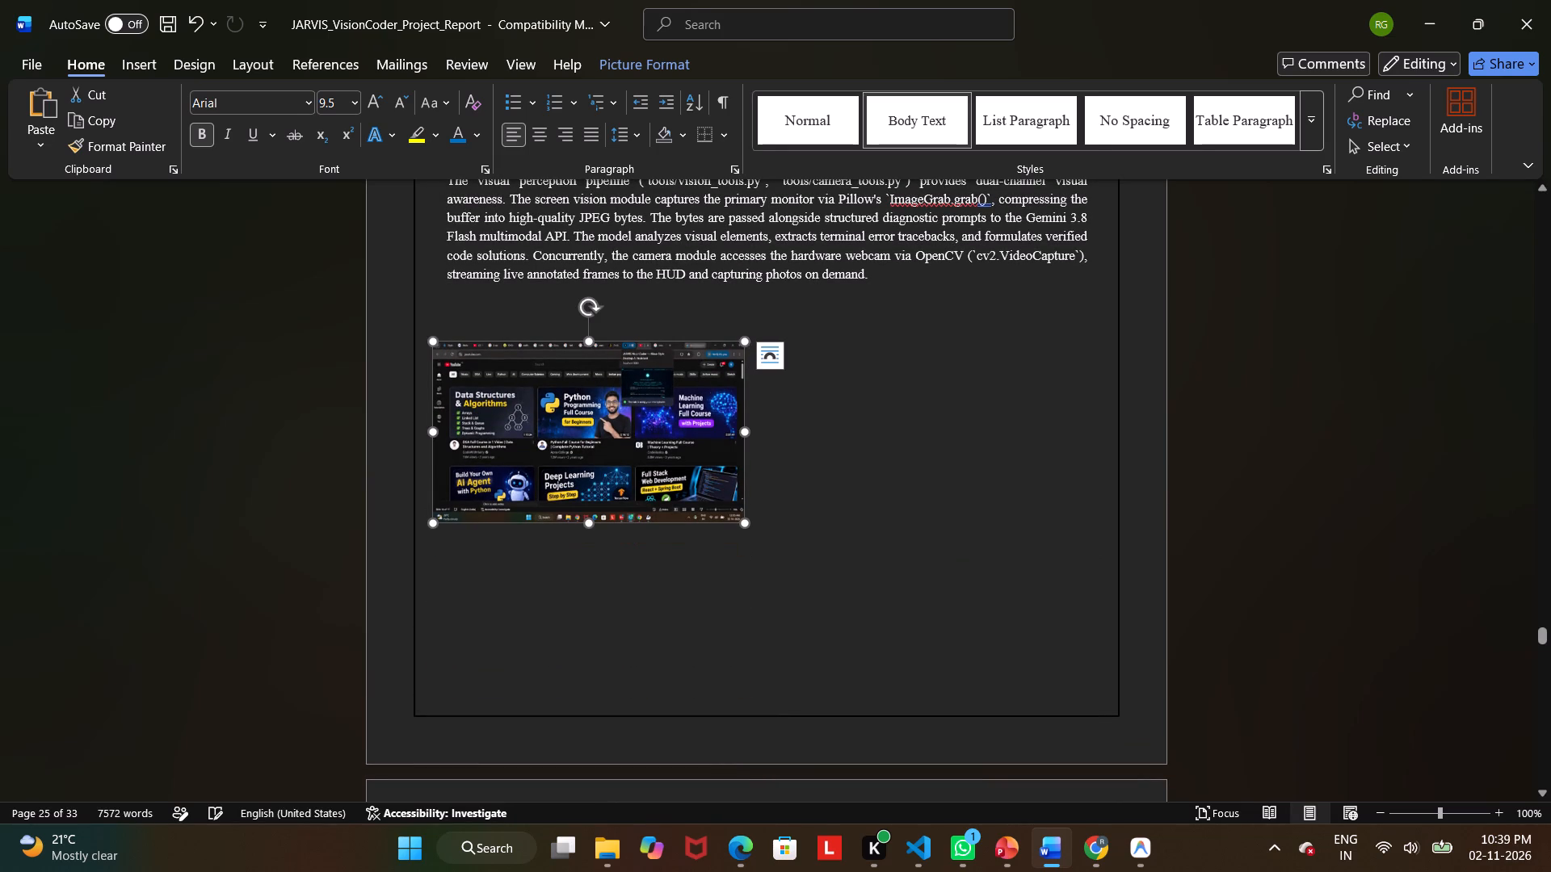
pyautogui.moveTo(593, 423); pyautogui.dragTo(614, 327)
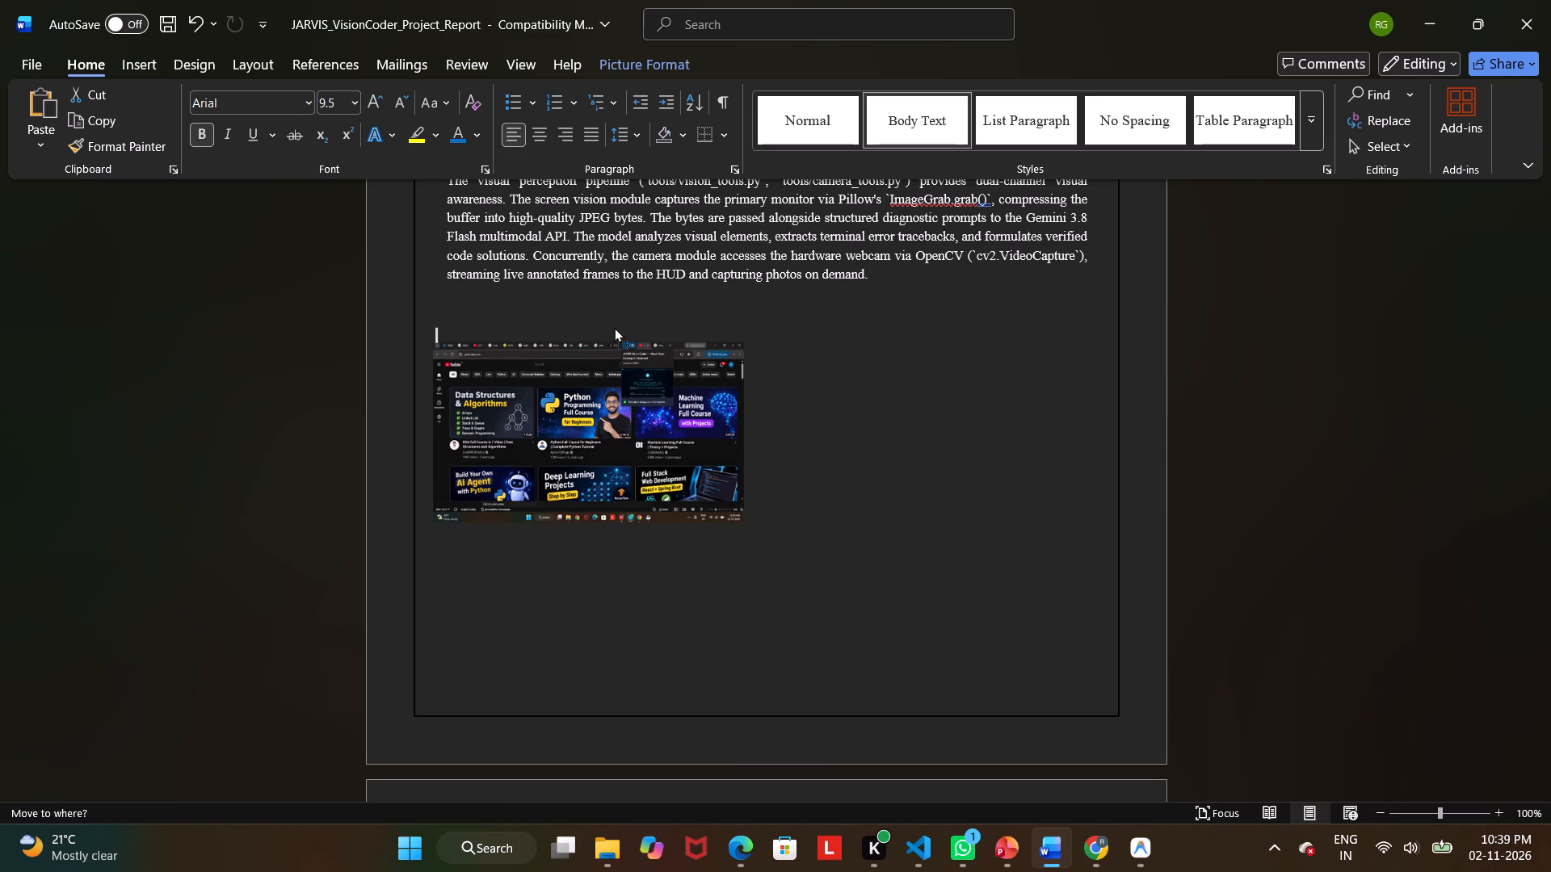
pyautogui.moveTo(614, 327); pyautogui.dragTo(615, 326)
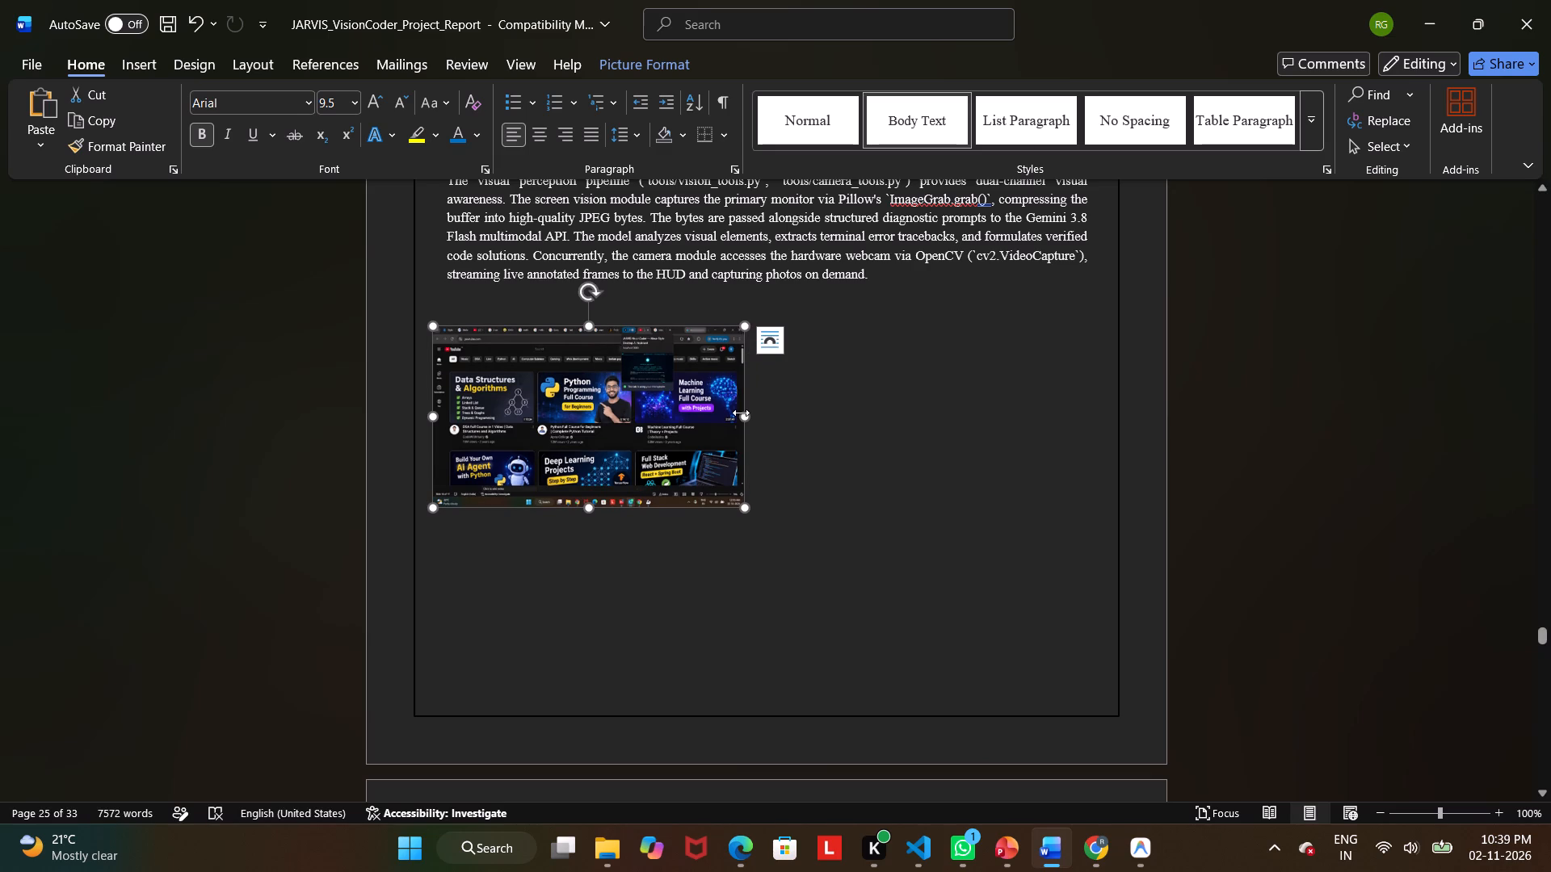
# Enlarge the YouTube screenshot in width and height to fill most of the space beneath the section 5.6 text.
pyautogui.moveTo(741, 413); pyautogui.dragTo(1034, 465)
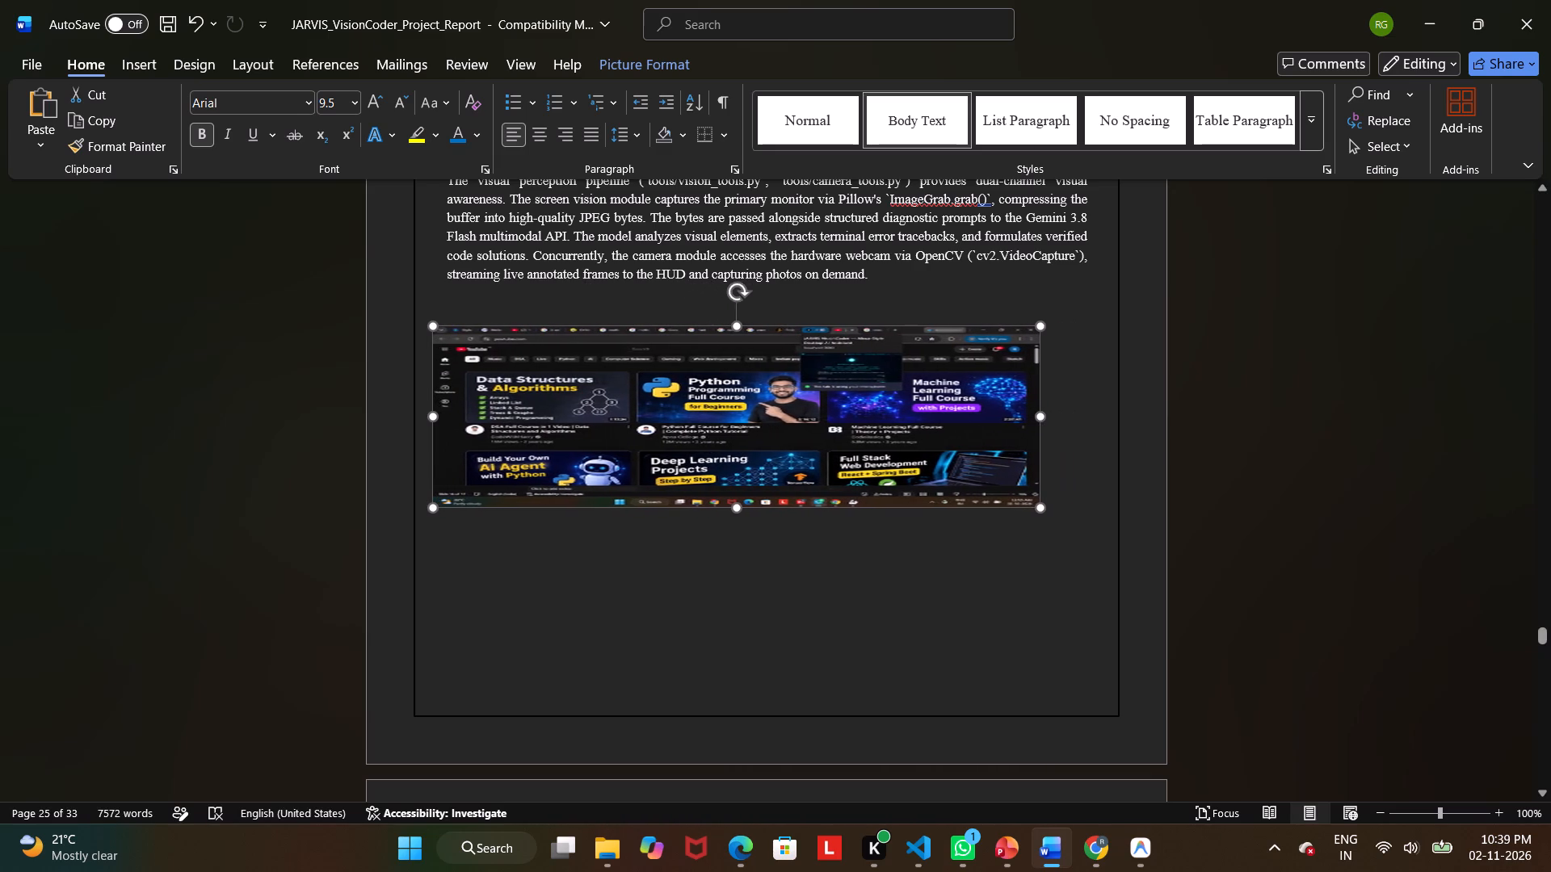
pyautogui.moveTo(1034, 465); pyautogui.dragTo(995, 472)
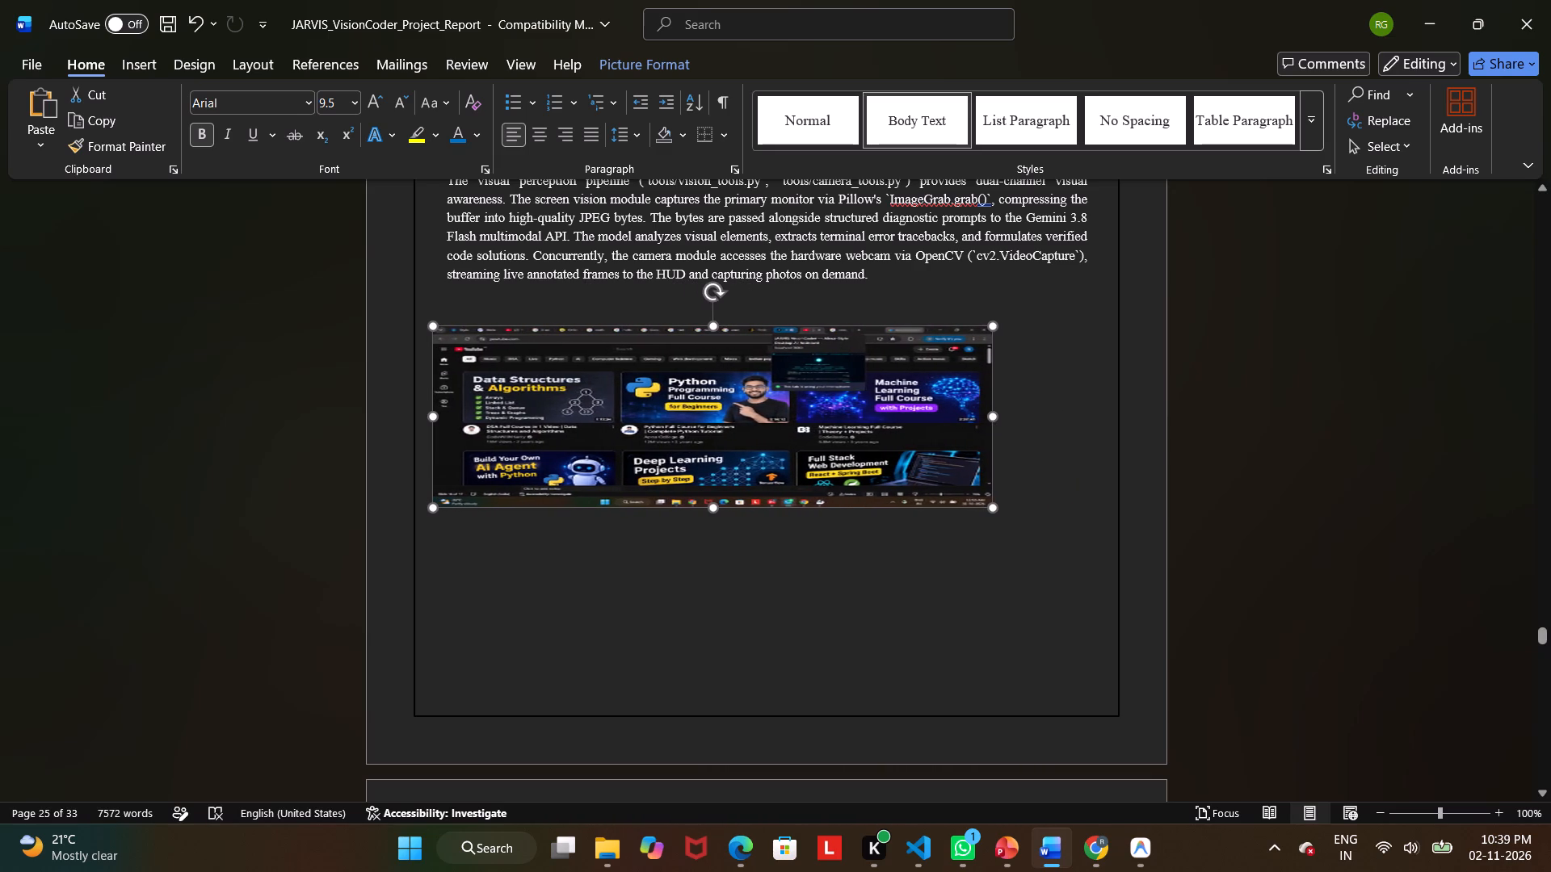
pyautogui.moveTo(995, 472); pyautogui.dragTo(1001, 468)
pyautogui.moveTo(719, 505); pyautogui.dragTo(713, 547)
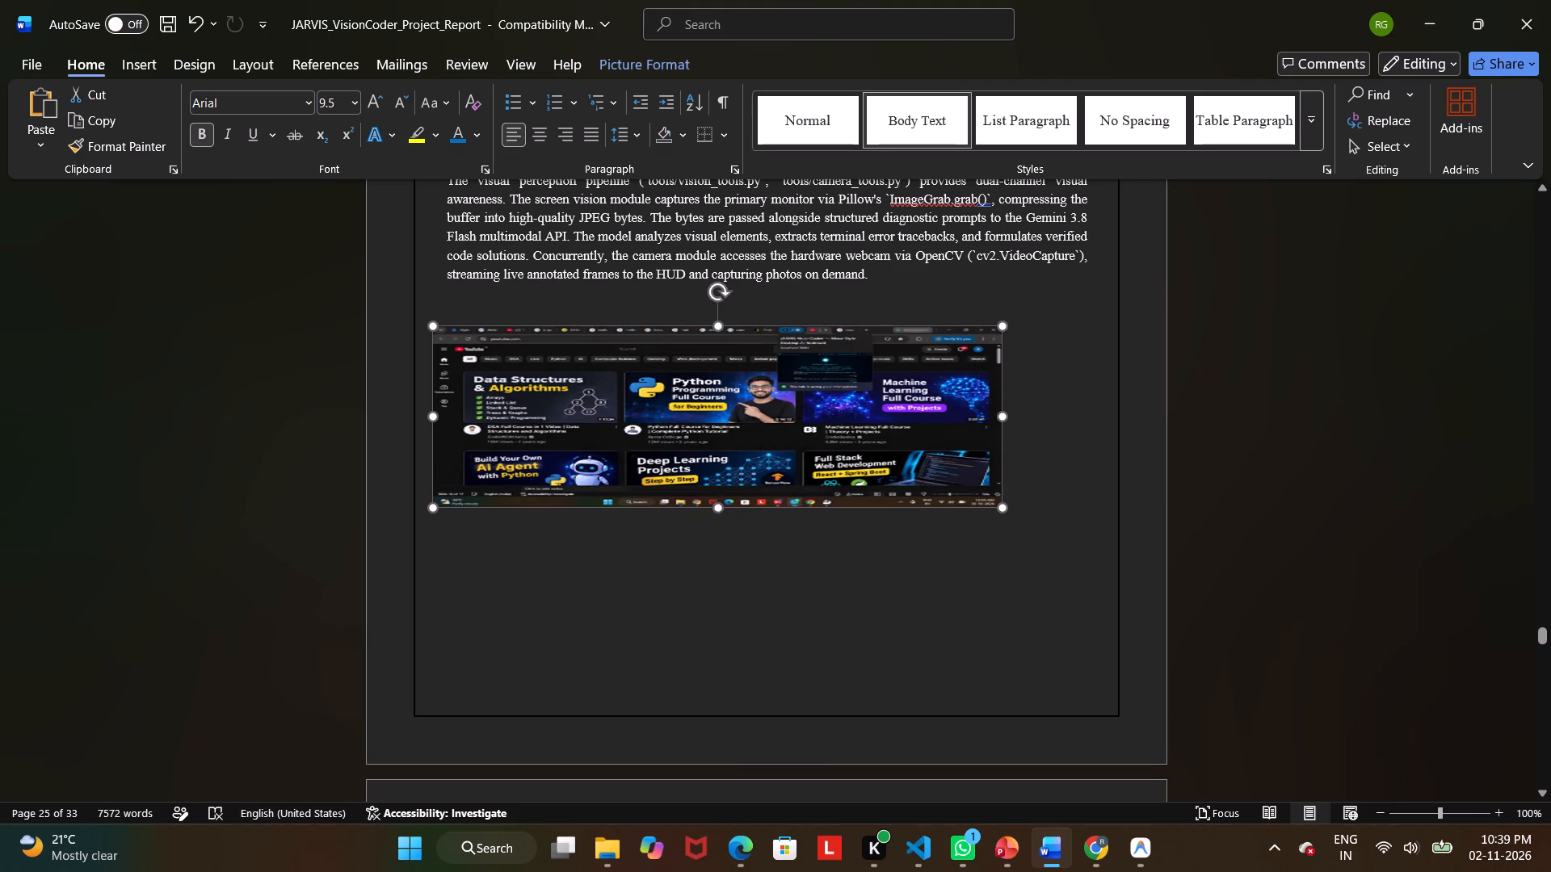
pyautogui.moveTo(713, 547); pyautogui.dragTo(701, 617)
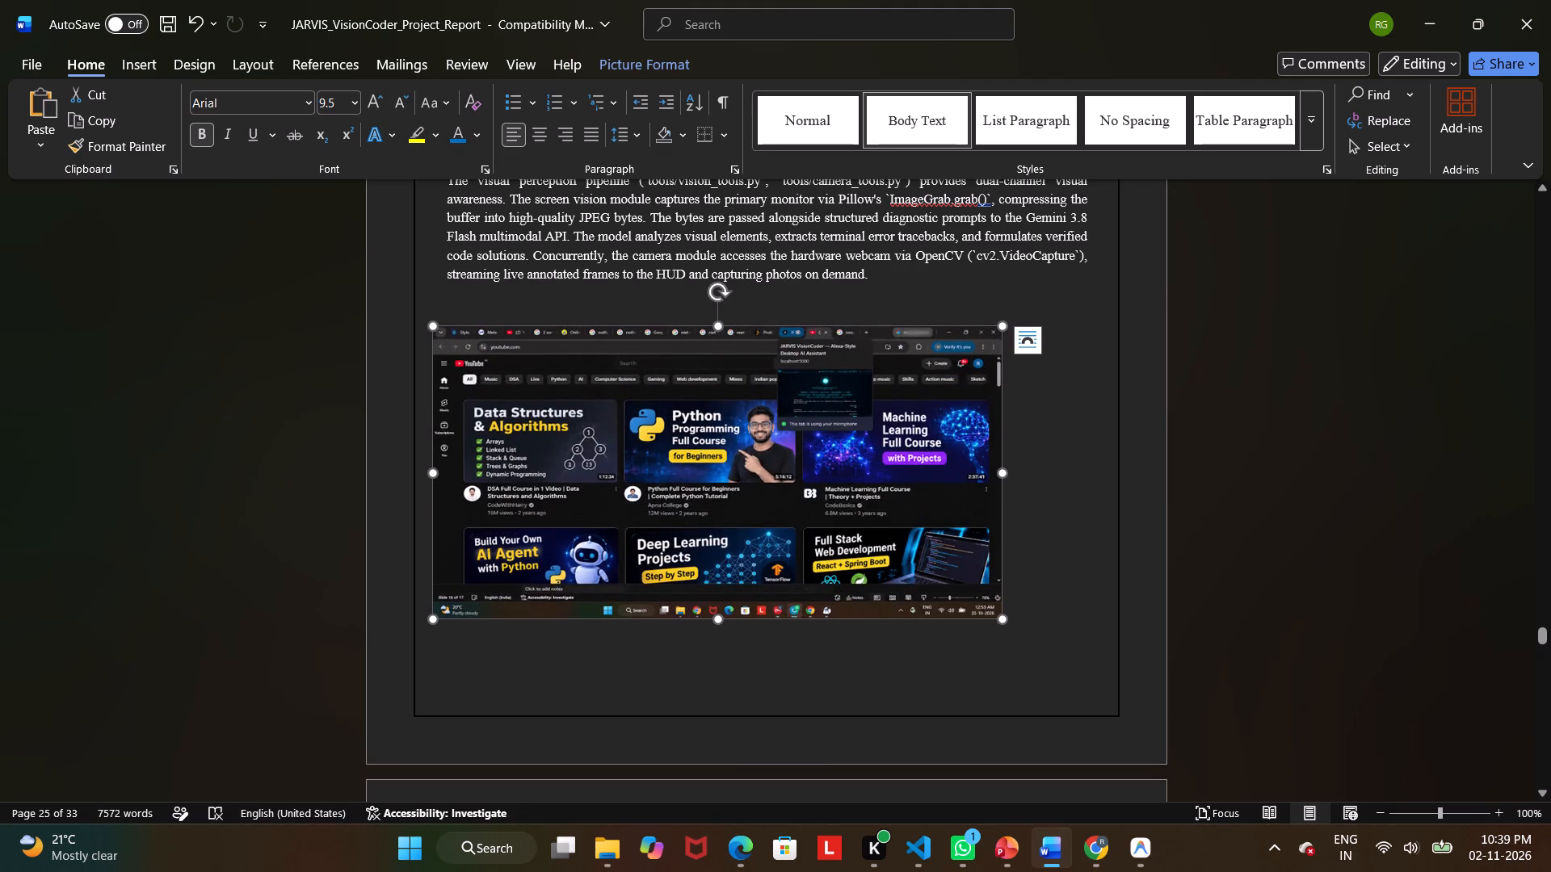
# Delete the surplus empty paragraphs beneath the YouTube screenshot on page 19.
pyautogui.click(661, 673)
pyautogui.press('BackSpace')
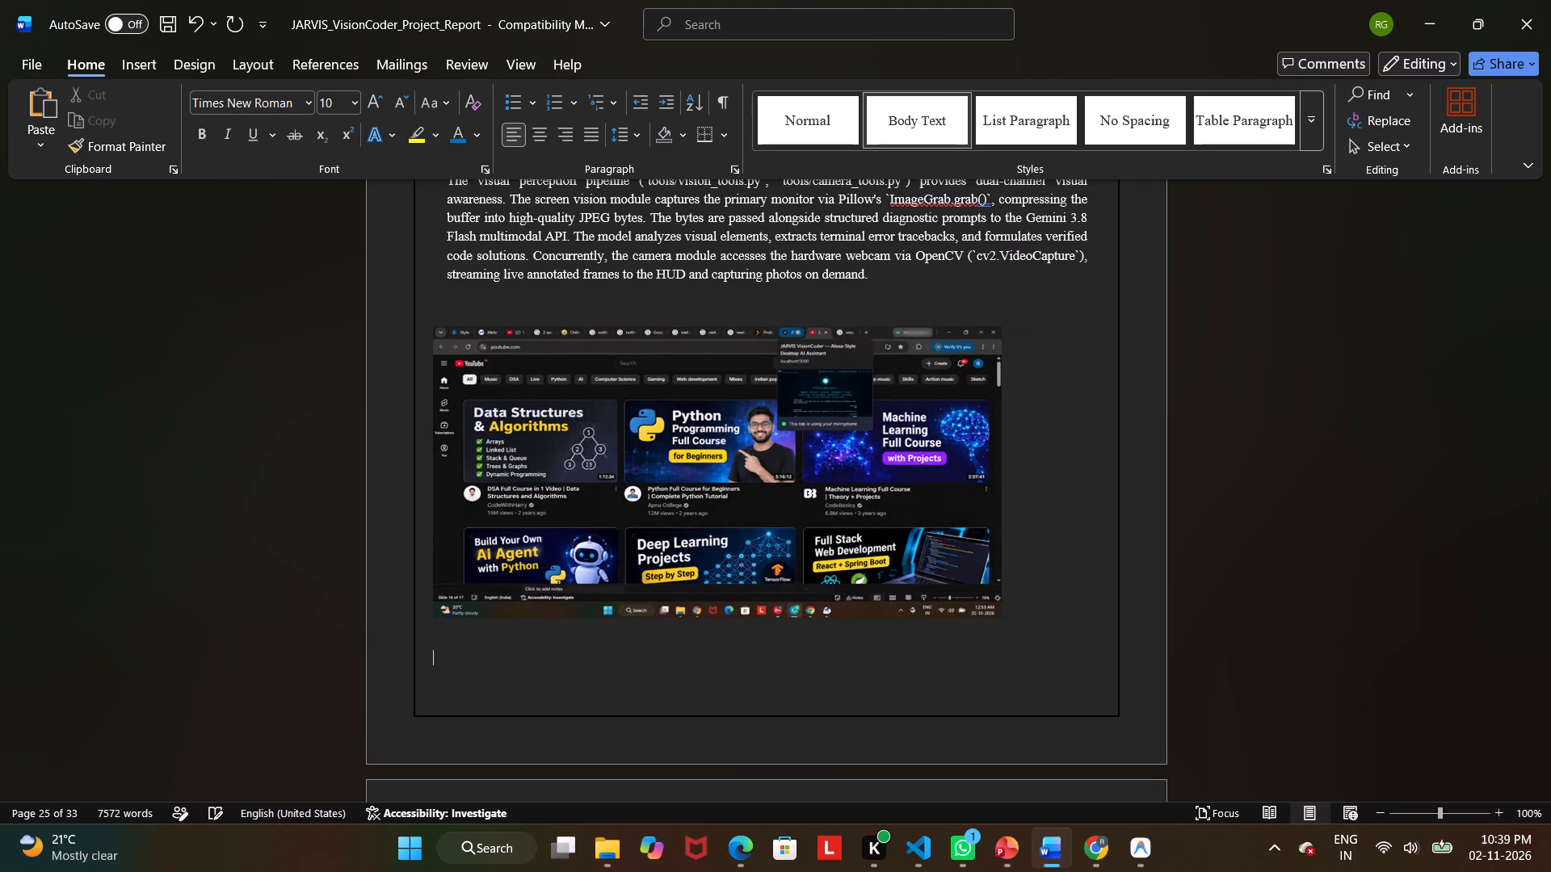
pyautogui.press('BackSpace')
pyautogui.press('Down')
pyautogui.press('Down')
pyautogui.press('Down')
pyautogui.press('BackSpace')
pyautogui.press('BackSpace')
pyautogui.press('BackSpace')
pyautogui.press('Down')
pyautogui.press('Down')
pyautogui.press('Down')
pyautogui.press('BackSpace')
pyautogui.press('BackSpace')
pyautogui.press('Down')
pyautogui.press('Down')
pyautogui.press('BackSpace')
pyautogui.press('BackSpace')
pyautogui.press('Down')
pyautogui.press('Down')
pyautogui.press('Down')
pyautogui.press('BackSpace')
pyautogui.press('BackSpace')
pyautogui.press('BackSpace')
pyautogui.press('BackSpace')
pyautogui.press('Down')
pyautogui.press('Down')
pyautogui.press('Down')
pyautogui.press('Down')
pyautogui.press('BackSpace')
pyautogui.press('BackSpace')
pyautogui.press('BackSpace')
pyautogui.press('BackSpace')
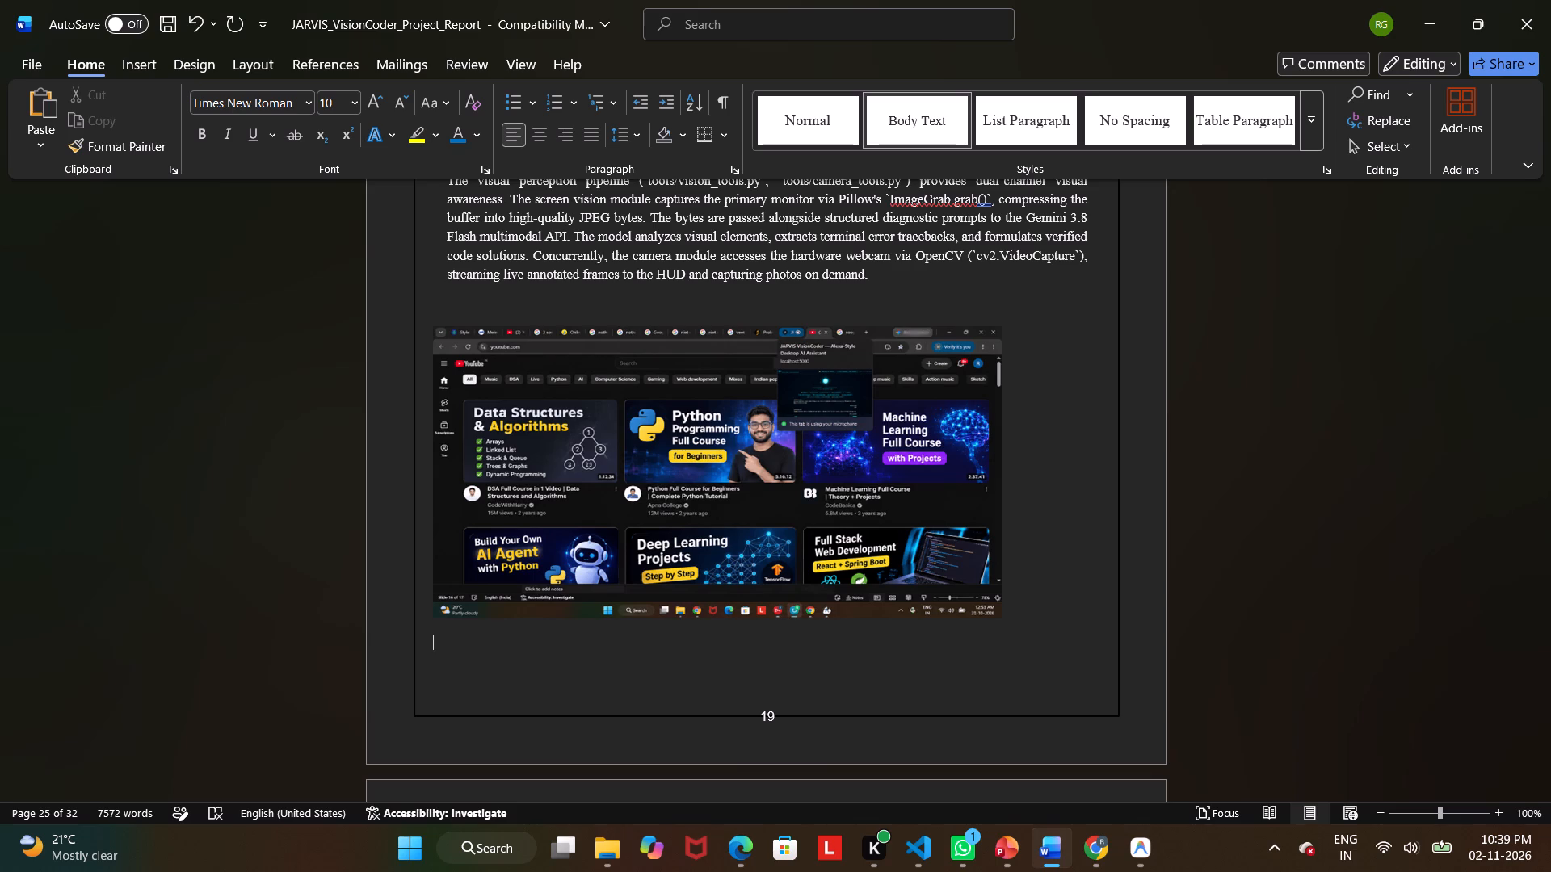
pyautogui.press('BackSpace')
# Move the Figure 5.3 caption from page 21 up to the space beneath the YouTube screenshot on page 19.
pyautogui.scroll(-1, 921, 743)
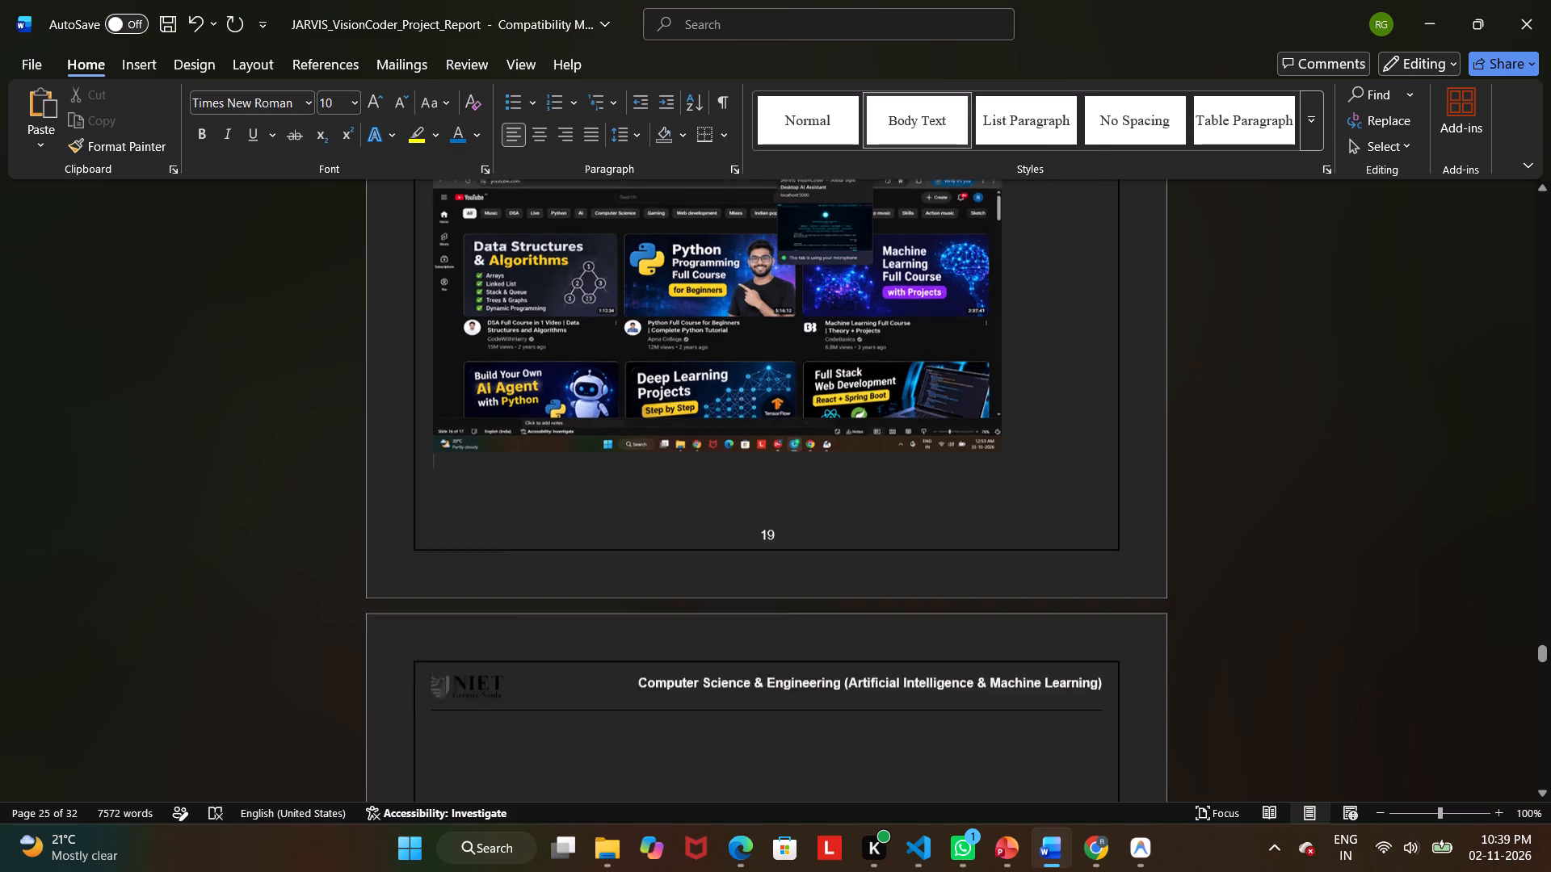
pyautogui.scroll(-5, 921, 743)
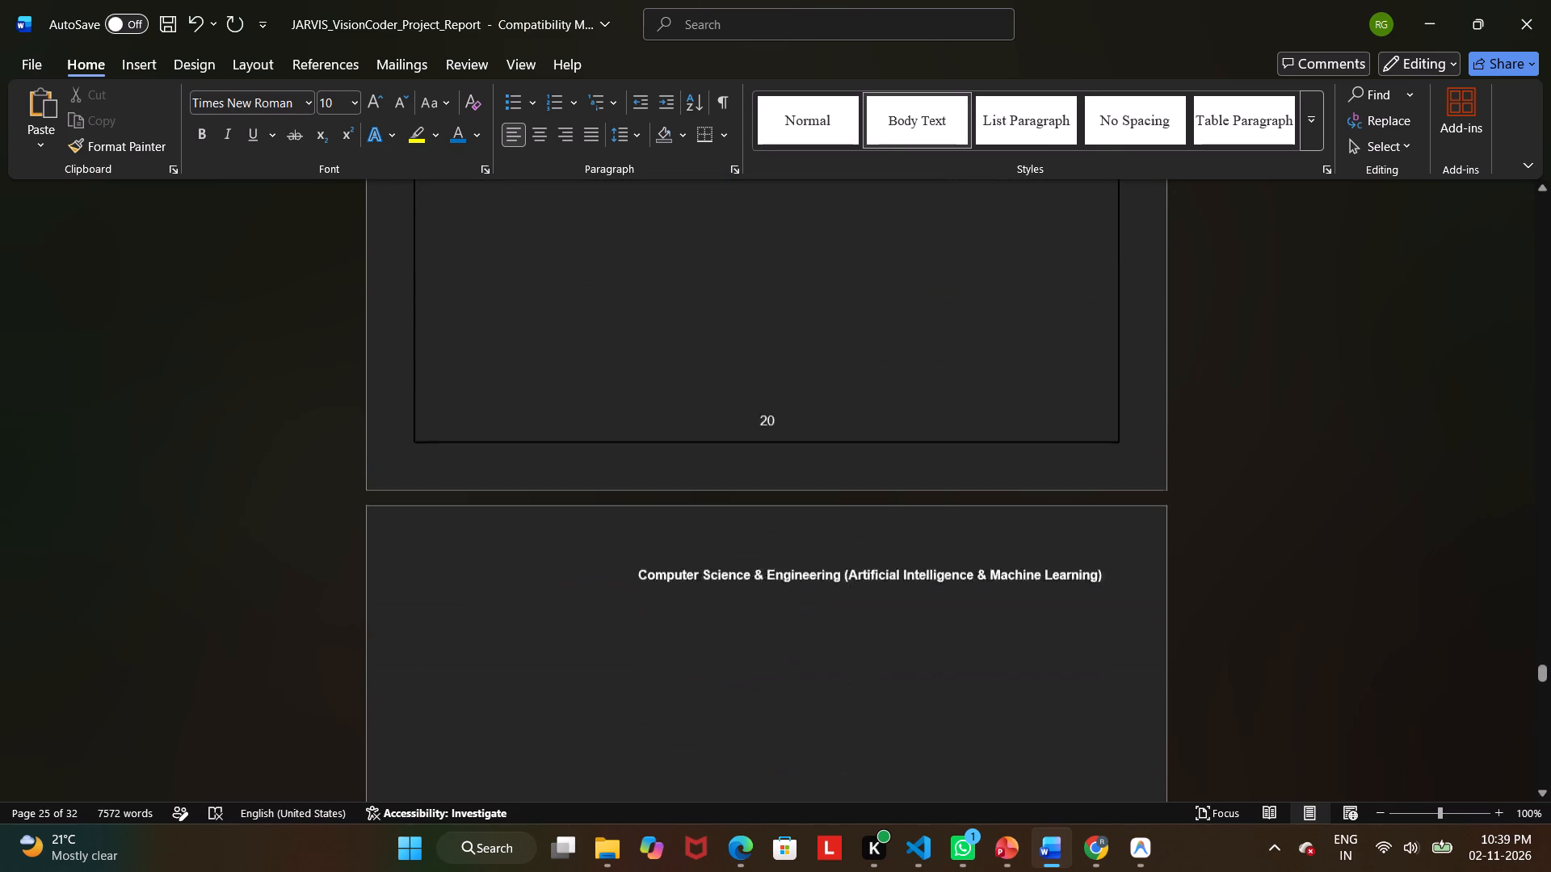
pyautogui.scroll(-4, 921, 743)
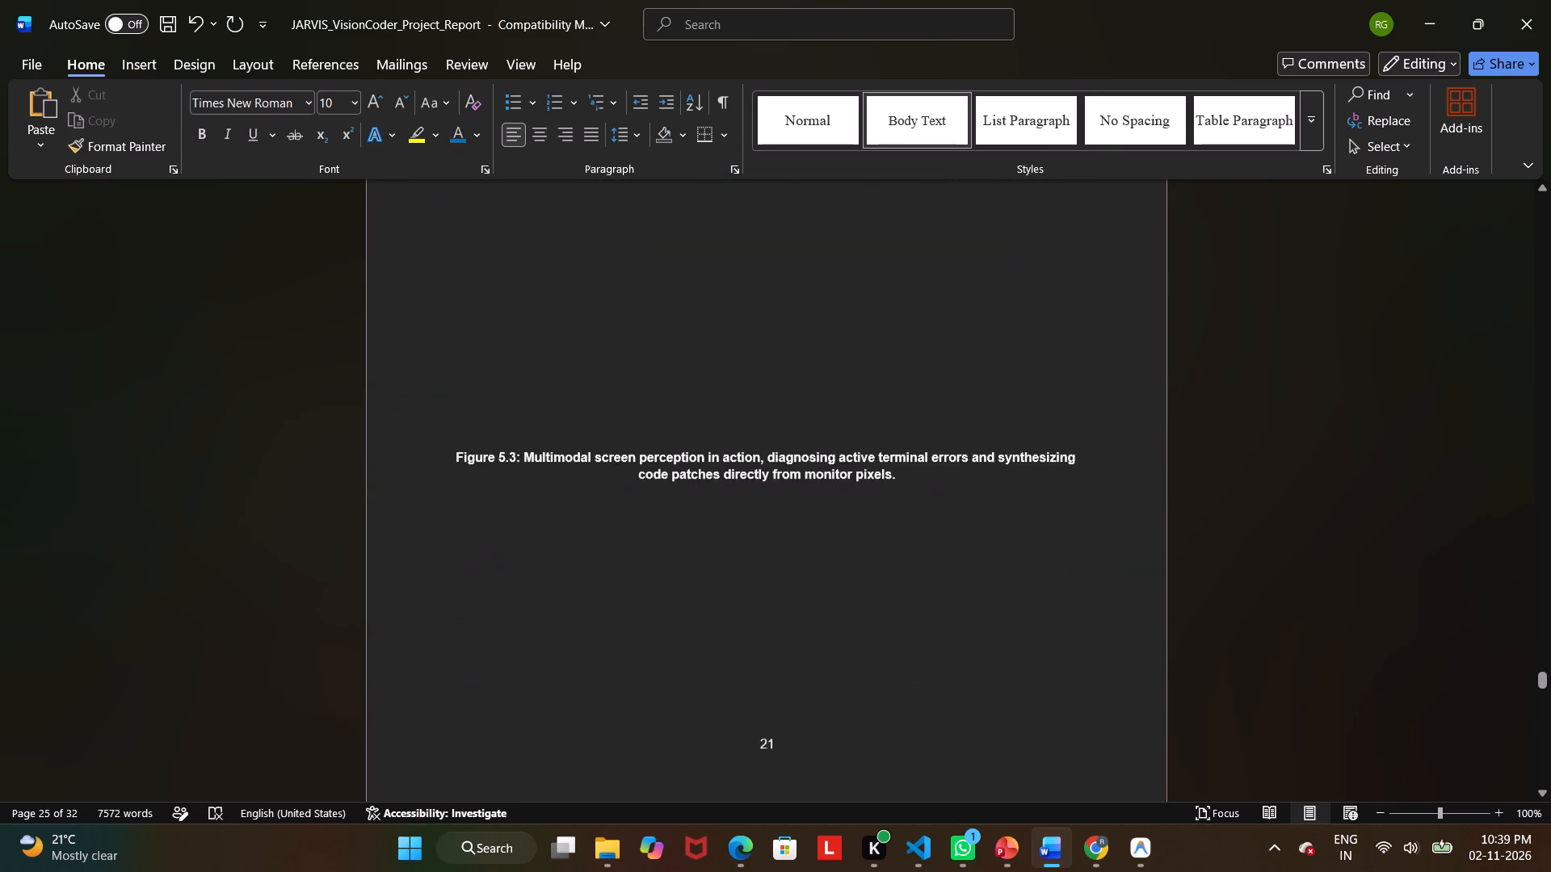
pyautogui.scroll(-1, 921, 743)
pyautogui.scroll(1, 921, 743)
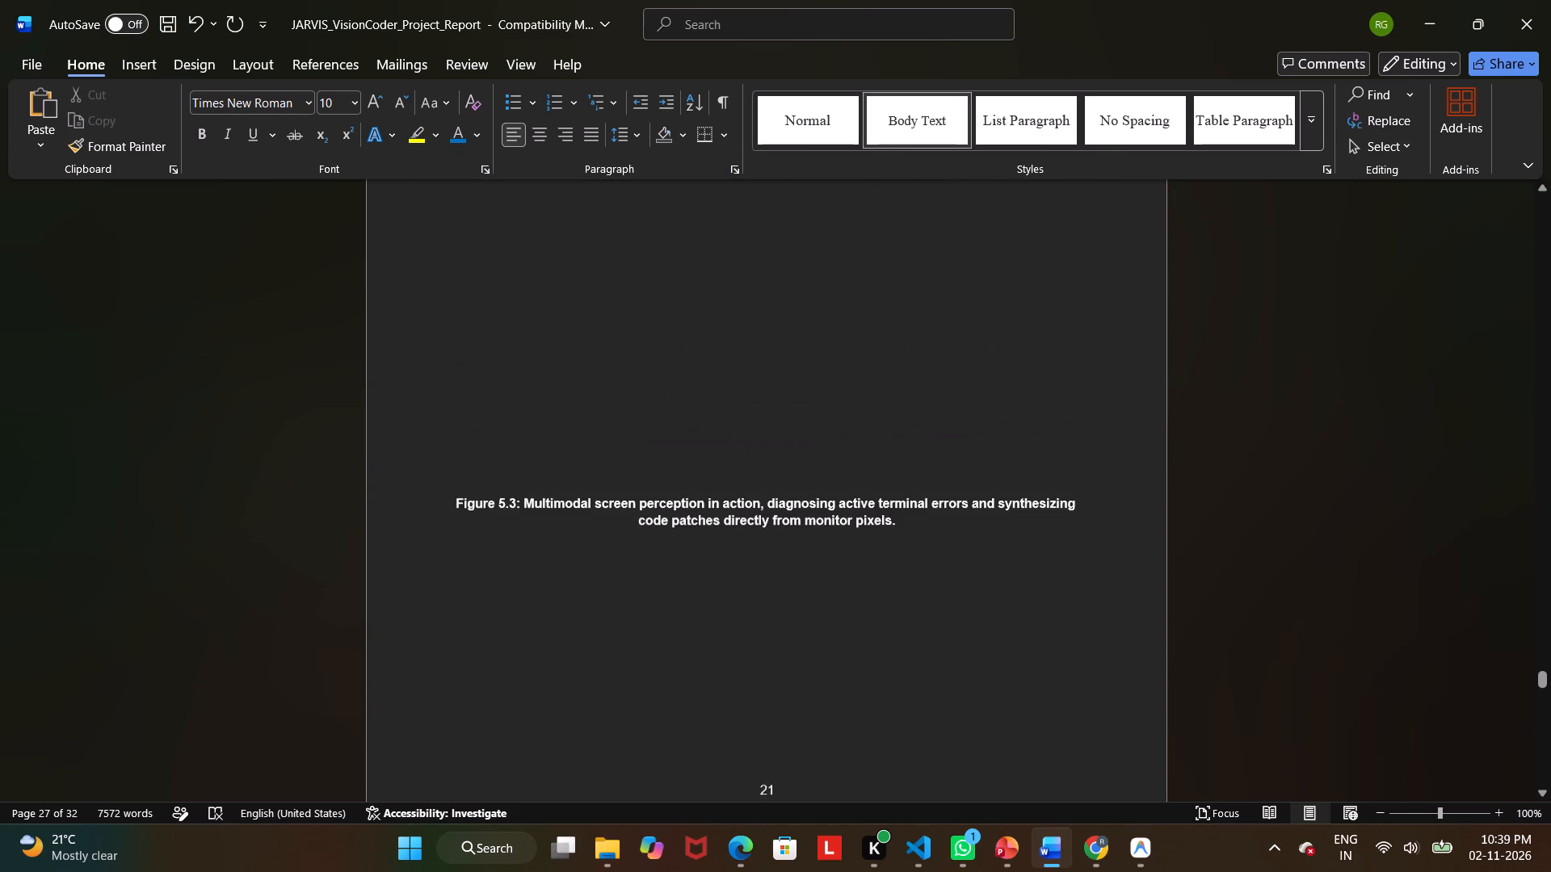
pyautogui.click(927, 526)
pyautogui.moveTo(927, 526); pyautogui.dragTo(496, 483)
pyautogui.hotkey('ctrl', 'c')
pyautogui.hotkey('ctrl', 'c')
pyautogui.hotkey('ctrl', 'c')
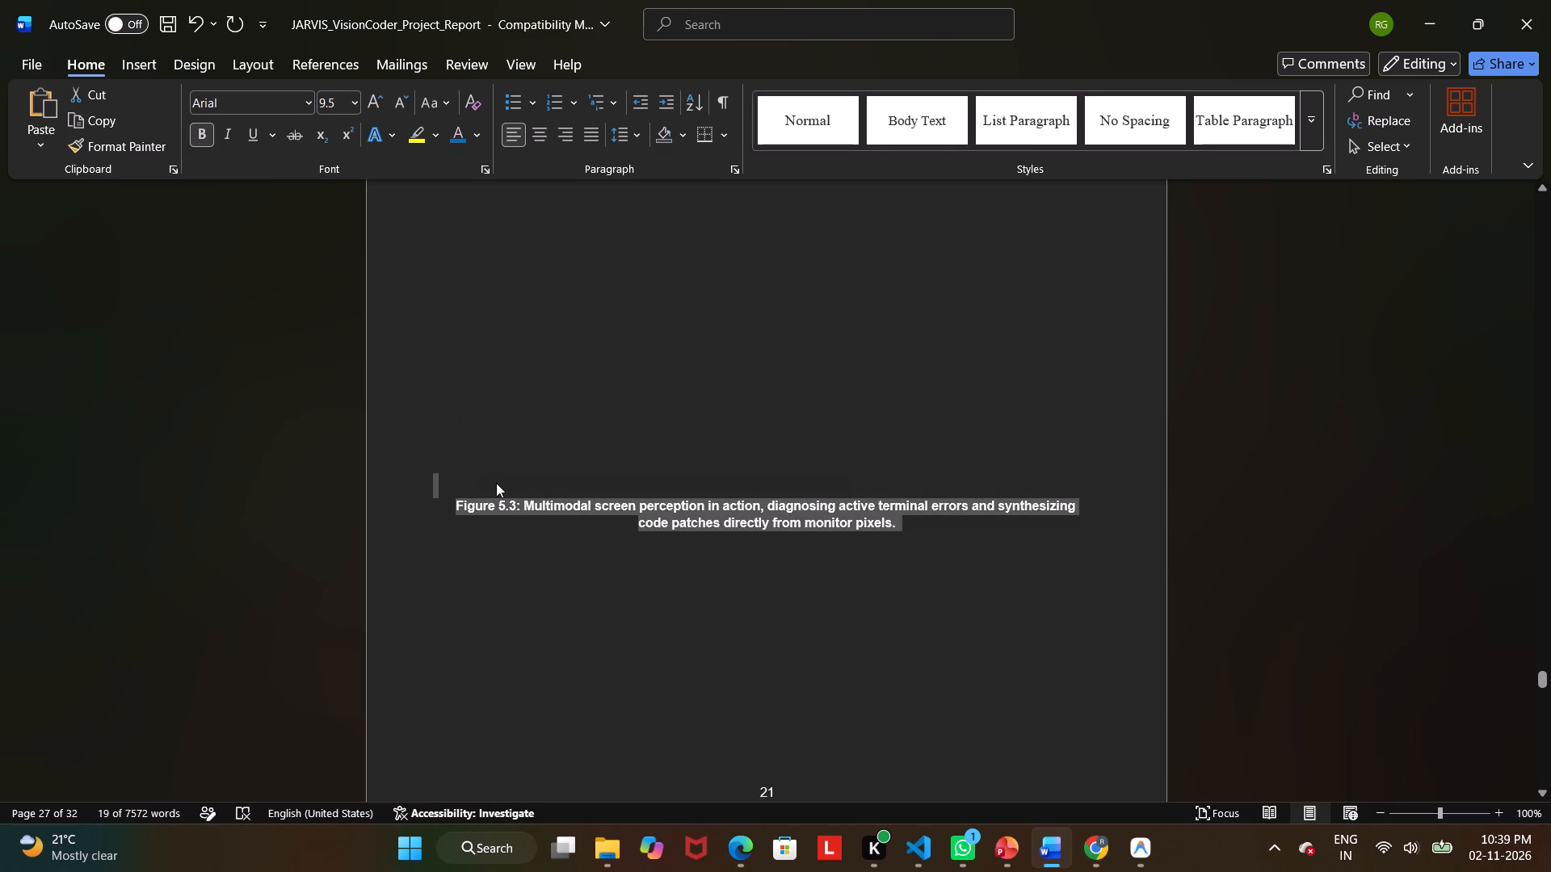
pyautogui.press('BackSpace')
pyautogui.scroll(4, 496, 483)
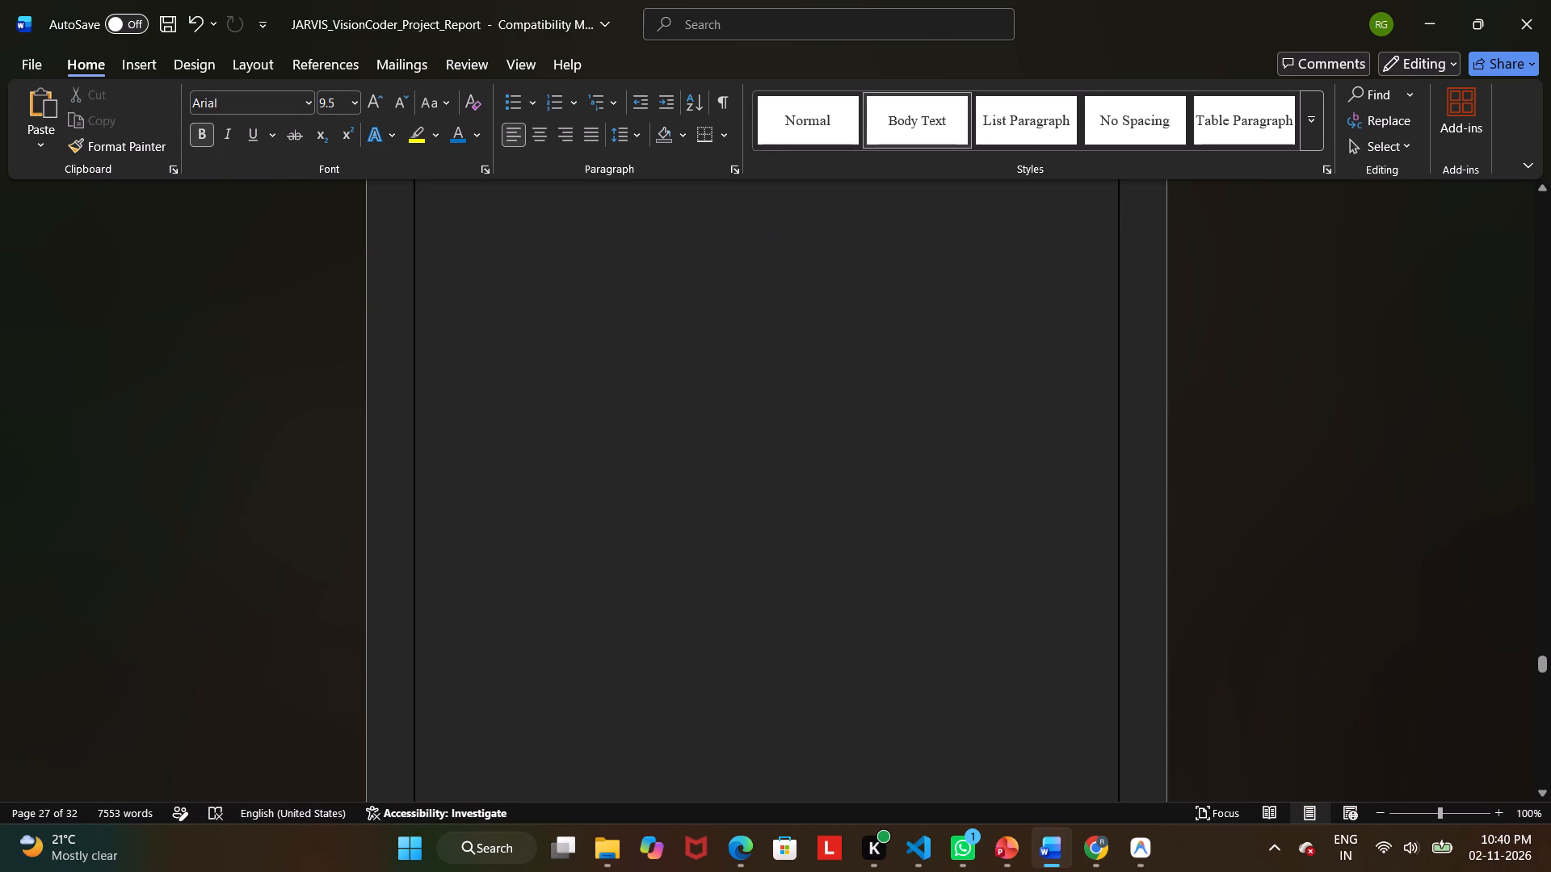
pyautogui.scroll(2, 496, 483)
pyautogui.click(758, 451)
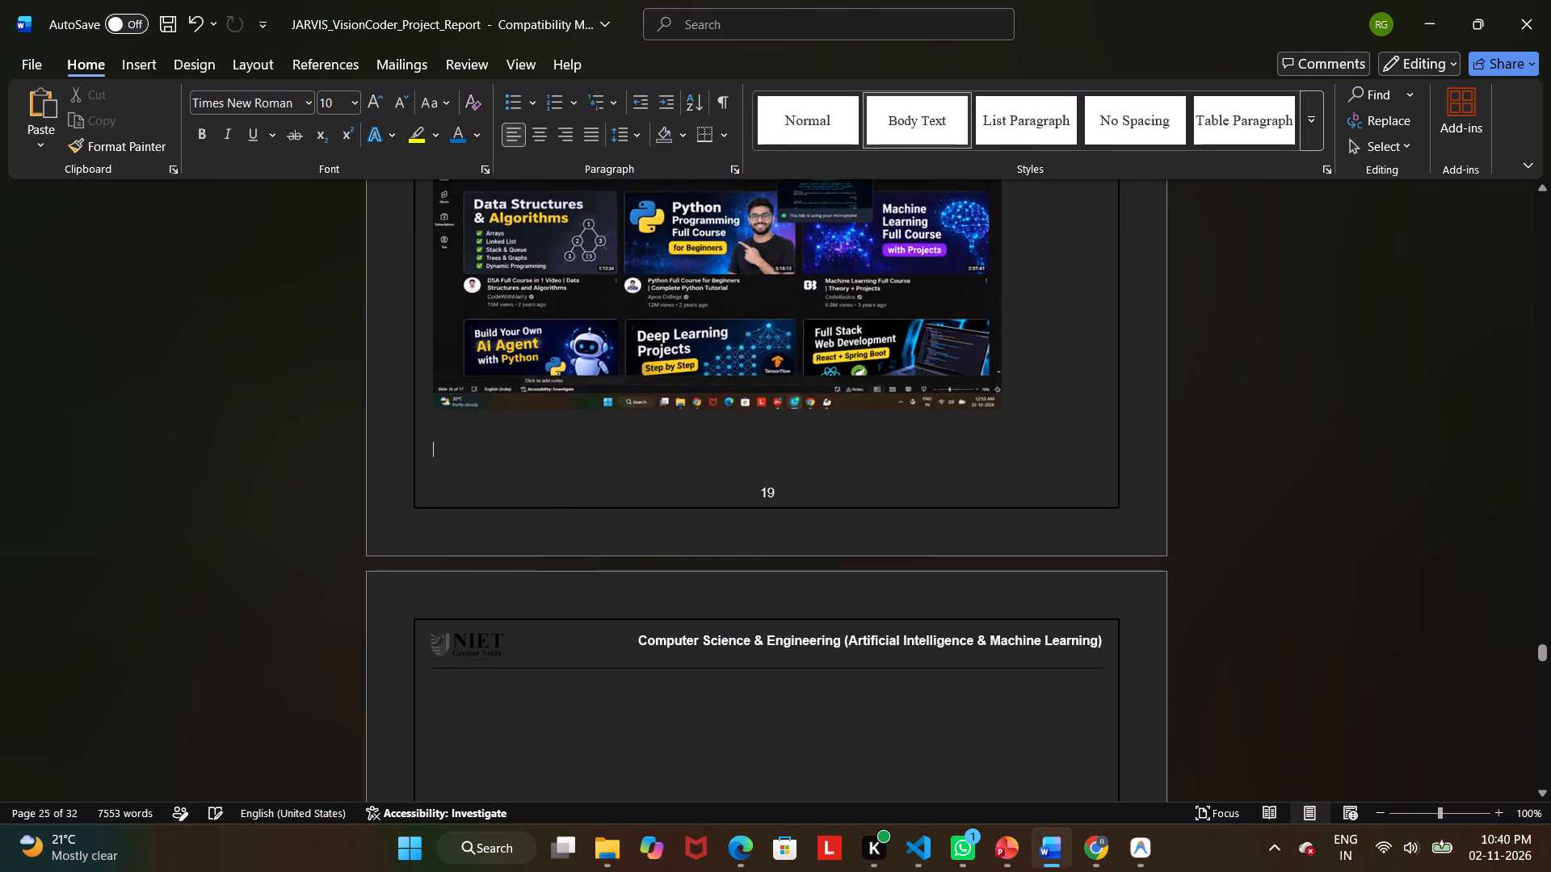
pyautogui.click(818, 429)
pyautogui.hotkey('ctrl', 'v')
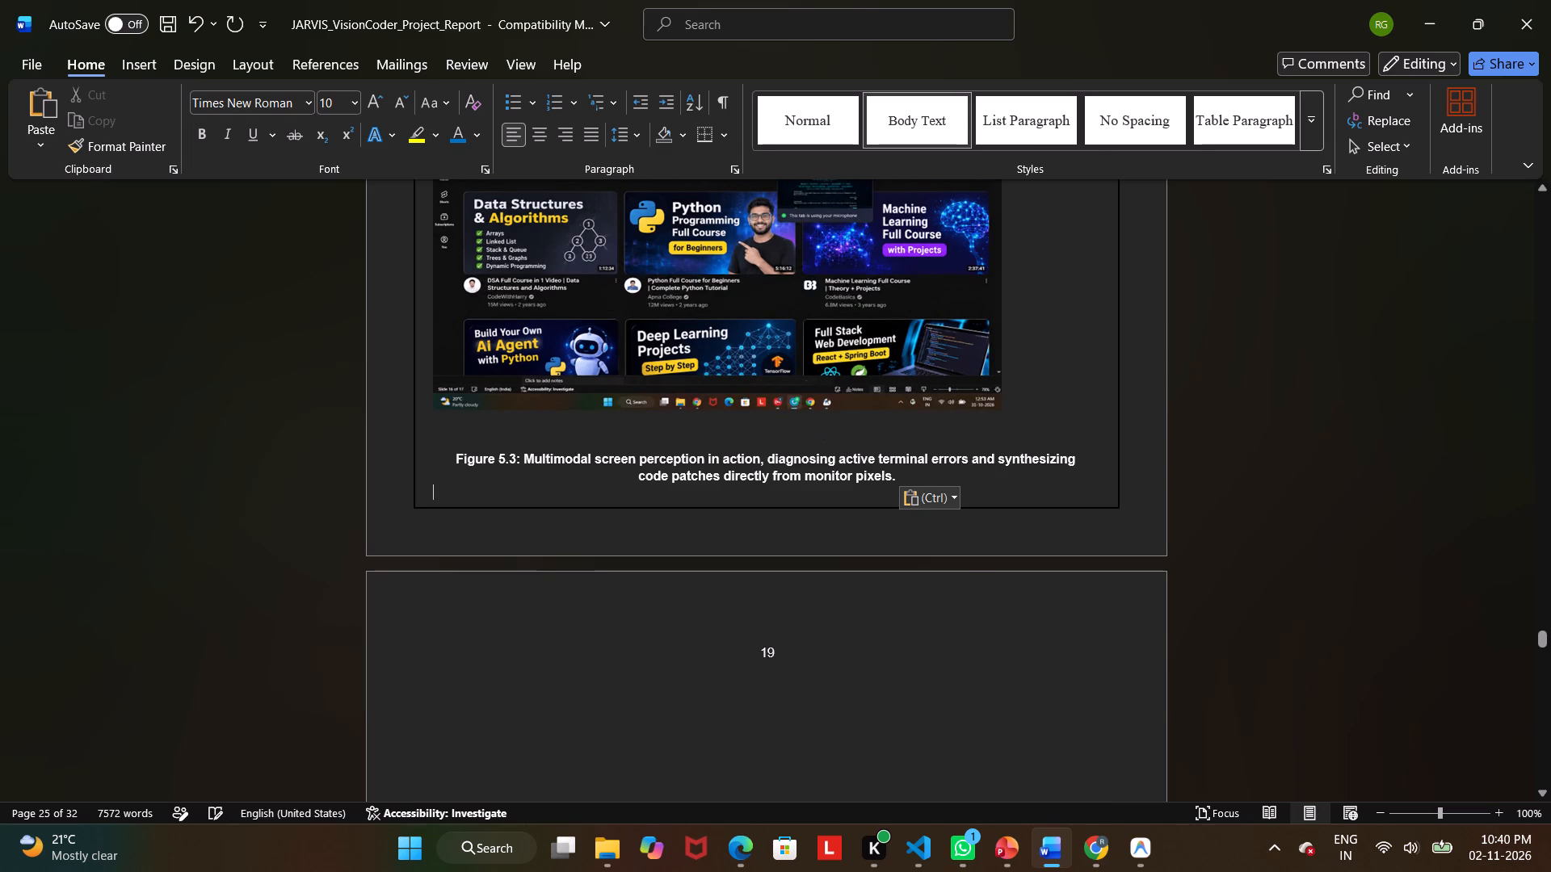
# Remove the blank lines above and below the Figure 5.3 caption on page 19.
pyautogui.click(738, 434)
pyautogui.press('BackSpace')
pyautogui.press('BackSpace')
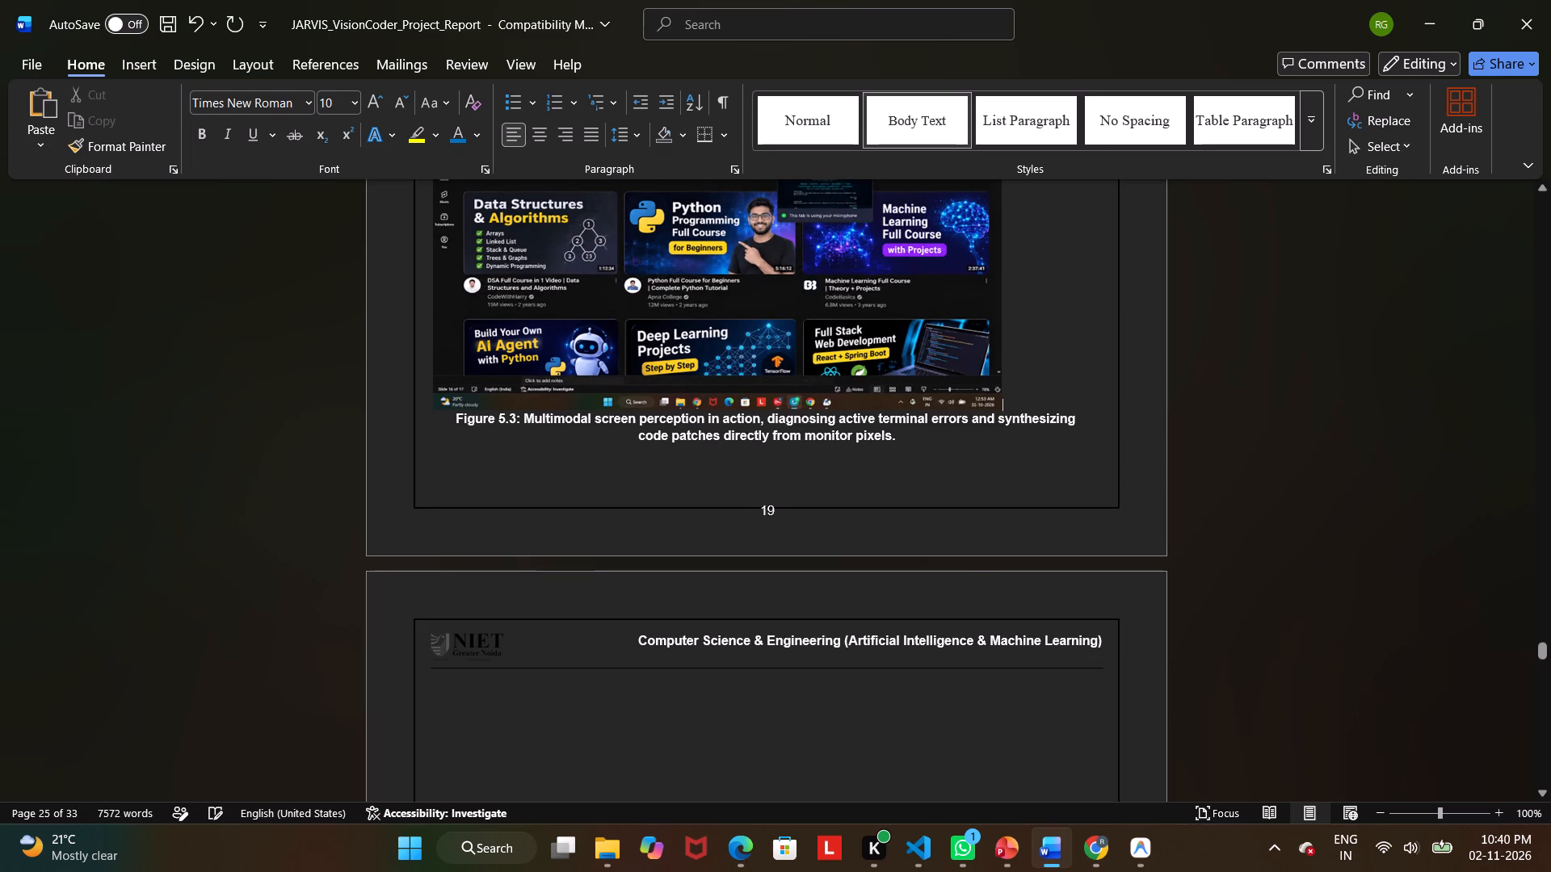
pyautogui.click(671, 475)
pyautogui.press('BackSpace')
# Move the YouTube screenshot up directly under the section 5.6 paragraph, aligned with the text's left edge.
pyautogui.scroll(1, 916, 336)
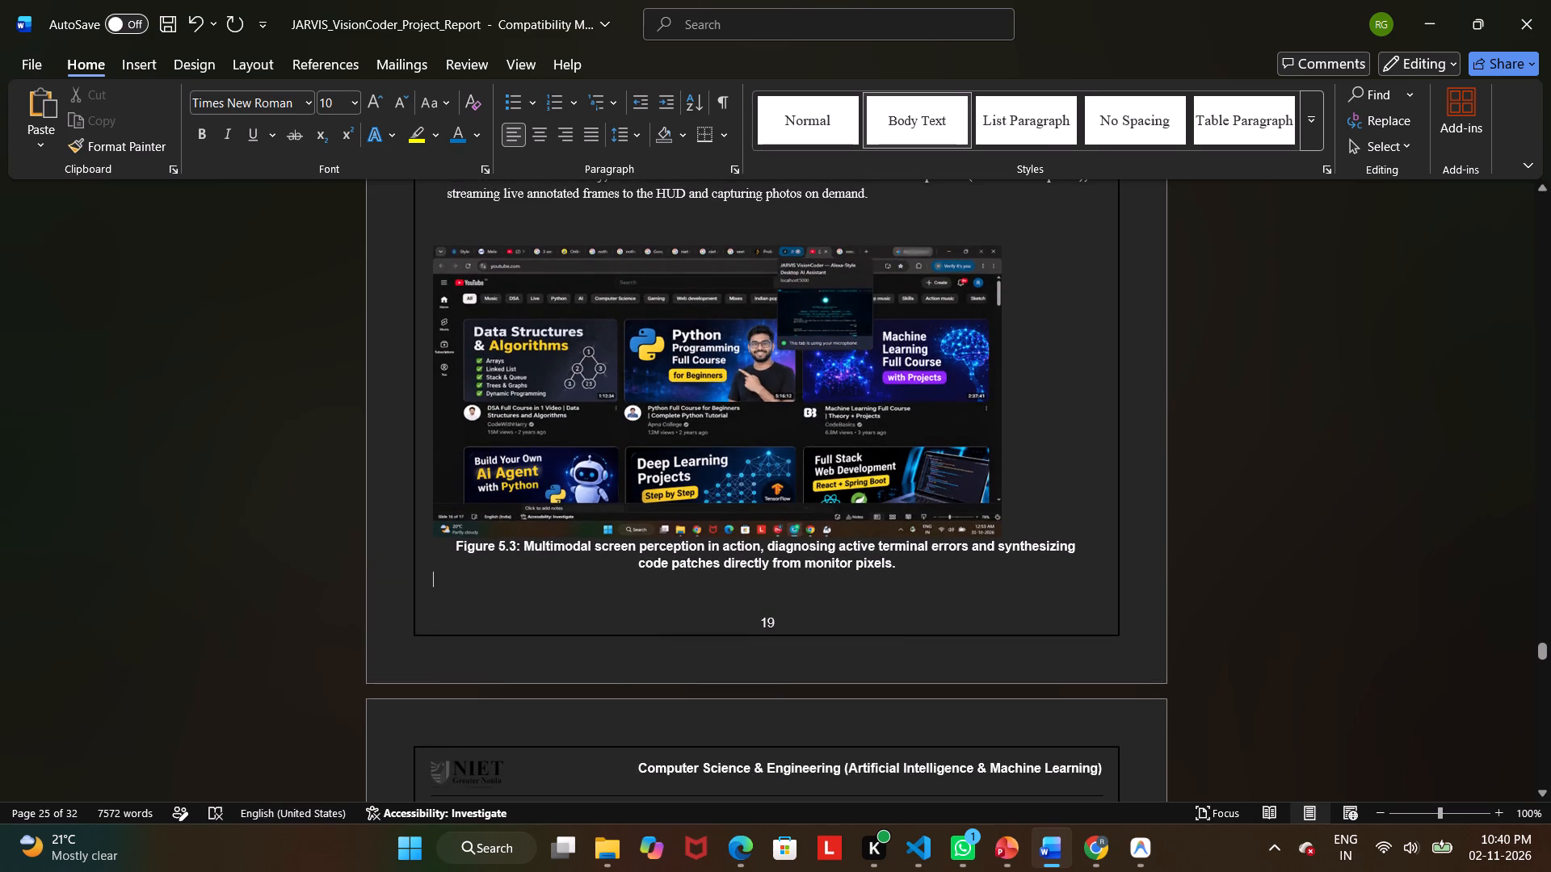
pyautogui.scroll(2, 825, 457)
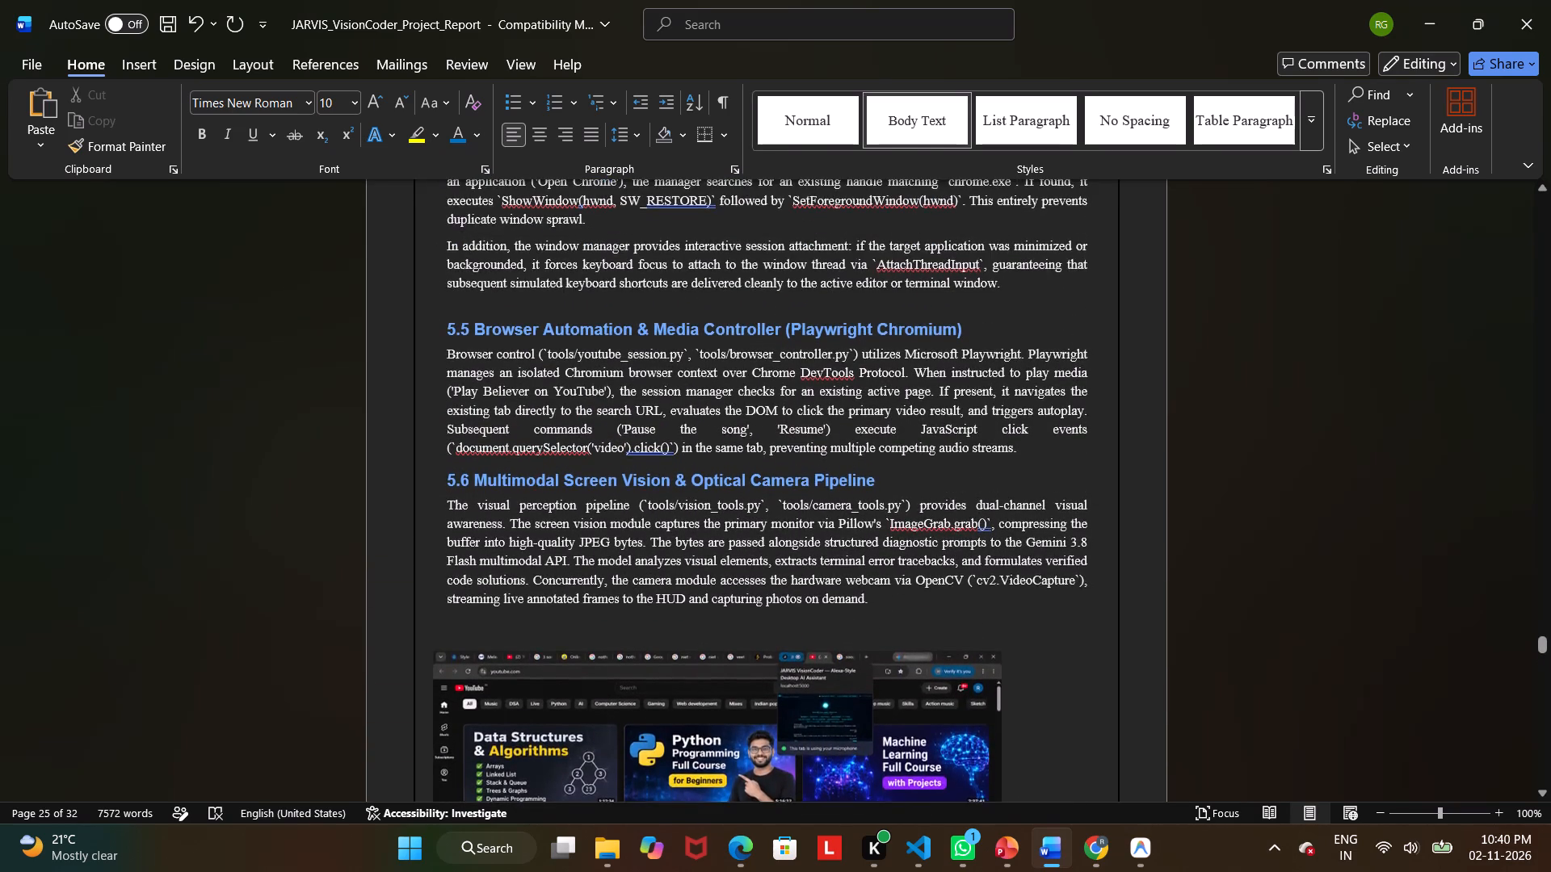
pyautogui.scroll(1, 825, 457)
pyautogui.scroll(-2, 825, 457)
pyautogui.scroll(1, 825, 457)
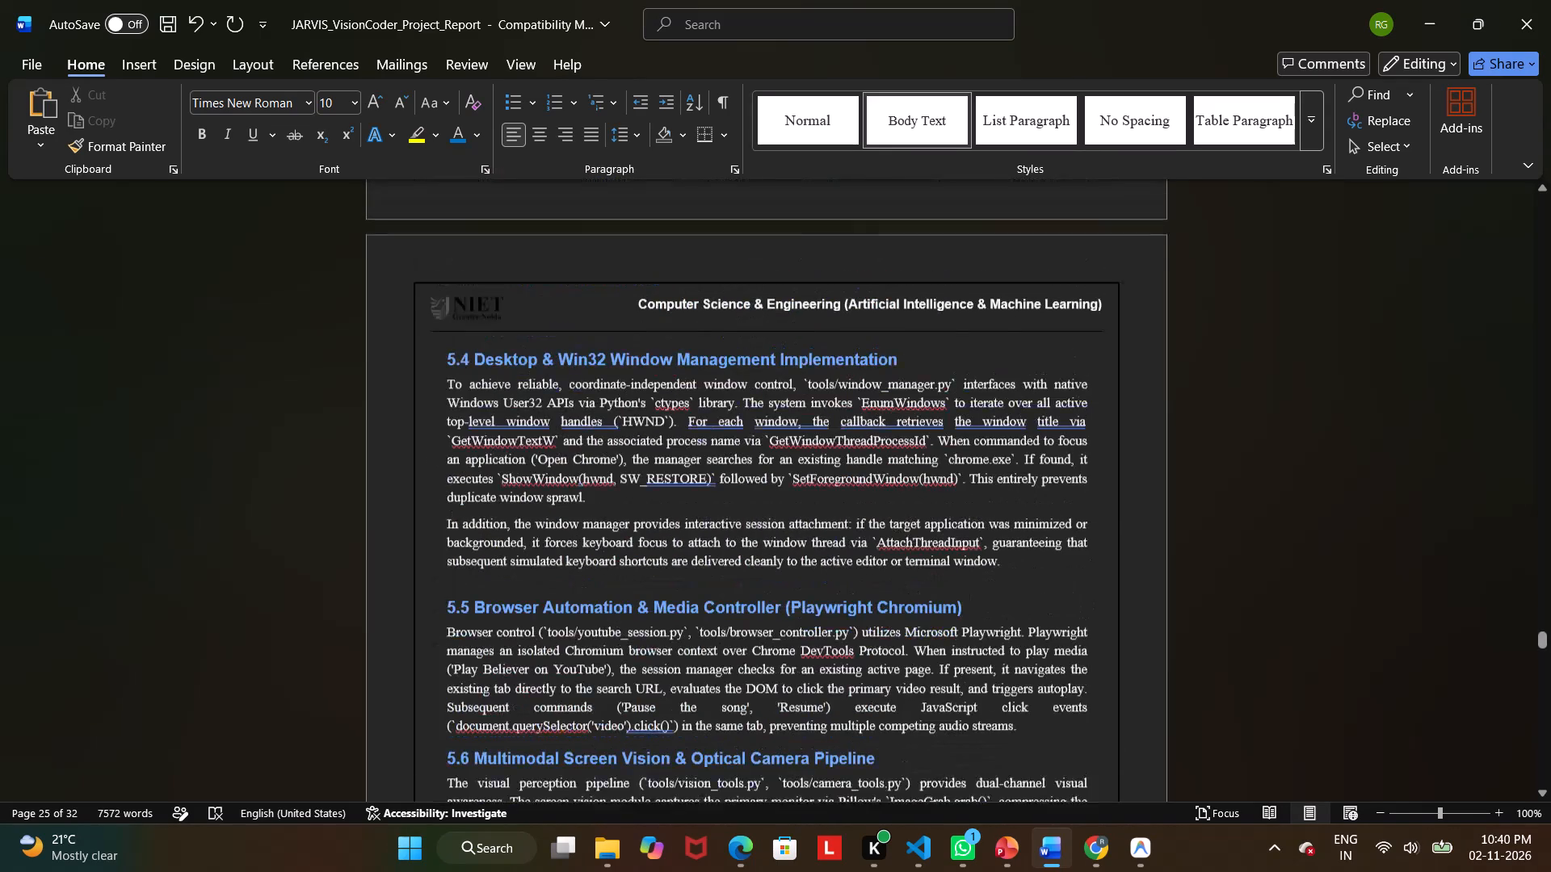
pyautogui.scroll(-3, 825, 457)
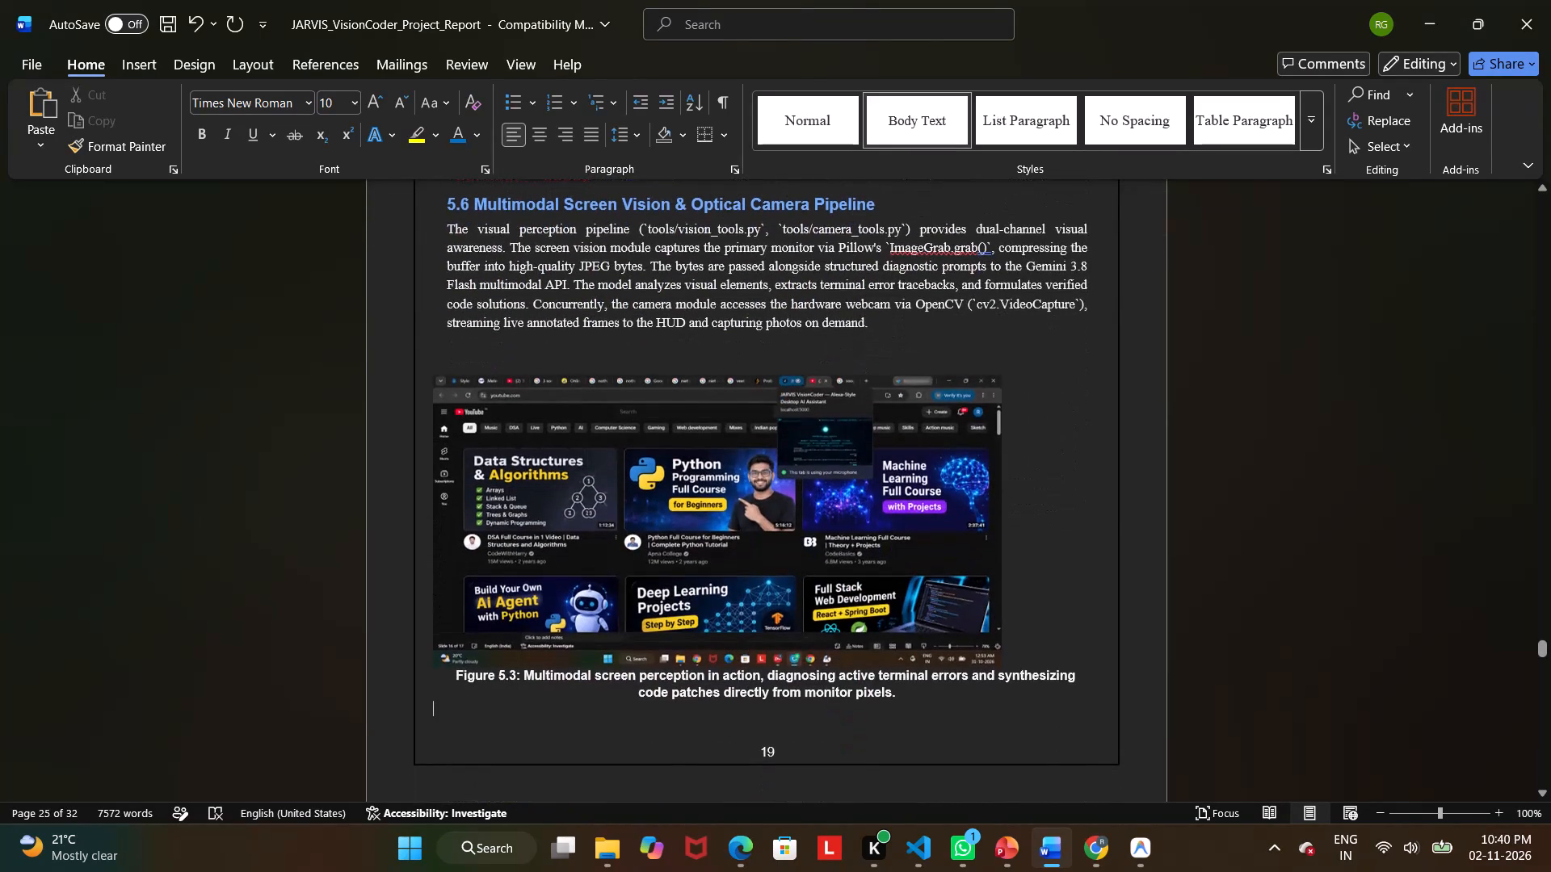
pyautogui.moveTo(777, 509); pyautogui.dragTo(703, 334)
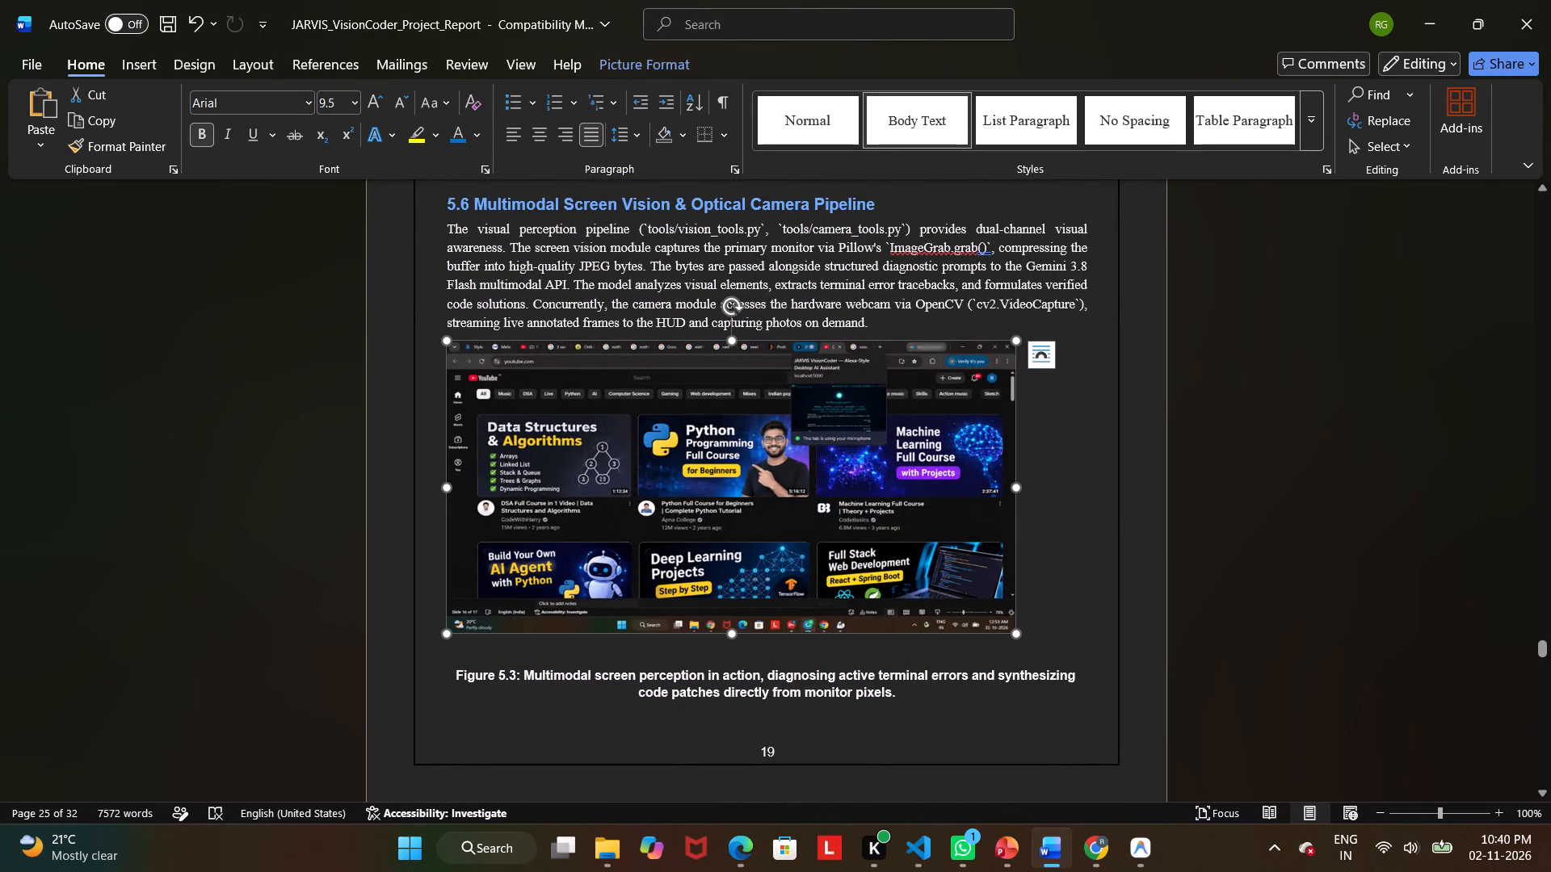
# Shrink the YouTube screenshot slightly and proportionally, leaving it clear of the Figure 5.3 caption.
pyautogui.moveTo(1015, 631); pyautogui.dragTo(1011, 634)
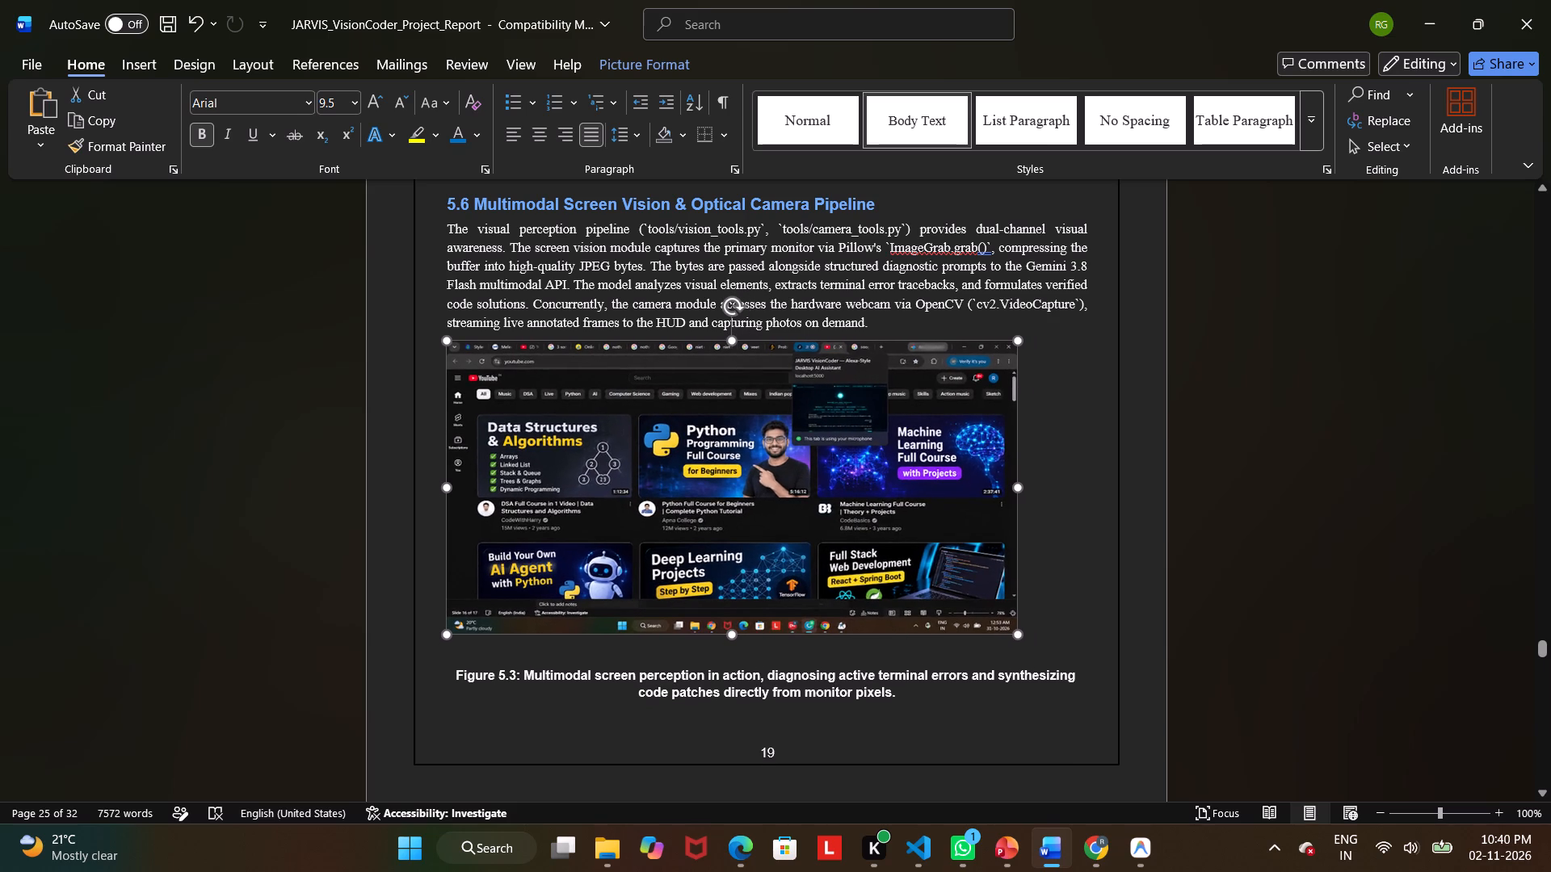
pyautogui.moveTo(1011, 634); pyautogui.dragTo(1007, 627)
pyautogui.click(1477, 701)
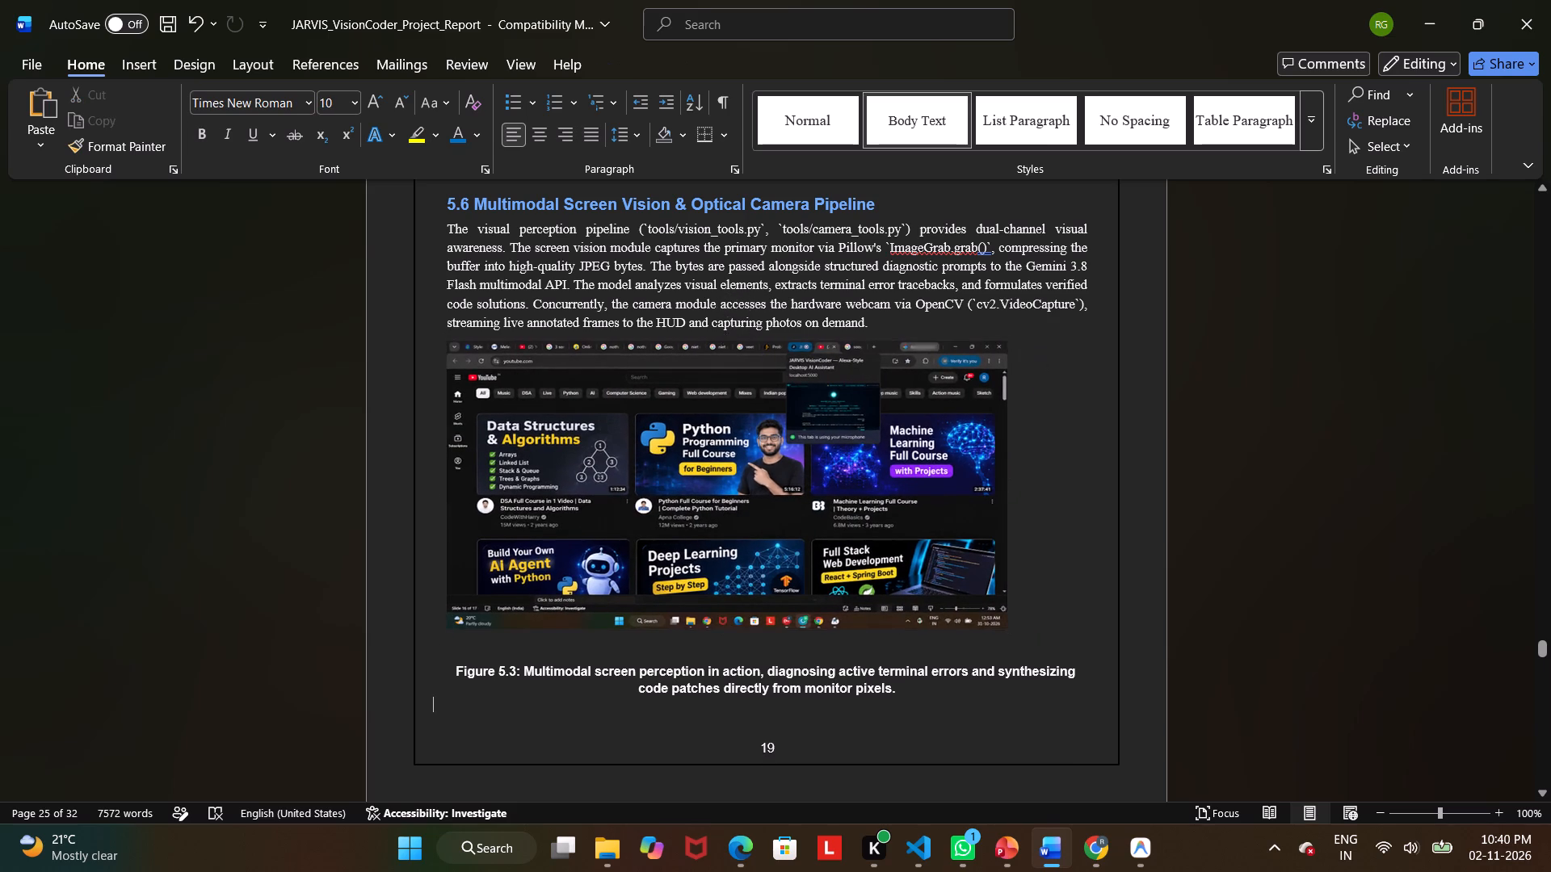
# Examine pages 20 and 21 after the Figure 5.3 caption for blank space and leftover content.
pyautogui.scroll(-2, 1477, 701)
pyautogui.scroll(2, 1477, 701)
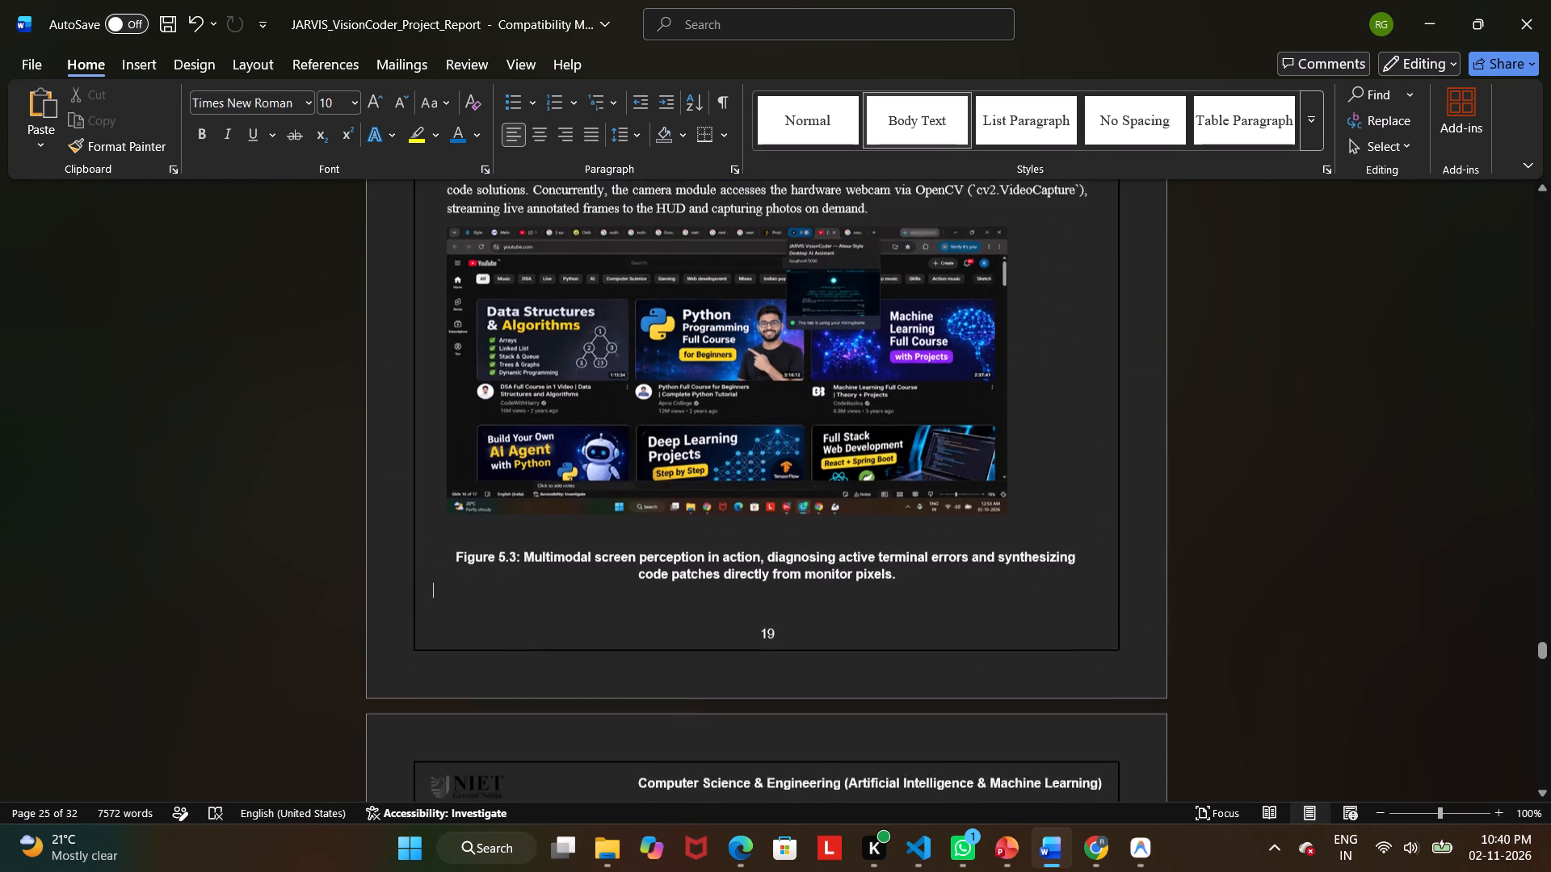
pyautogui.scroll(-2, 1477, 701)
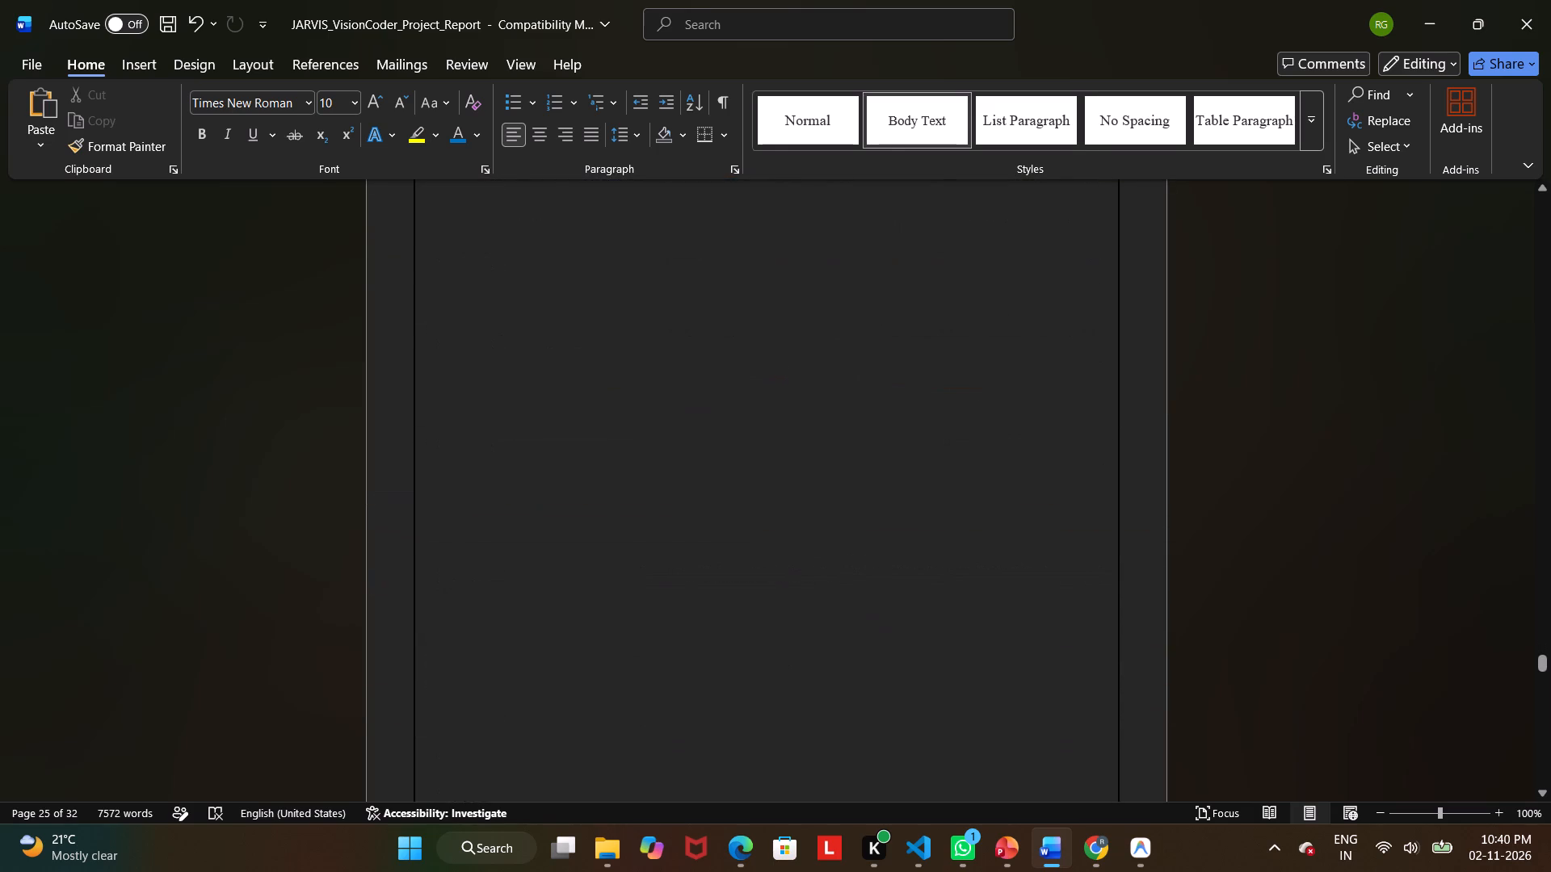
pyautogui.scroll(-1, 1477, 701)
pyautogui.scroll(5, 1477, 701)
pyautogui.scroll(-4, 1477, 701)
pyautogui.scroll(1, 1477, 701)
pyautogui.scroll(-2, 1477, 701)
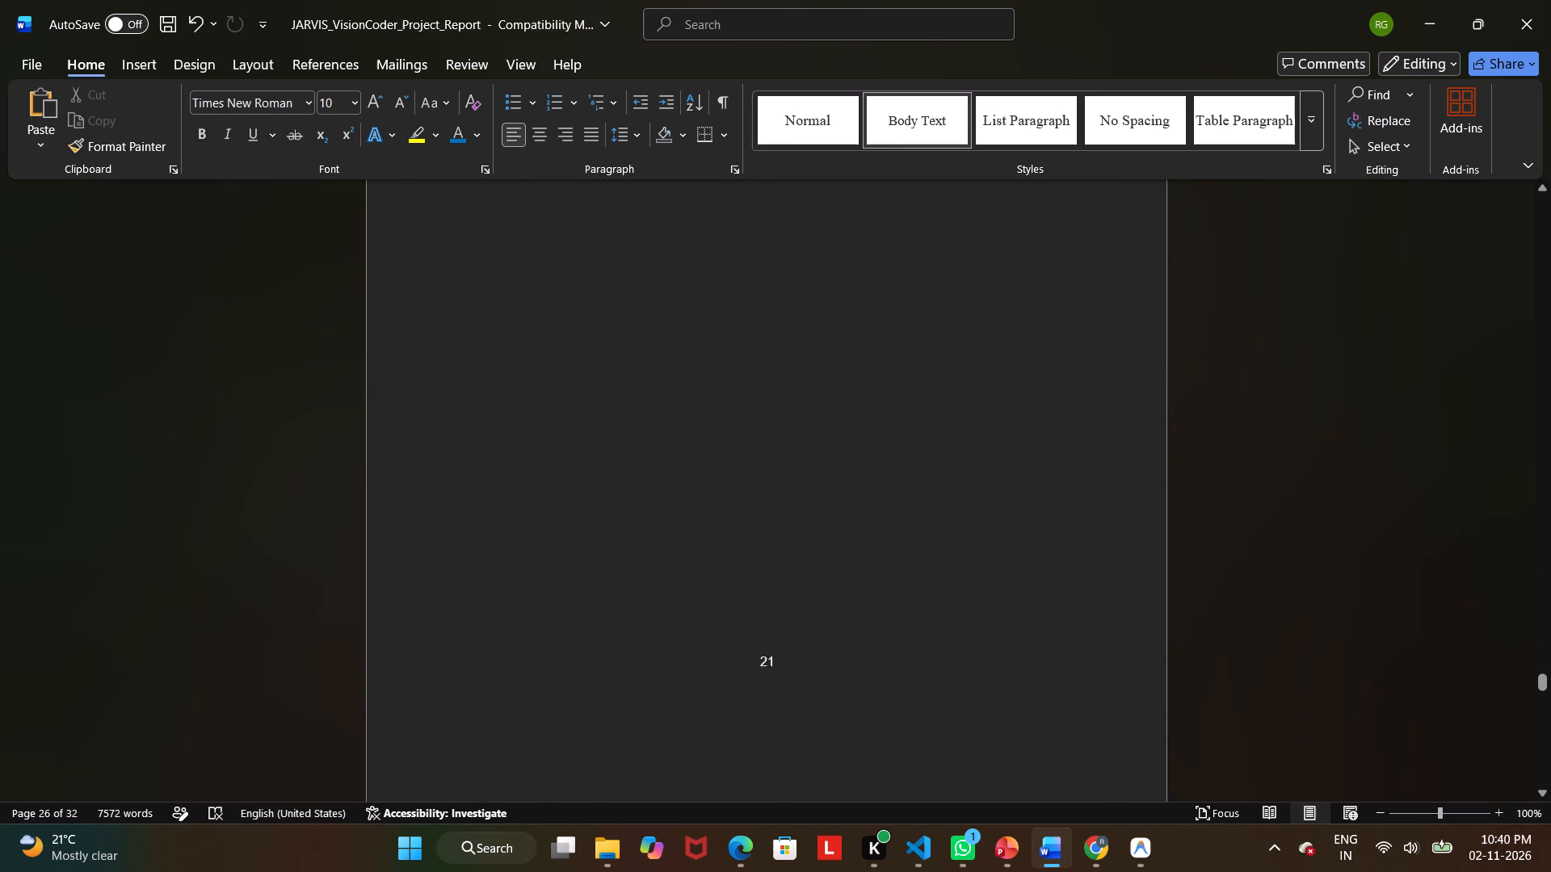
# Copy sections 5.7 and 5.8 with their headings and paragraphs, and delete them from their original page.
pyautogui.scroll(-2, 1477, 701)
pyautogui.scroll(2, 1477, 701)
pyautogui.click(876, 652)
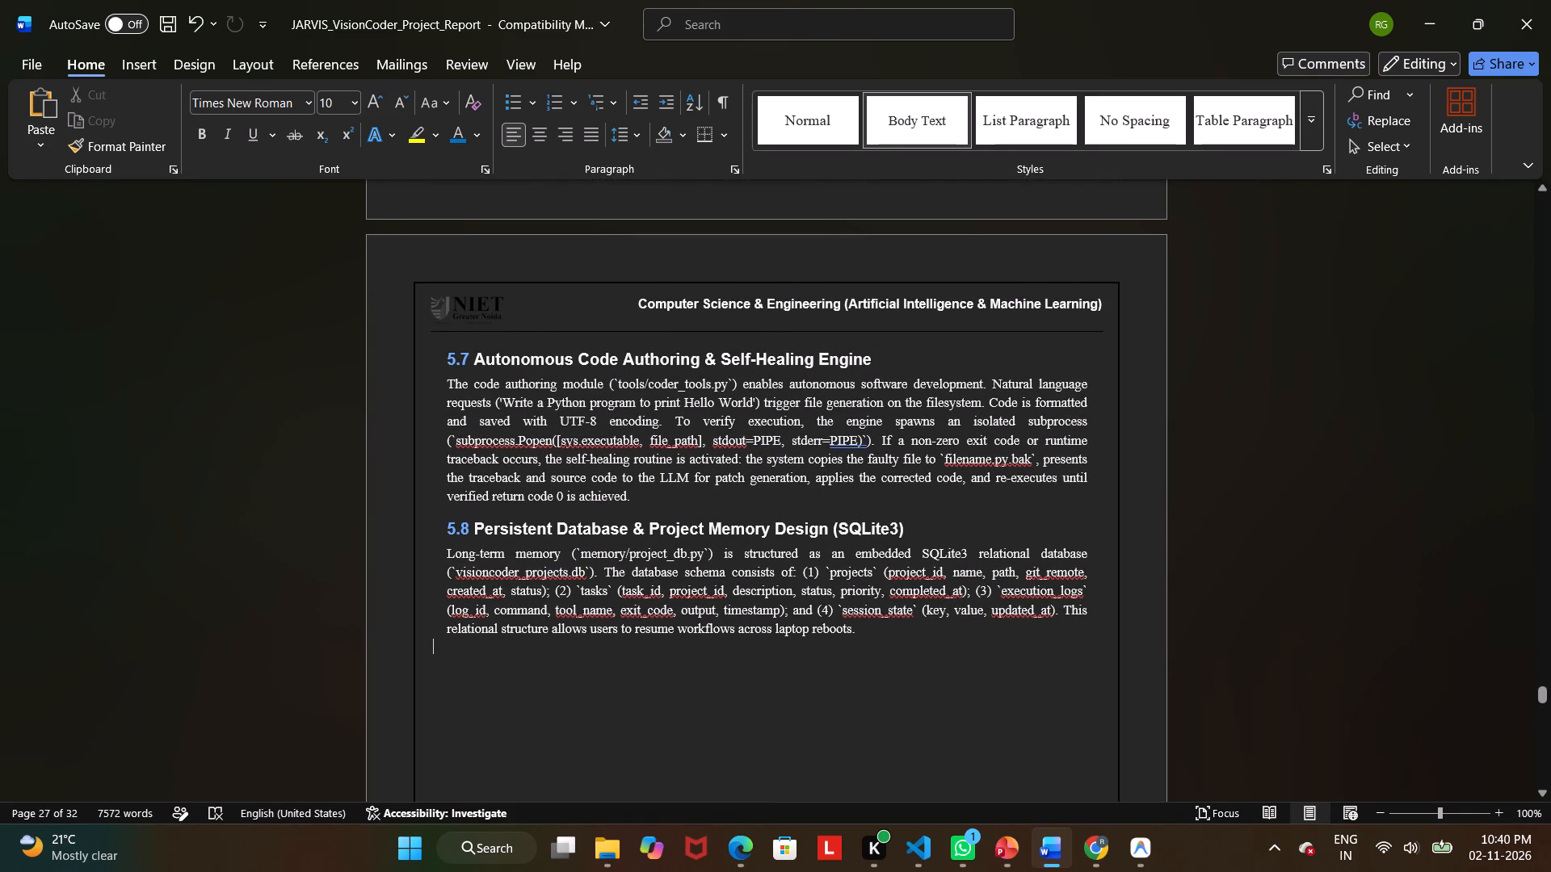
pyautogui.moveTo(868, 630); pyautogui.dragTo(441, 360)
pyautogui.hotkey('ctrl', 'c')
pyautogui.hotkey('ctrl', 'c')
pyautogui.hotkey('ctrl', 'c')
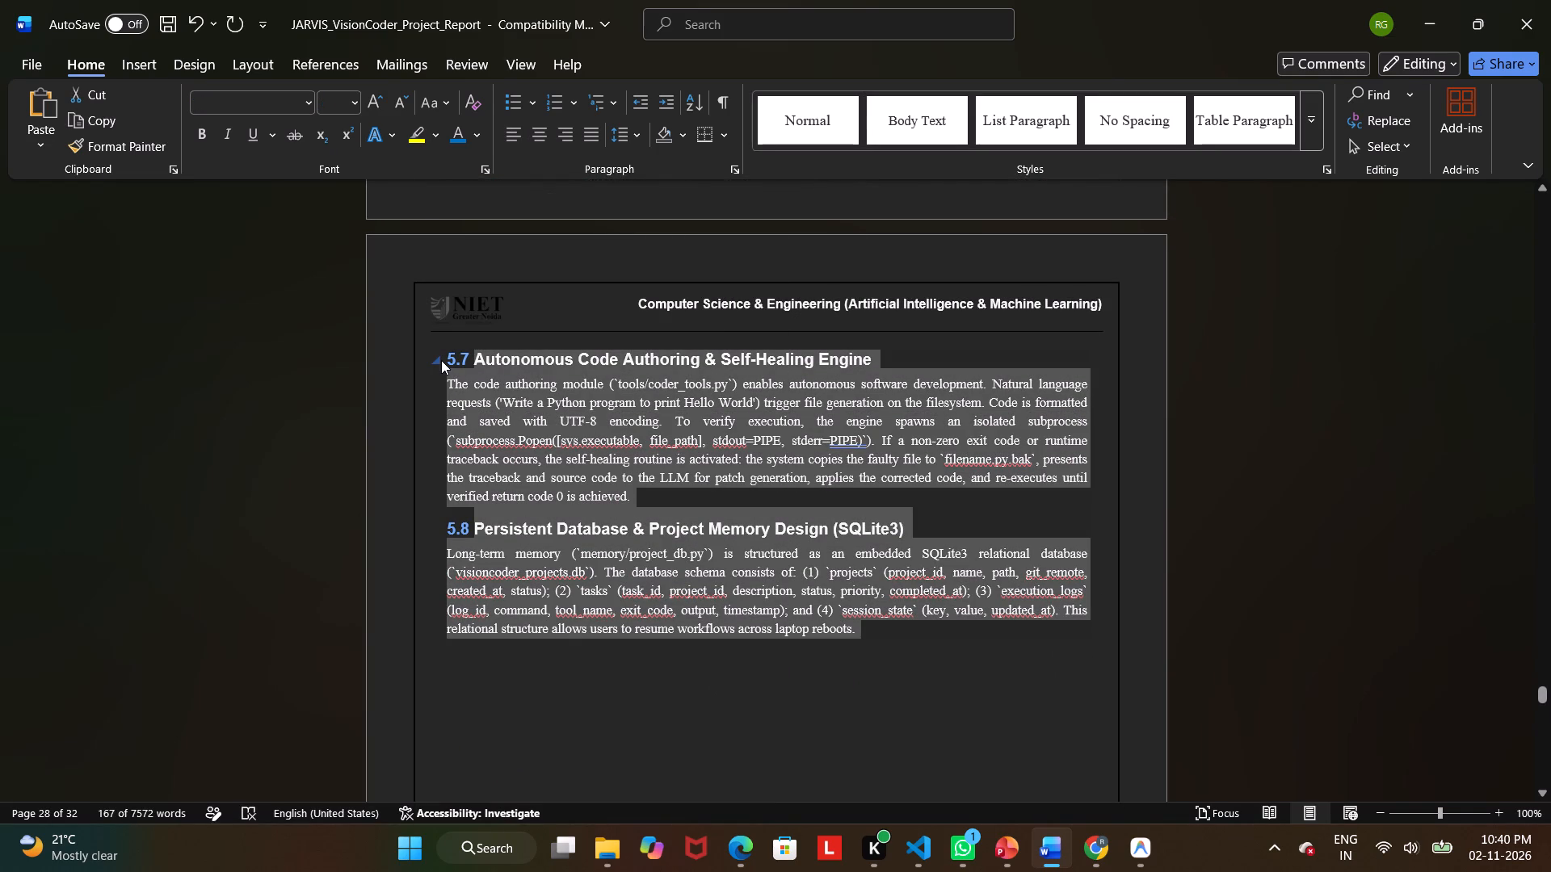
pyautogui.hotkey('ctrl', 'c')
pyautogui.press('BackSpace')
# Paste sections 5.7 and 5.8 at the top of the empty page 20, following the Figure 5.3 page.
pyautogui.scroll(10, 441, 360)
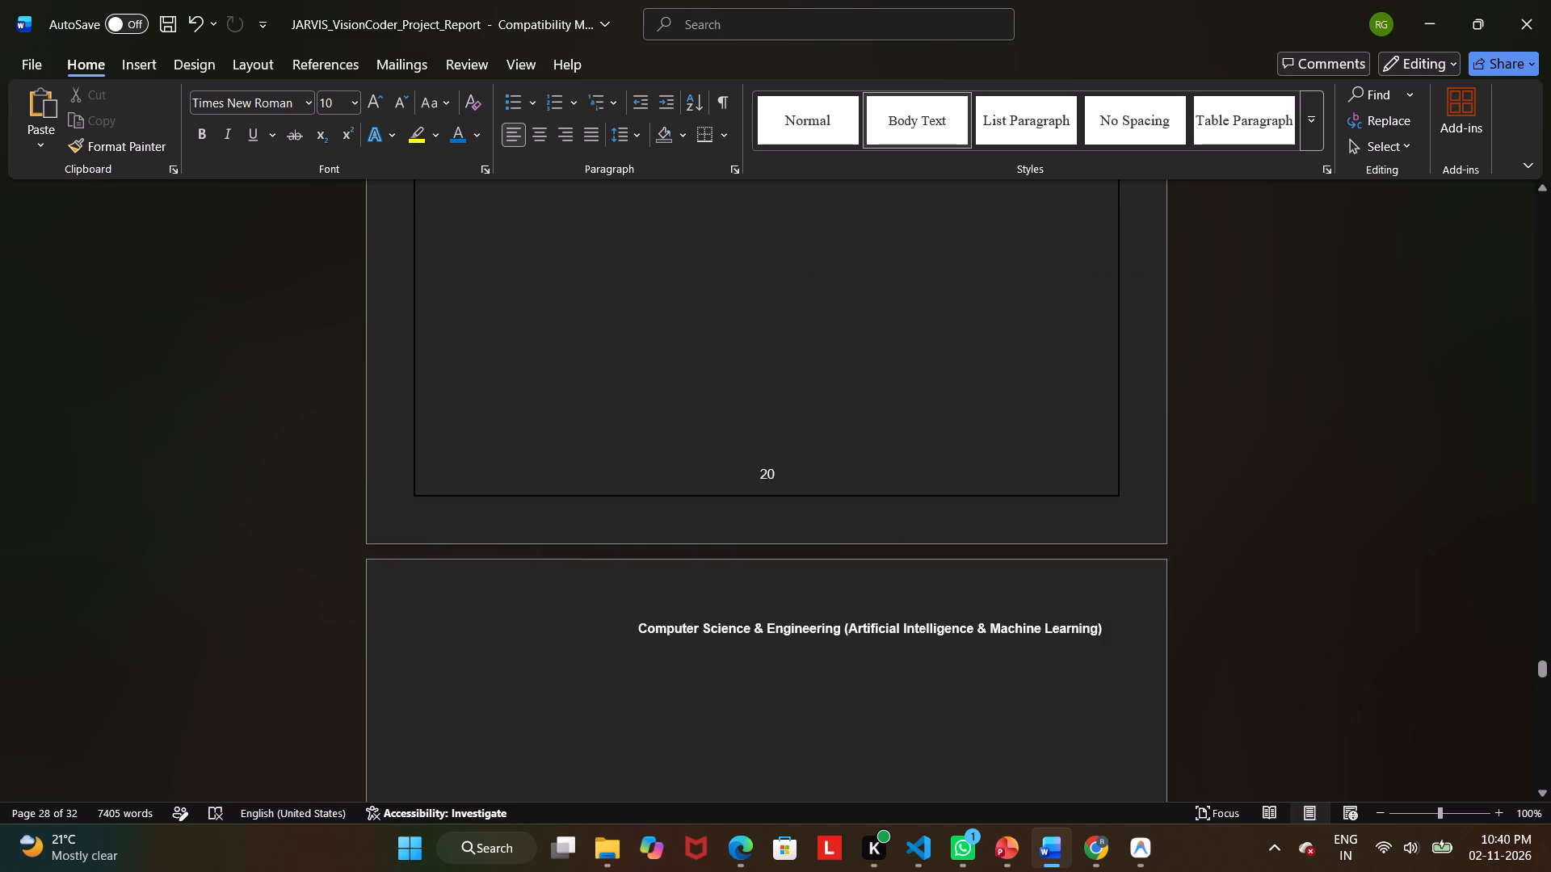
pyautogui.scroll(4, 441, 360)
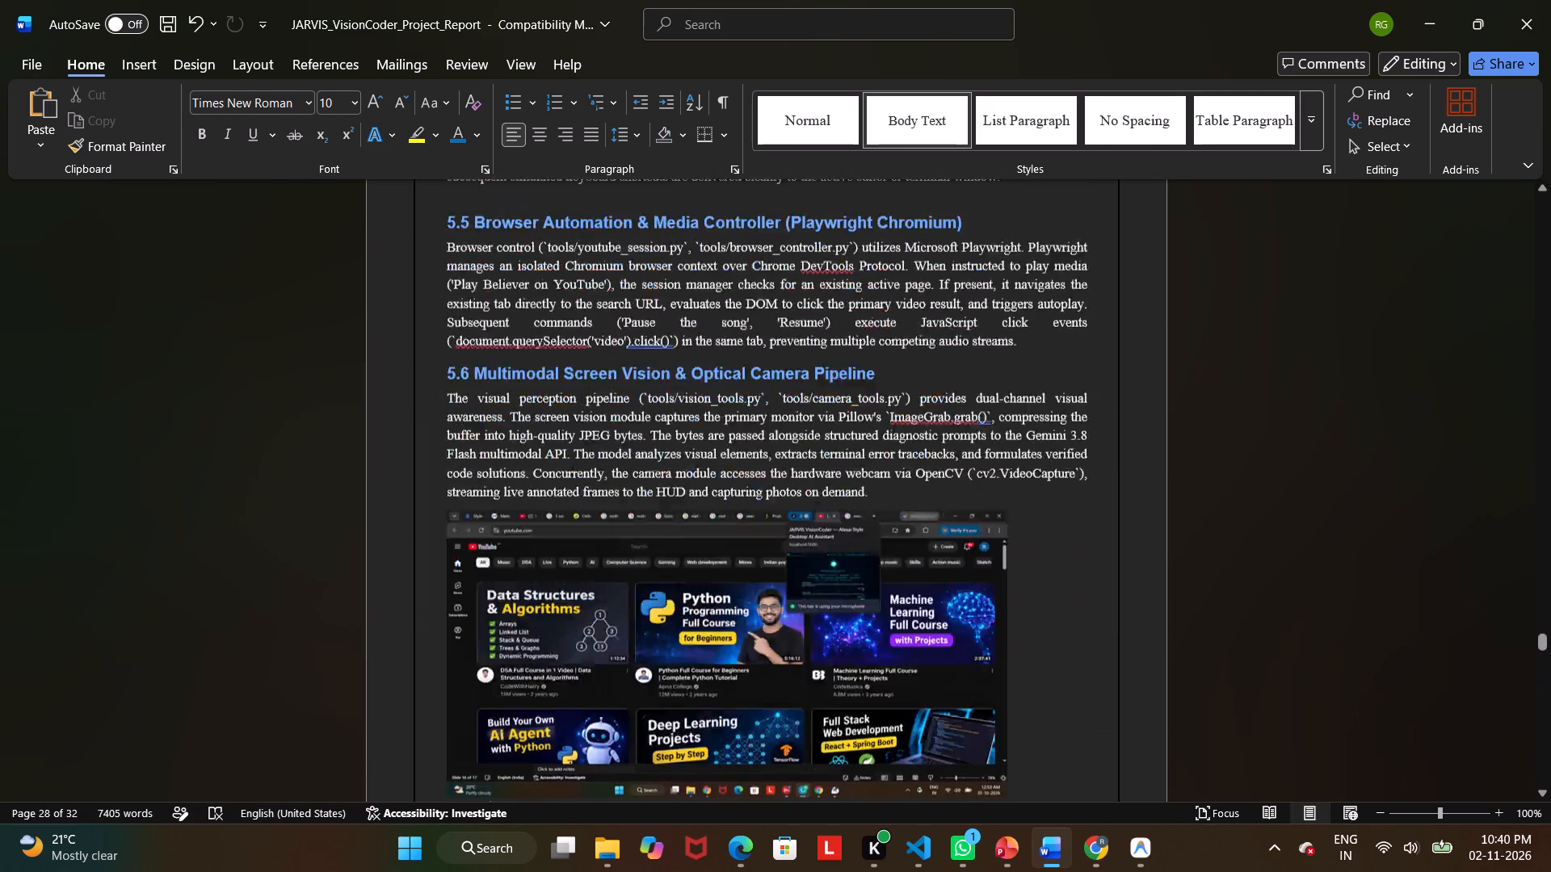
pyautogui.scroll(1, 441, 360)
pyautogui.scroll(-4, 441, 360)
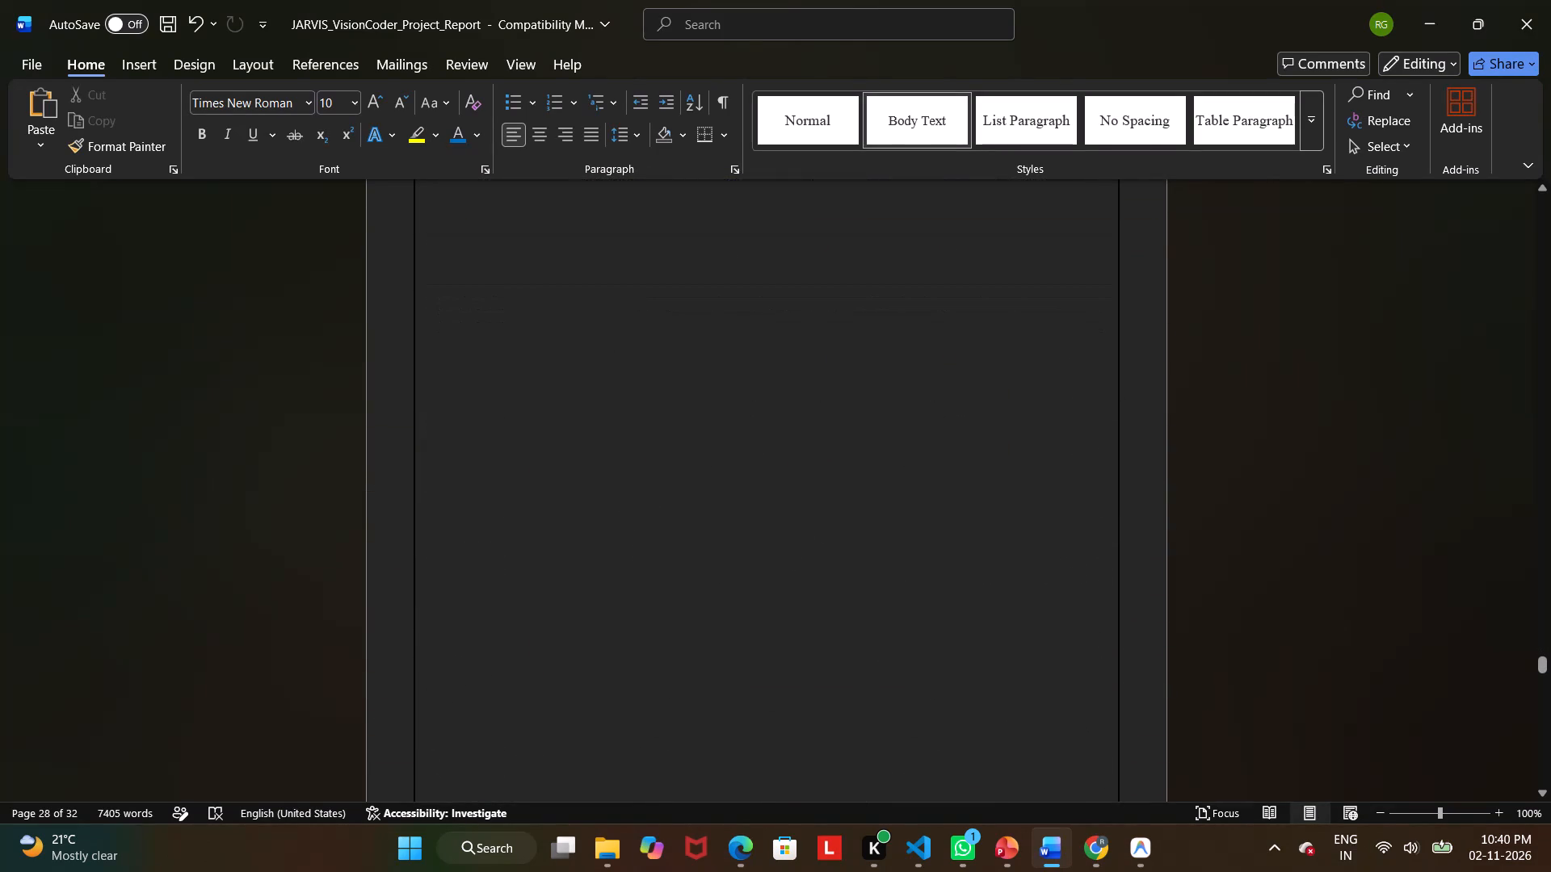
pyautogui.scroll(2, 576, 245)
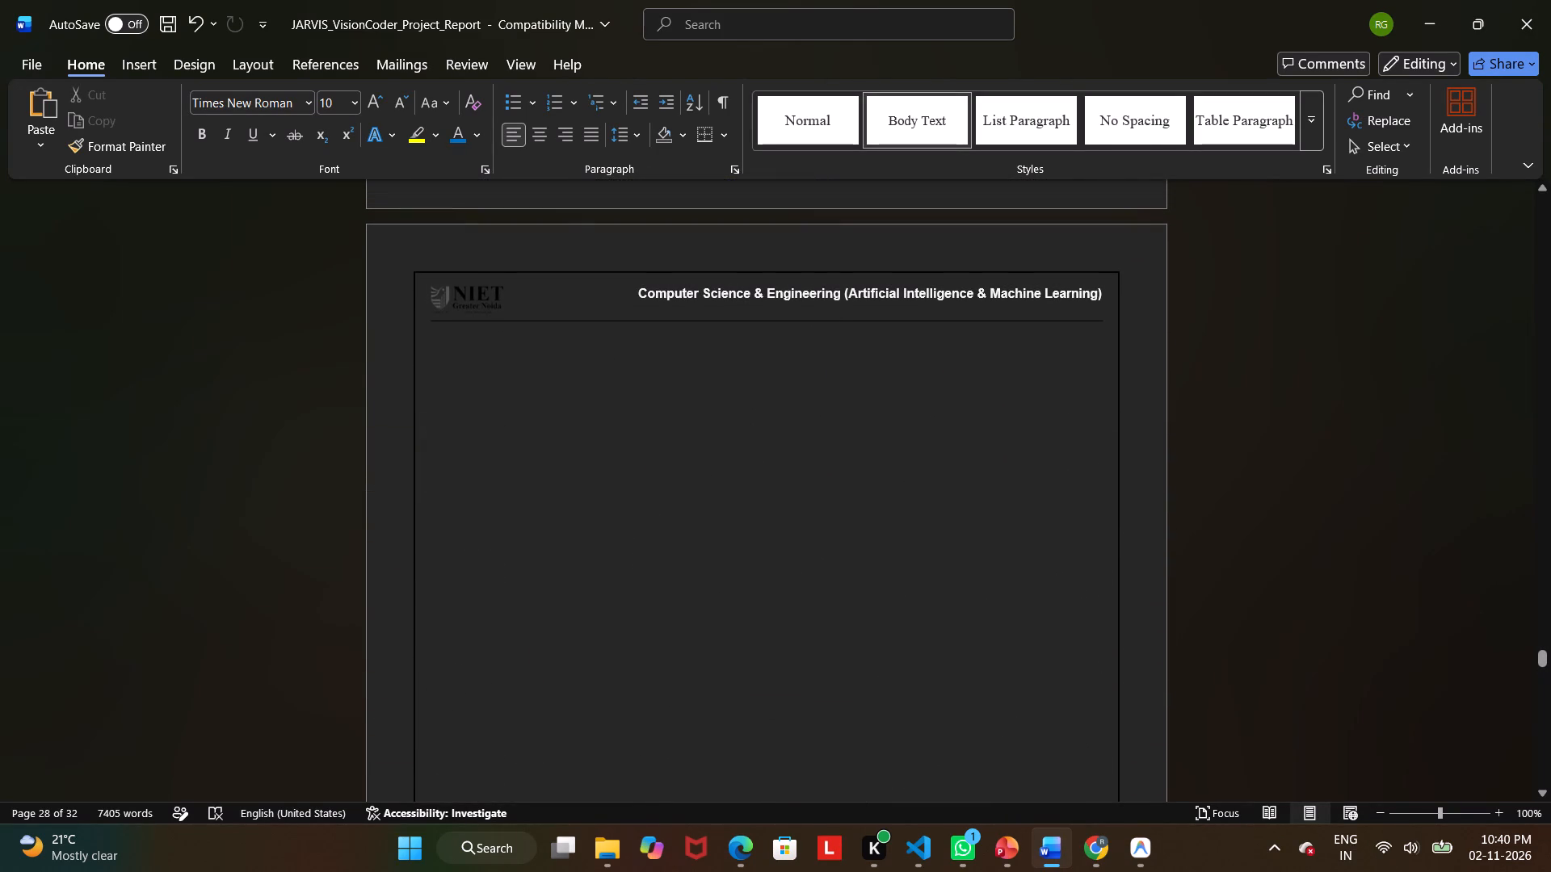
pyautogui.click(670, 430)
pyautogui.press('Up')
pyautogui.press('Up')
pyautogui.press('Up')
pyautogui.press('Up')
pyautogui.press('Up')
pyautogui.hotkey('ctrl', 'v')
# Trim the surplus blank lines below section 5.8 on page 20, leaving the page number just inside the bottom border.
pyautogui.scroll(1, 670, 430)
pyautogui.scroll(-1, 670, 430)
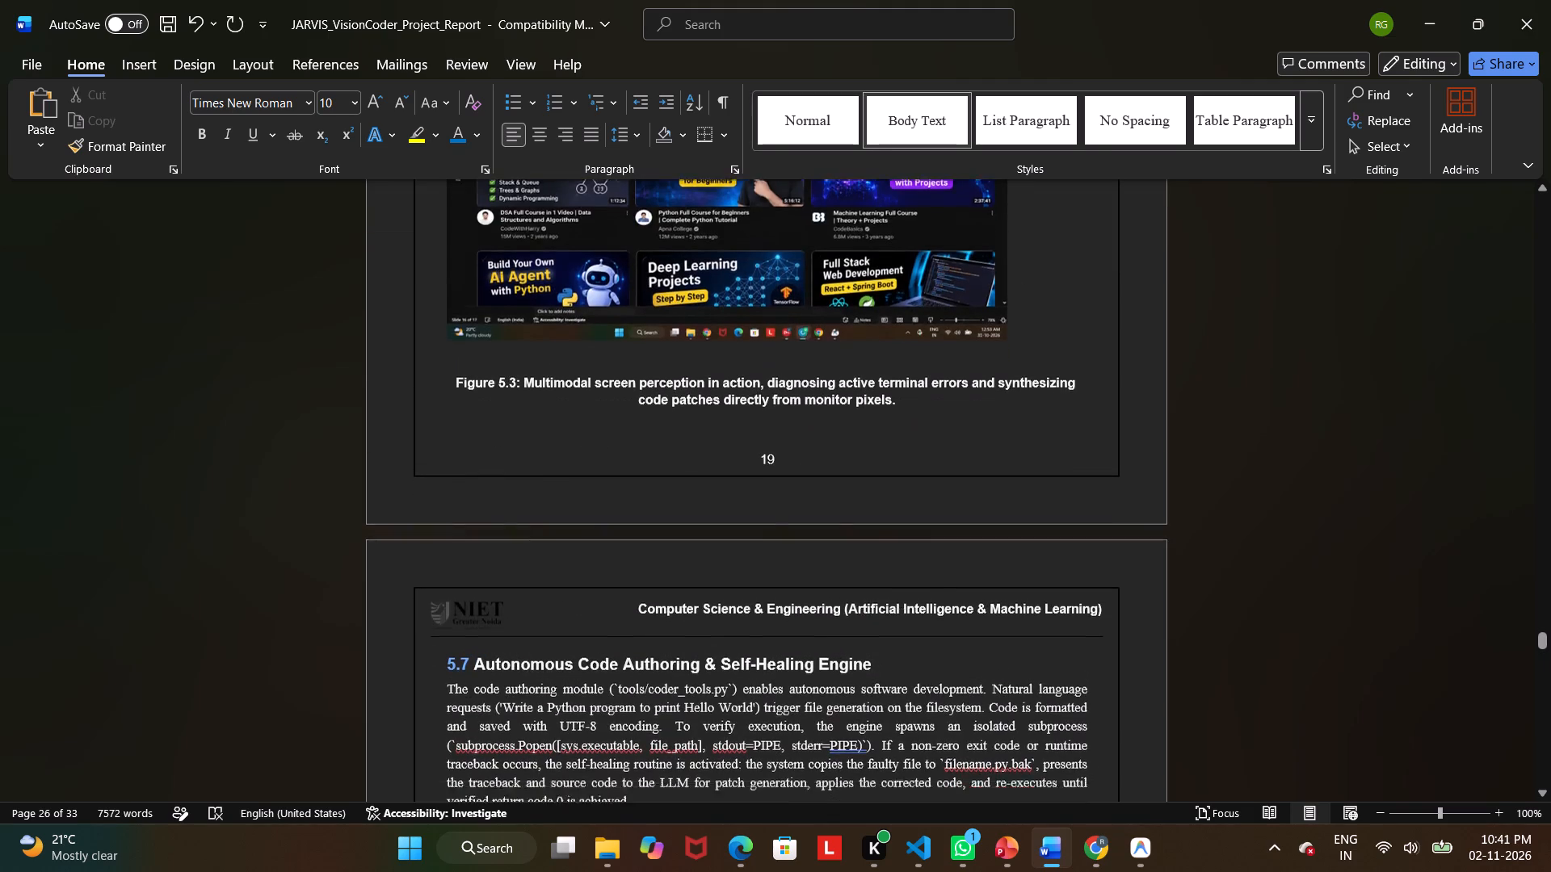
pyautogui.scroll(-4, 670, 430)
pyautogui.scroll(1, 670, 430)
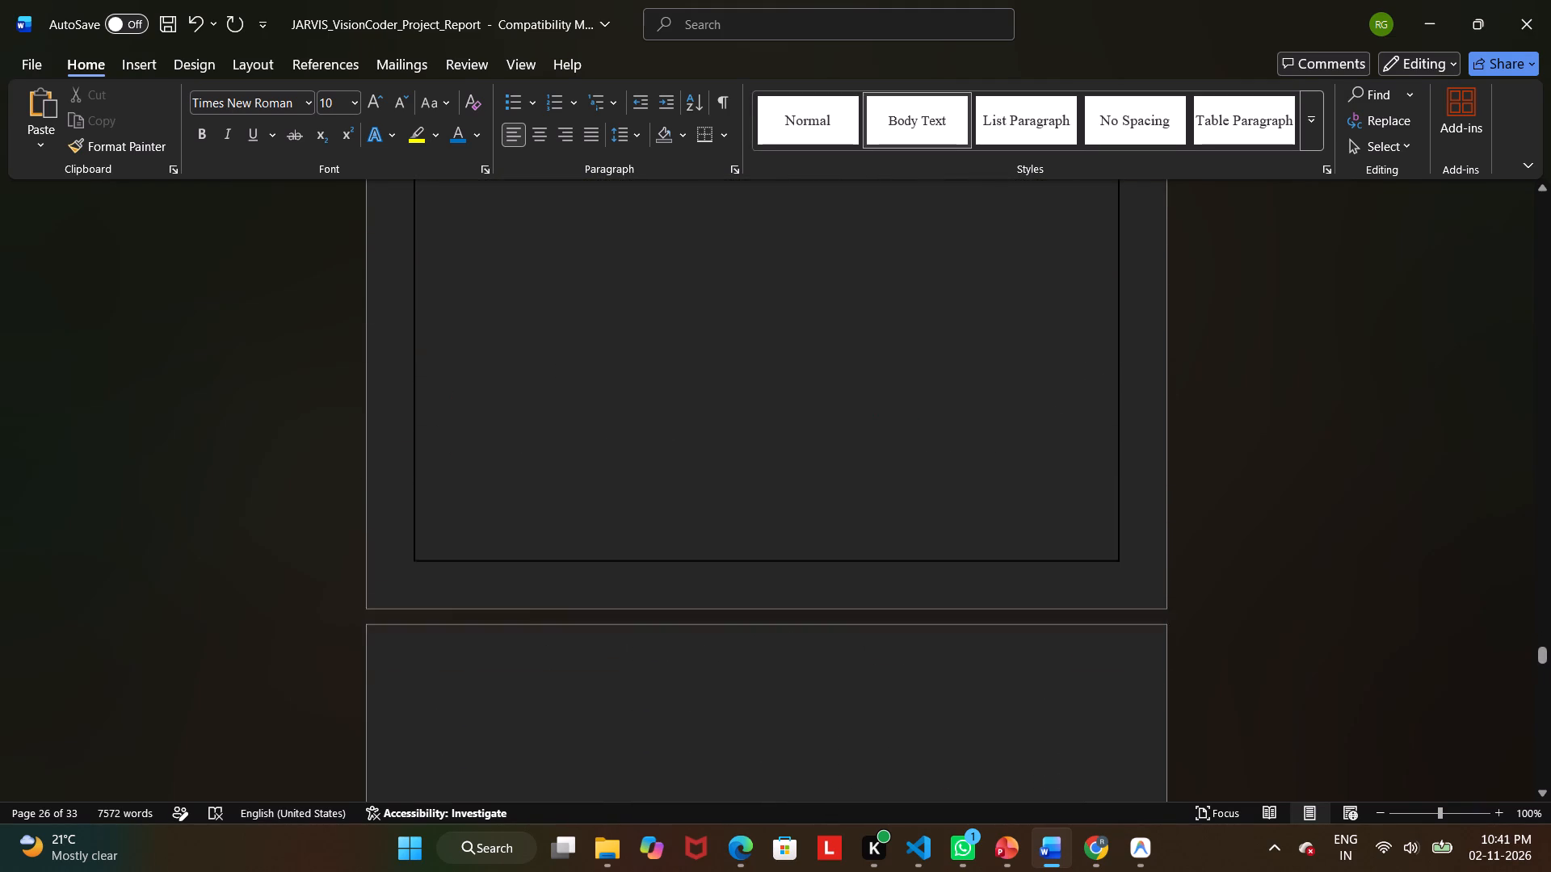
pyautogui.scroll(1, 670, 430)
pyautogui.hscroll(1, 670, 430)
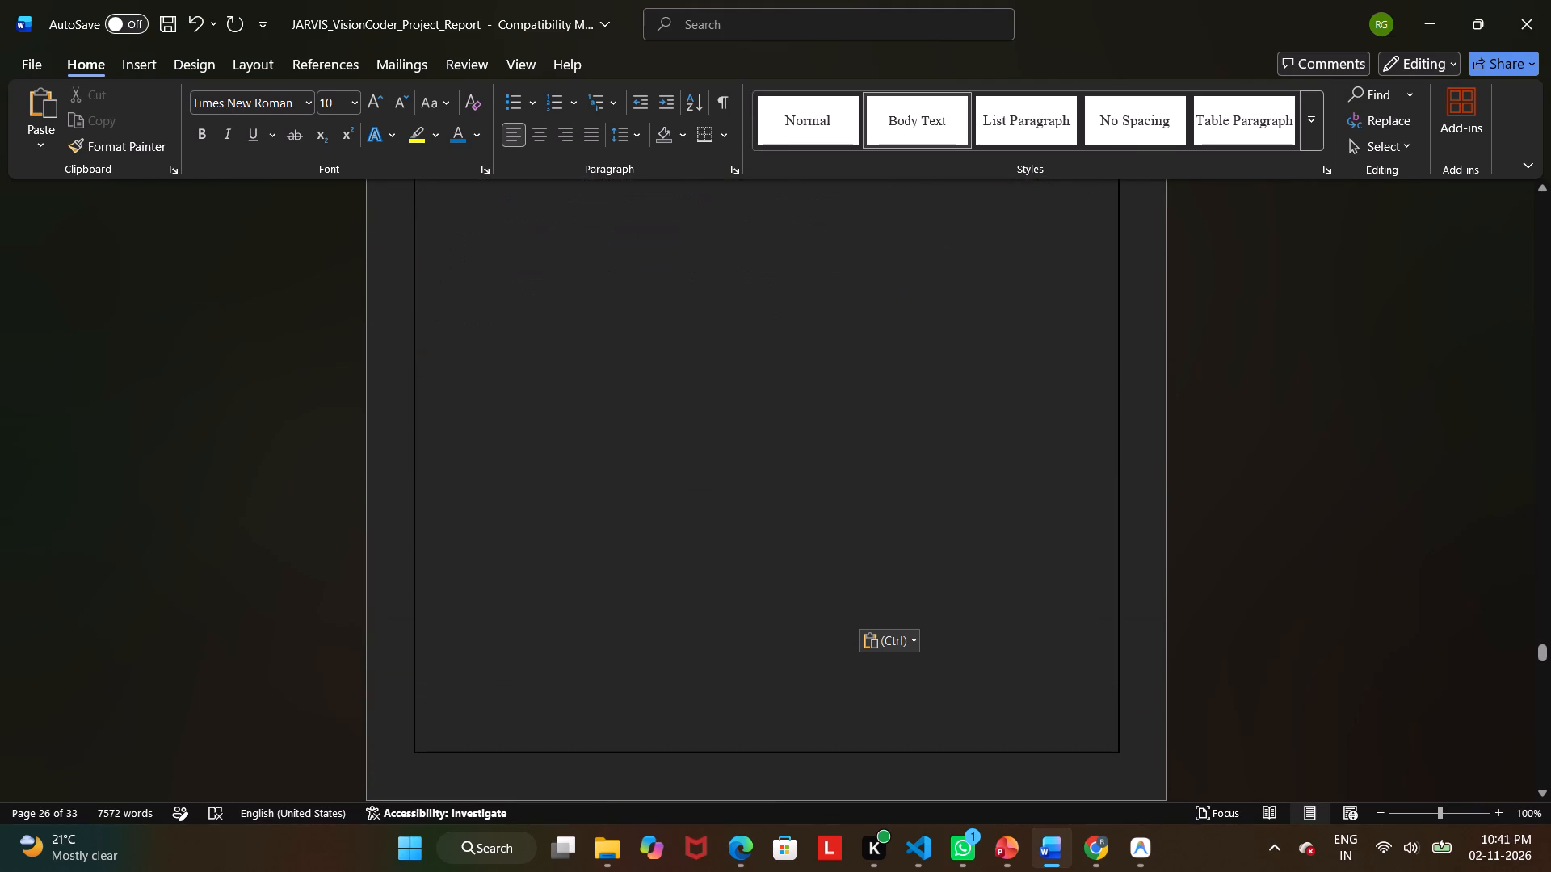
pyautogui.moveTo(516, 565); pyautogui.dragTo(537, 232)
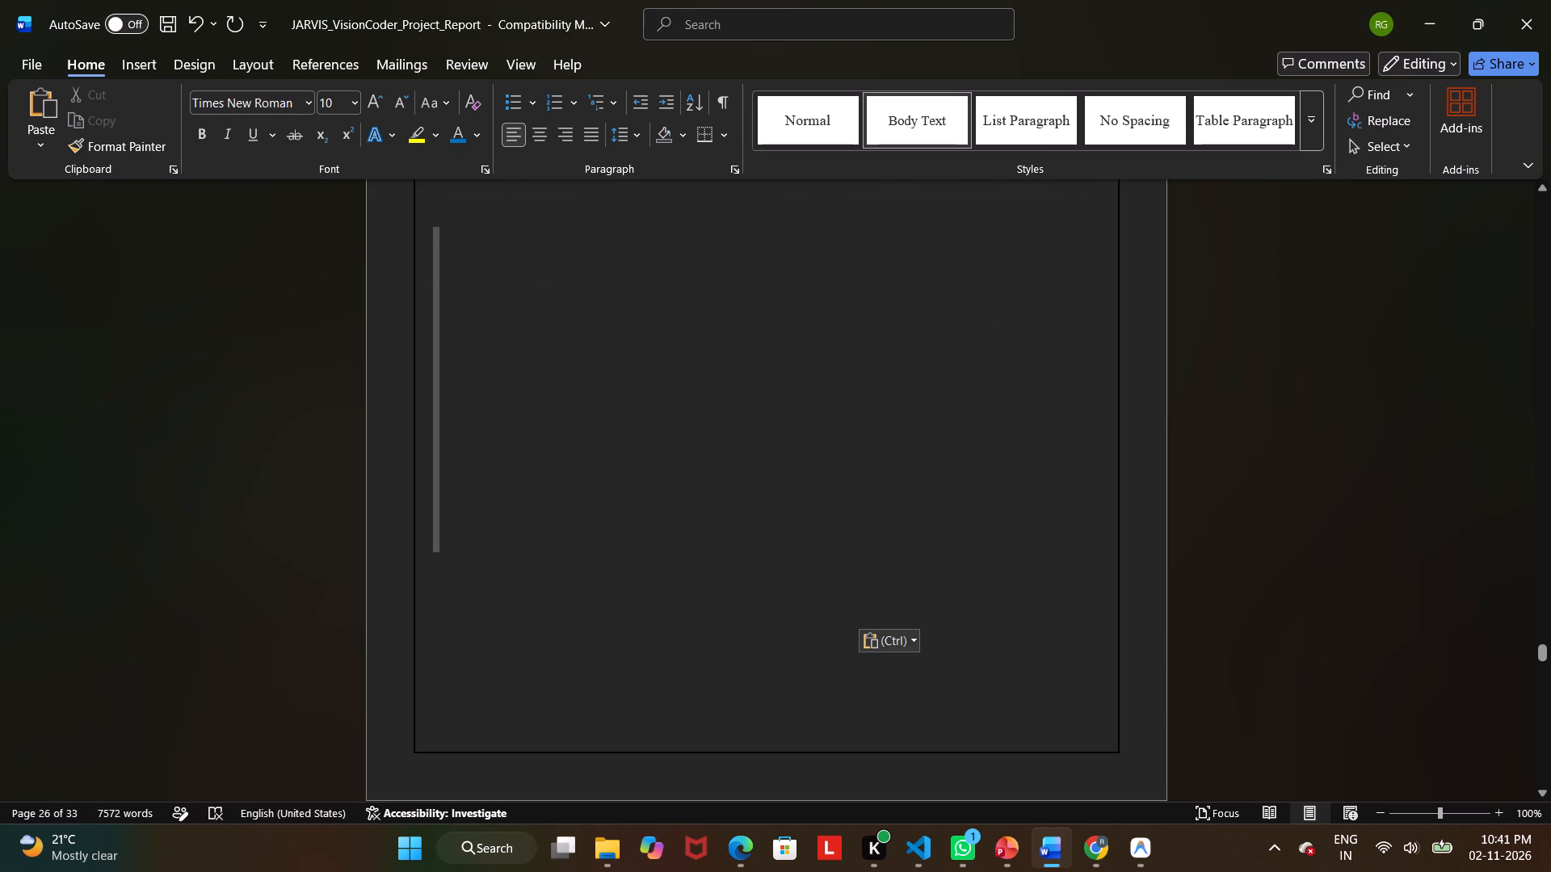
pyautogui.moveTo(537, 232); pyautogui.dragTo(518, 227)
pyautogui.press('BackSpace')
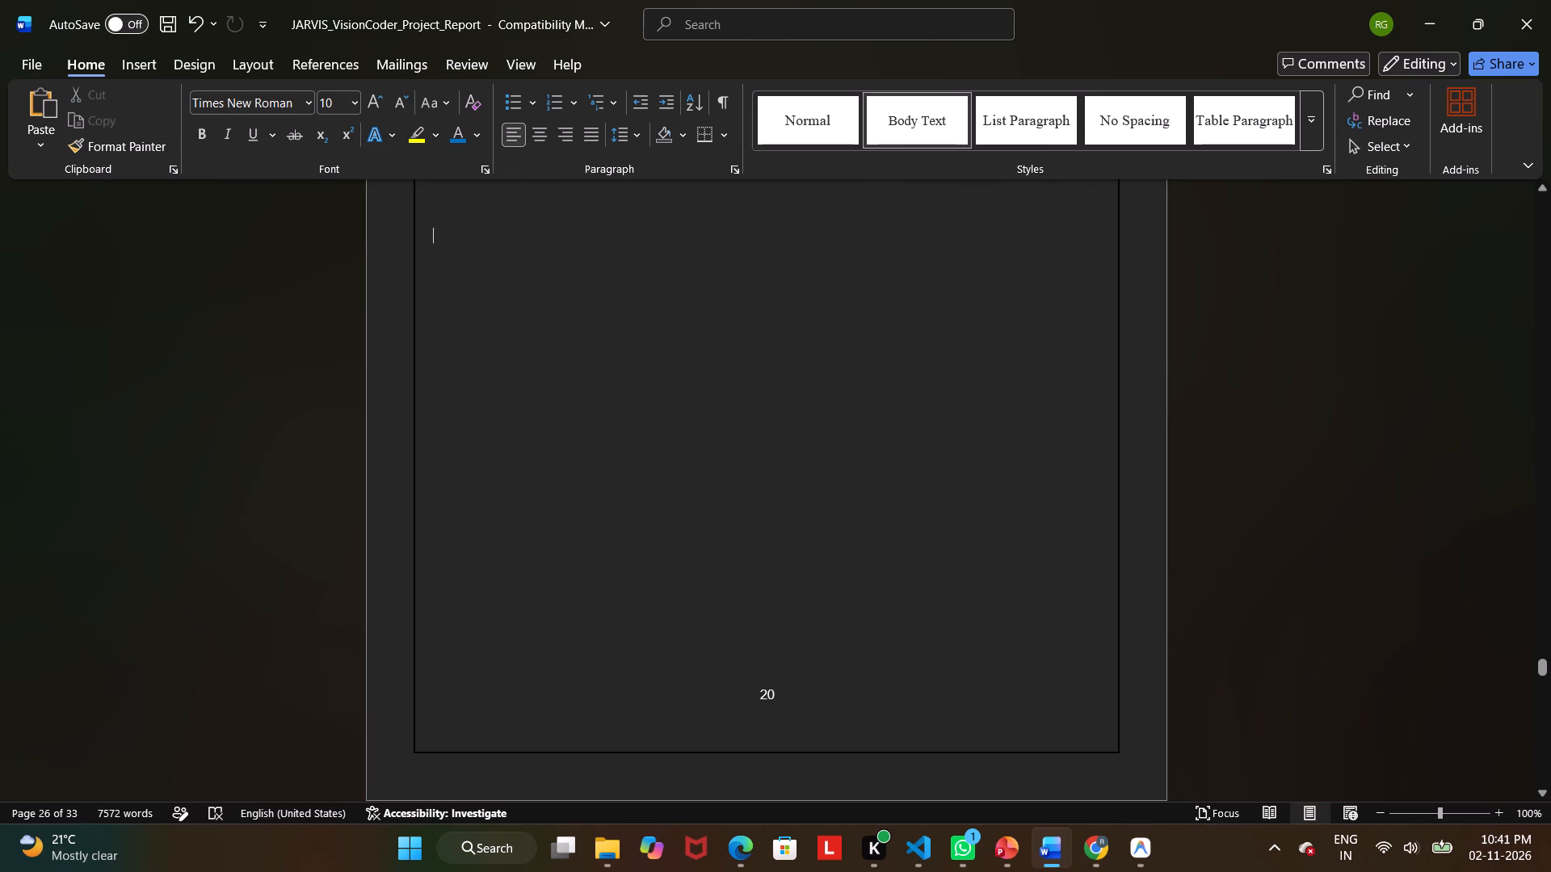
pyautogui.press('Return')
pyautogui.press('Return')
pyautogui.press('Return')
pyautogui.press('BackSpace')
# Examine the pages between section 5.8 and Chapter 6 for leftover blank pages, and check page 22 for a removal option.
pyautogui.scroll(-2, 518, 227)
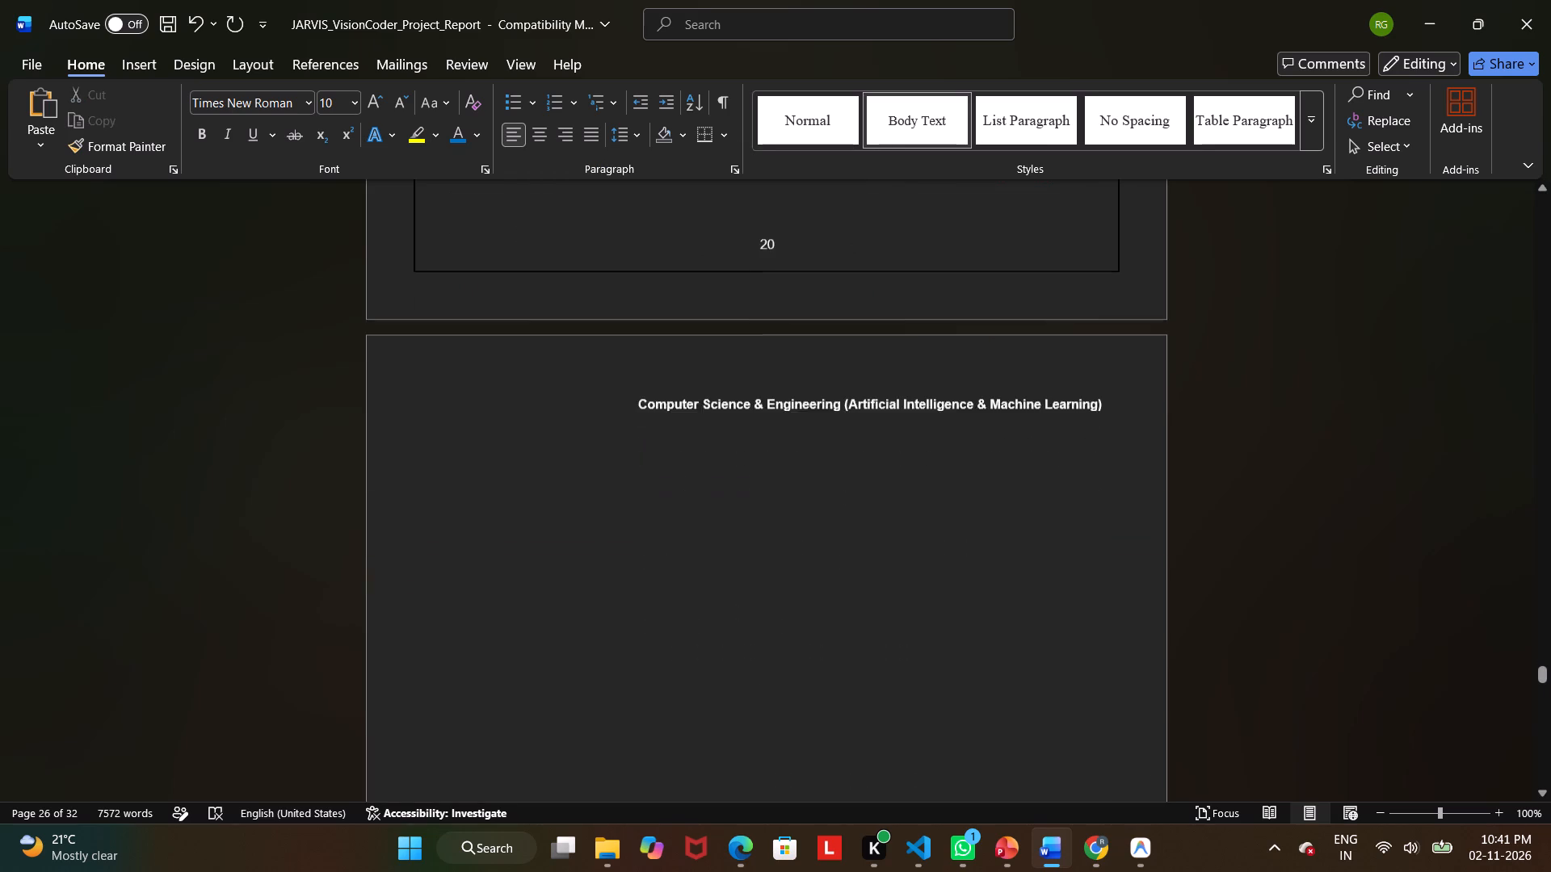
pyautogui.scroll(-3, 518, 227)
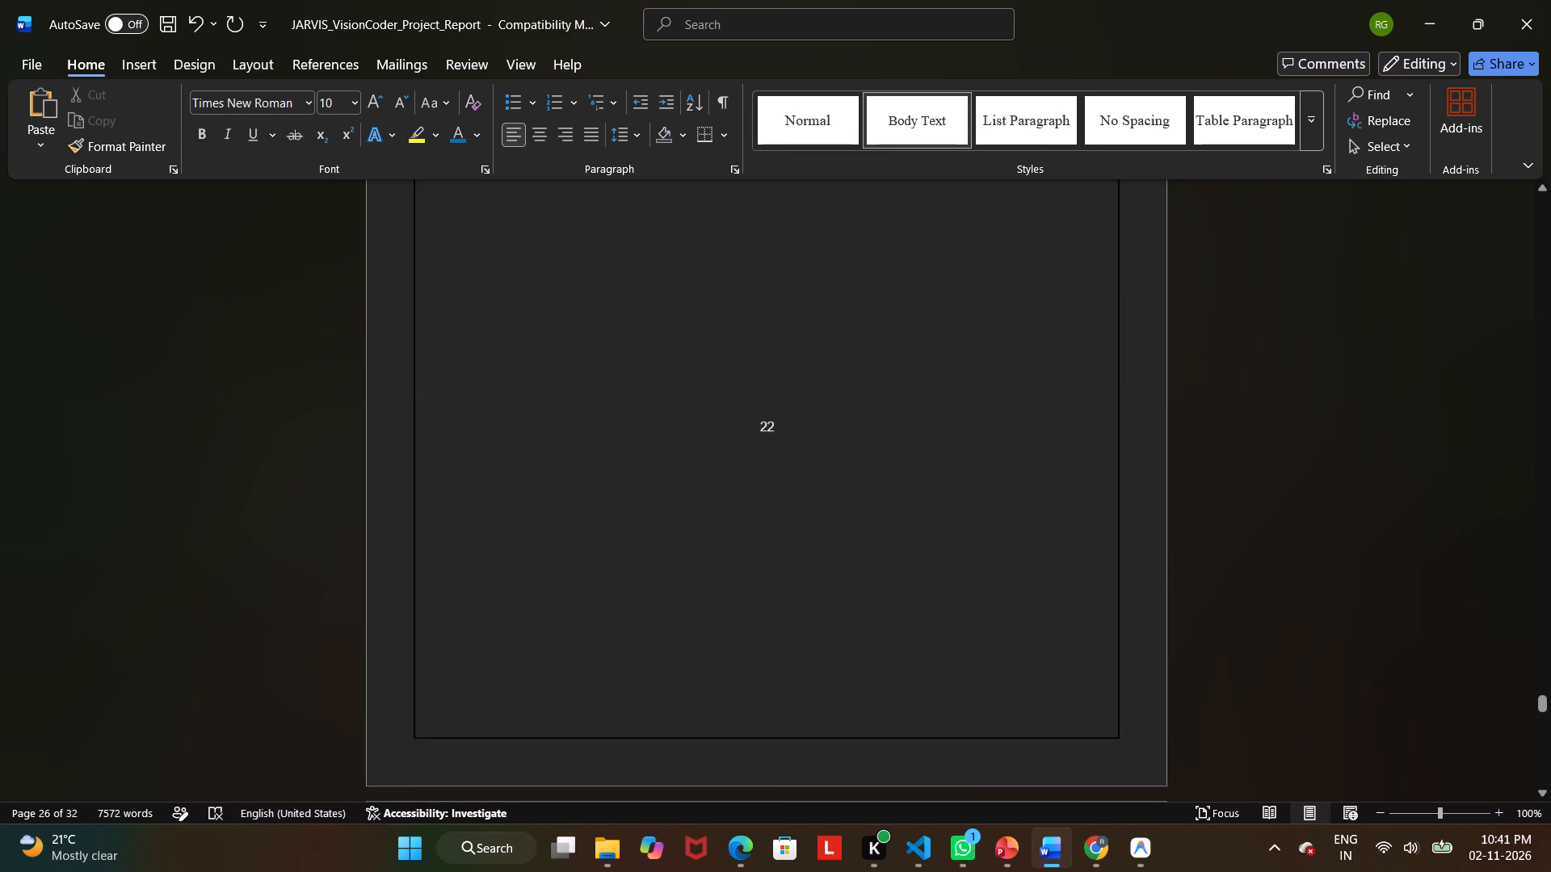
pyautogui.scroll(-2, 518, 227)
pyautogui.scroll(2, 518, 227)
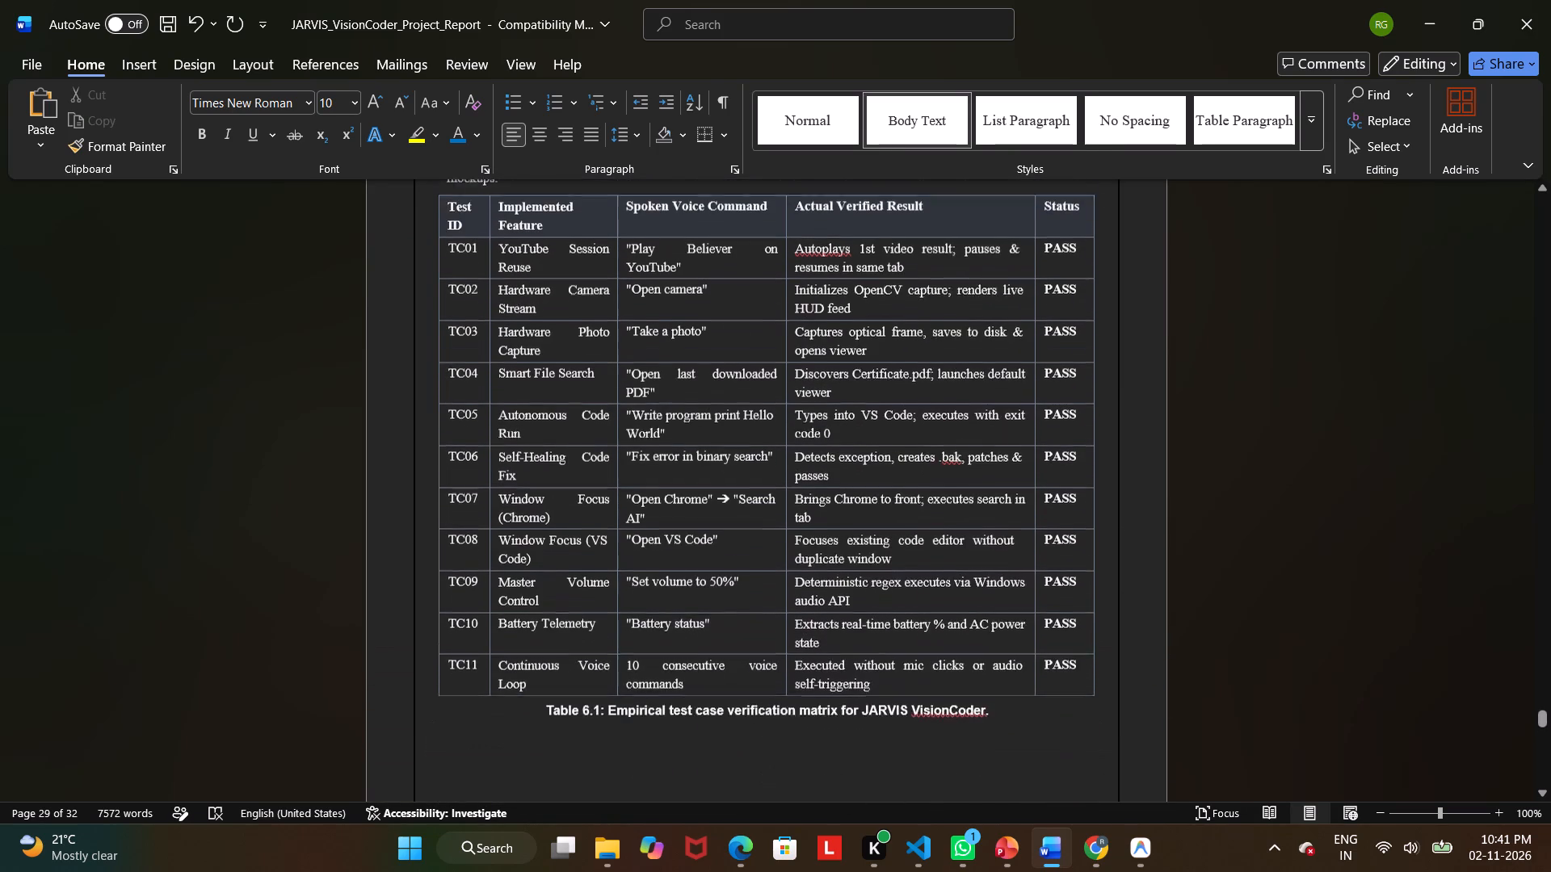
pyautogui.scroll(3, 518, 227)
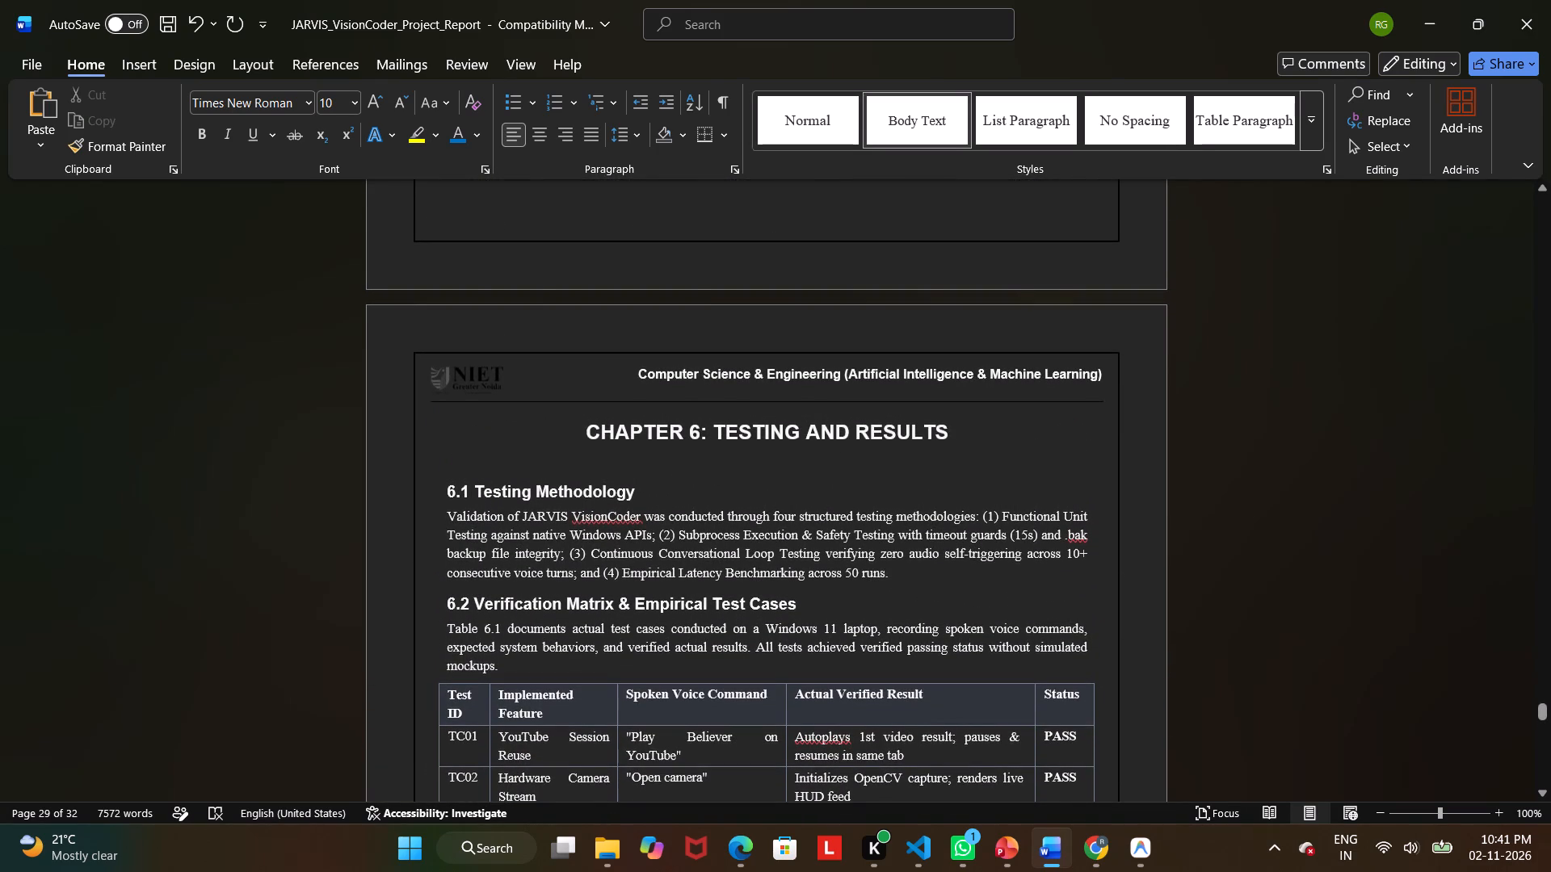
pyautogui.scroll(3, 518, 227)
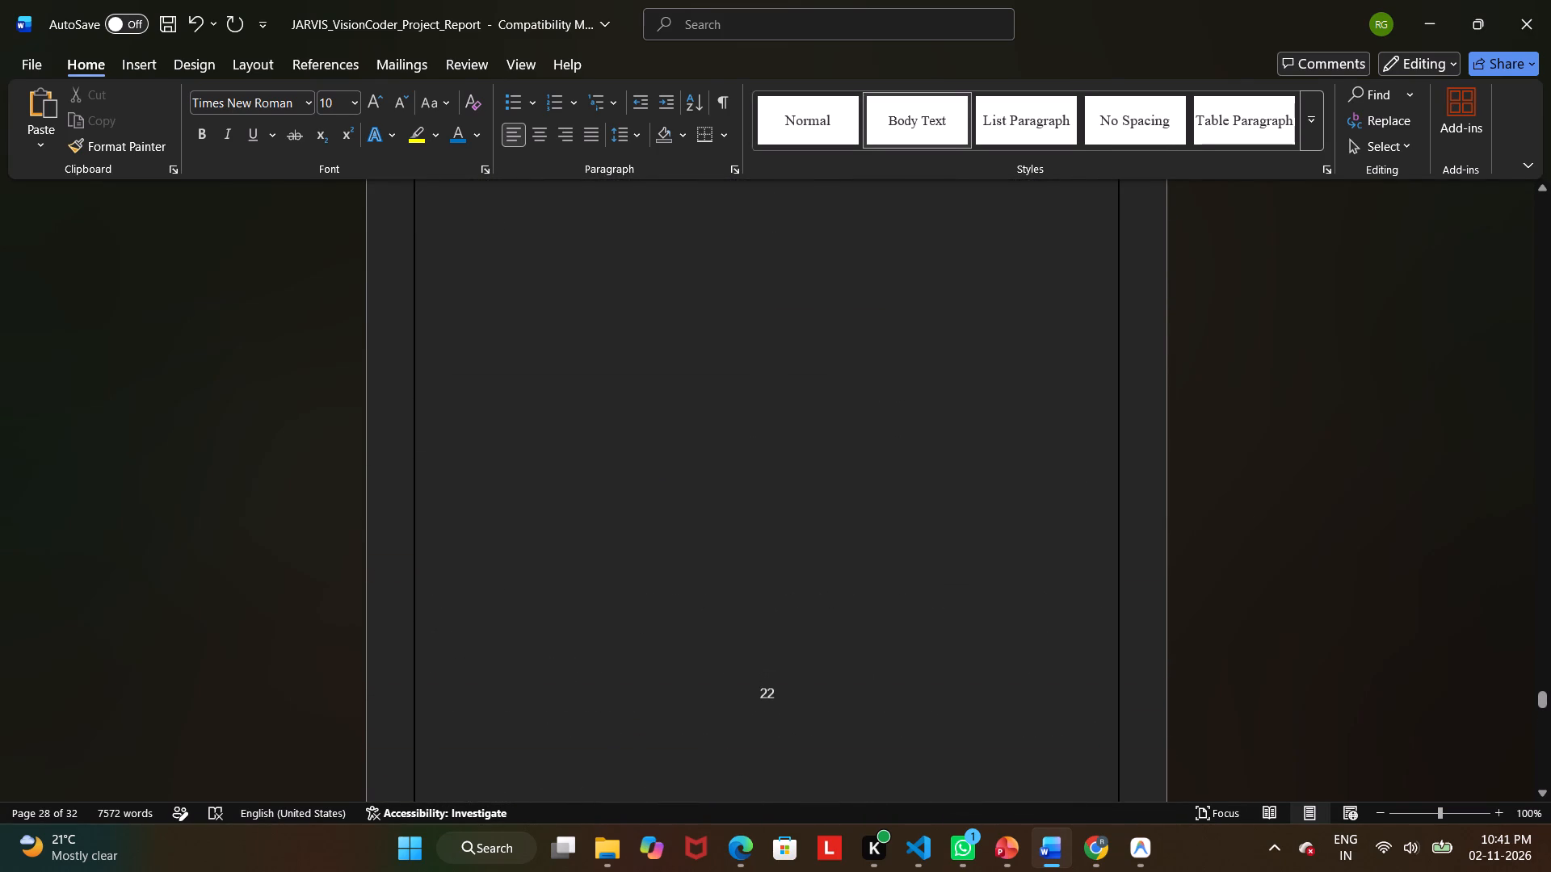
pyautogui.click(777, 248)
pyautogui.rightClick(777, 248)
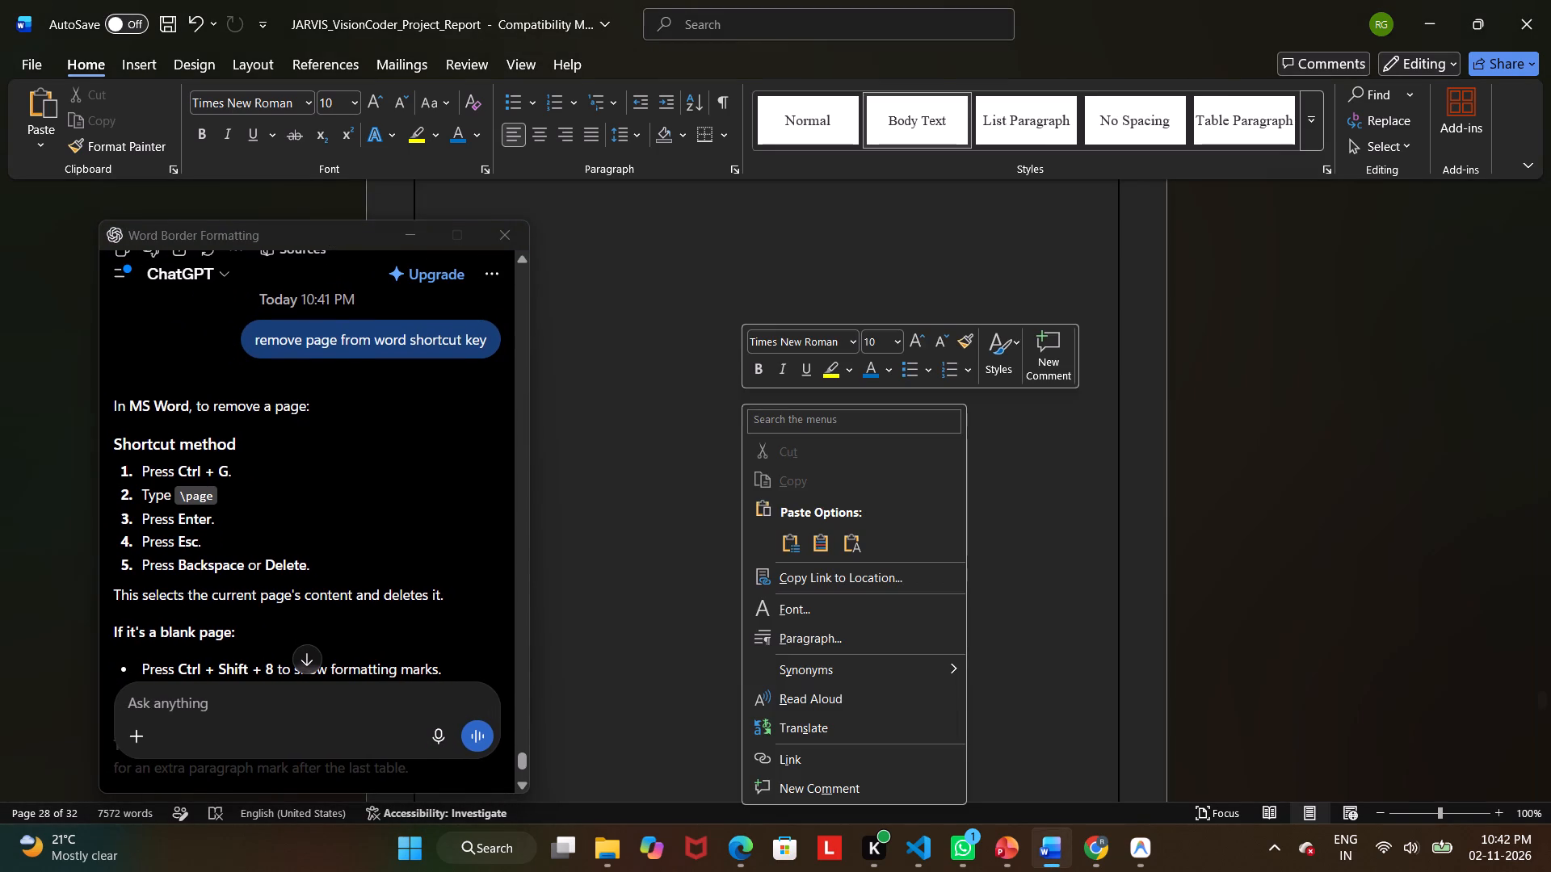
pyautogui.click(708, 415)
pyautogui.click(708, 415)
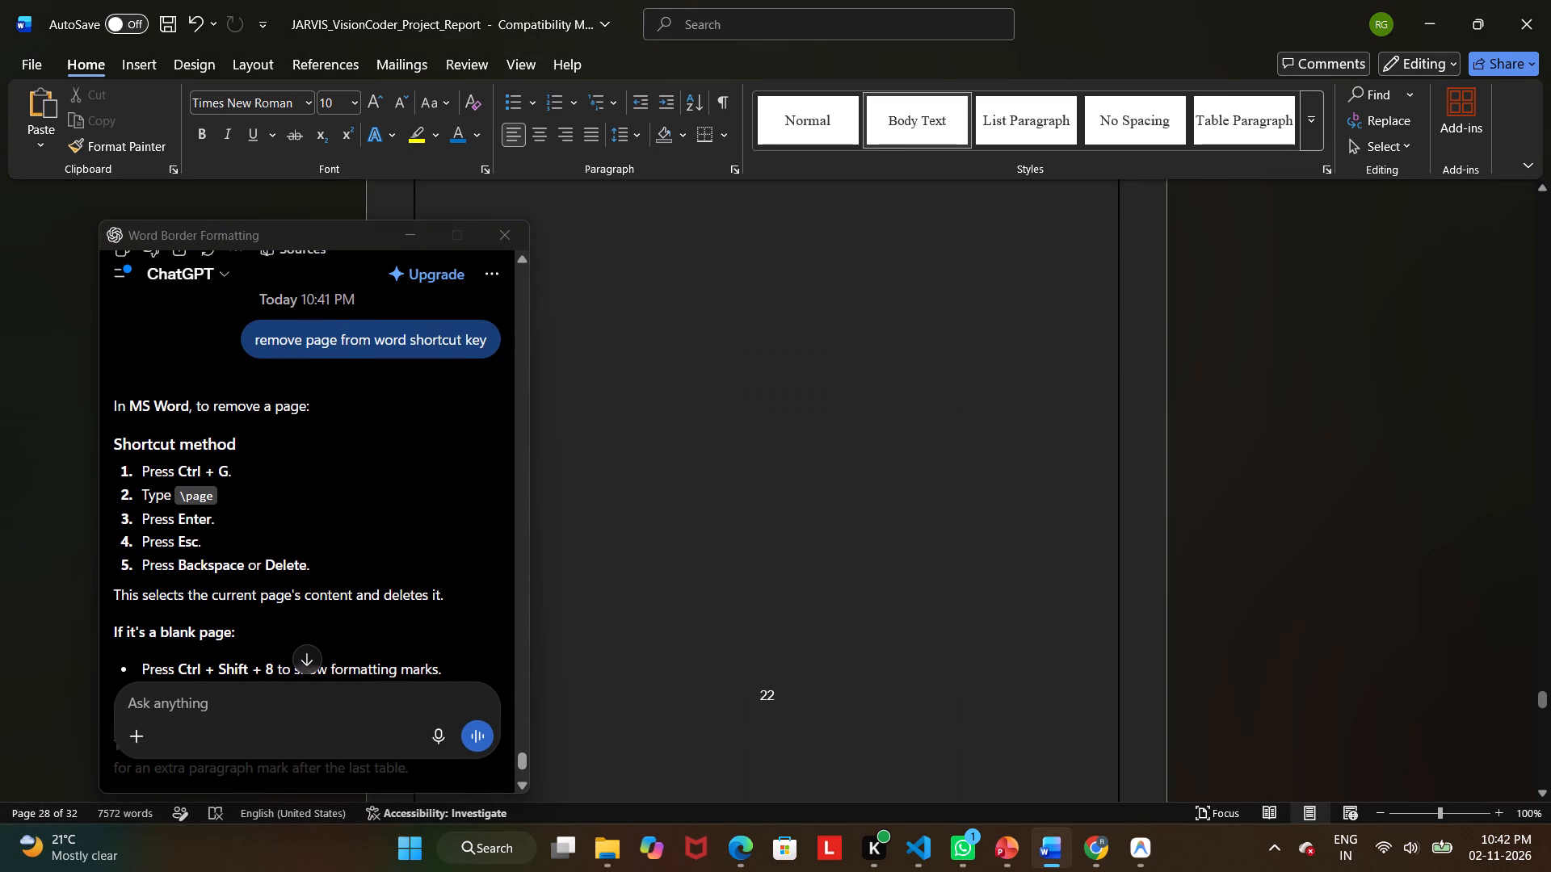
pyautogui.doubleClick(771, 384)
pyautogui.click(771, 384)
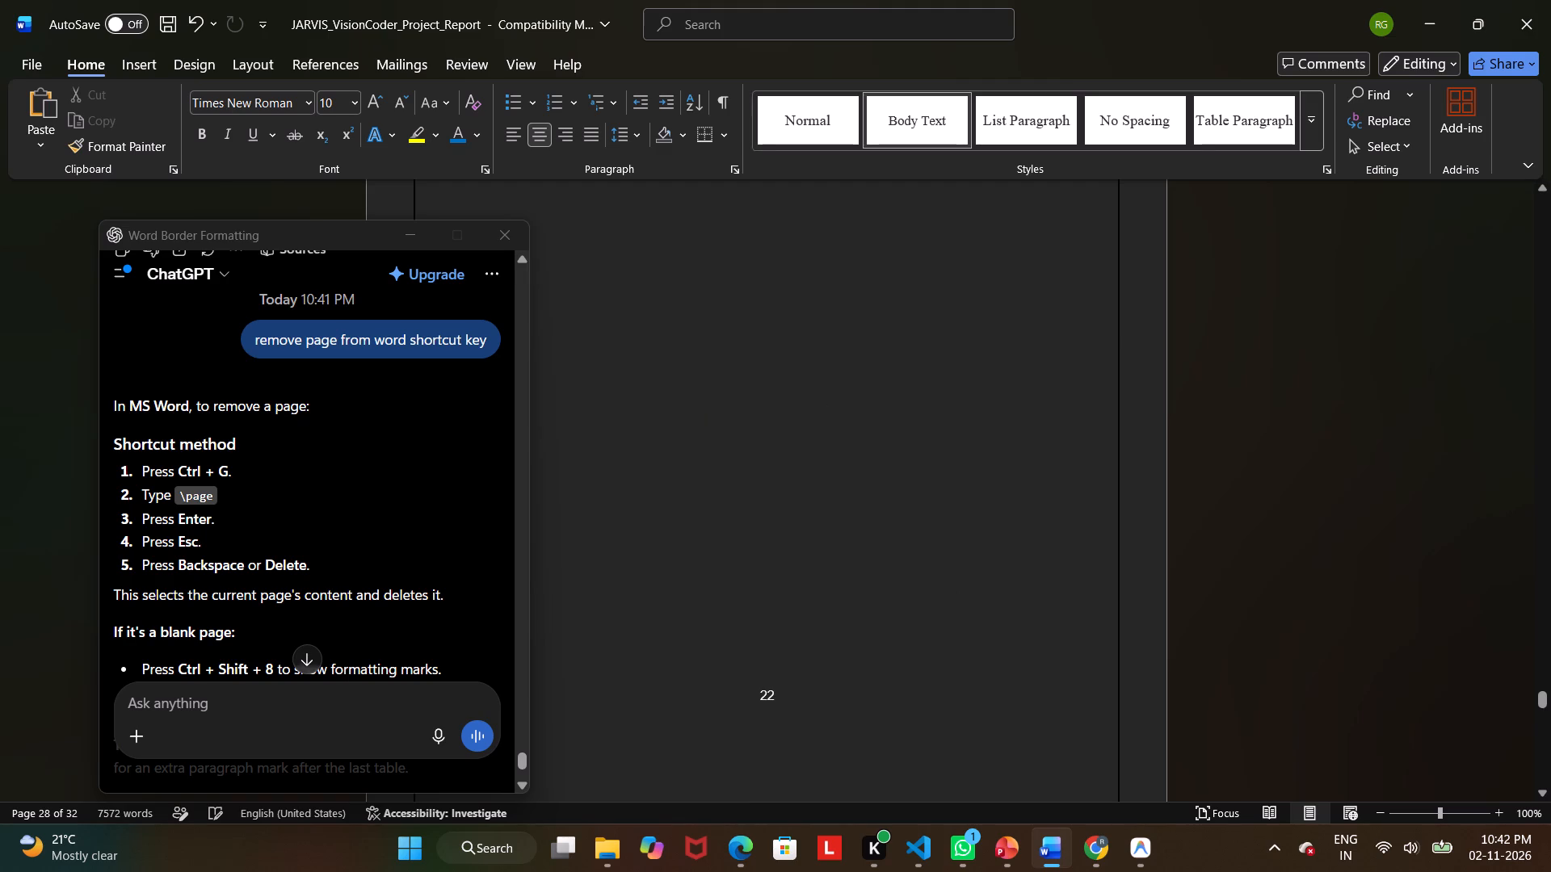
pyautogui.hotkey('ctrl', 'g')
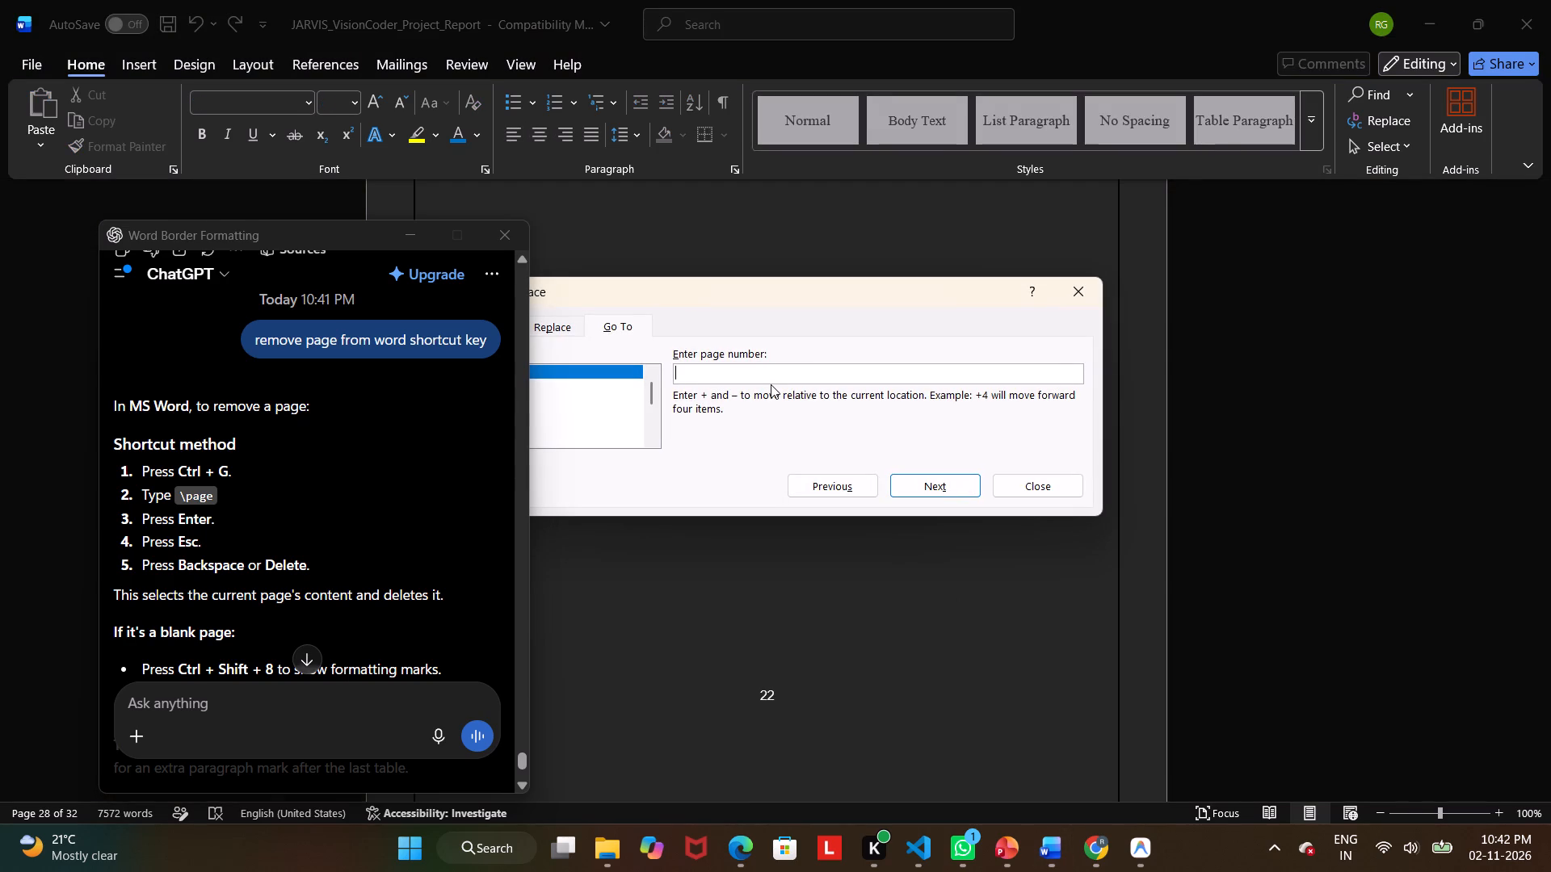
pyautogui.write('\\page')
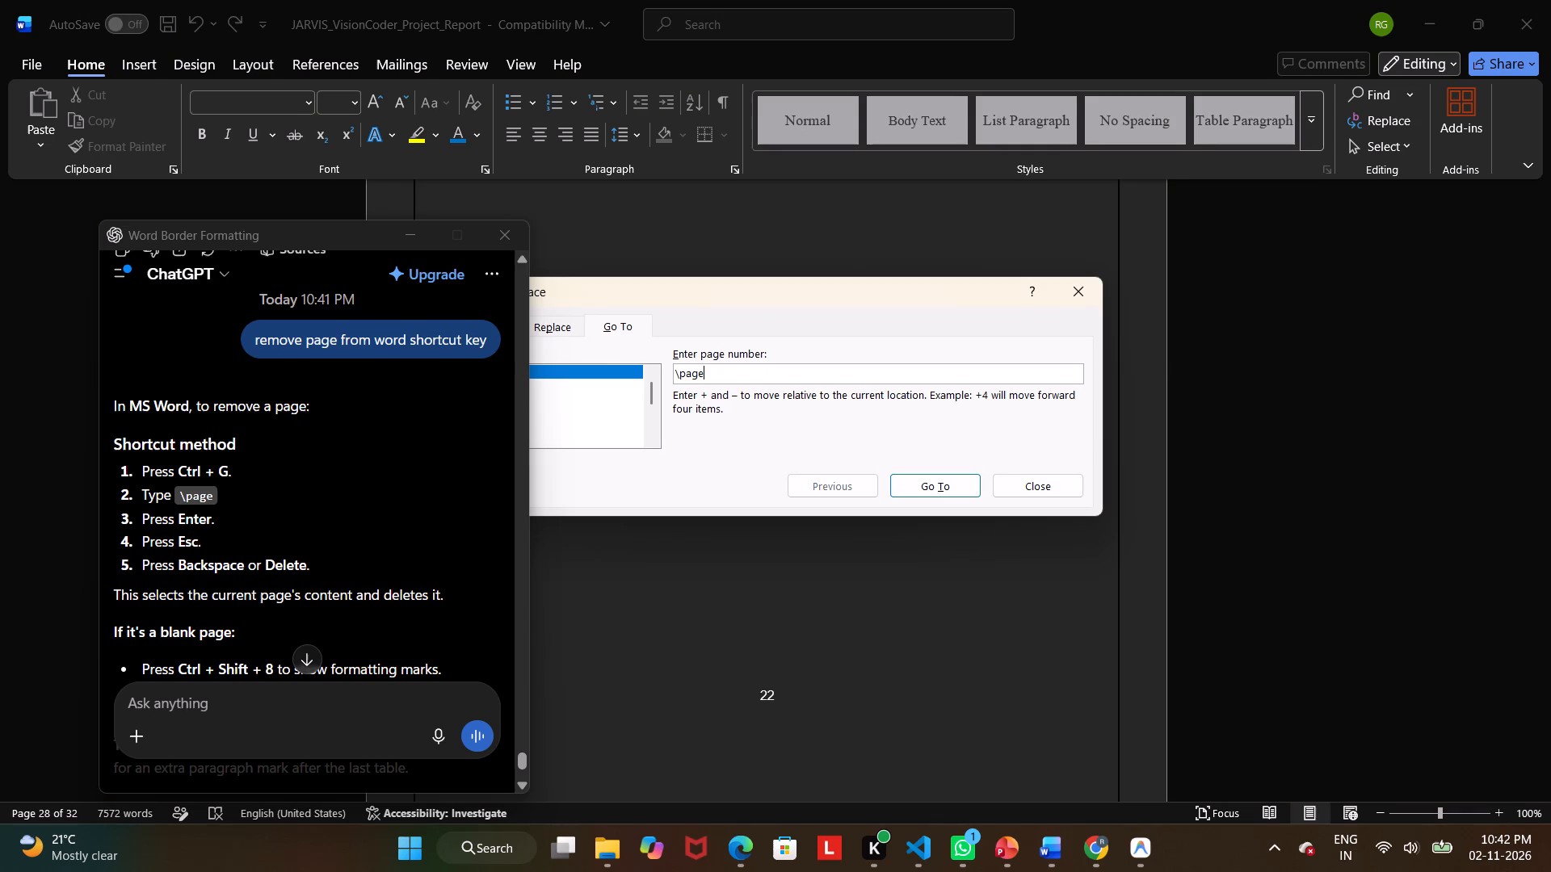
pyautogui.press('Return')
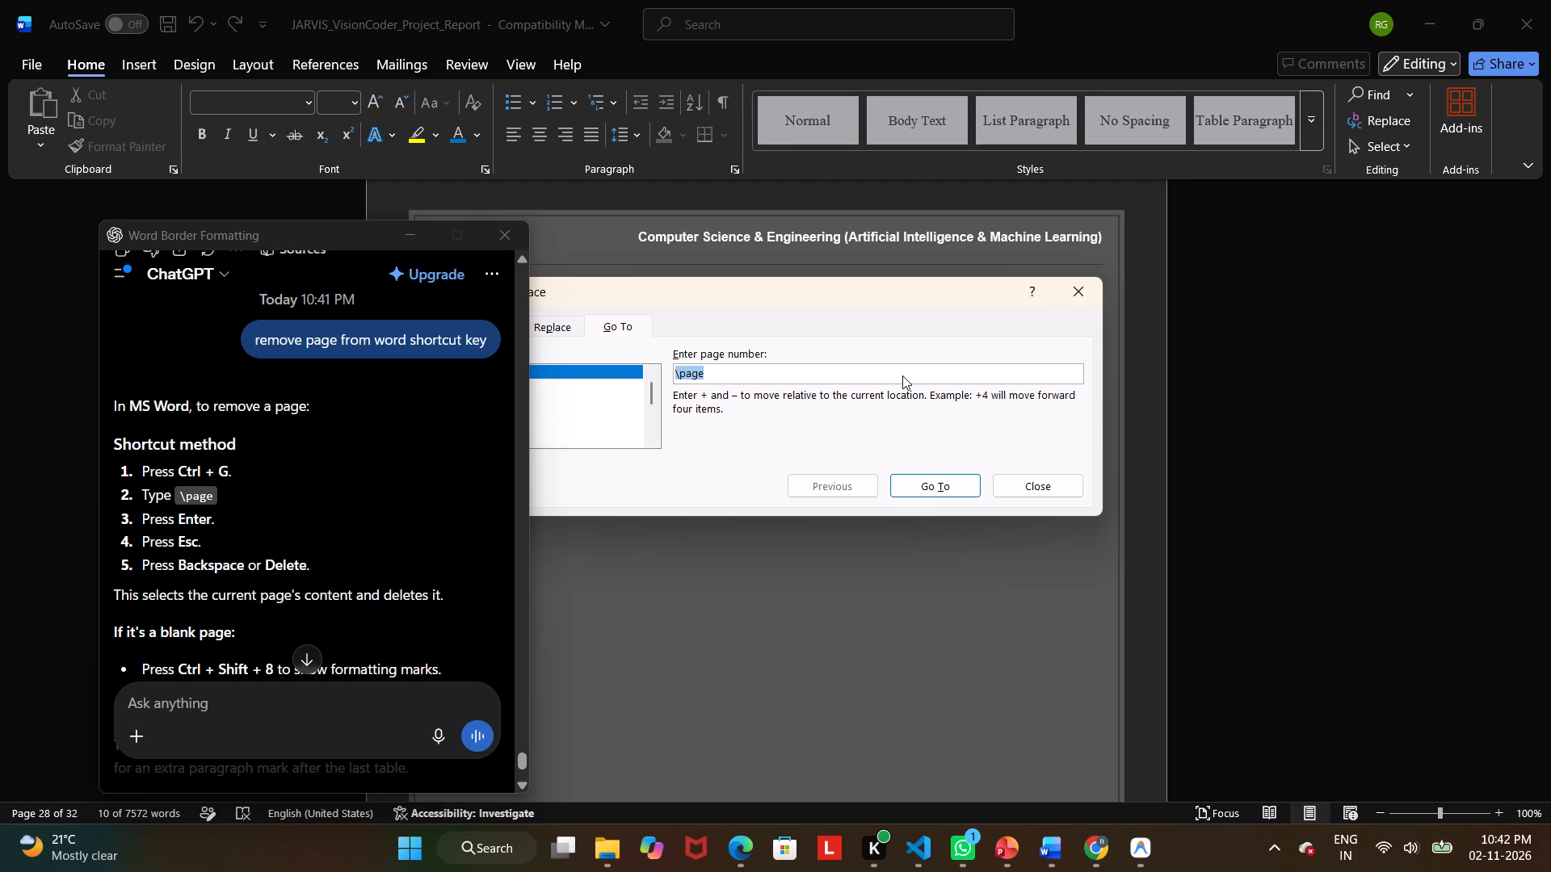
pyautogui.press('Escape')
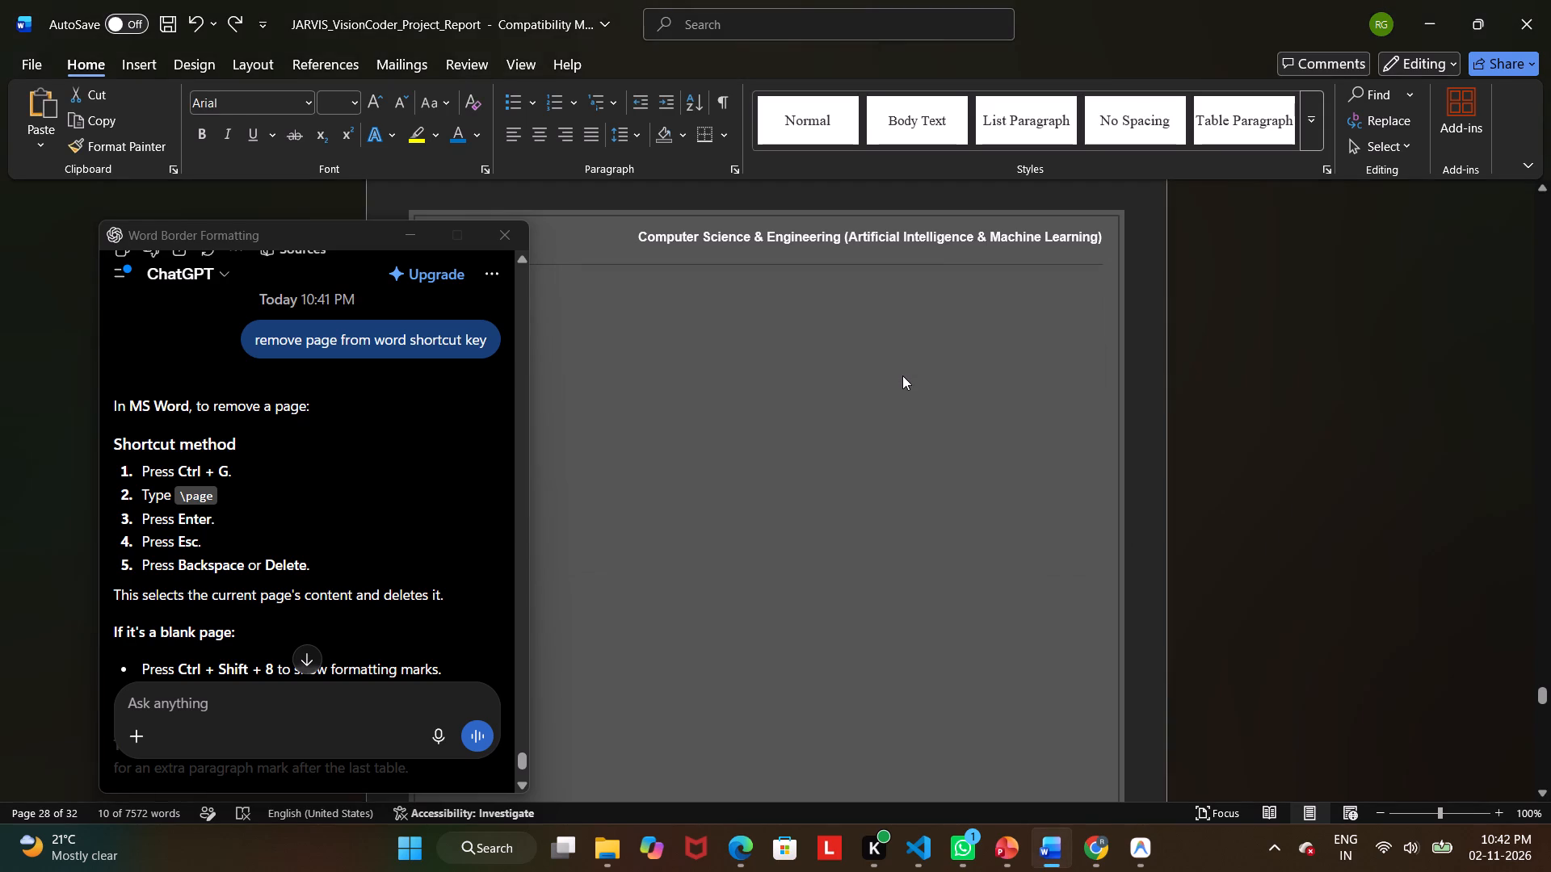
pyautogui.press('Delete')
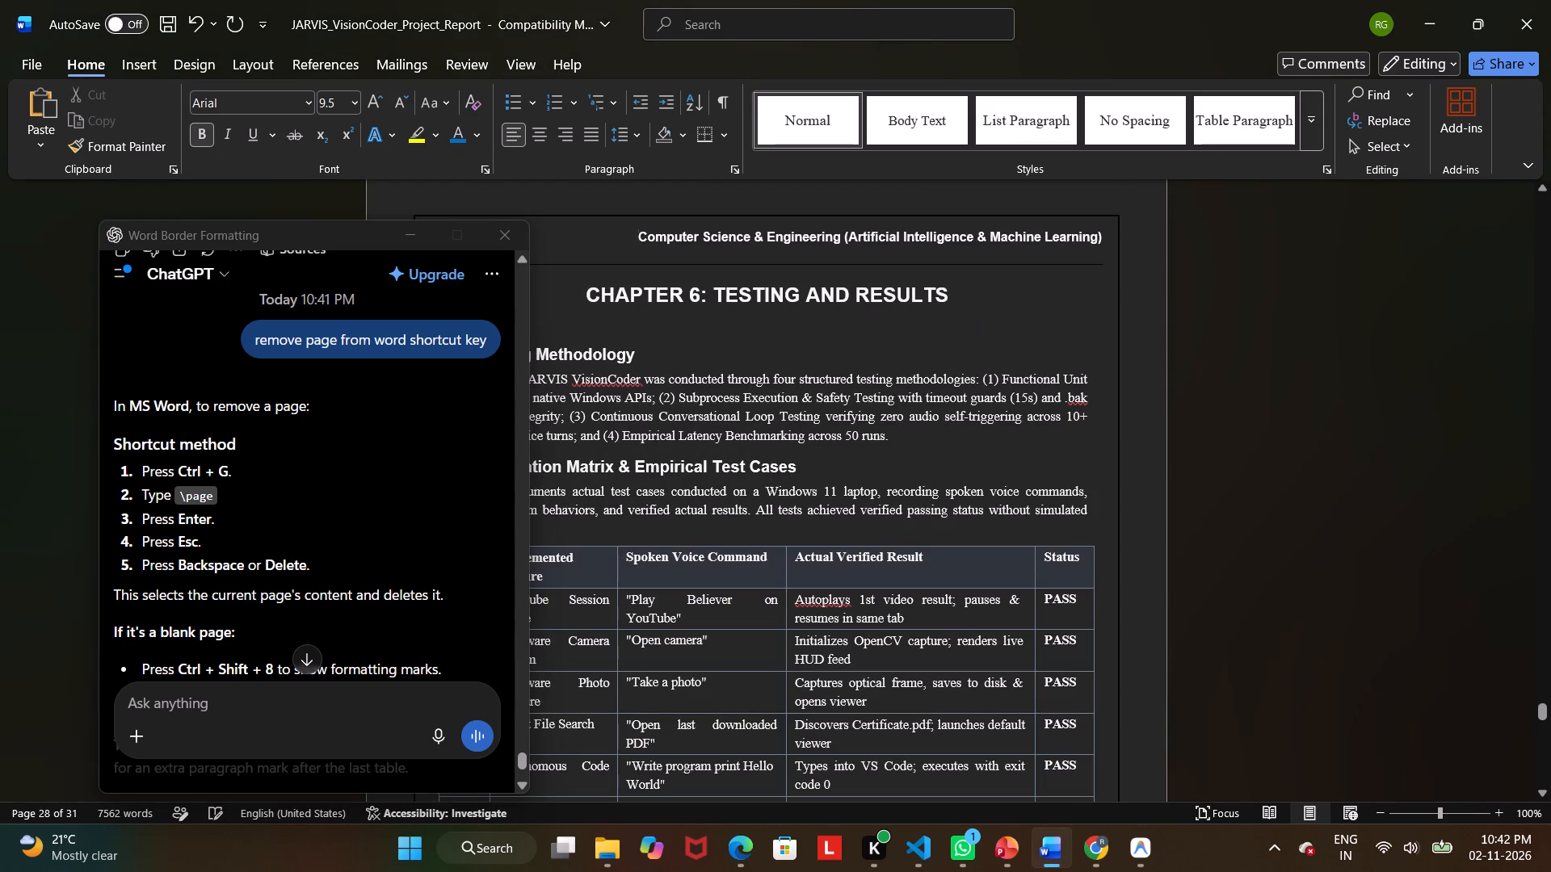
# Select the entire blank page 21 before Chapter 6 using the Go To target \page and delete it.
pyautogui.scroll(5, 1017, 372)
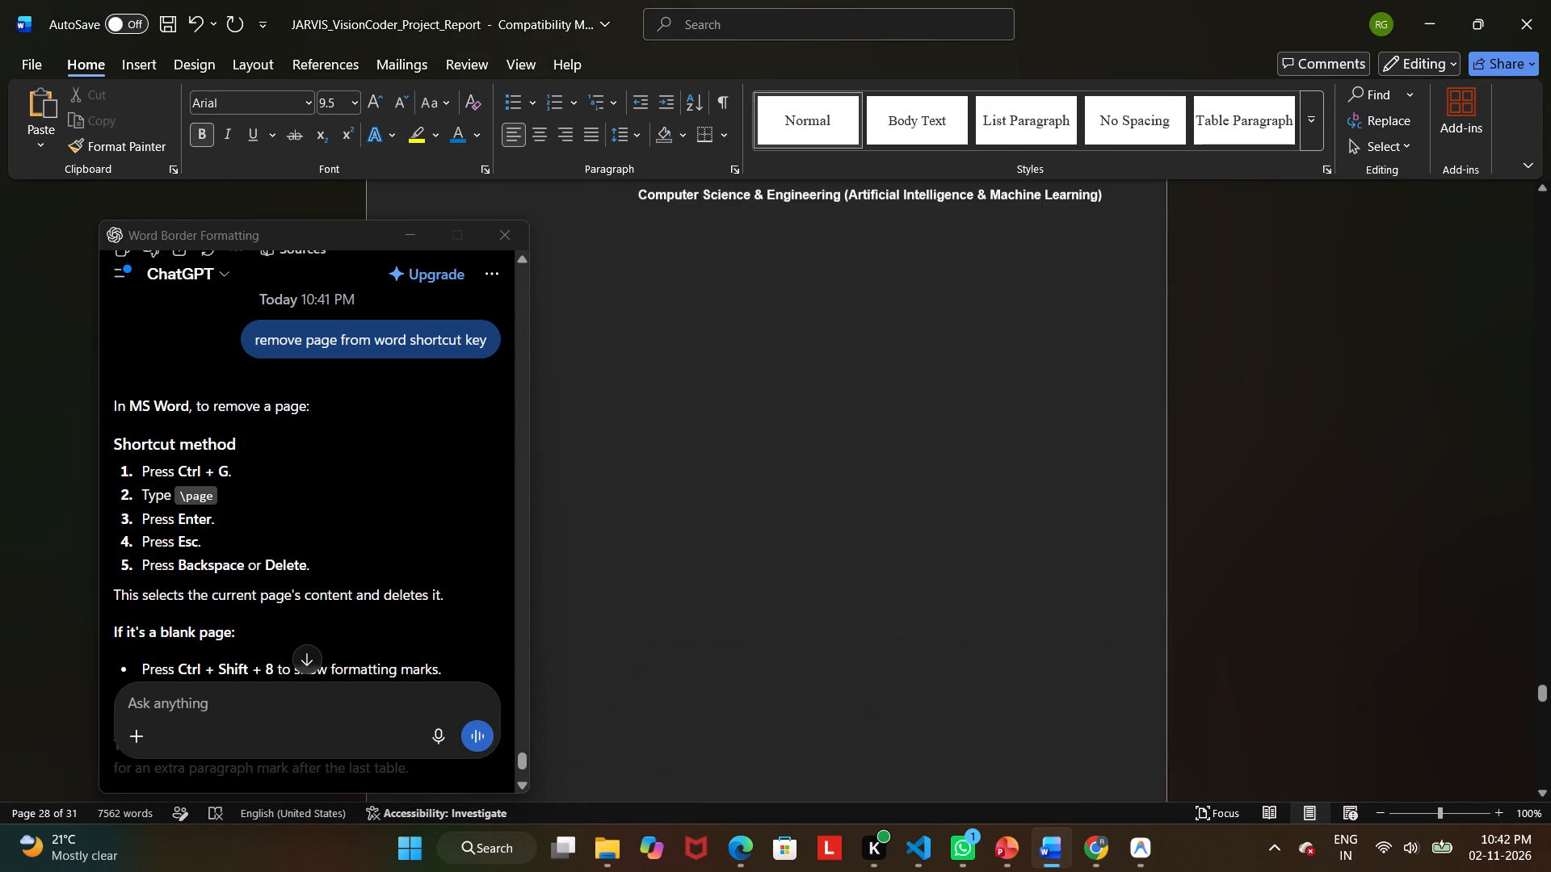
pyautogui.scroll(4, 1017, 372)
pyautogui.scroll(-3, 1017, 372)
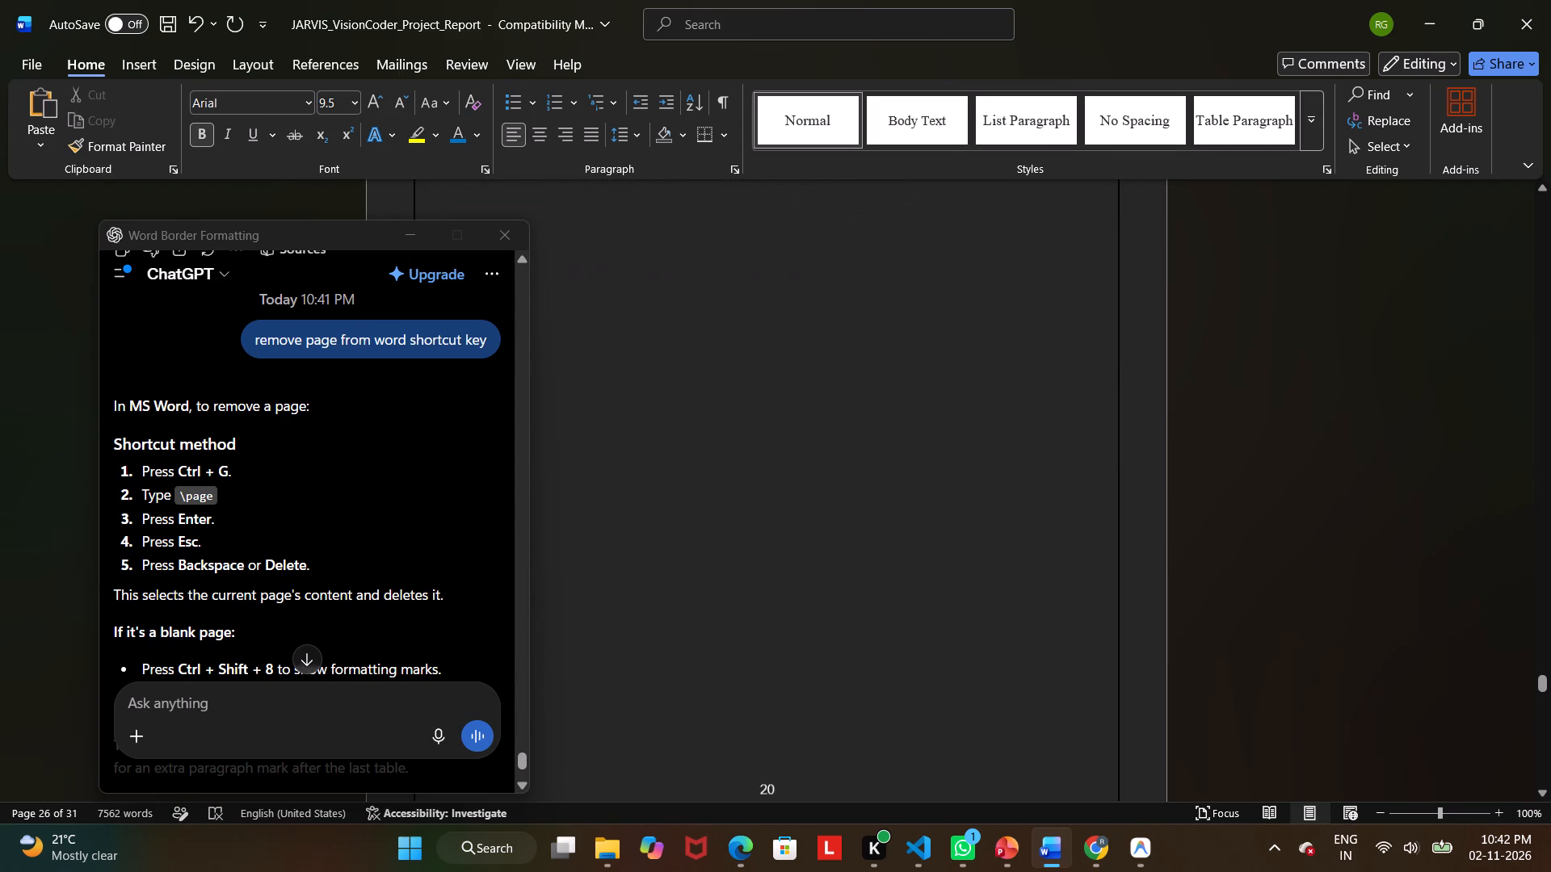
pyautogui.scroll(-2, 1017, 372)
pyautogui.click(779, 438)
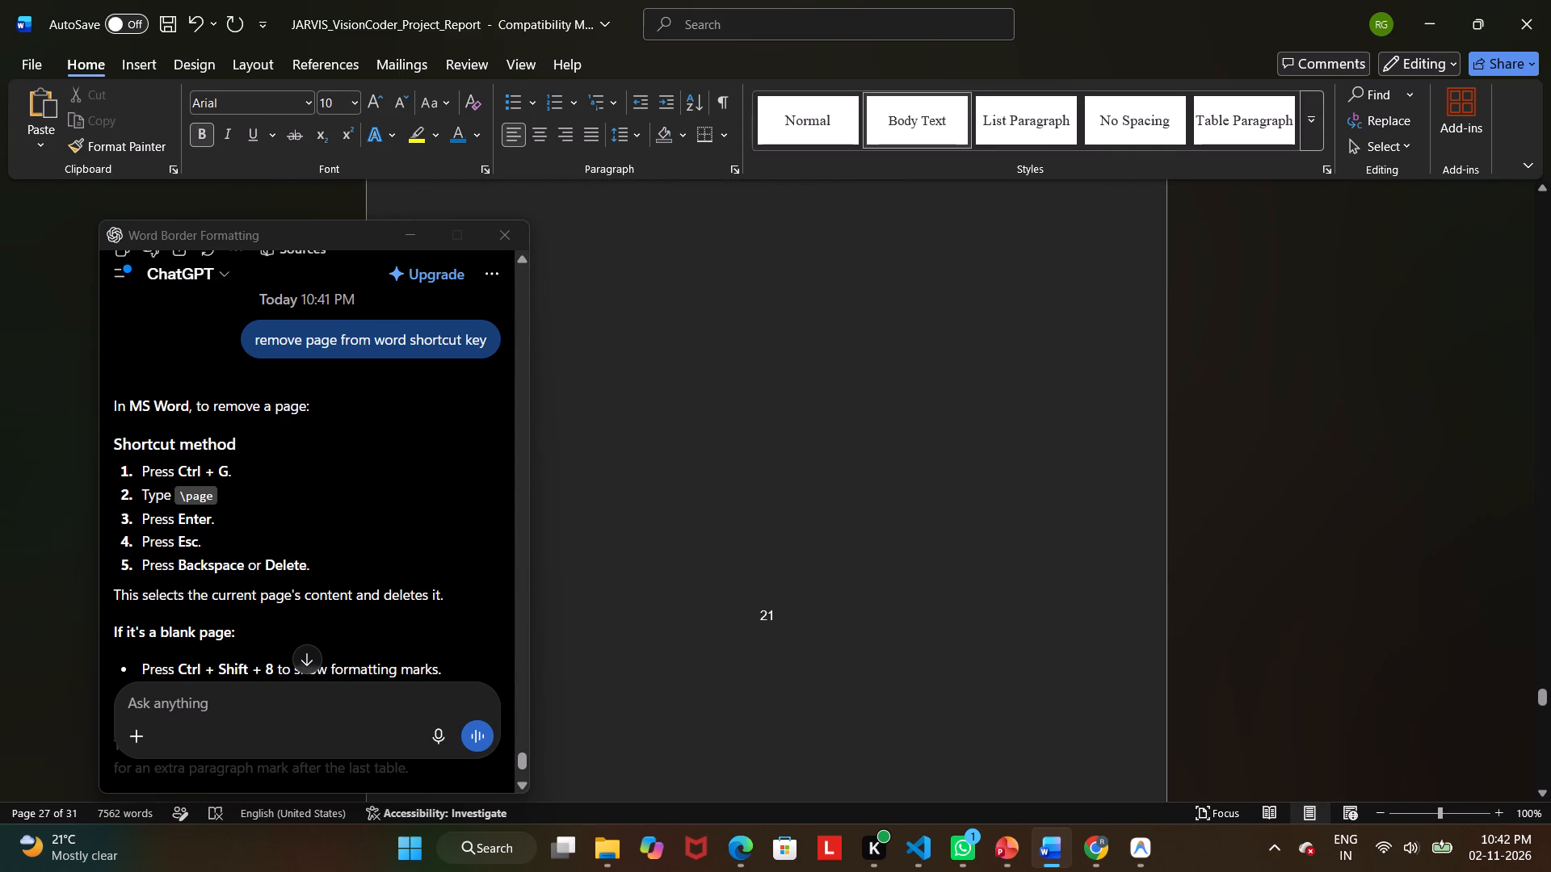
pyautogui.hotkey('ctrl', 'g')
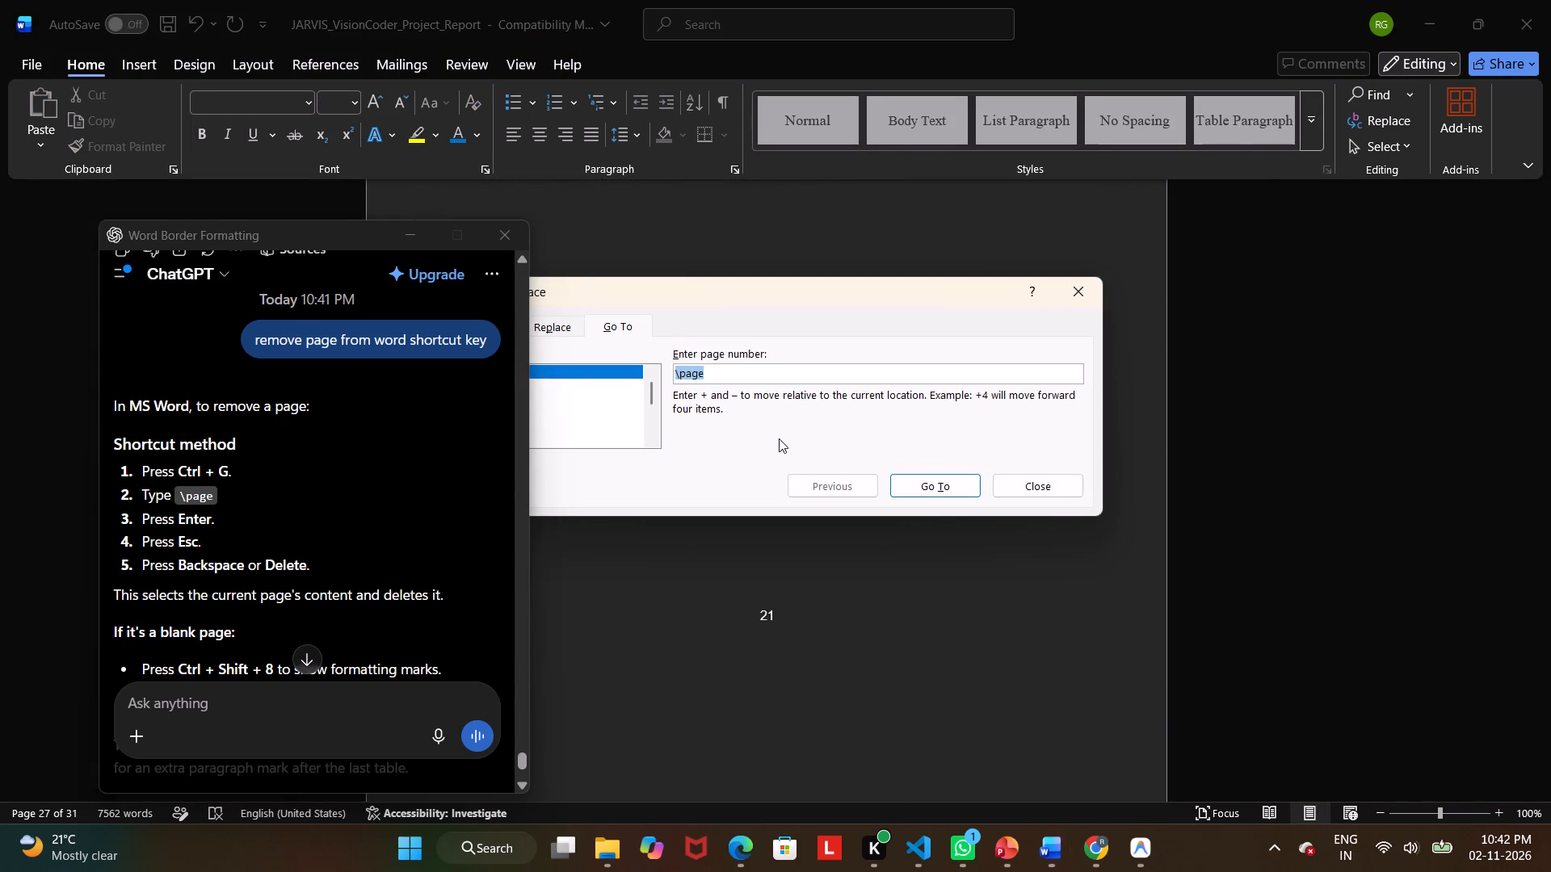
pyautogui.press('Return')
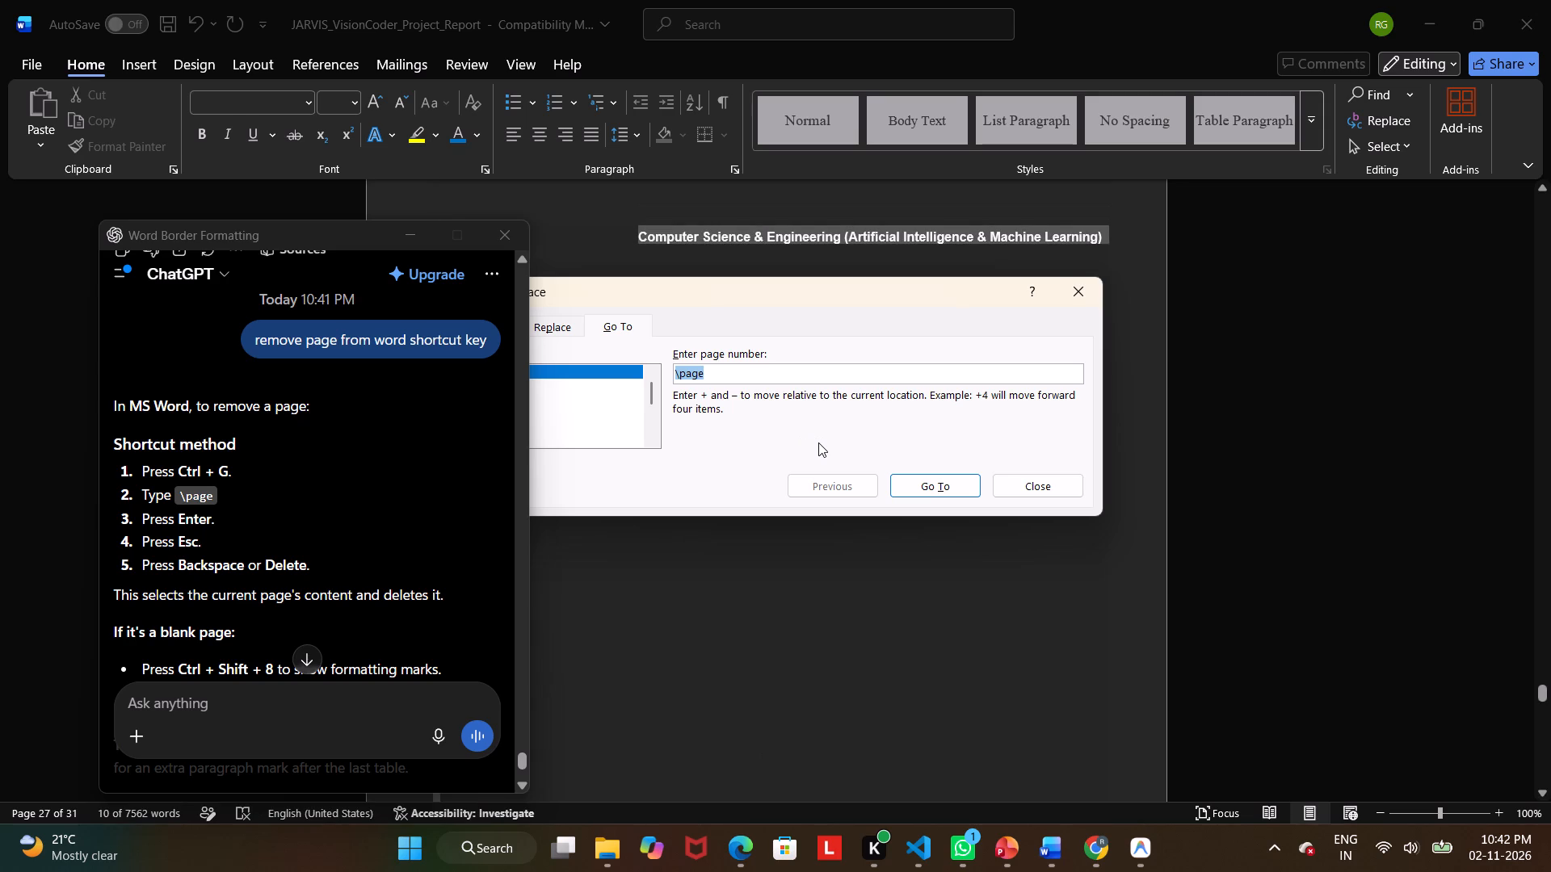
pyautogui.press('Escape')
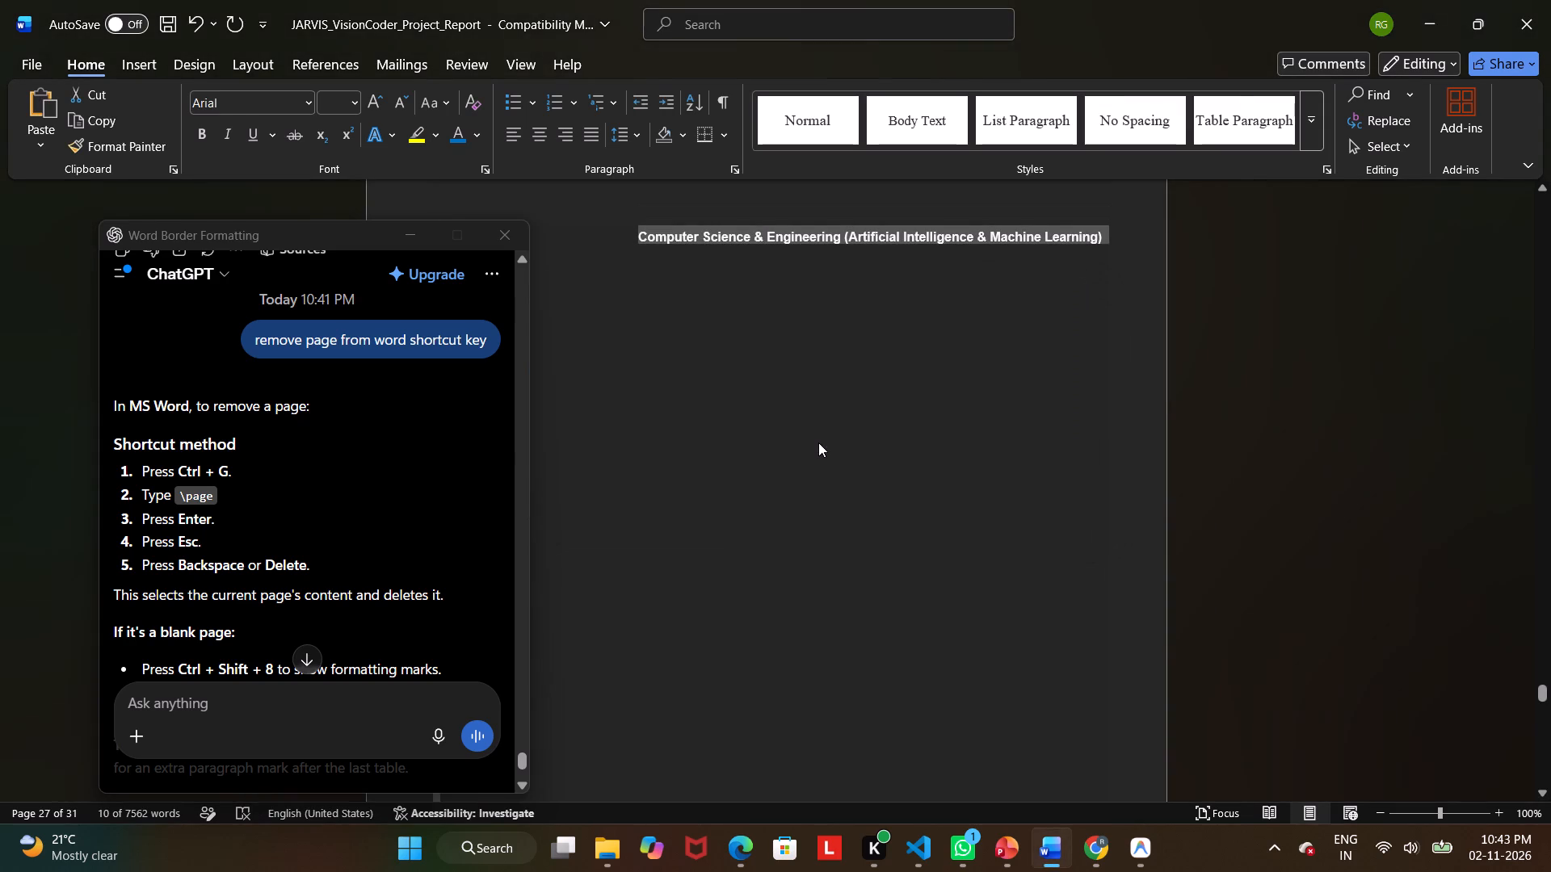
pyautogui.press('Delete')
# Check the pages from section 5.7 through Chapter 6 for any remaining blank pages.
pyautogui.scroll(2, 818, 442)
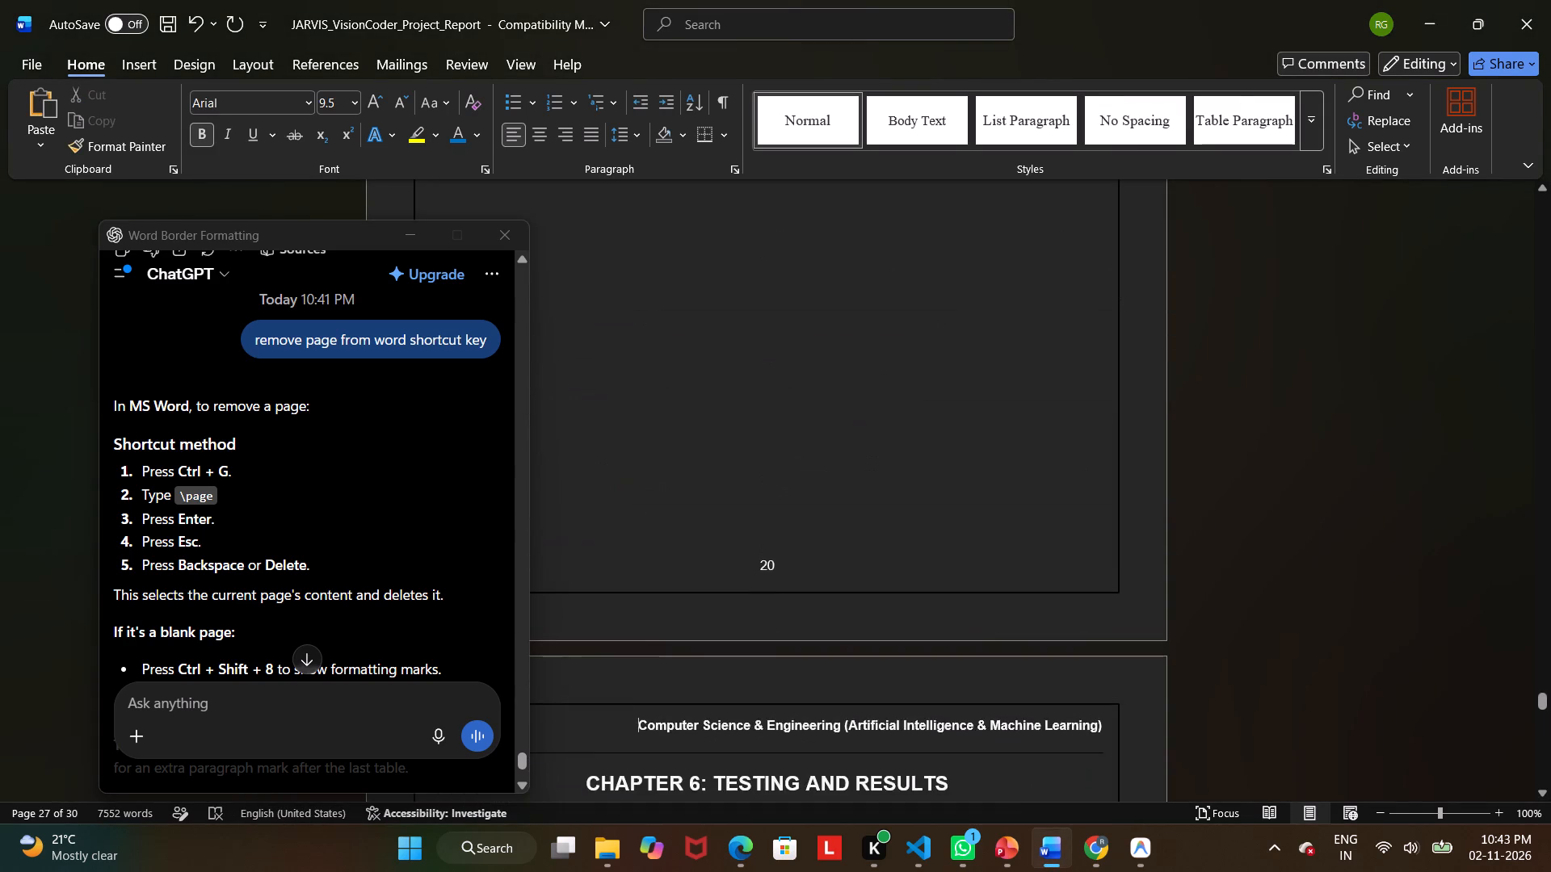
pyautogui.scroll(-4, 818, 442)
pyautogui.scroll(1, 818, 442)
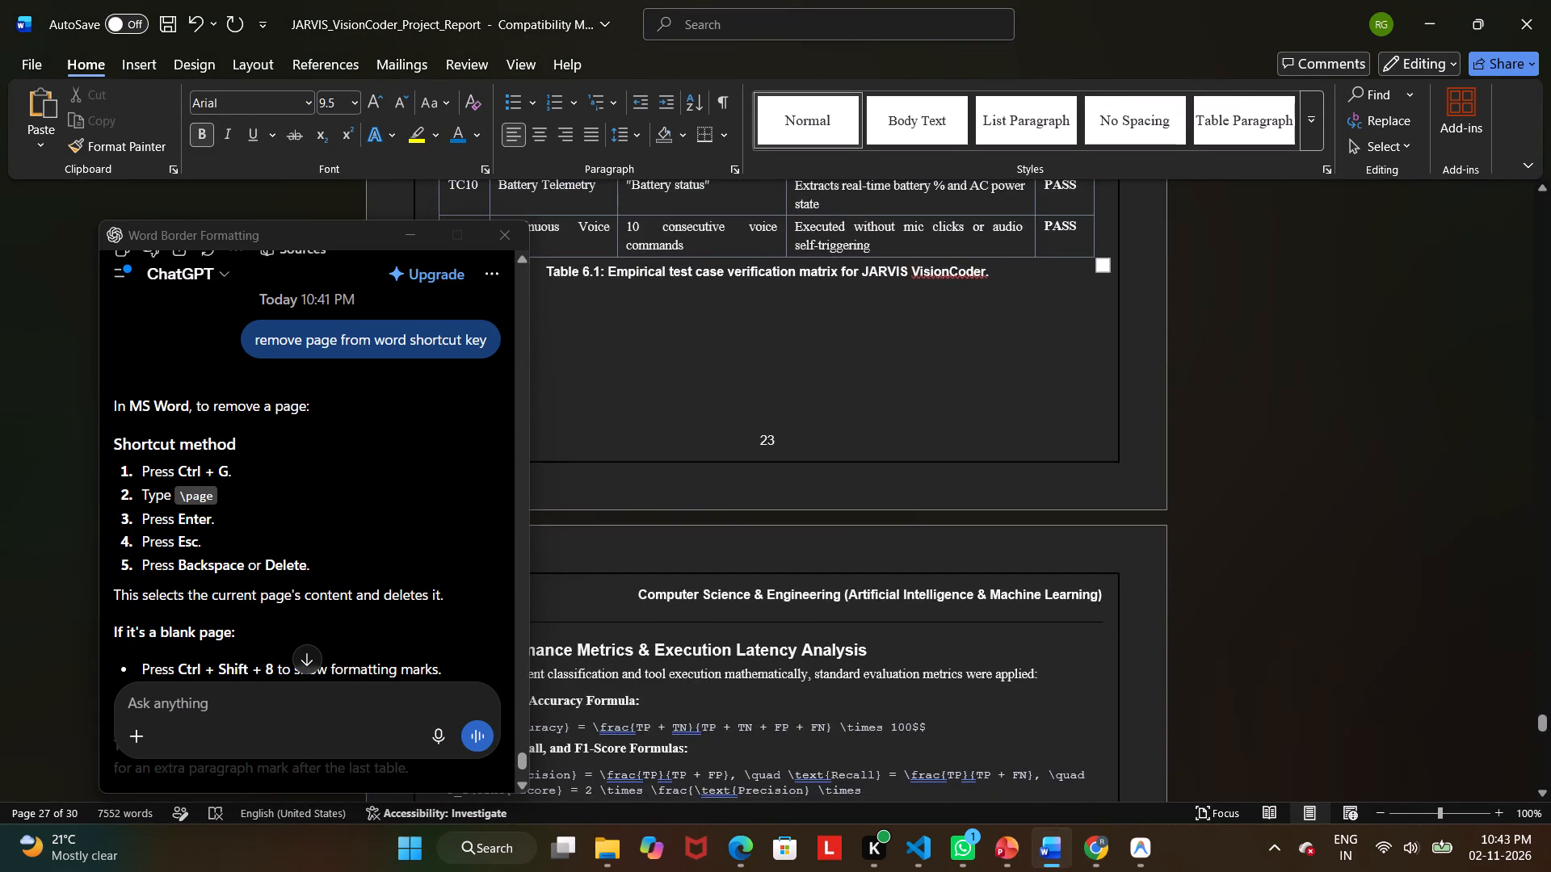
pyautogui.scroll(6, 818, 442)
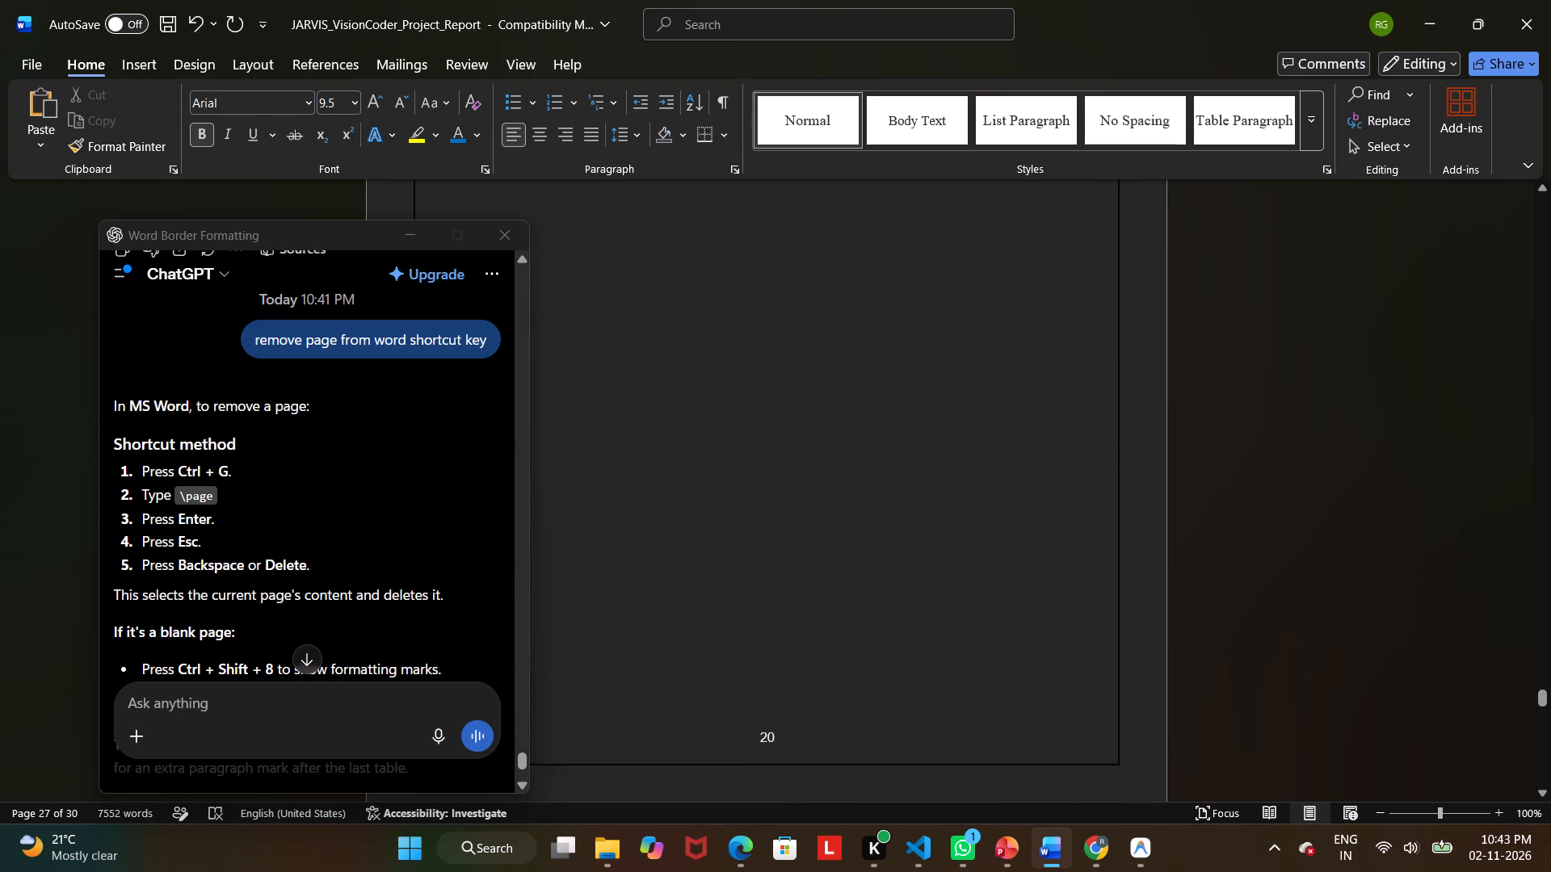
pyautogui.scroll(2, 818, 442)
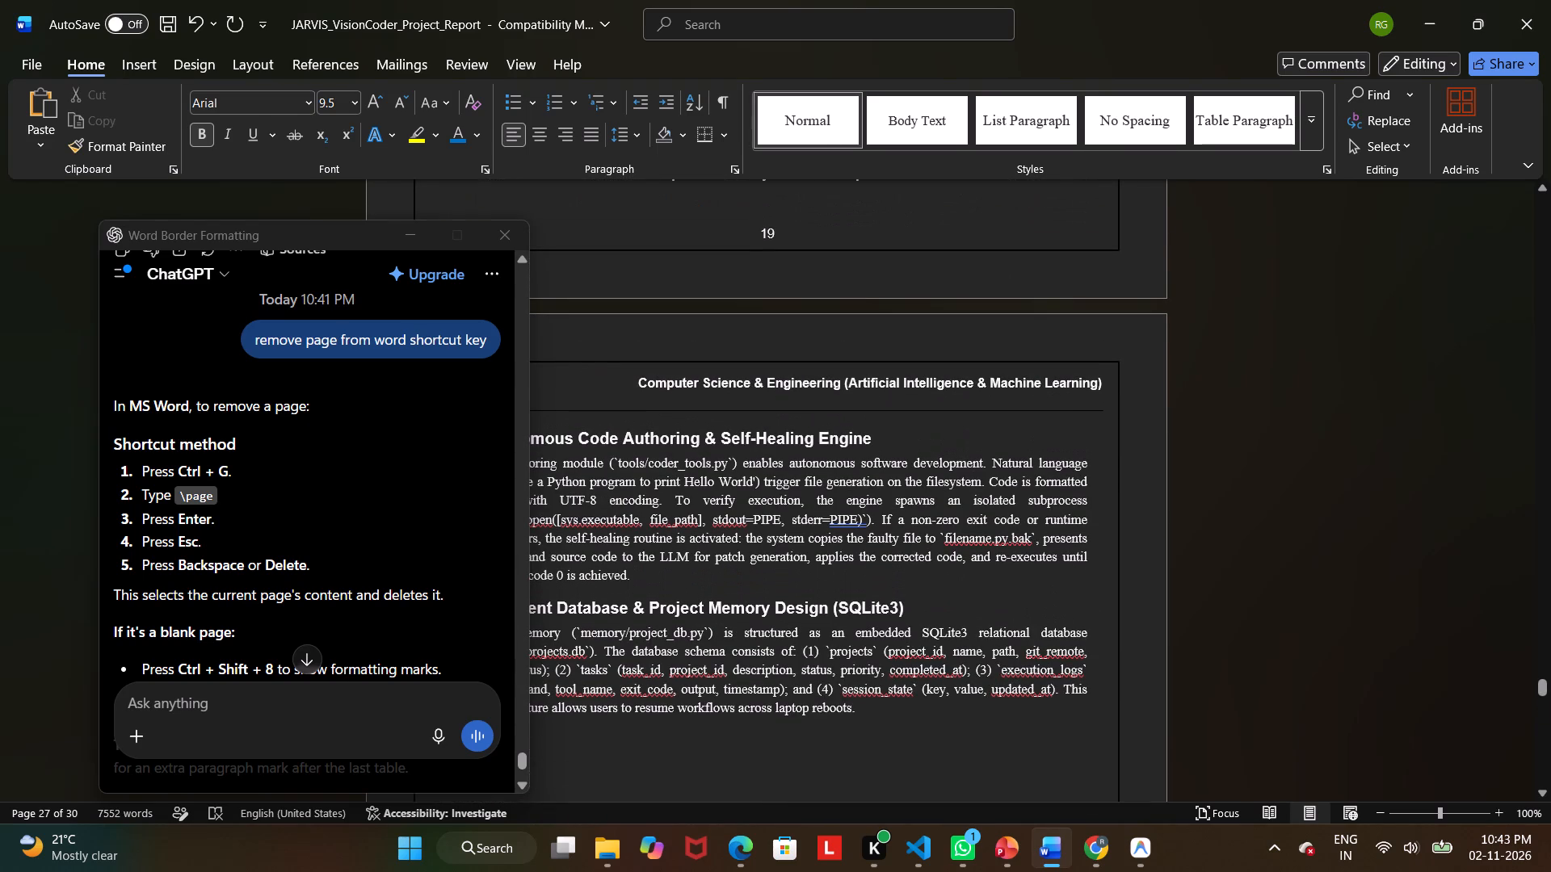
# Hide the ChatGPT companion window covering the report page.
pyautogui.hotkey('alt', 'space')
# Review the report layout from Figure 5.3 through Chapters 6 and 7 to the References page.
pyautogui.scroll(-4, 818, 442)
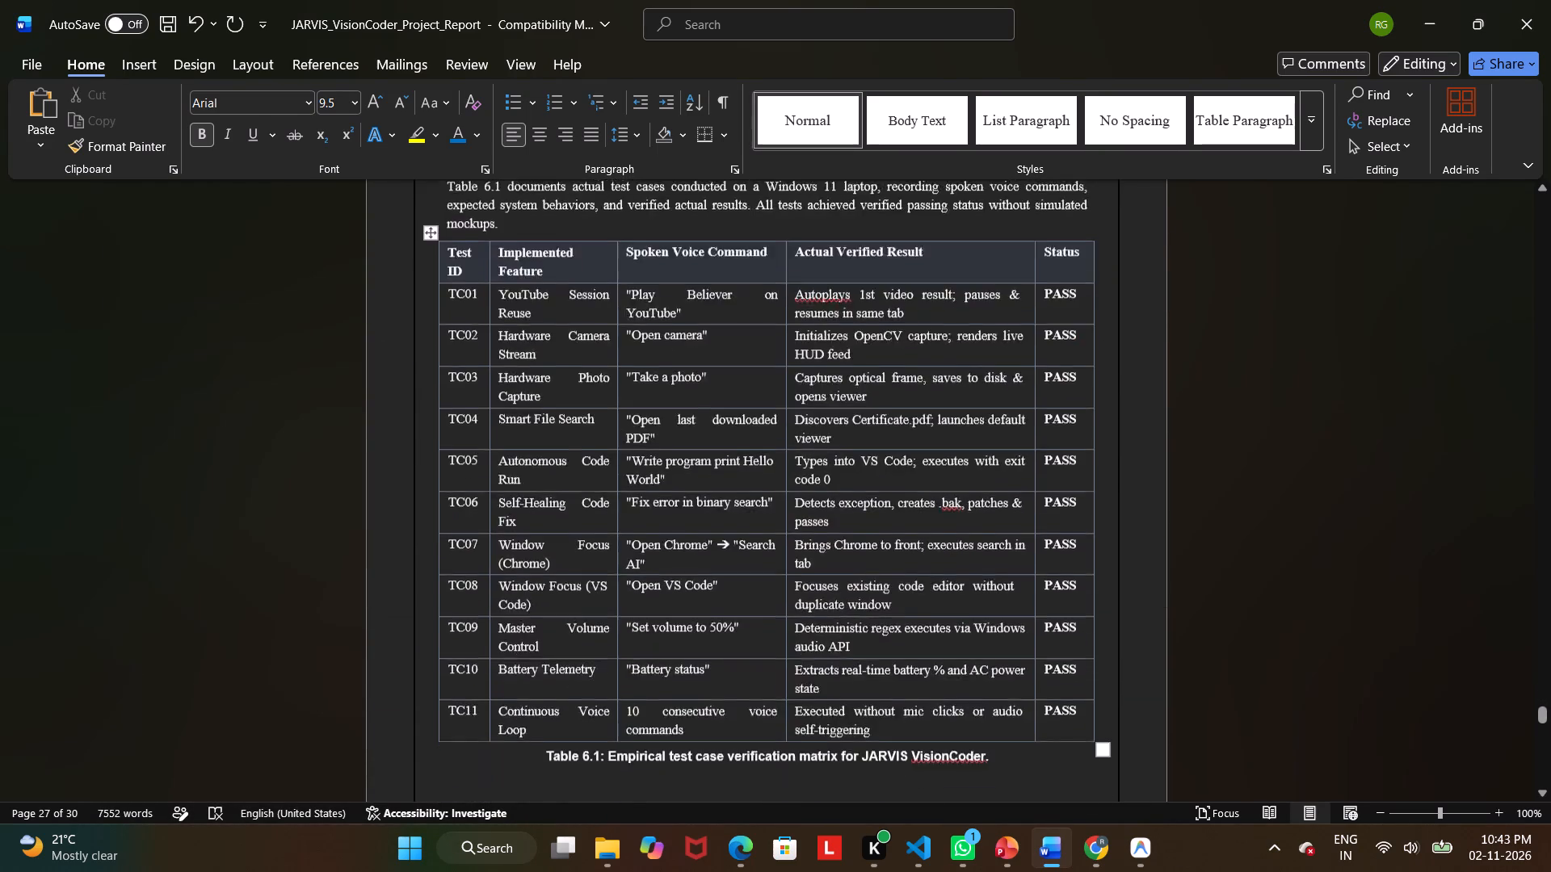
pyautogui.scroll(4, 818, 442)
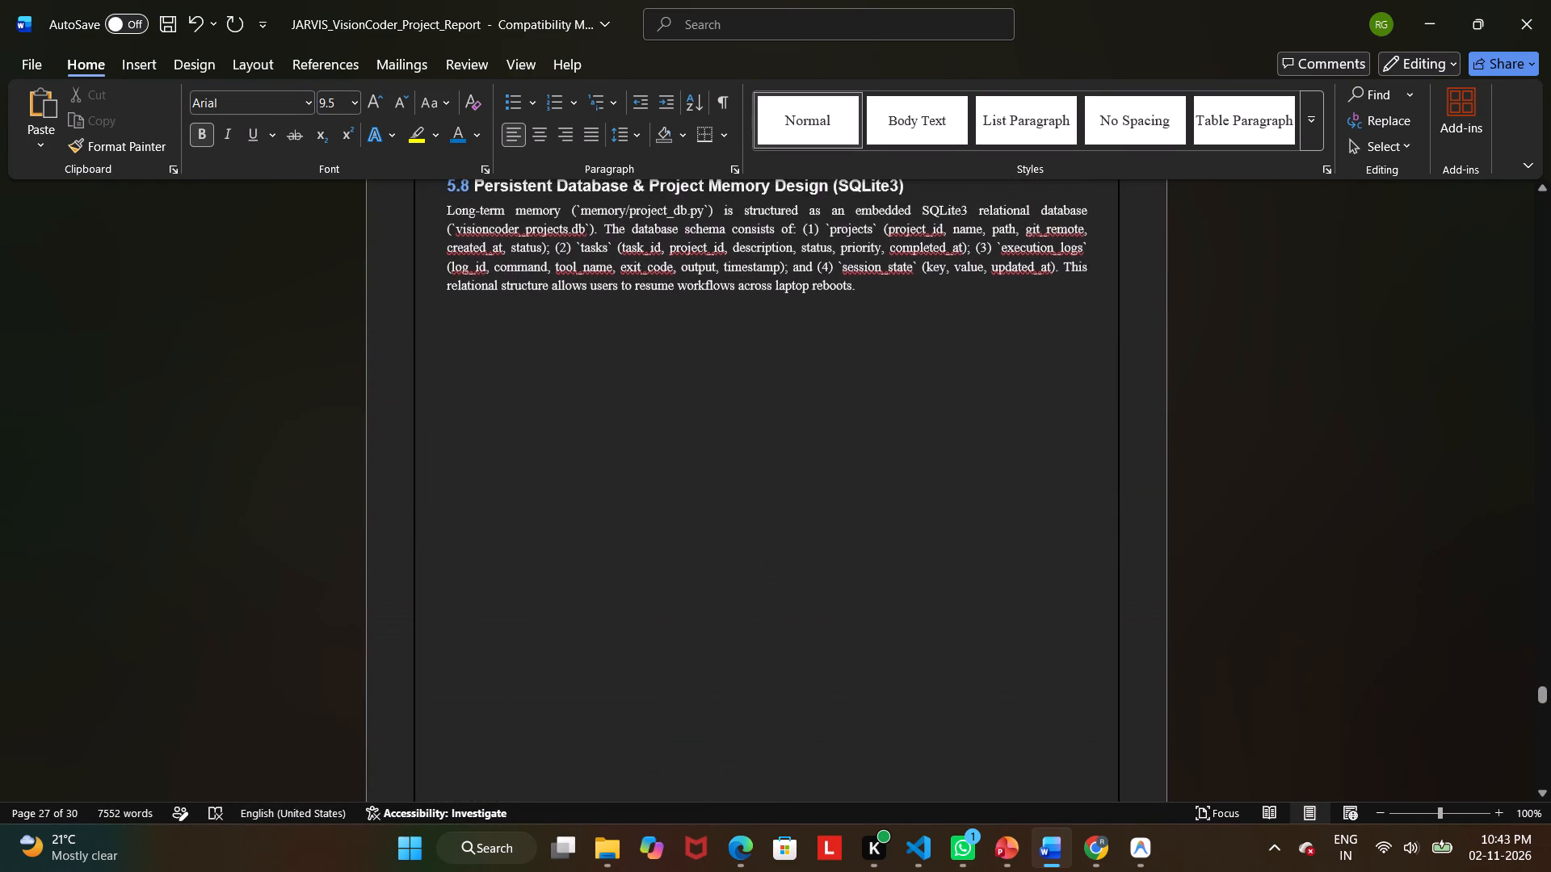
pyautogui.scroll(4, 818, 442)
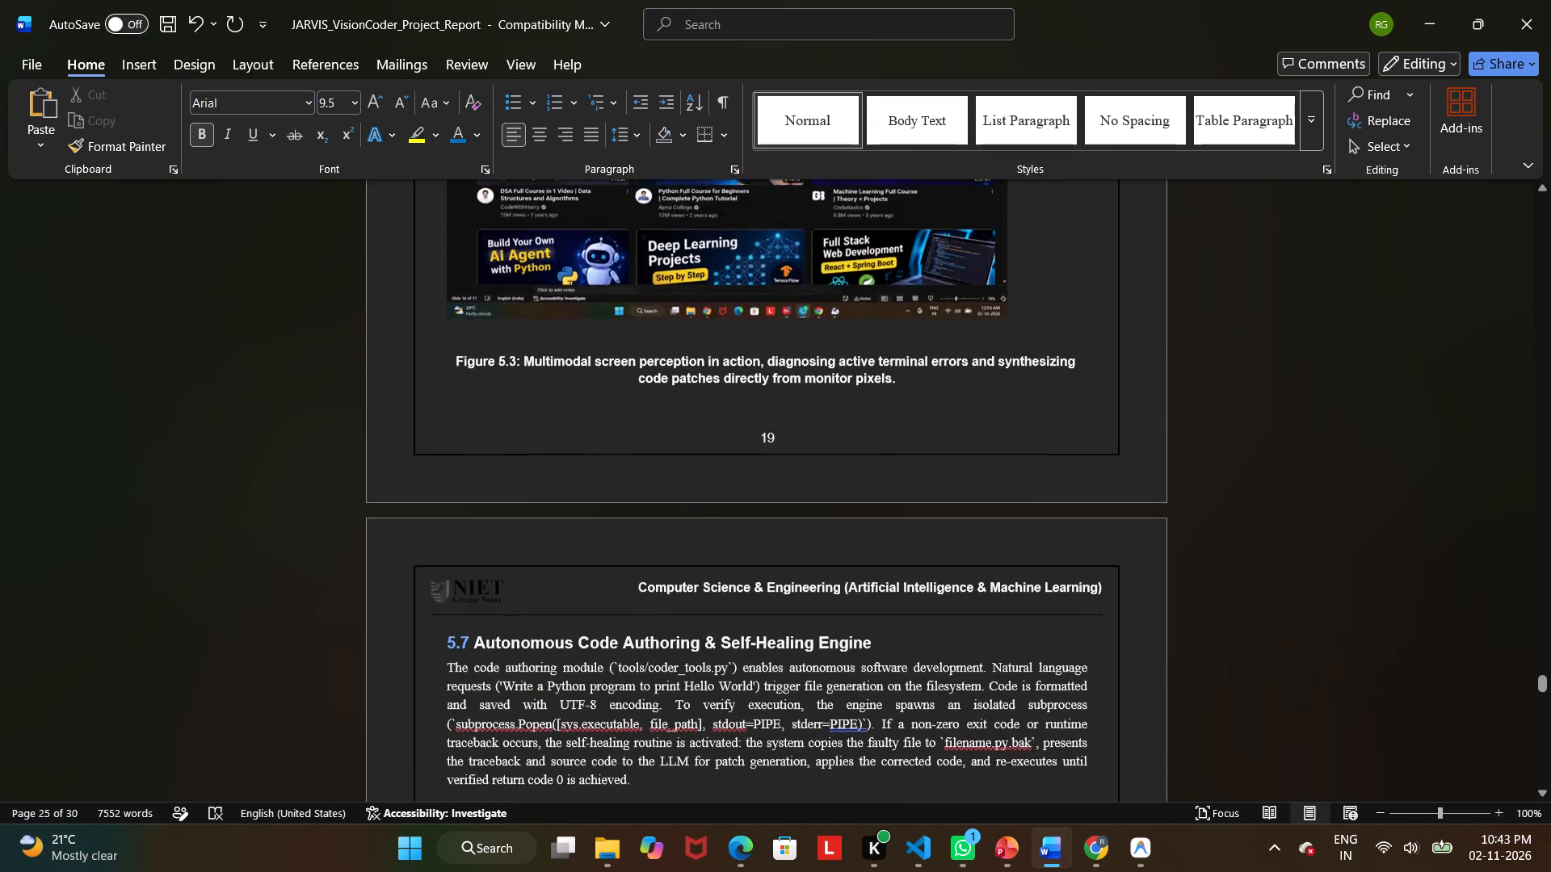
pyautogui.scroll(-5, 818, 442)
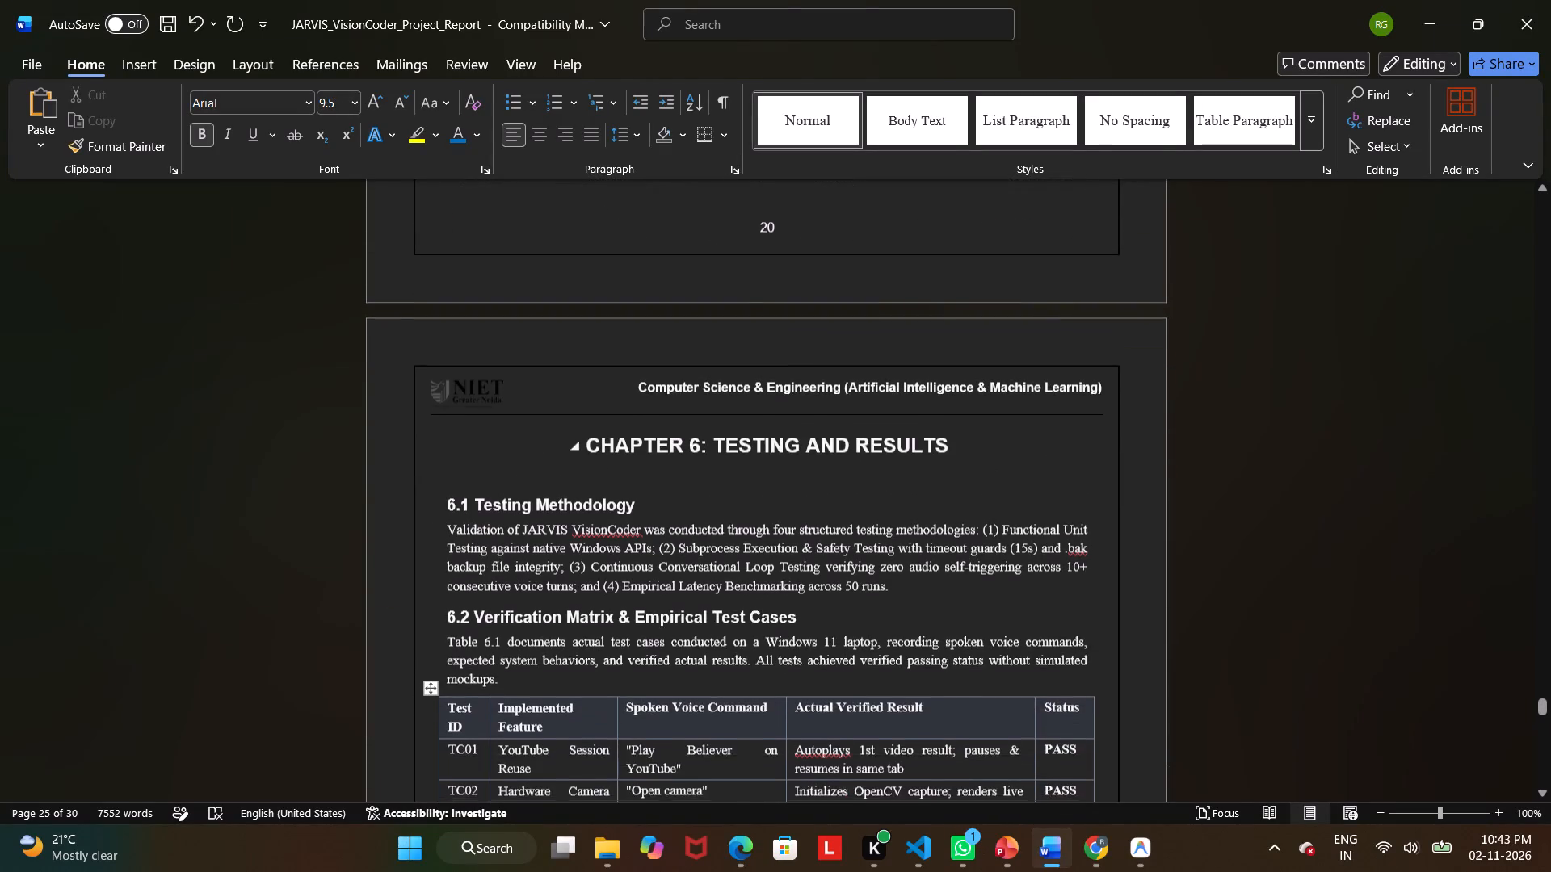
pyautogui.scroll(-7, 818, 442)
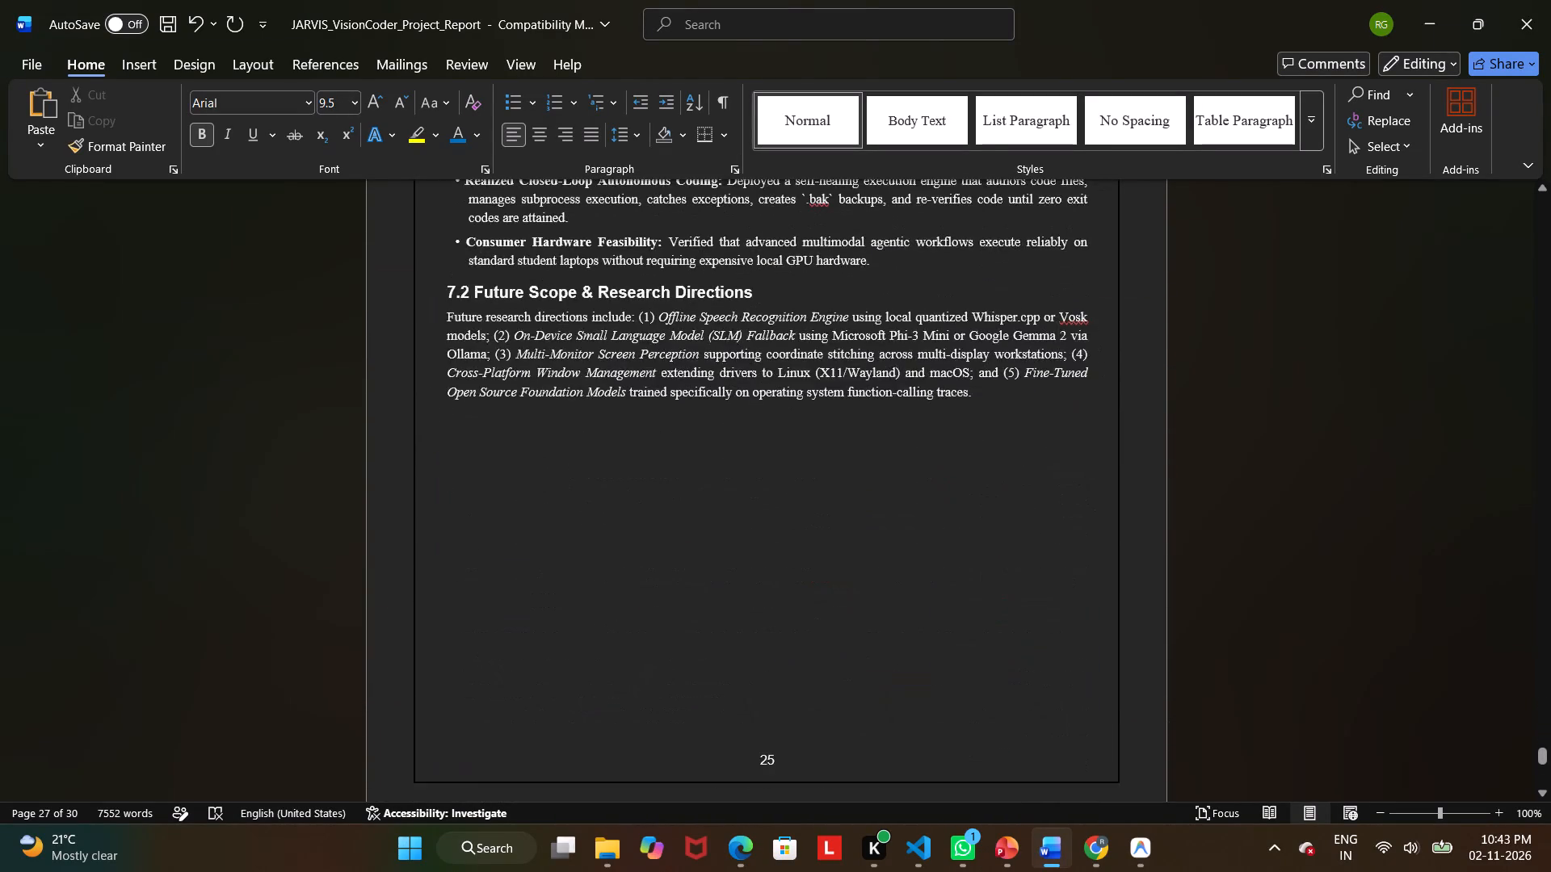
pyautogui.scroll(-7, 818, 442)
pyautogui.scroll(2, 818, 442)
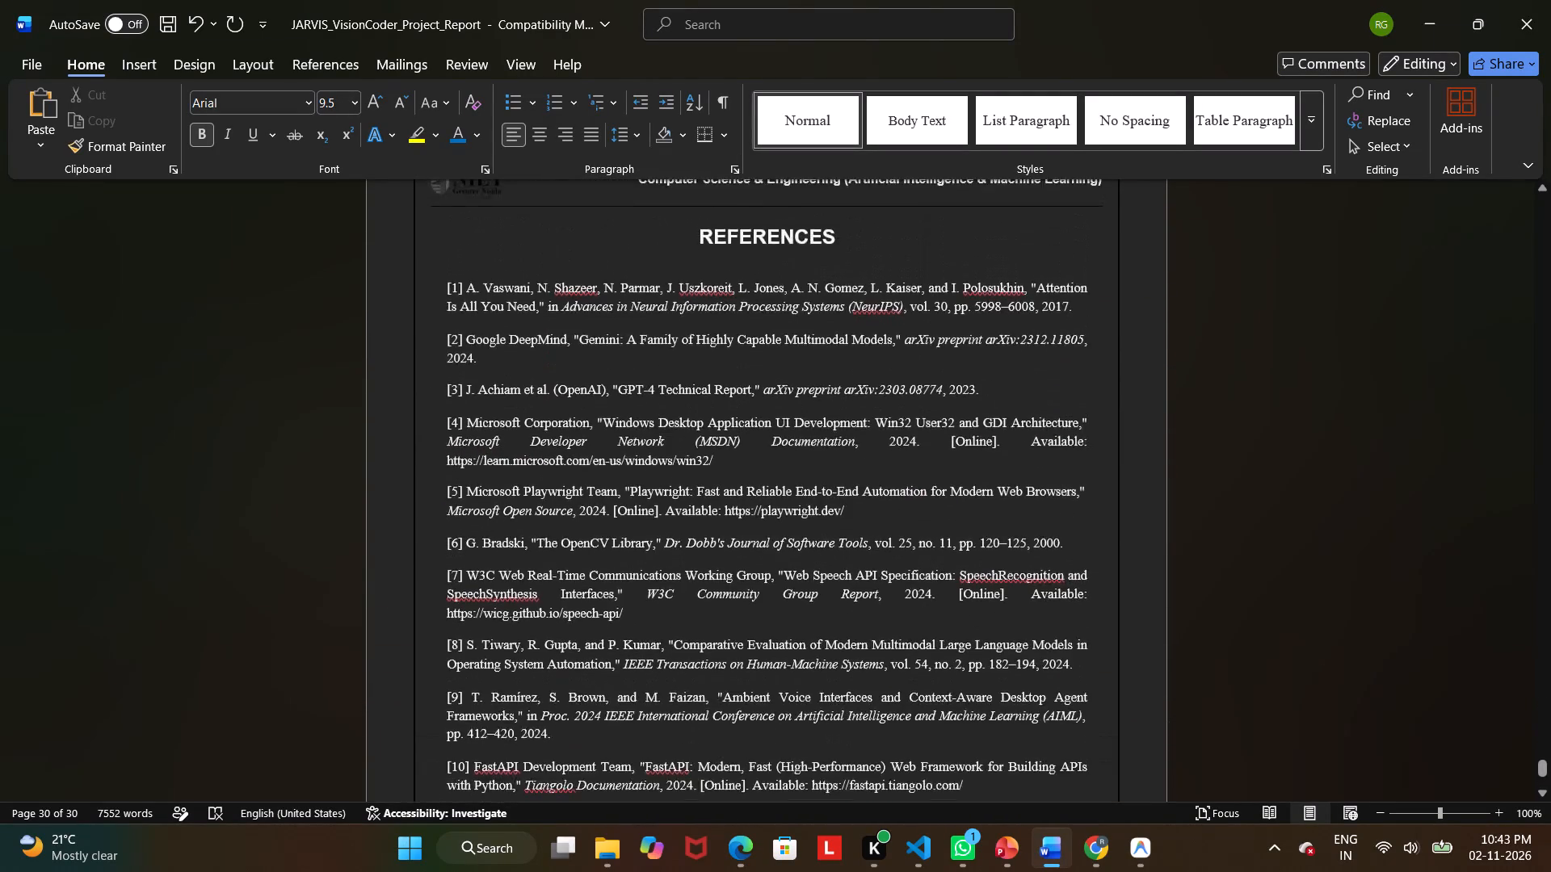
pyautogui.scroll(2, 818, 442)
pyautogui.scroll(-1, 818, 442)
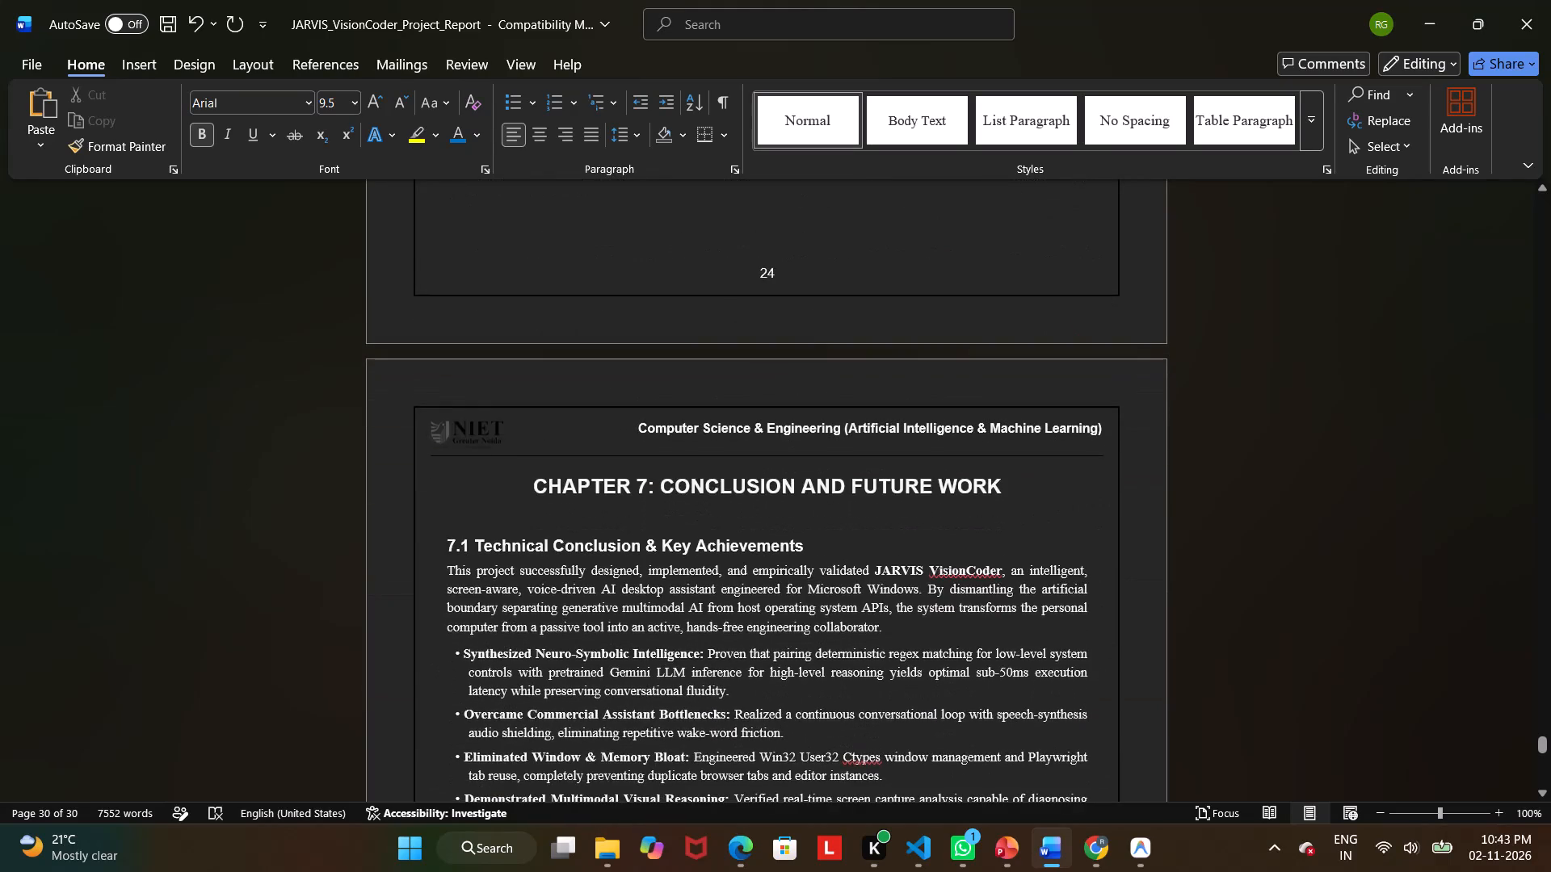
pyautogui.scroll(5, 818, 442)
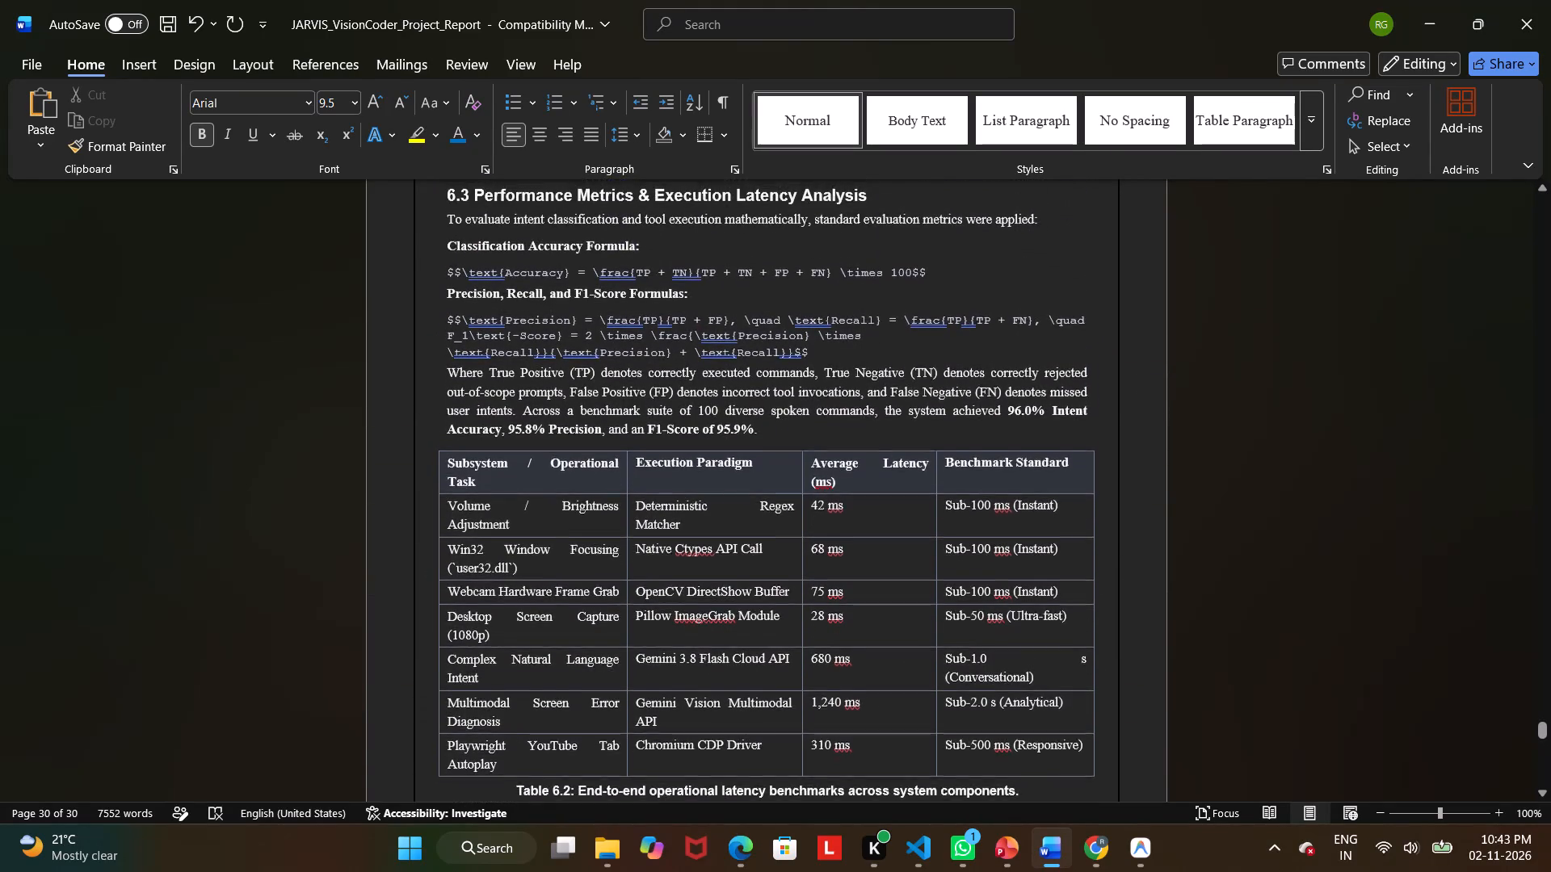
pyautogui.scroll(2, 818, 442)
pyautogui.scroll(-2, 818, 442)
pyautogui.scroll(3, 818, 442)
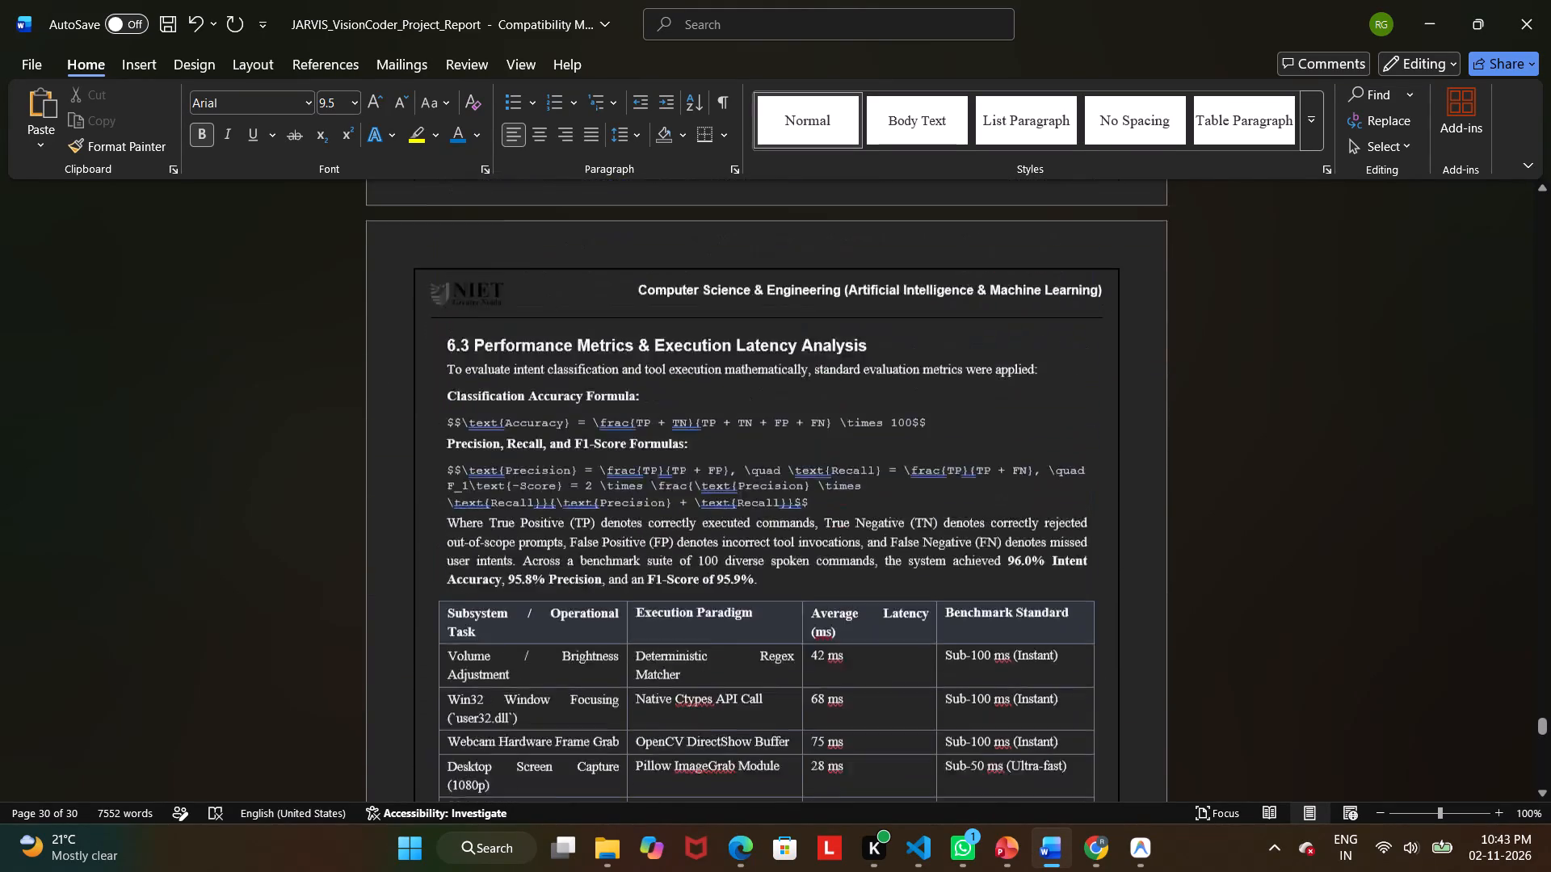
pyautogui.scroll(5, 818, 442)
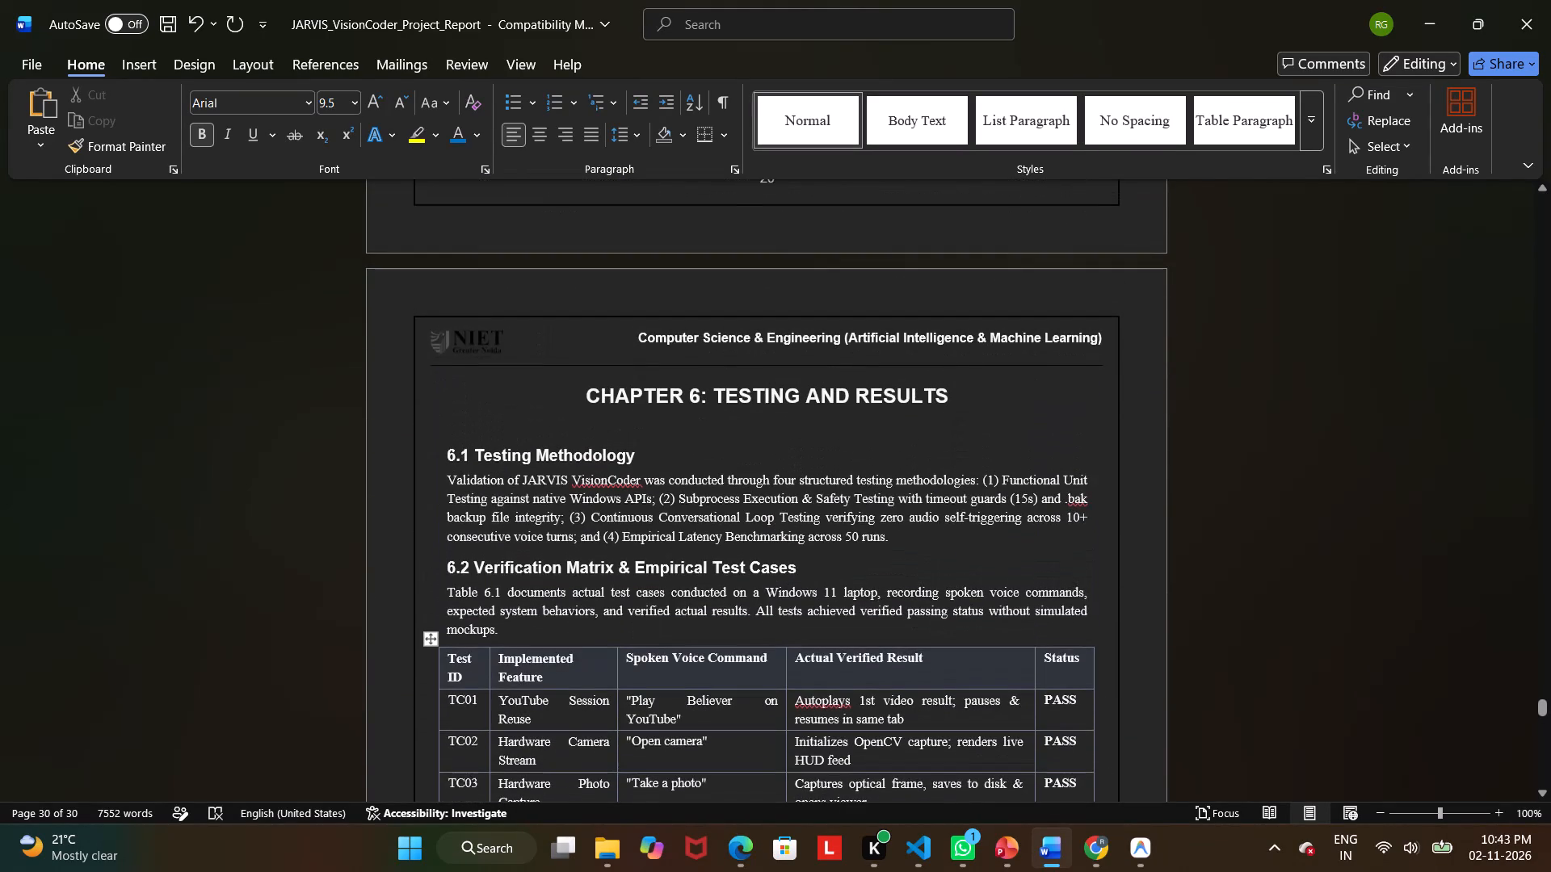
# Apply the blue font color to the headings 6.1 Testing Methodology and 6.2 Verification Matrix & Empirical Test Cases.
pyautogui.scroll(1, 818, 442)
pyautogui.scroll(-1, 818, 442)
pyautogui.moveTo(669, 436); pyautogui.dragTo(439, 436)
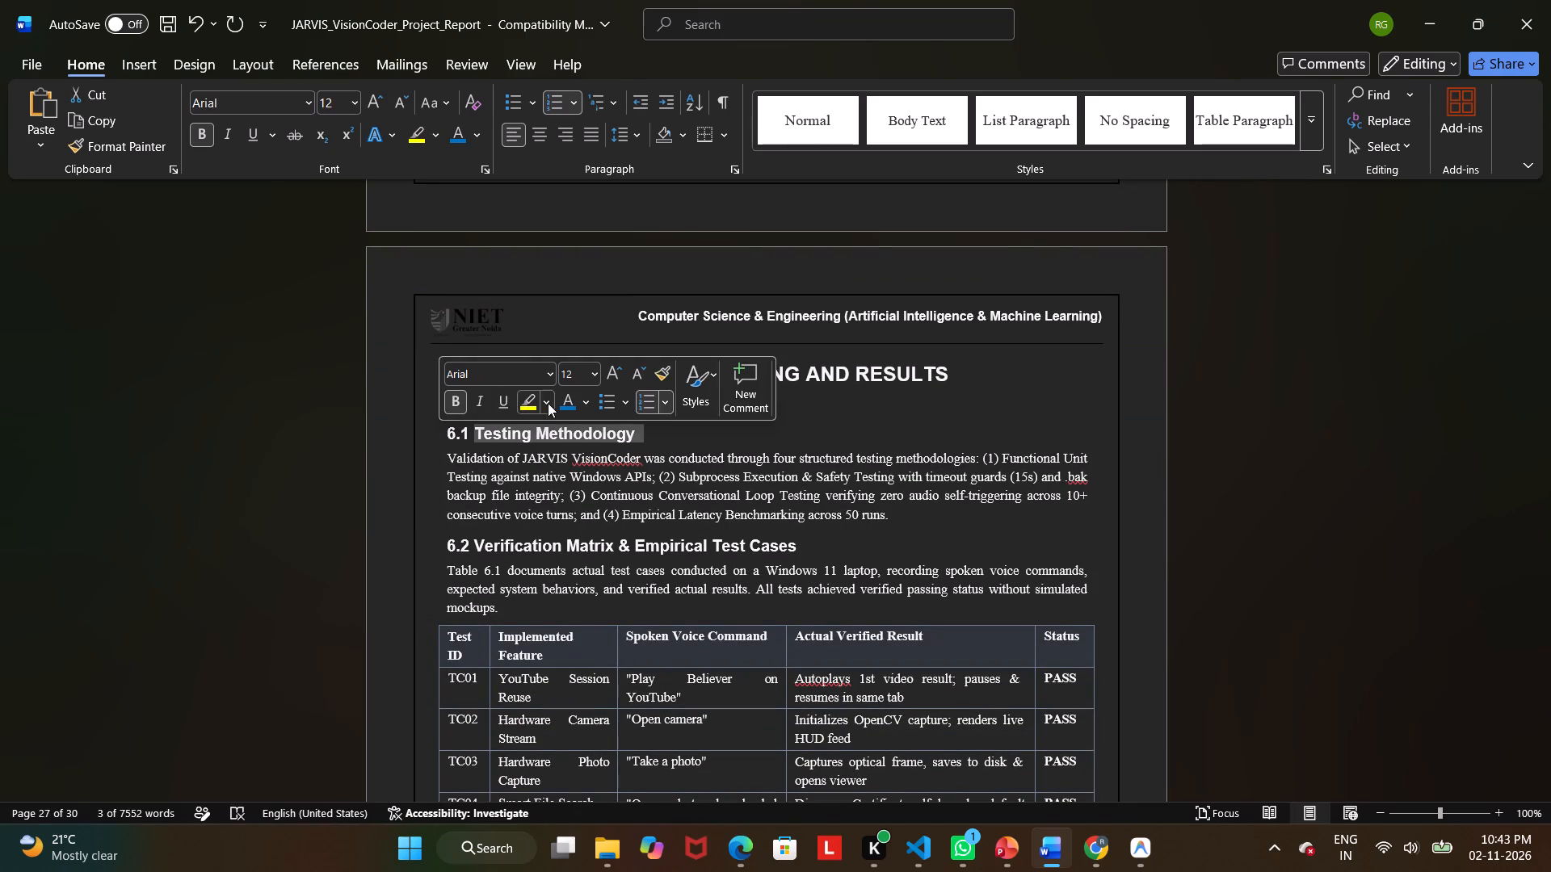
pyautogui.click(565, 402)
pyautogui.click(848, 545)
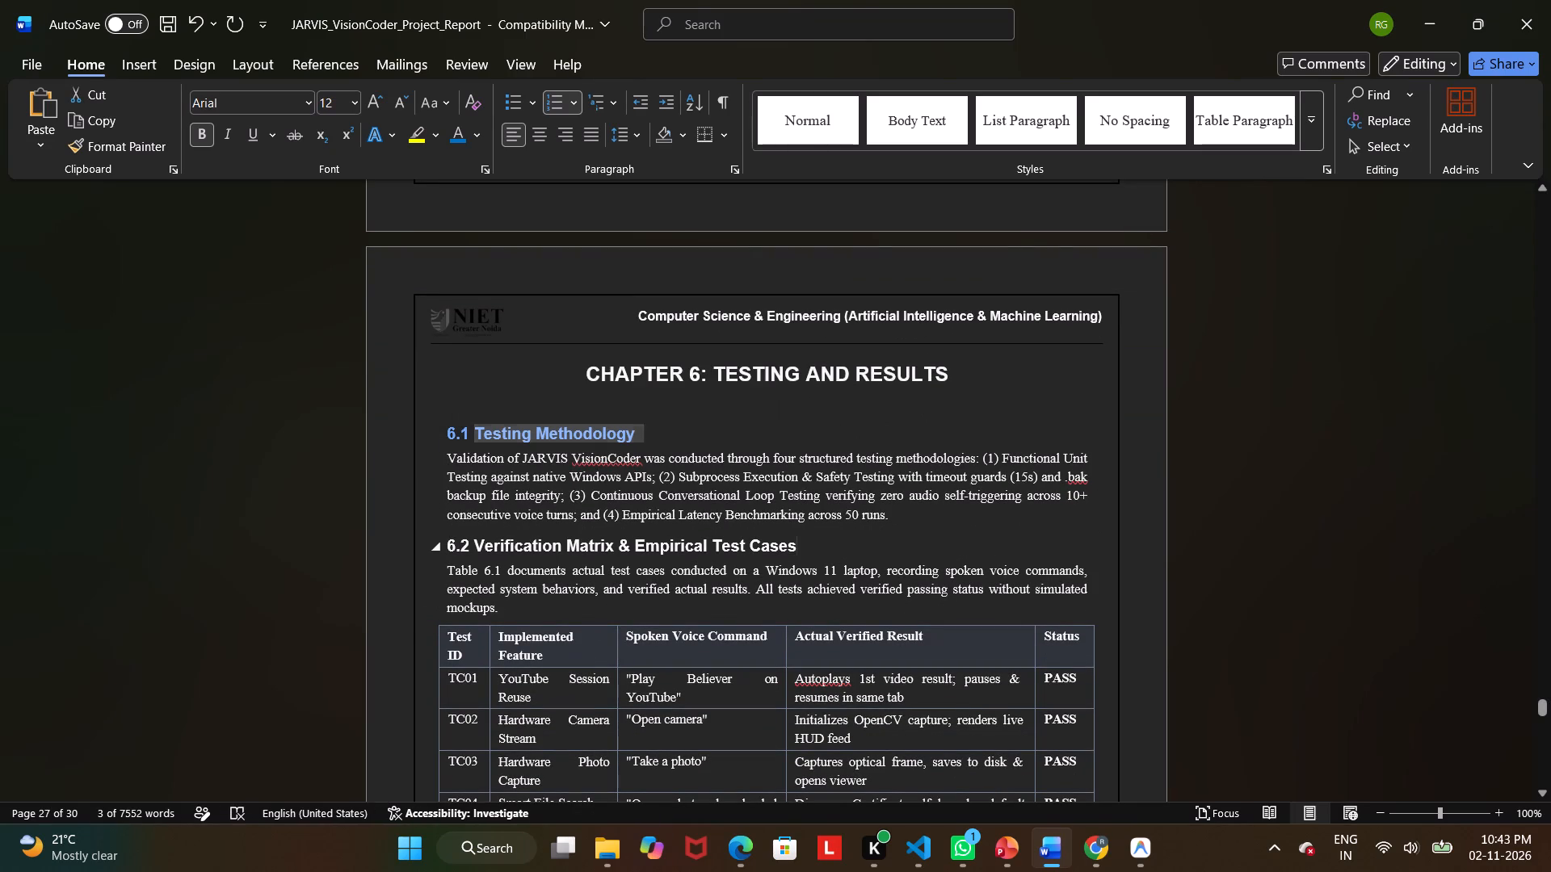
pyautogui.moveTo(848, 545); pyautogui.dragTo(413, 536)
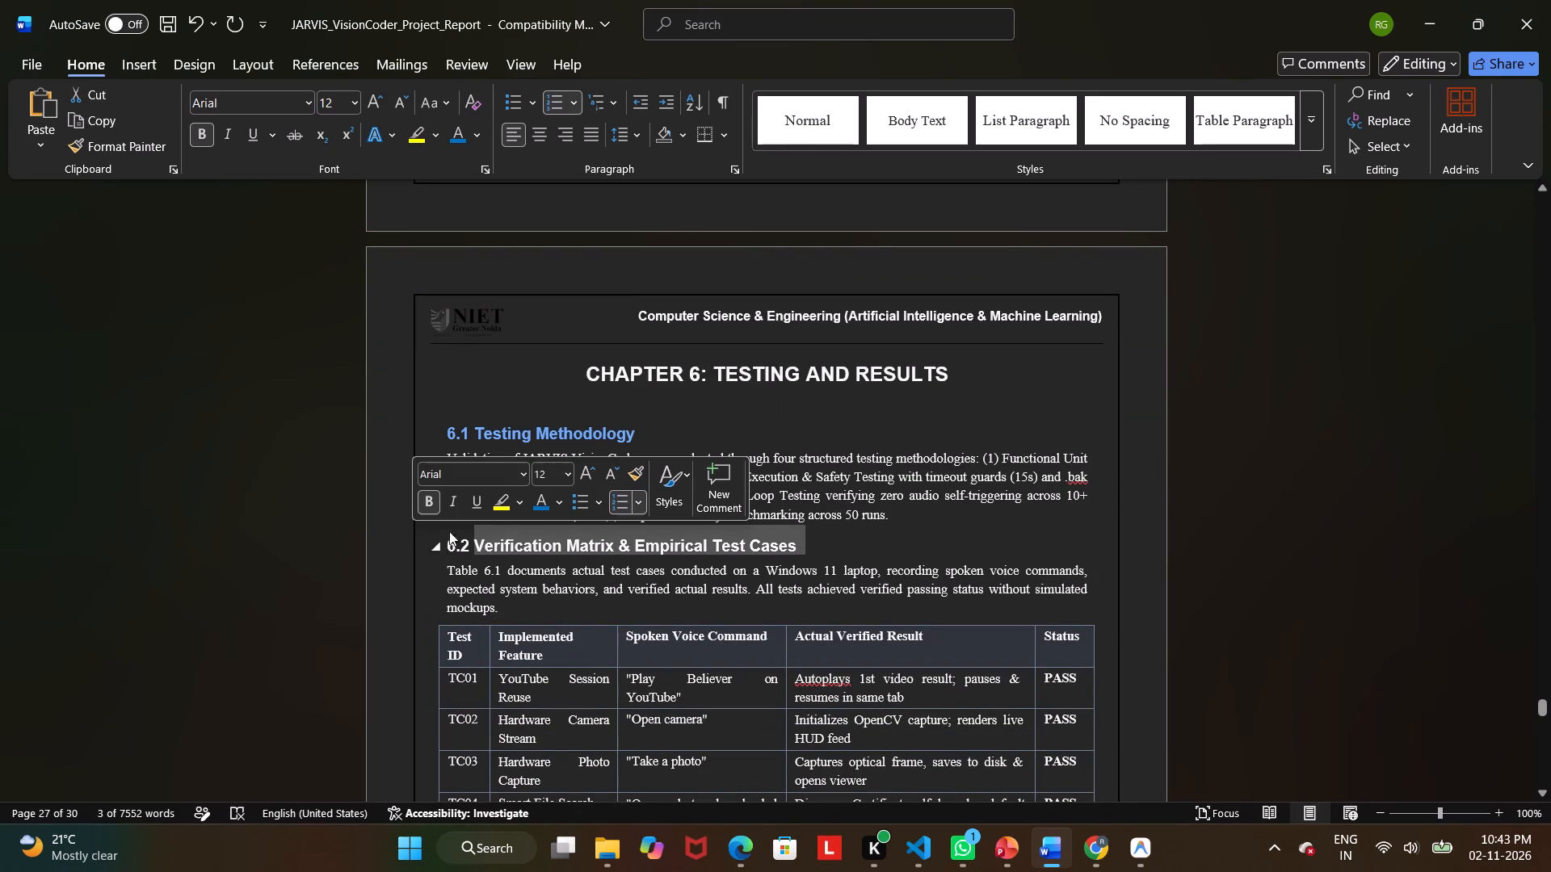
pyautogui.click(539, 502)
# Apply the same blue font color to the heading 6.3 Performance Metrics & Execution Latency Analysis.
pyautogui.scroll(-4, 590, 545)
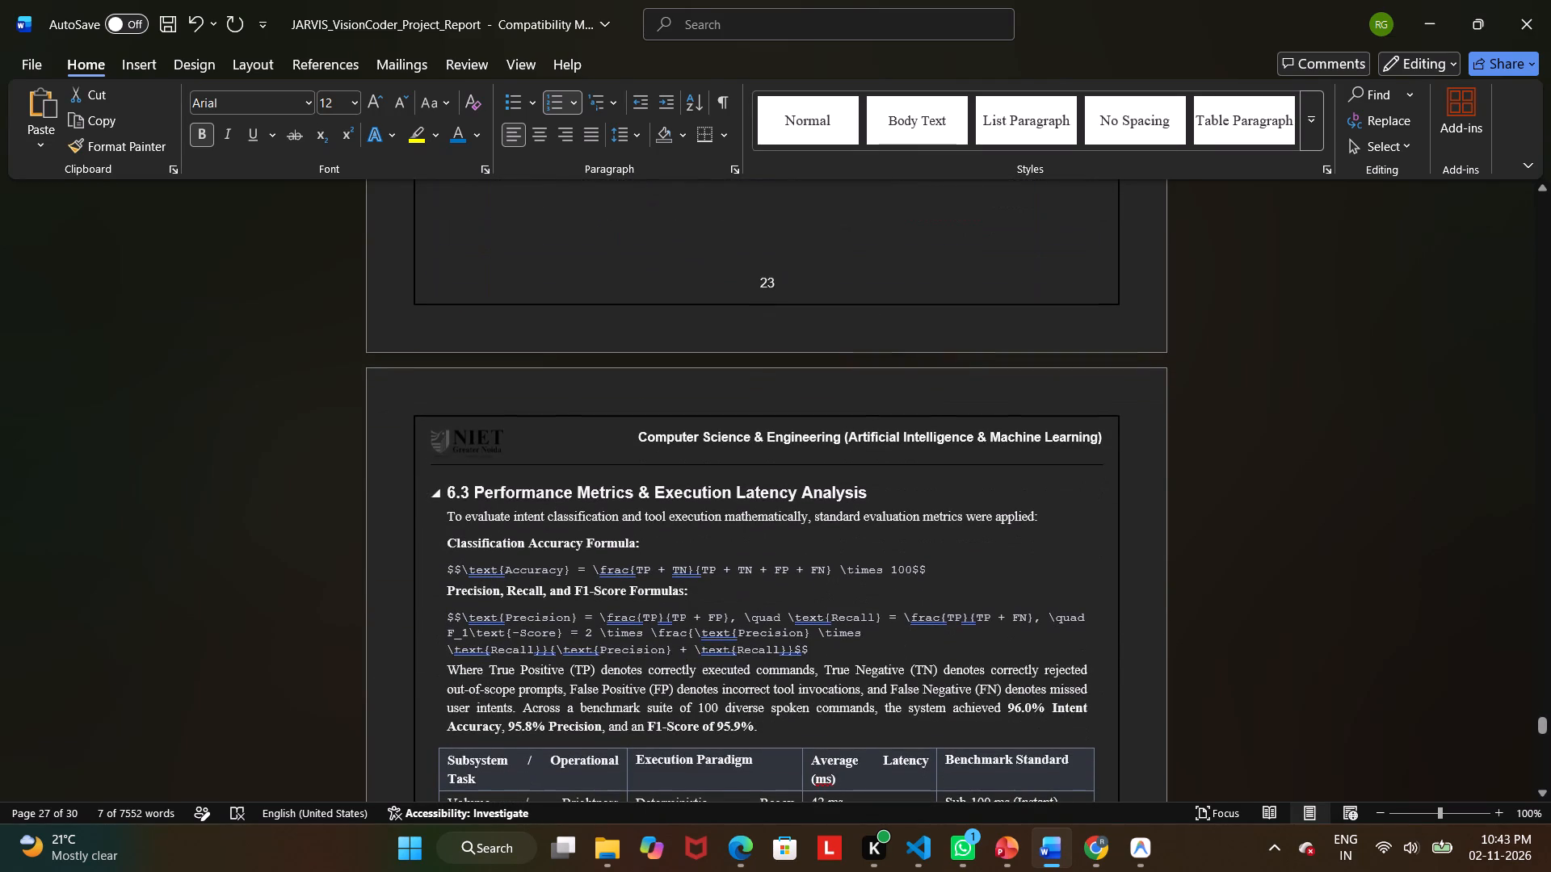
pyautogui.click(884, 482)
pyautogui.moveTo(876, 495); pyautogui.dragTo(445, 491)
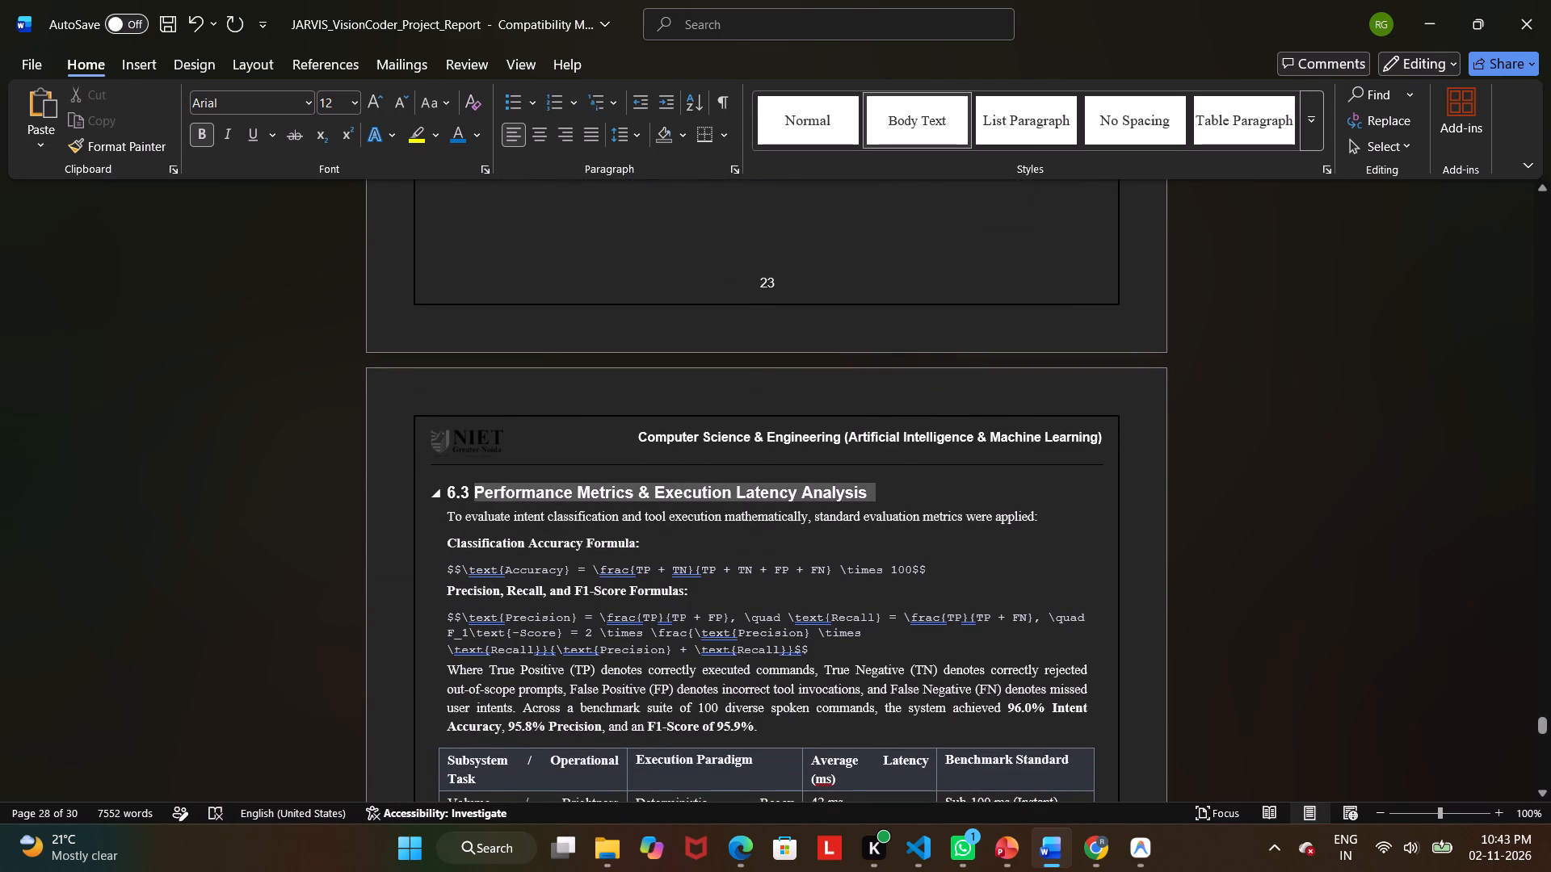
pyautogui.moveTo(445, 491); pyautogui.dragTo(434, 488)
pyautogui.click(571, 449)
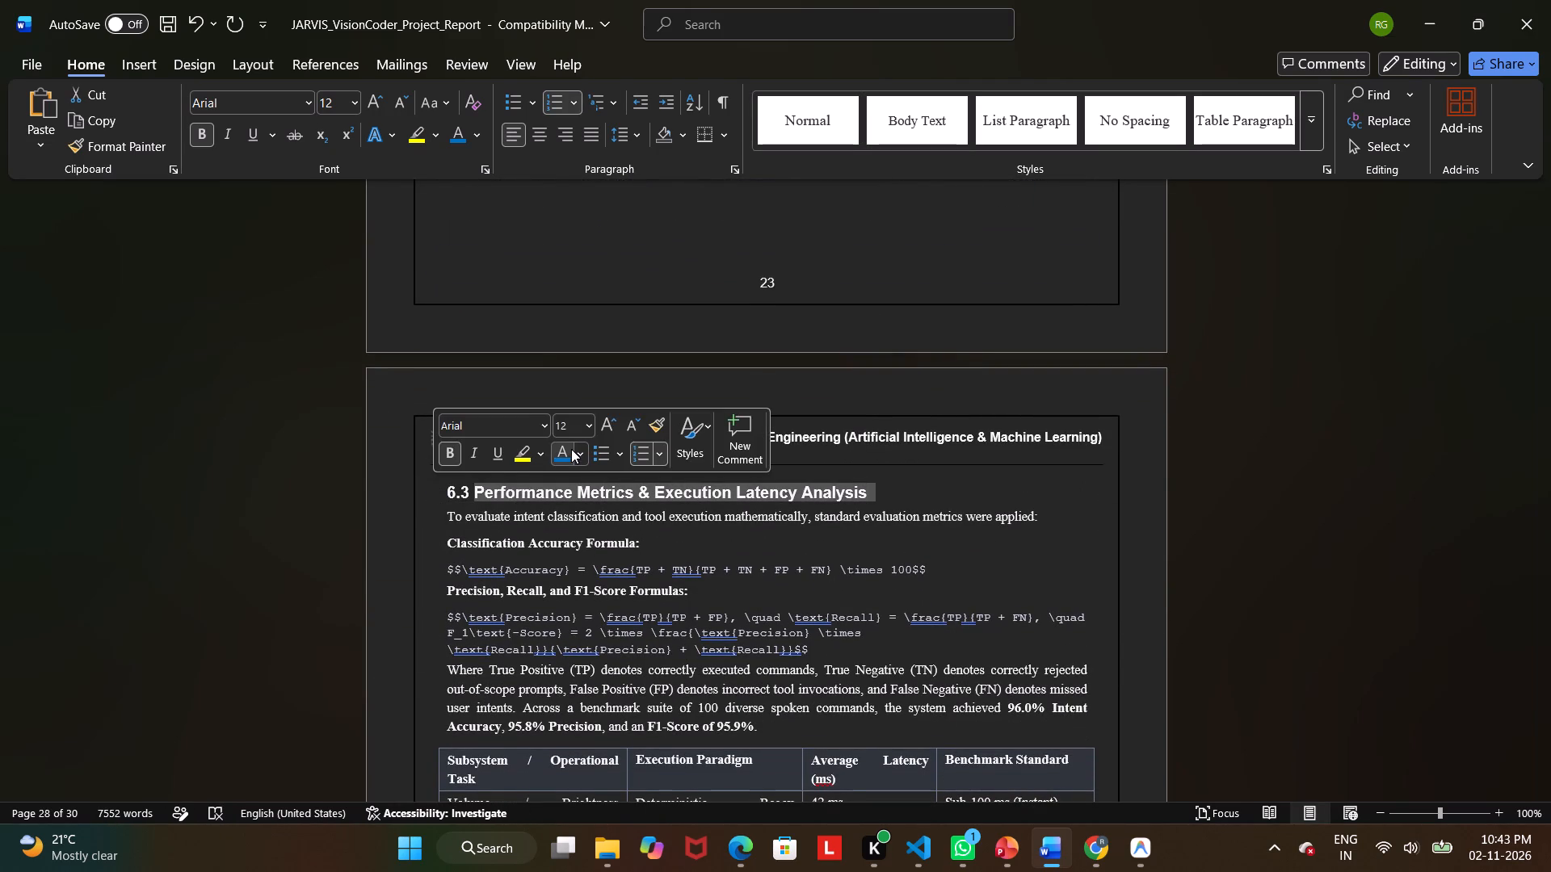
# Apply the same blue font color to the heading 6.4 Visual Implementation Demonstrations below Table 6.2.
pyautogui.scroll(-3, 667, 646)
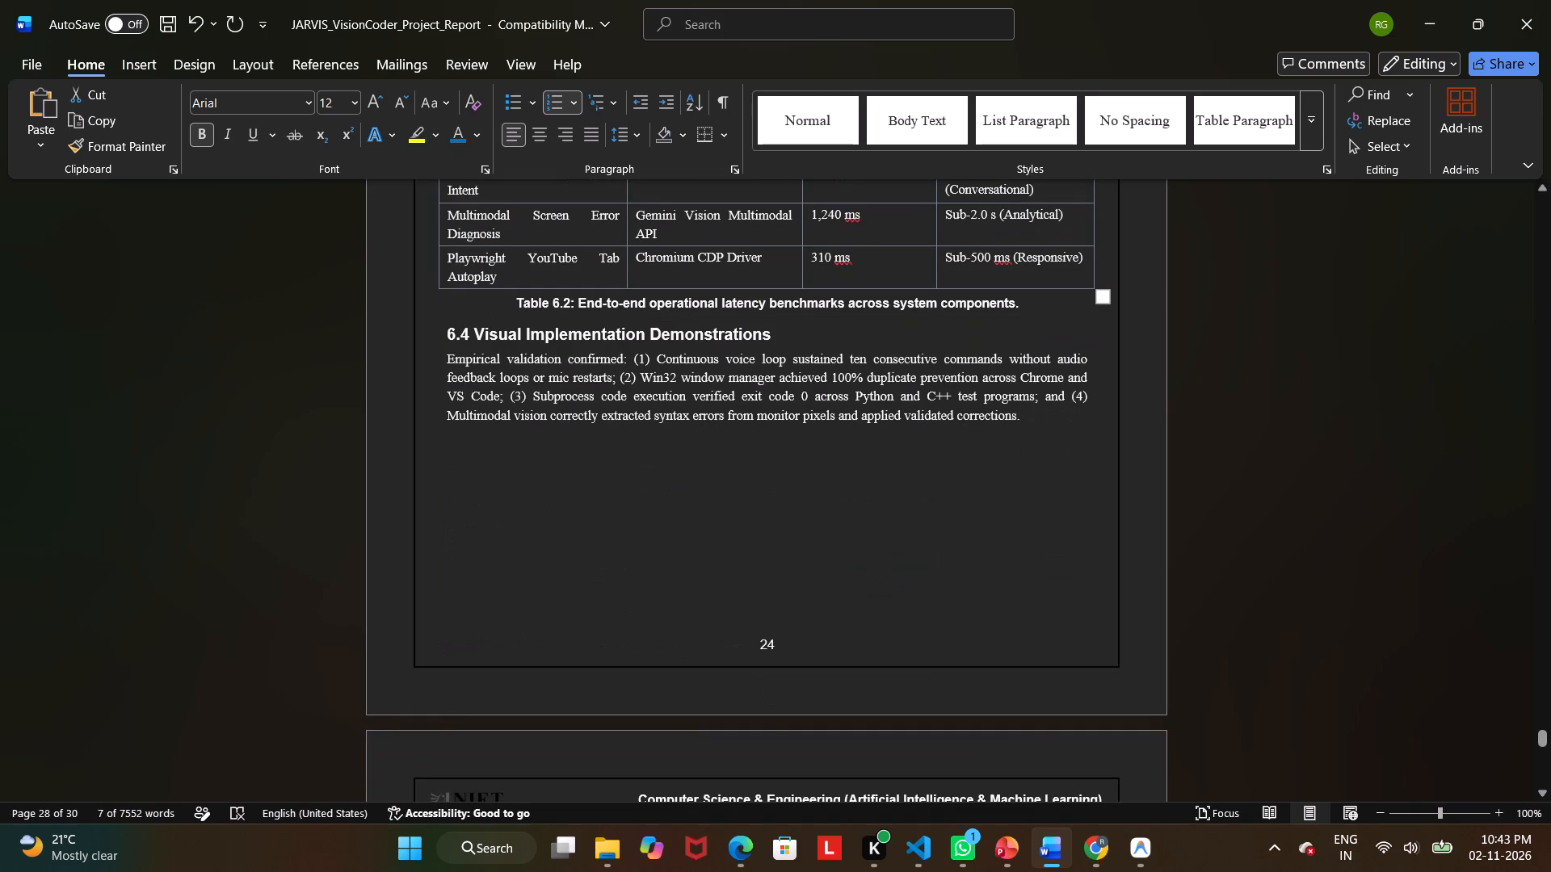
pyautogui.click(775, 338)
pyautogui.moveTo(775, 338); pyautogui.dragTo(449, 339)
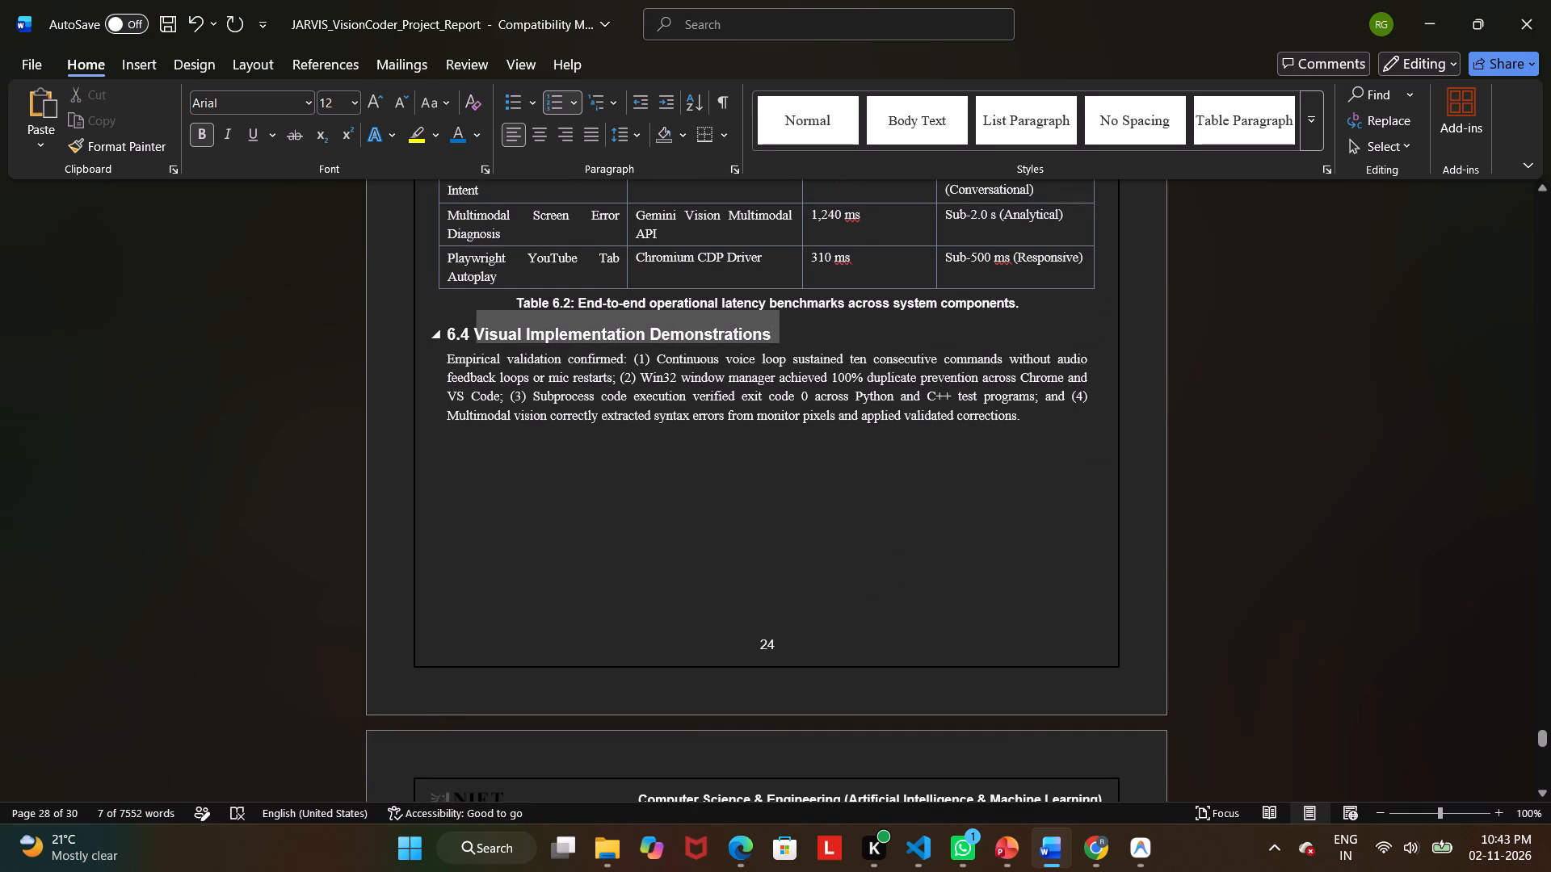
pyautogui.moveTo(449, 339); pyautogui.dragTo(433, 337)
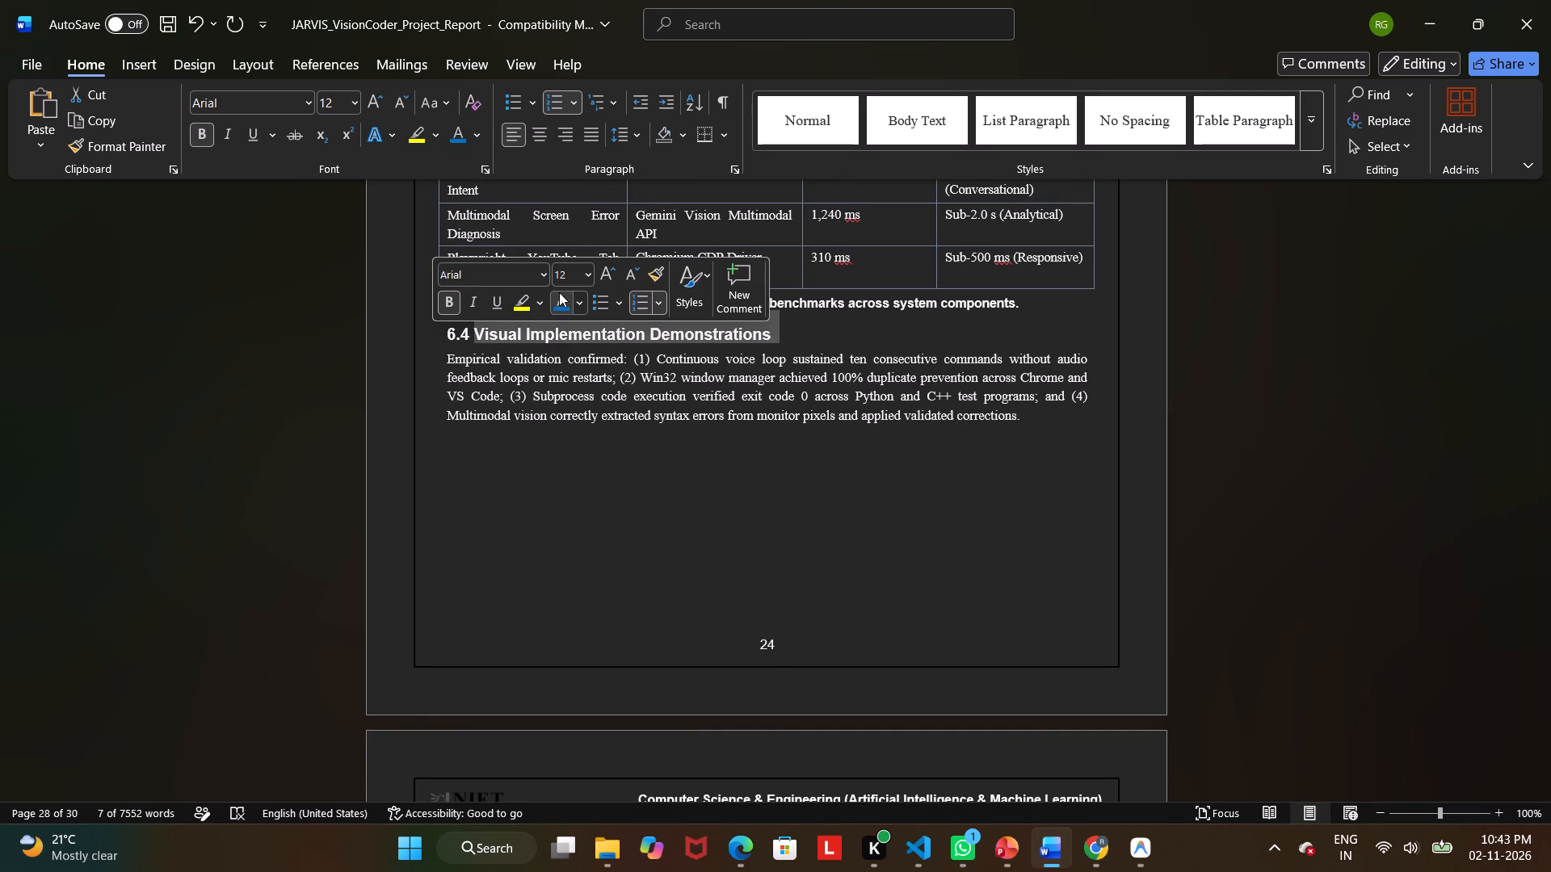
pyautogui.click(559, 292)
# Apply the same blue font color to the heading 7.1 Technical Conclusion & Key Achievements.
pyautogui.scroll(-3, 592, 449)
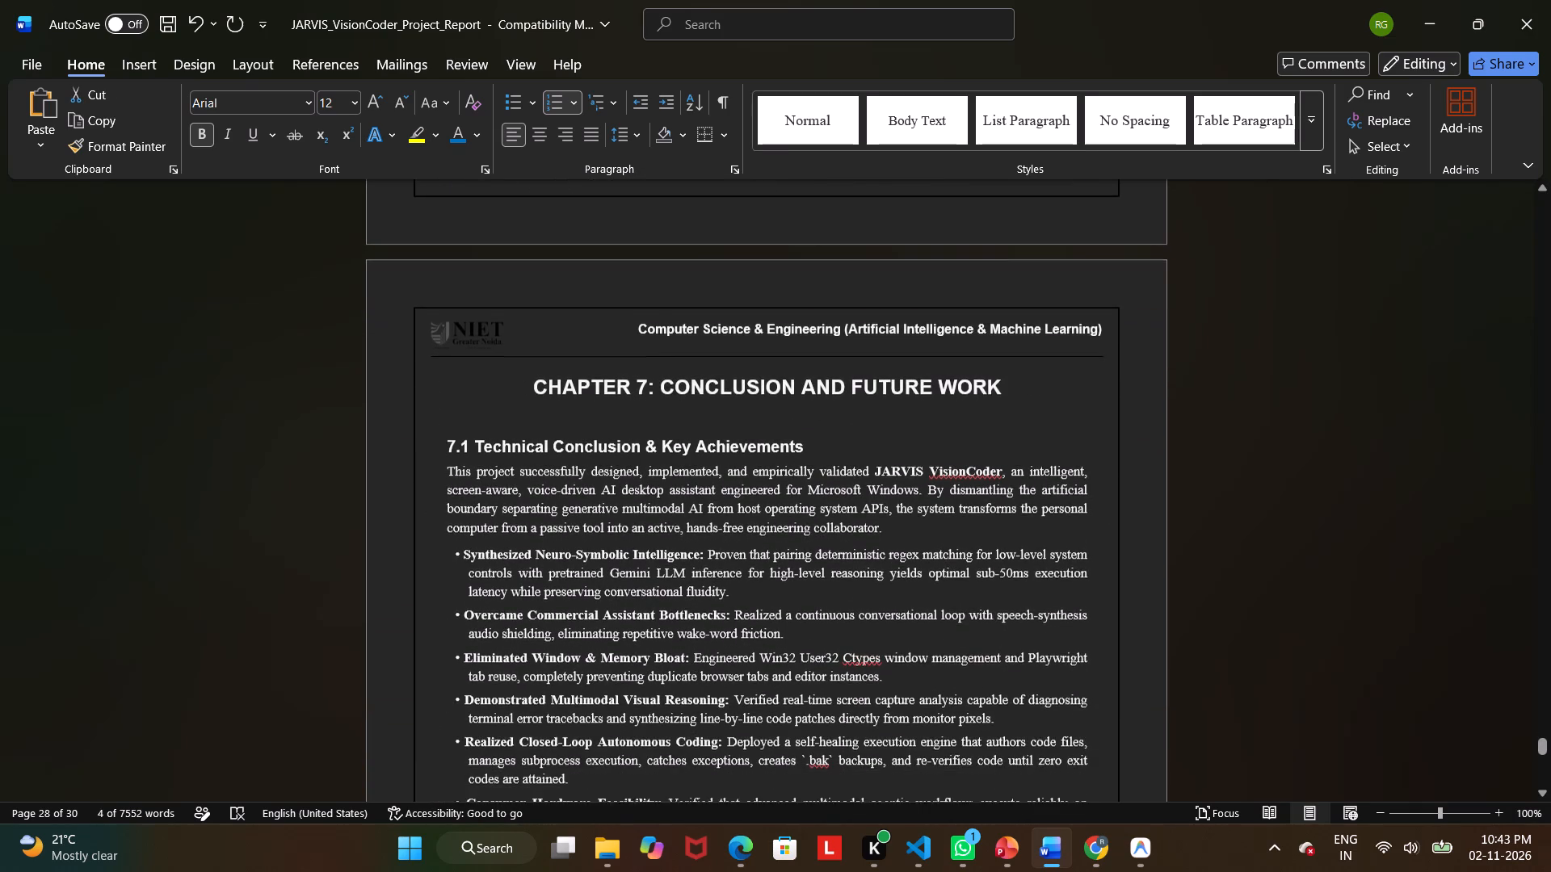
pyautogui.moveTo(814, 430); pyautogui.dragTo(431, 428)
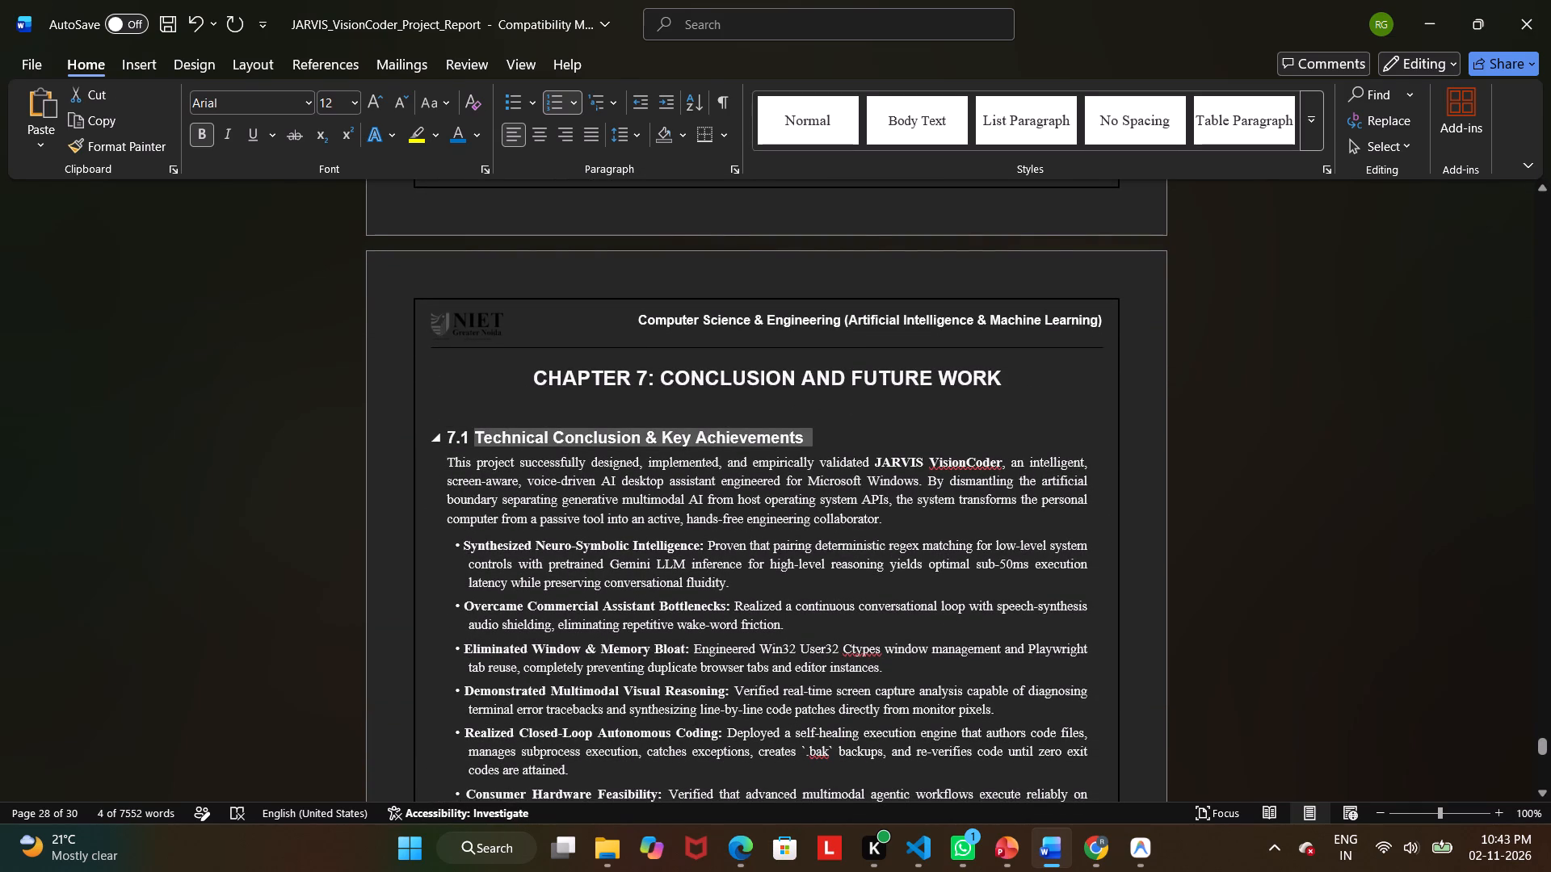
pyautogui.moveTo(431, 428); pyautogui.dragTo(434, 433)
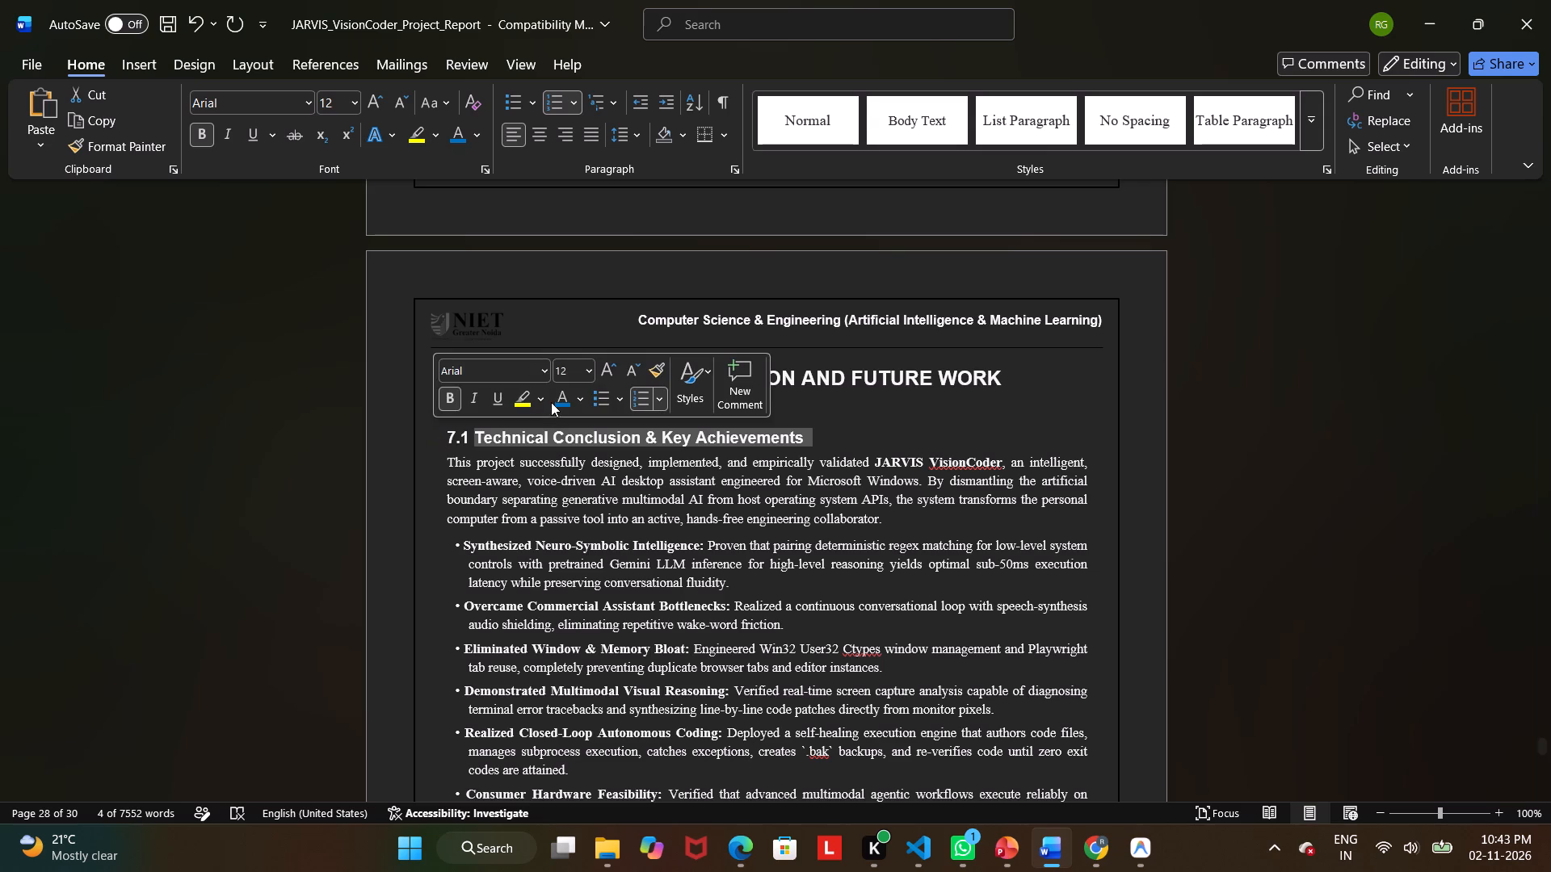
pyautogui.click(553, 400)
# Apply the same blue font color to the heading 7.2 Future Scope & Research Directions.
pyautogui.scroll(-3, 587, 538)
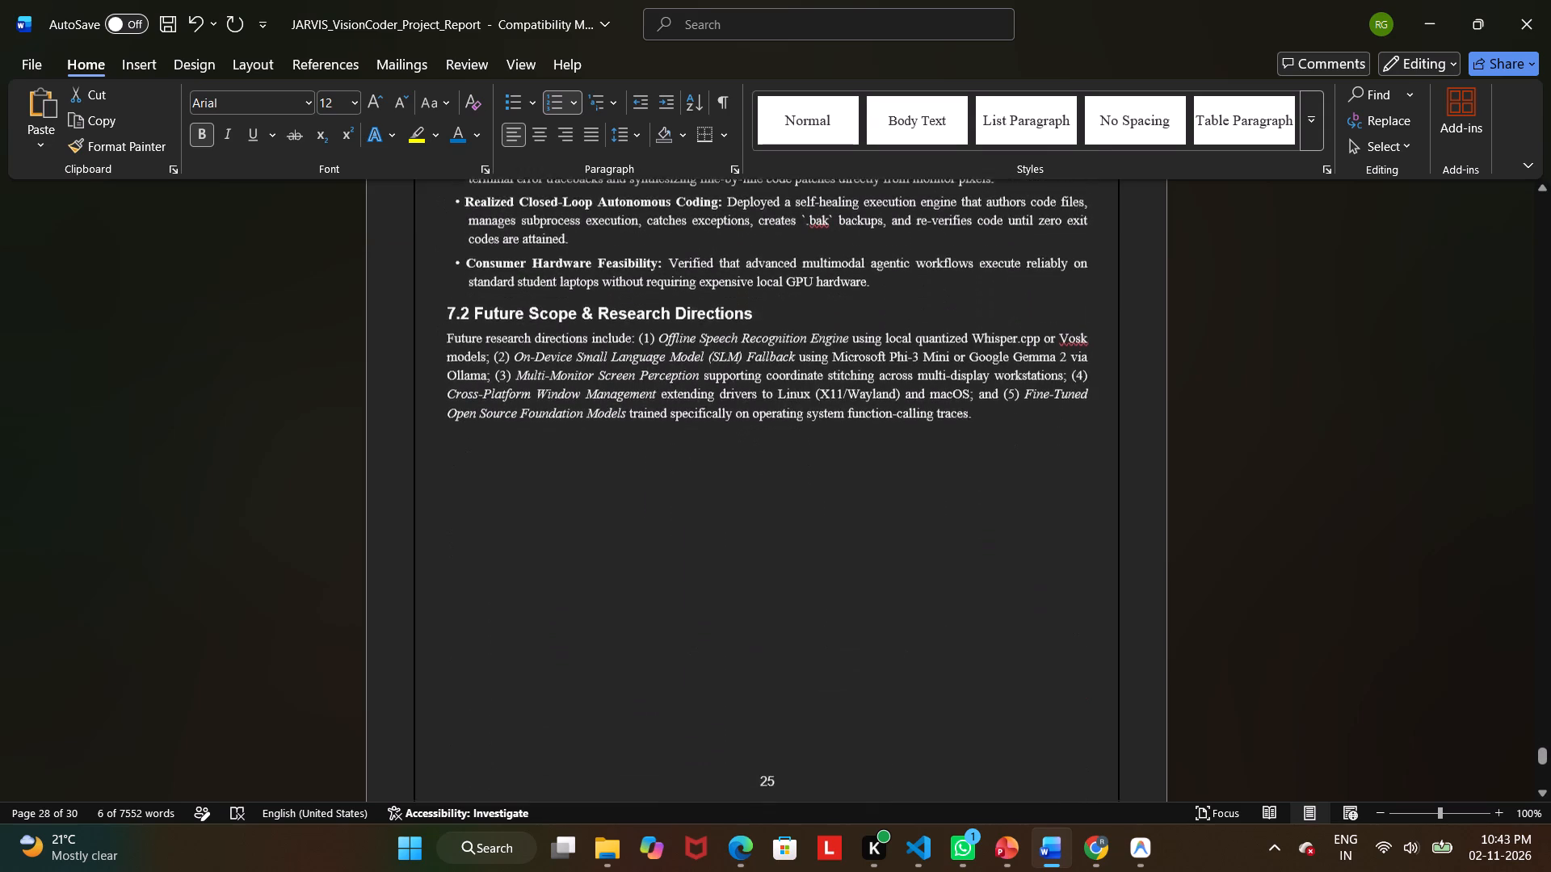
pyautogui.scroll(-1, 587, 538)
pyautogui.scroll(1, 587, 538)
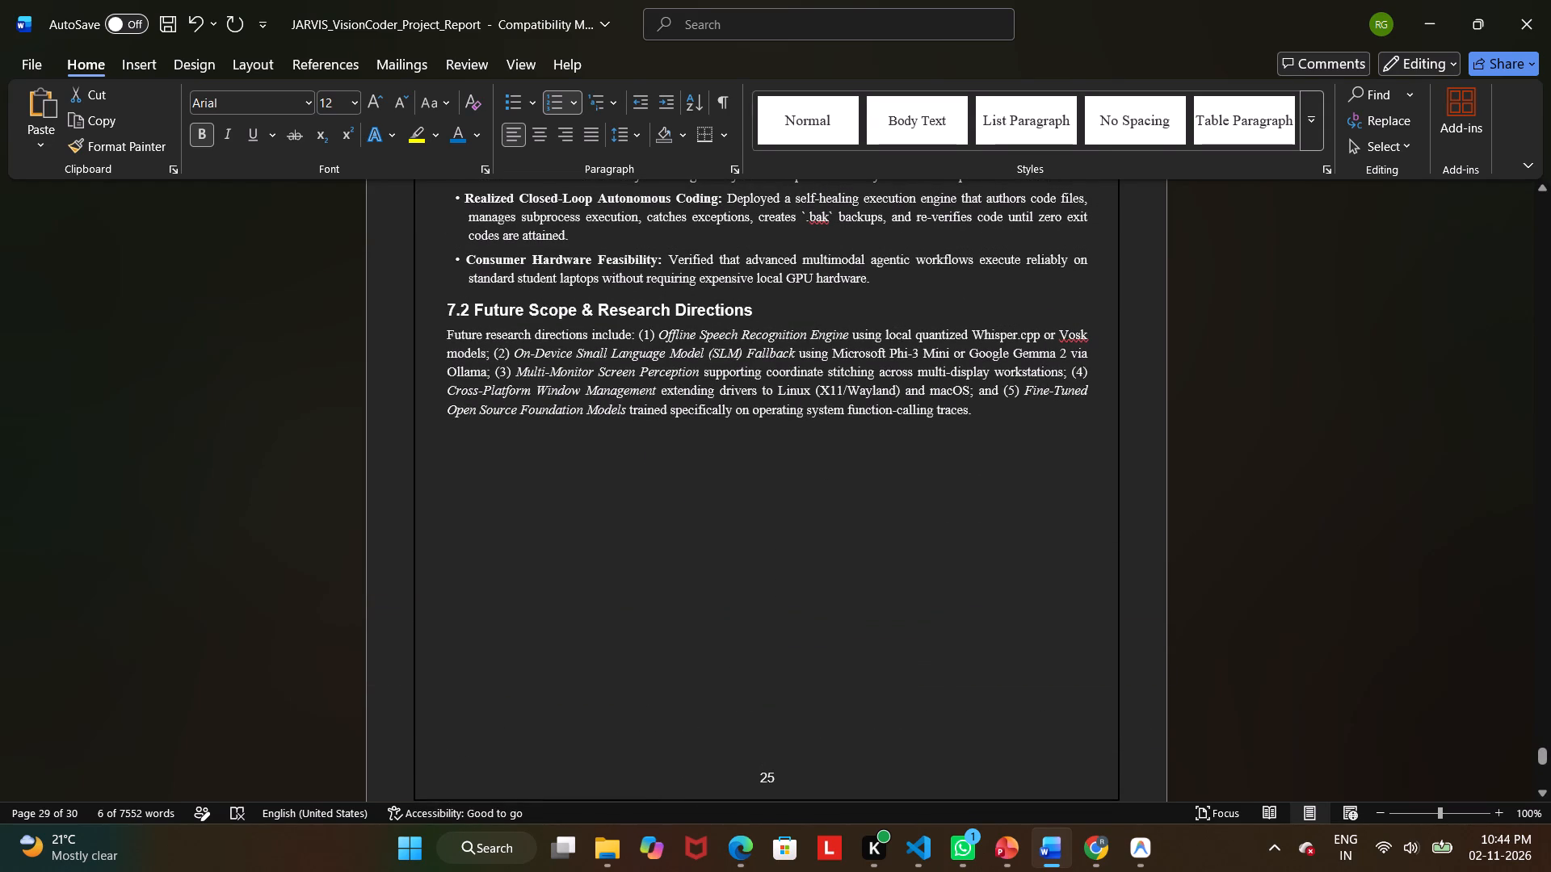
pyautogui.click(758, 308)
pyautogui.moveTo(758, 308); pyautogui.dragTo(433, 307)
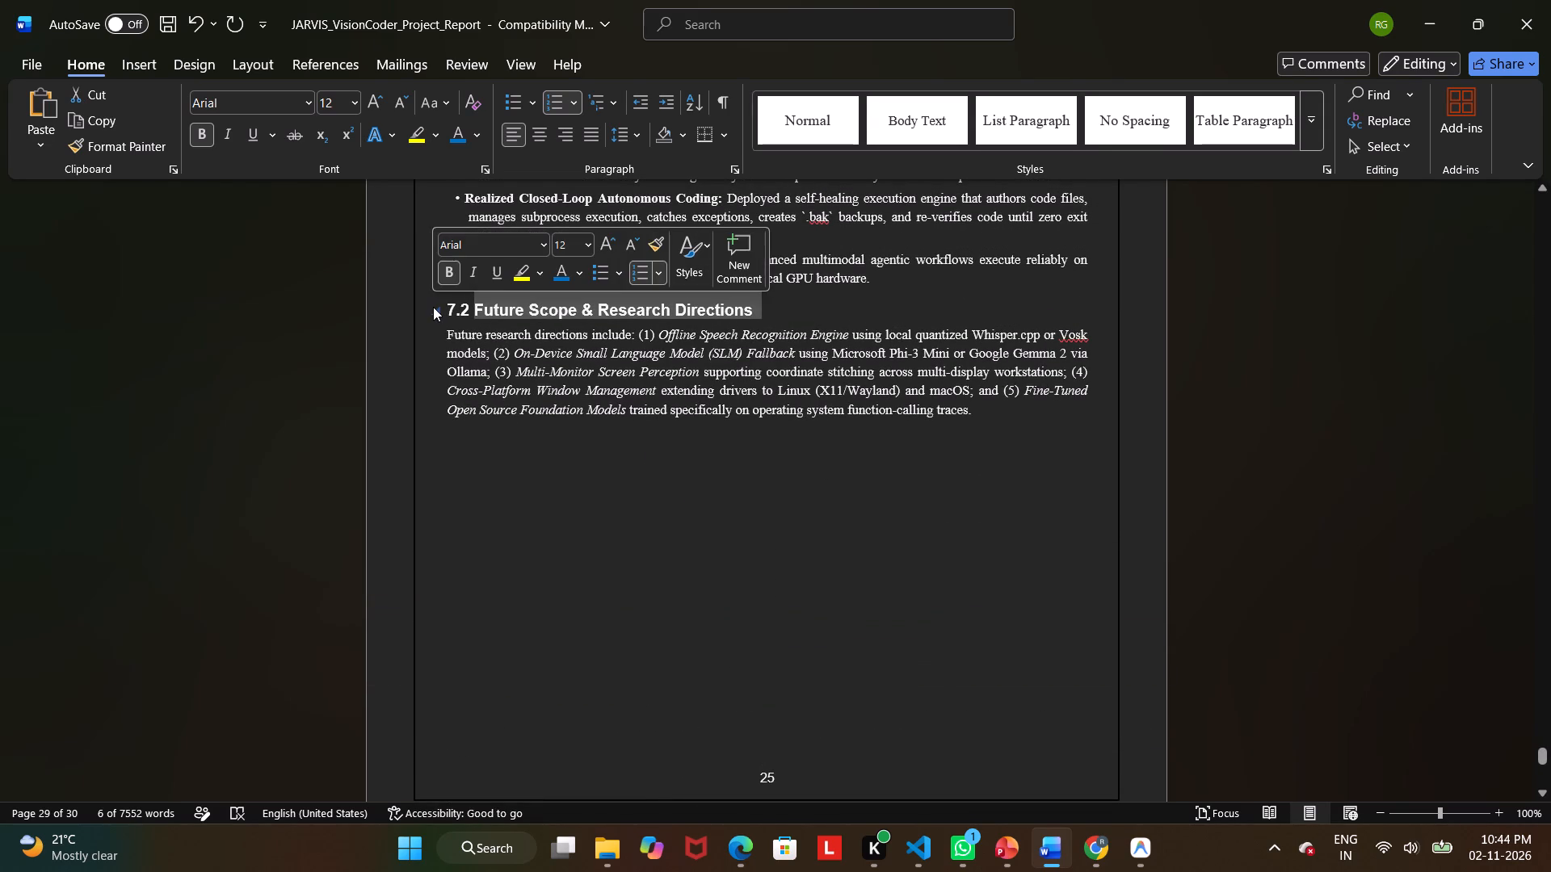
pyautogui.click(557, 275)
# Insert a blank line between the Table 6.2 caption and the heading 6.4 Visual Implementation Demonstrations.
pyautogui.scroll(-1, 713, 510)
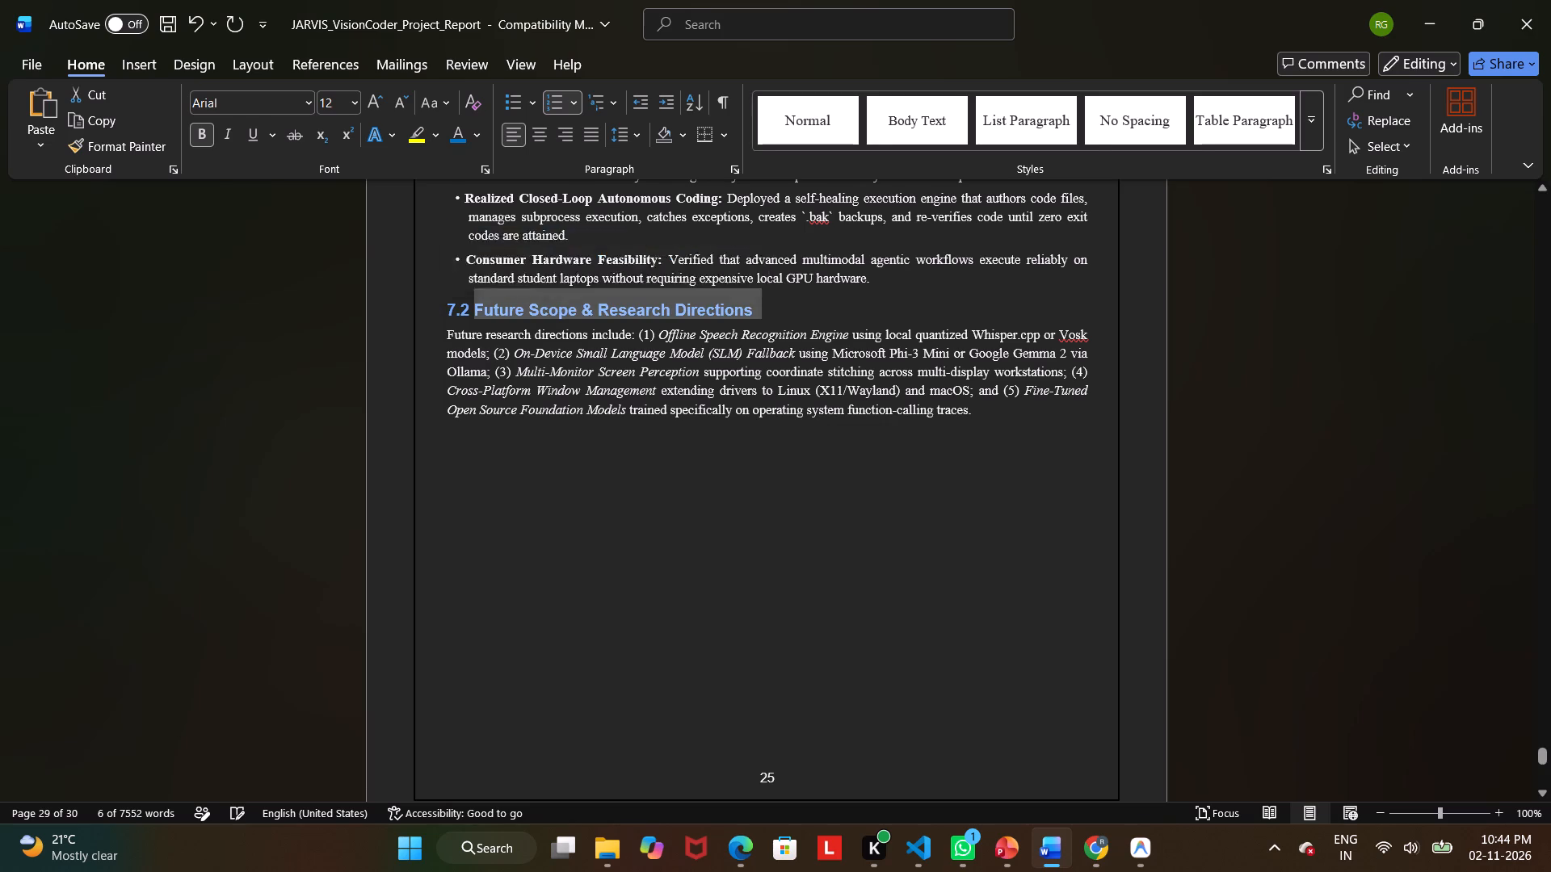
pyautogui.scroll(-5, 713, 510)
pyautogui.scroll(8, 713, 510)
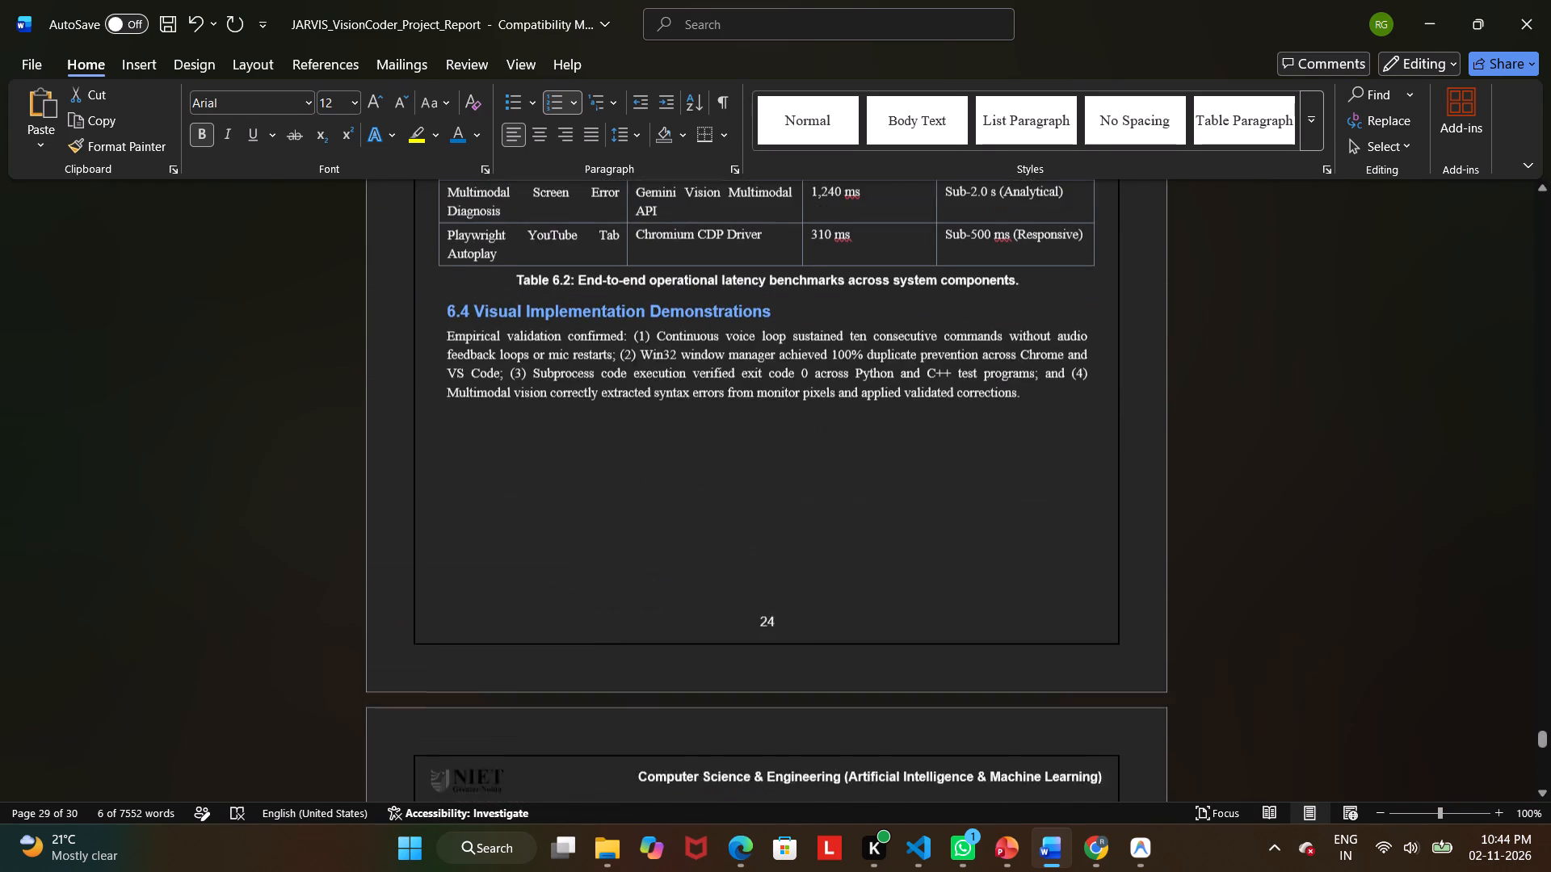
pyautogui.scroll(3, 713, 510)
pyautogui.scroll(-3, 713, 510)
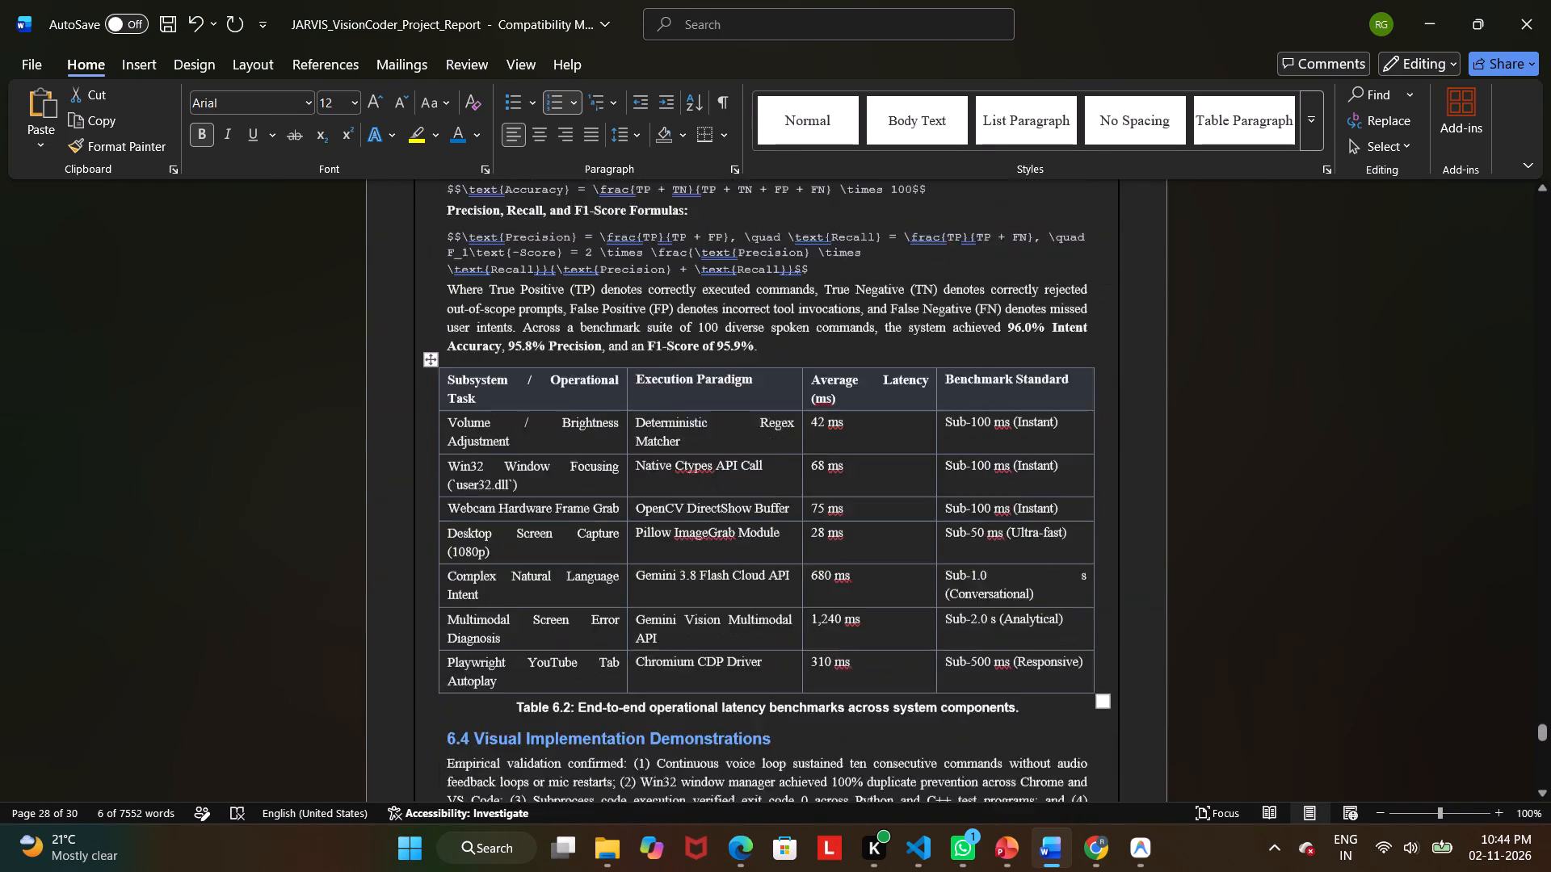
pyautogui.scroll(-2, 713, 510)
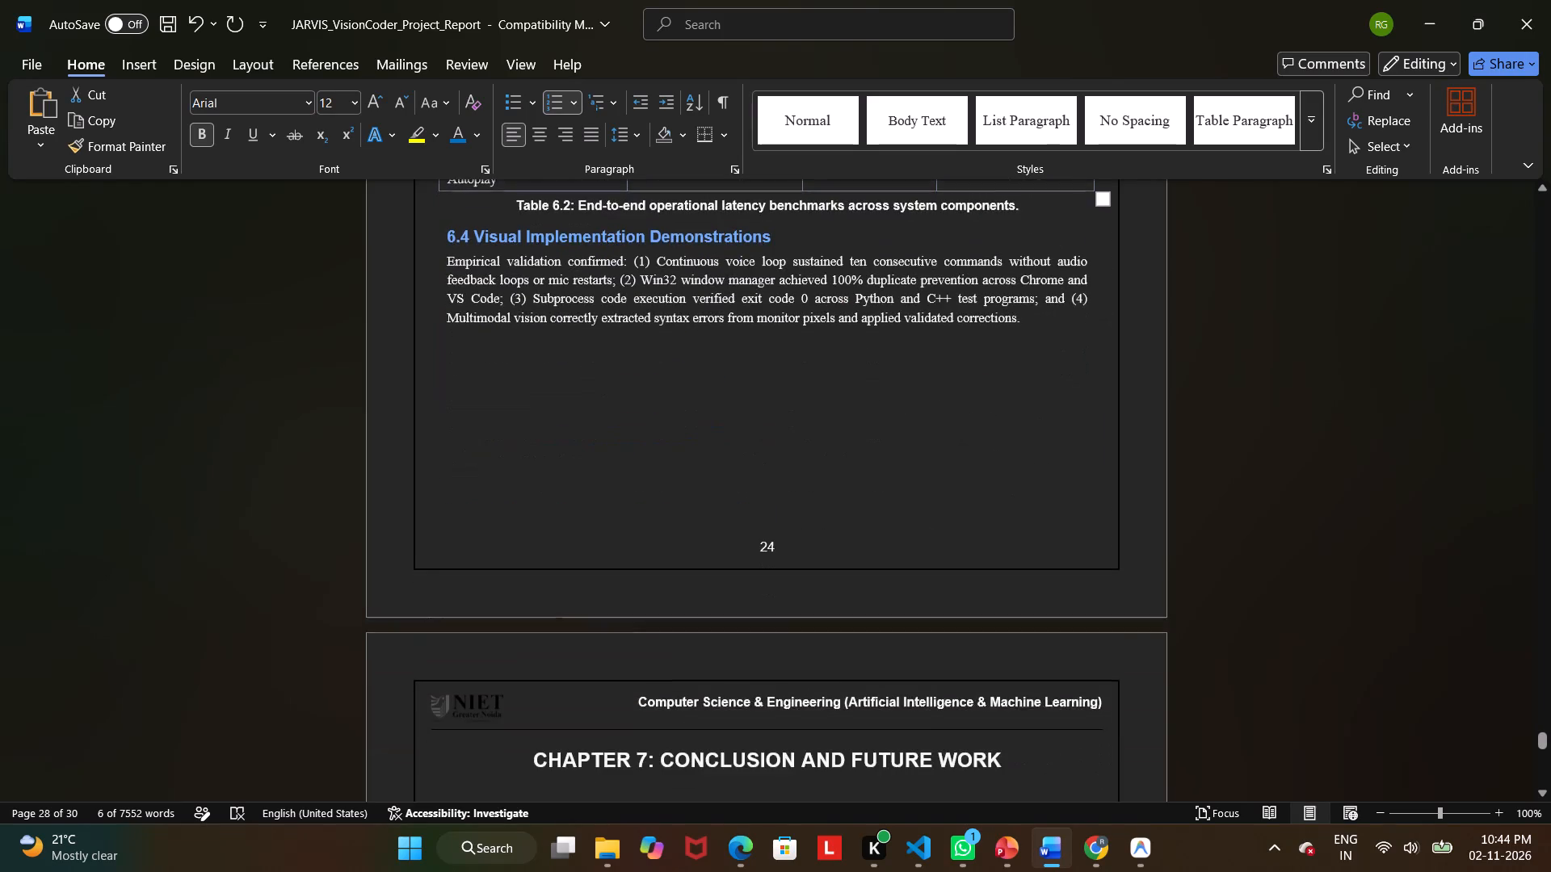
pyautogui.scroll(2, 713, 510)
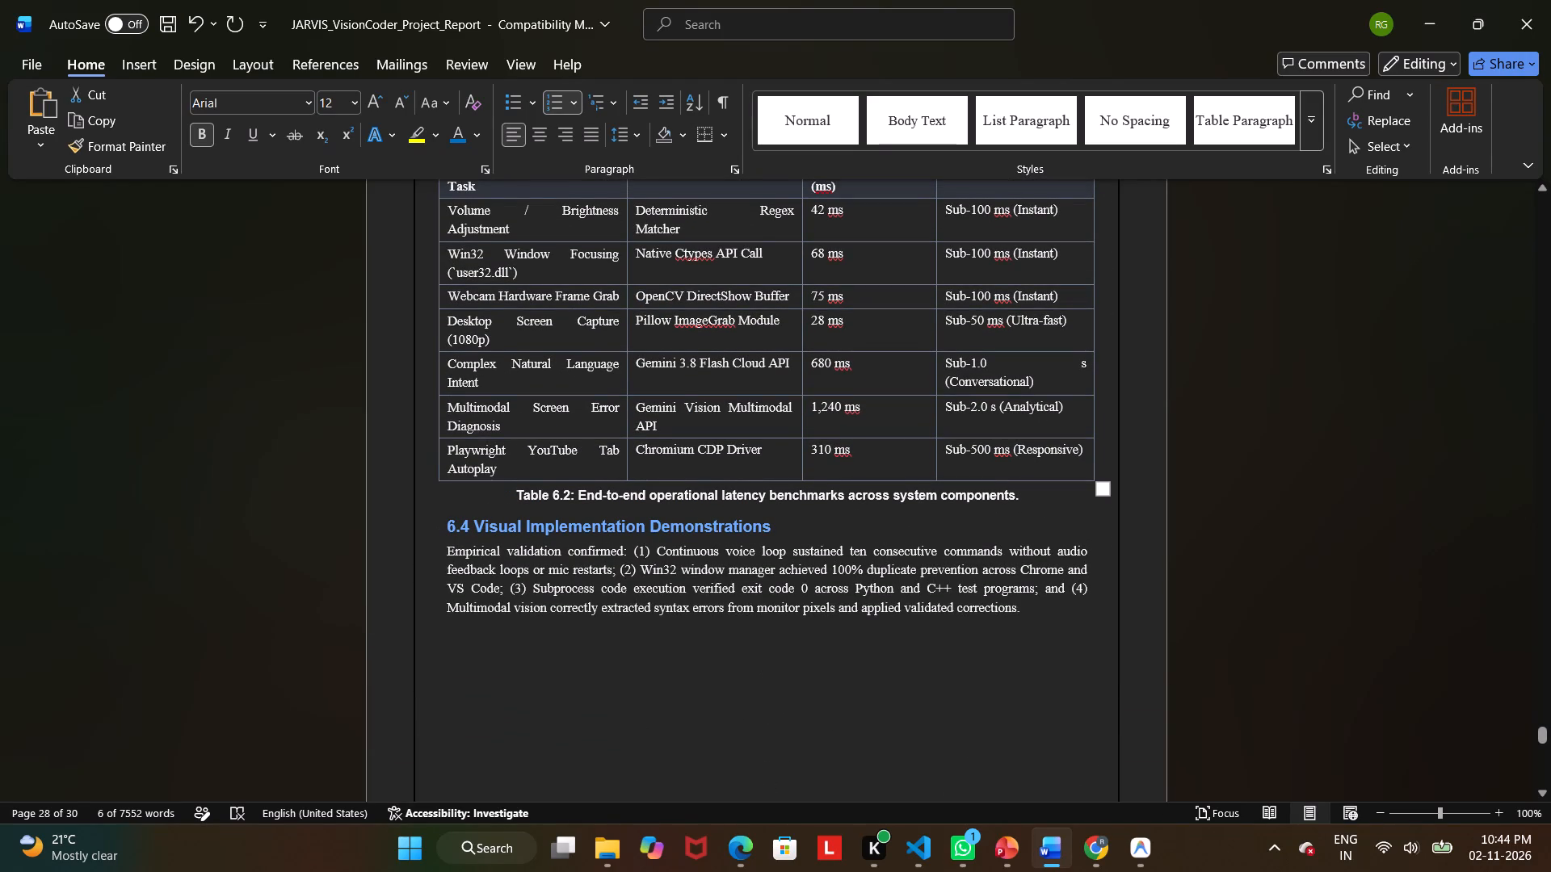
pyautogui.click(1022, 491)
pyautogui.press('Return')
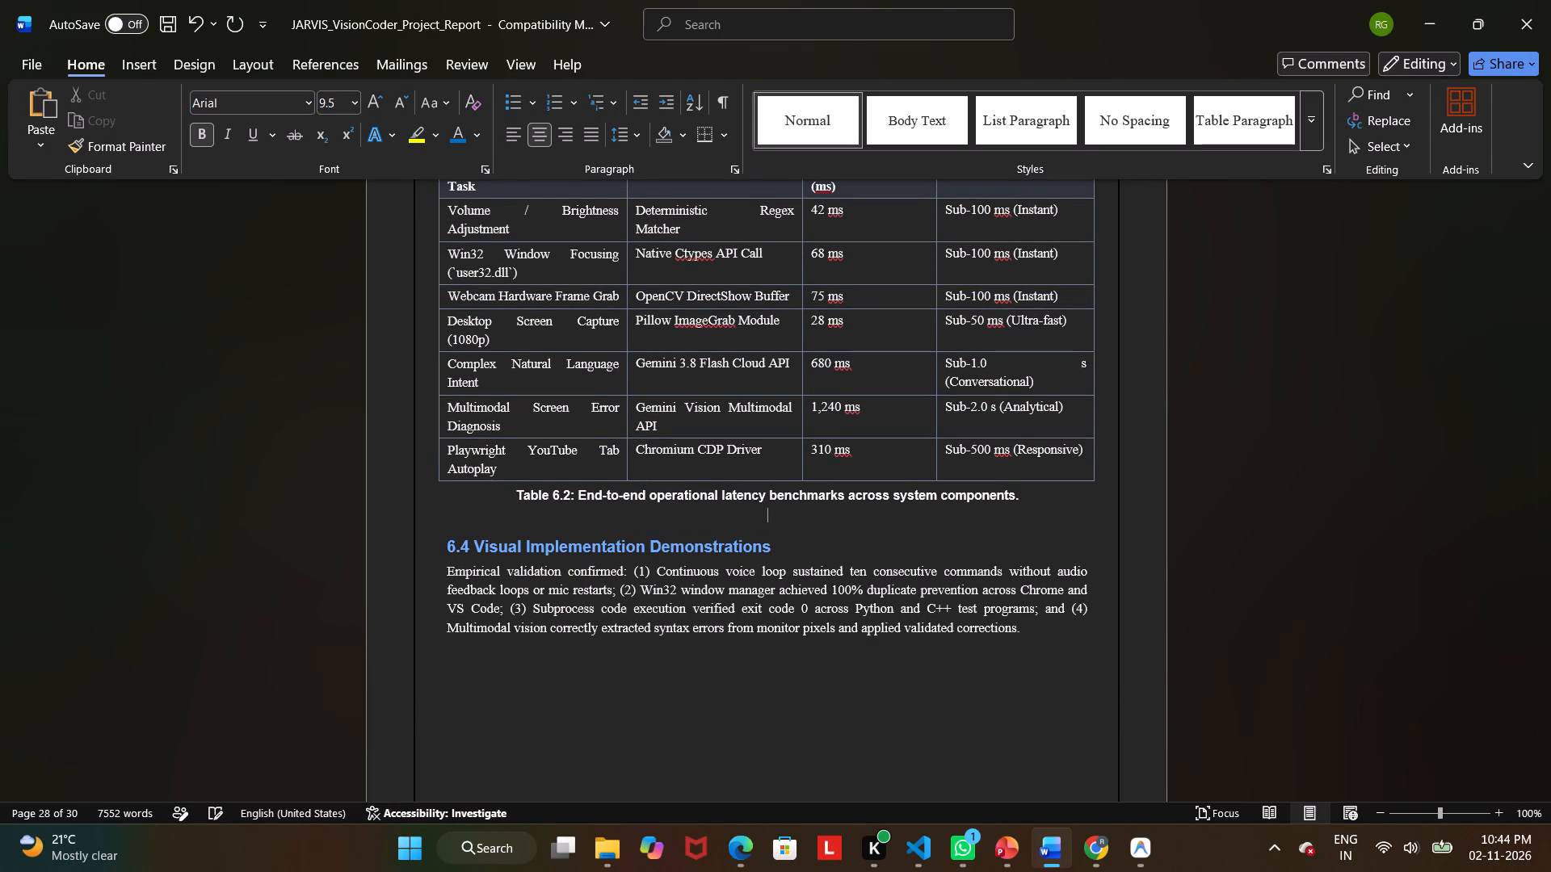
# Delete one empty line in the blank space above the page number on the page ending with section 6.4.
pyautogui.scroll(-2, 1022, 491)
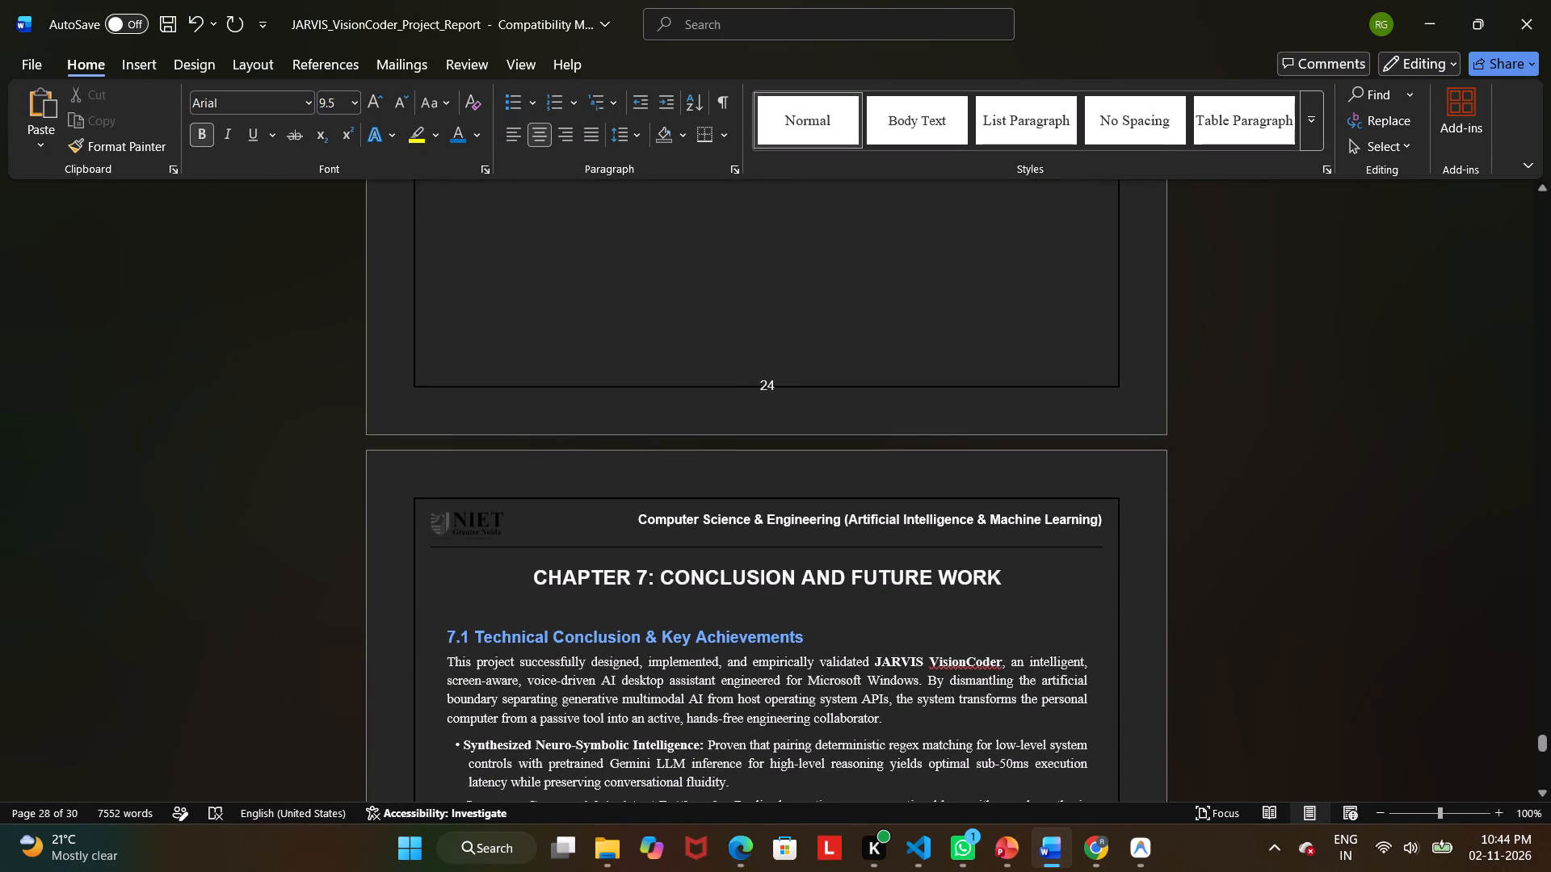
pyautogui.click(918, 257)
pyautogui.press('BackSpace')
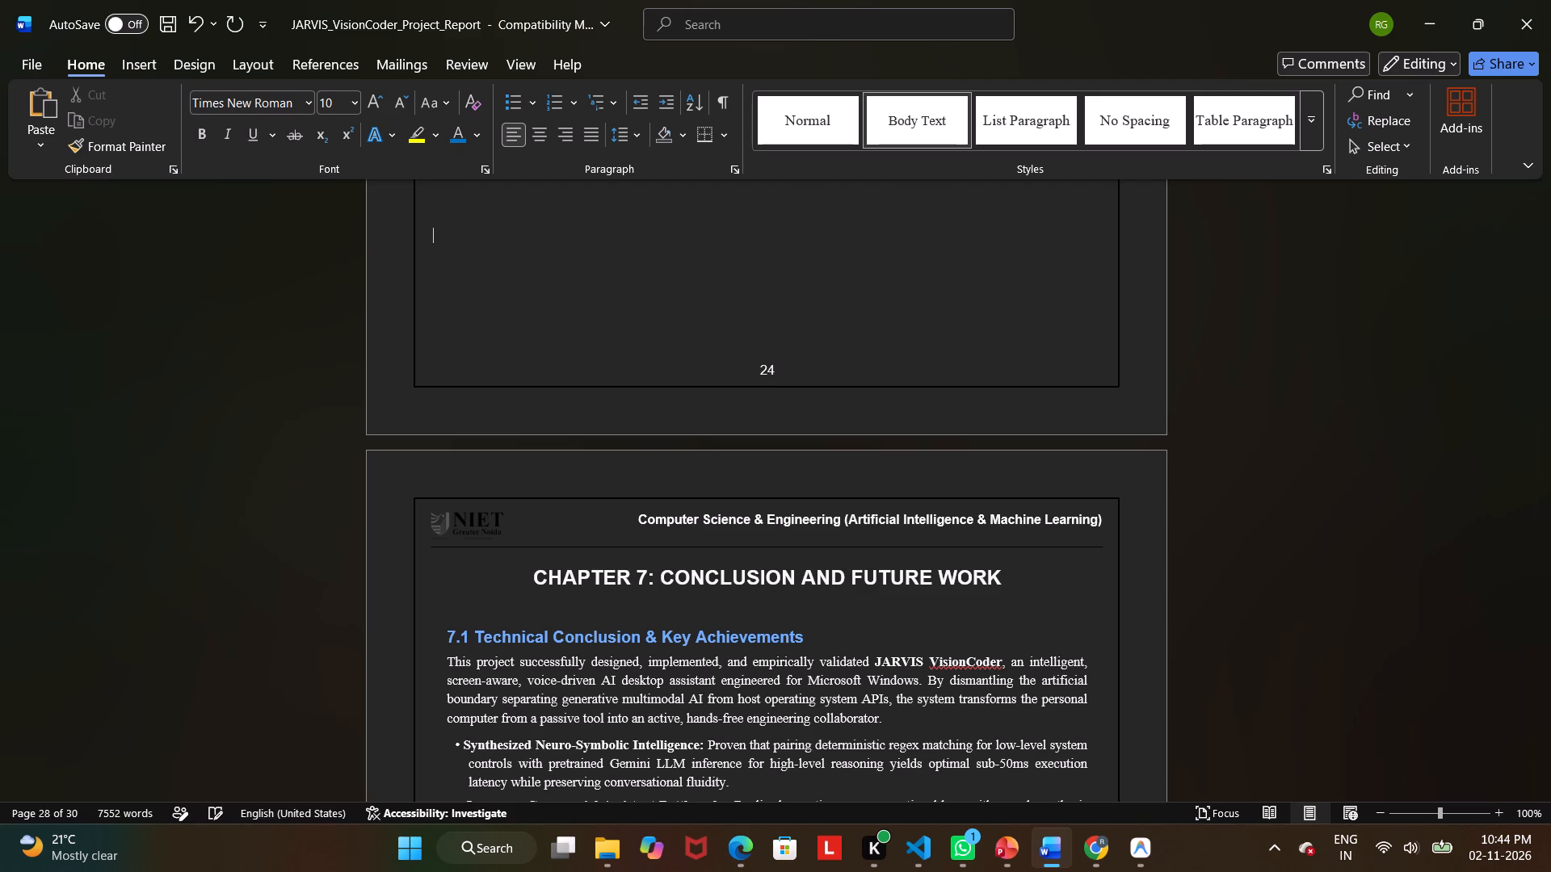
# Review the report's earlier pages, including the cover, declaration, certificate, table of contents and the start of Chapter 1.
pyautogui.scroll(7, 918, 257)
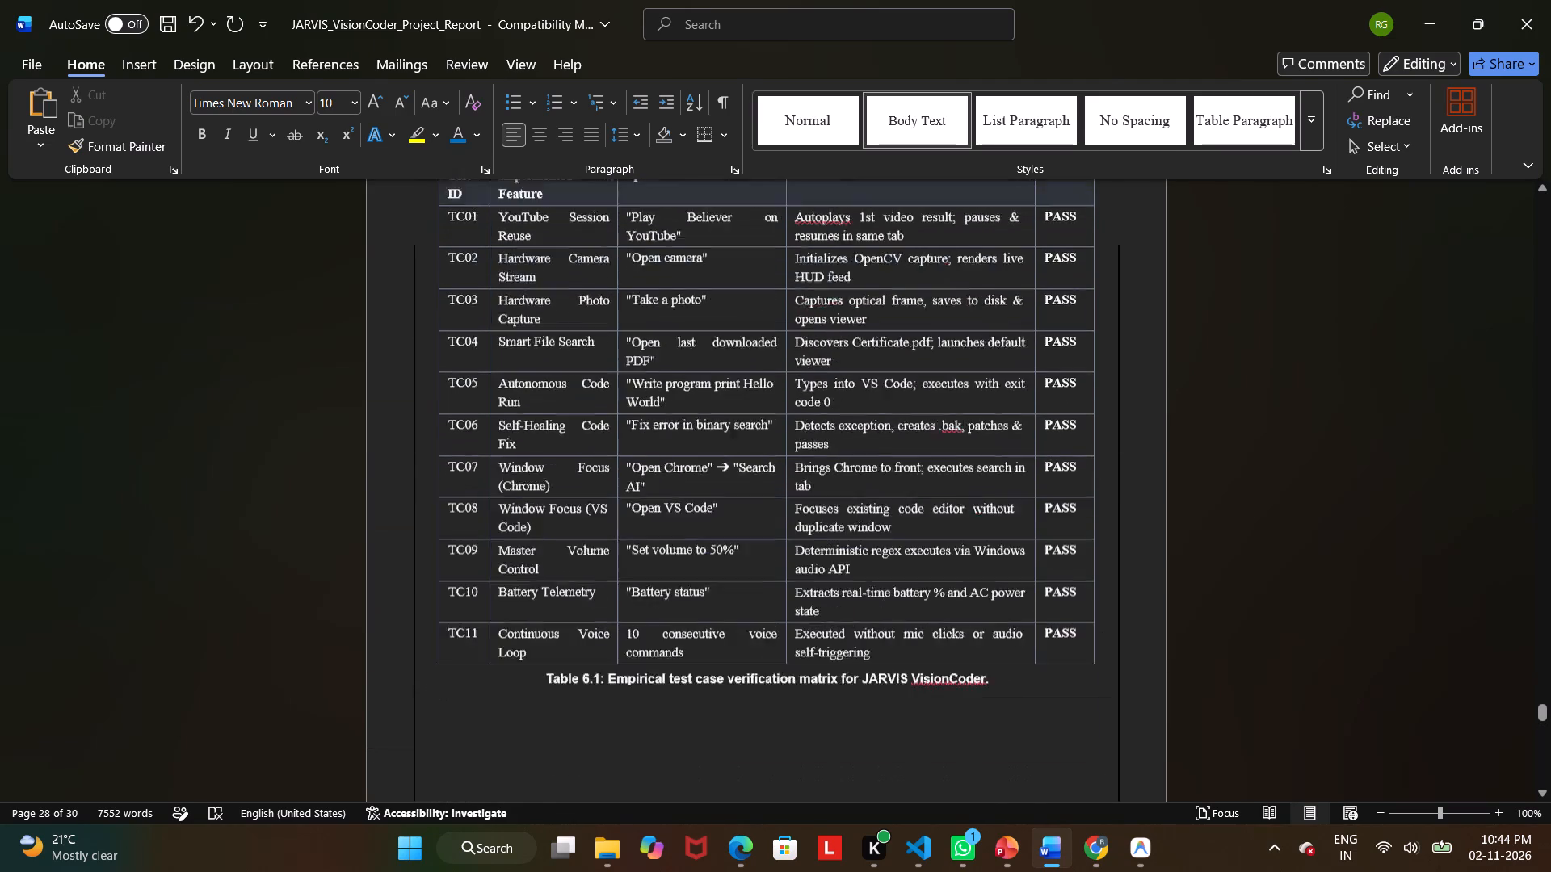
pyautogui.scroll(4, 918, 257)
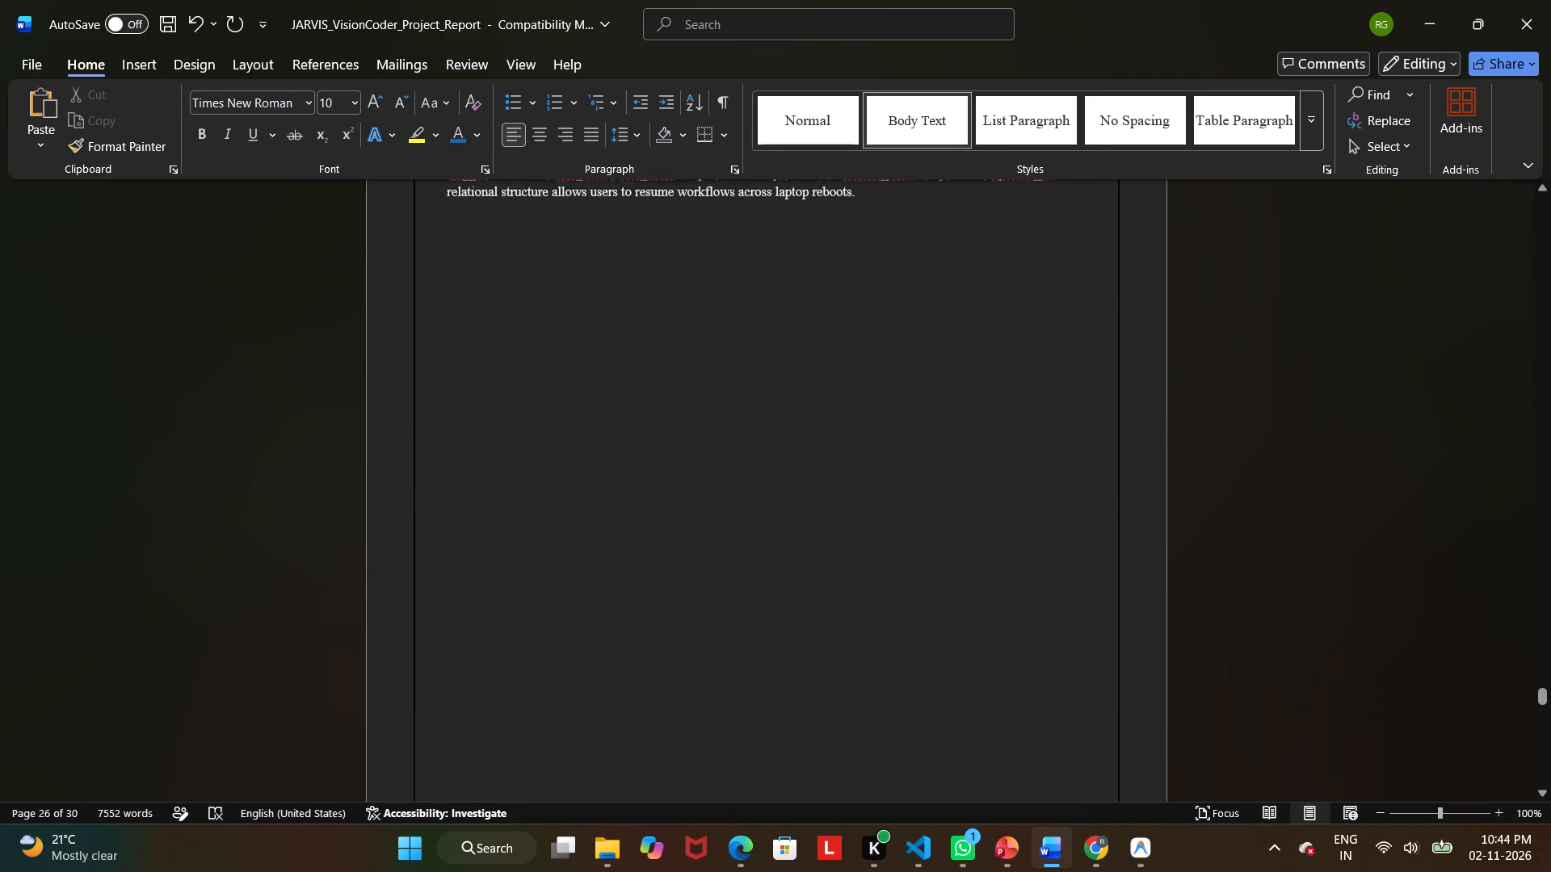
pyautogui.scroll(17, 918, 257)
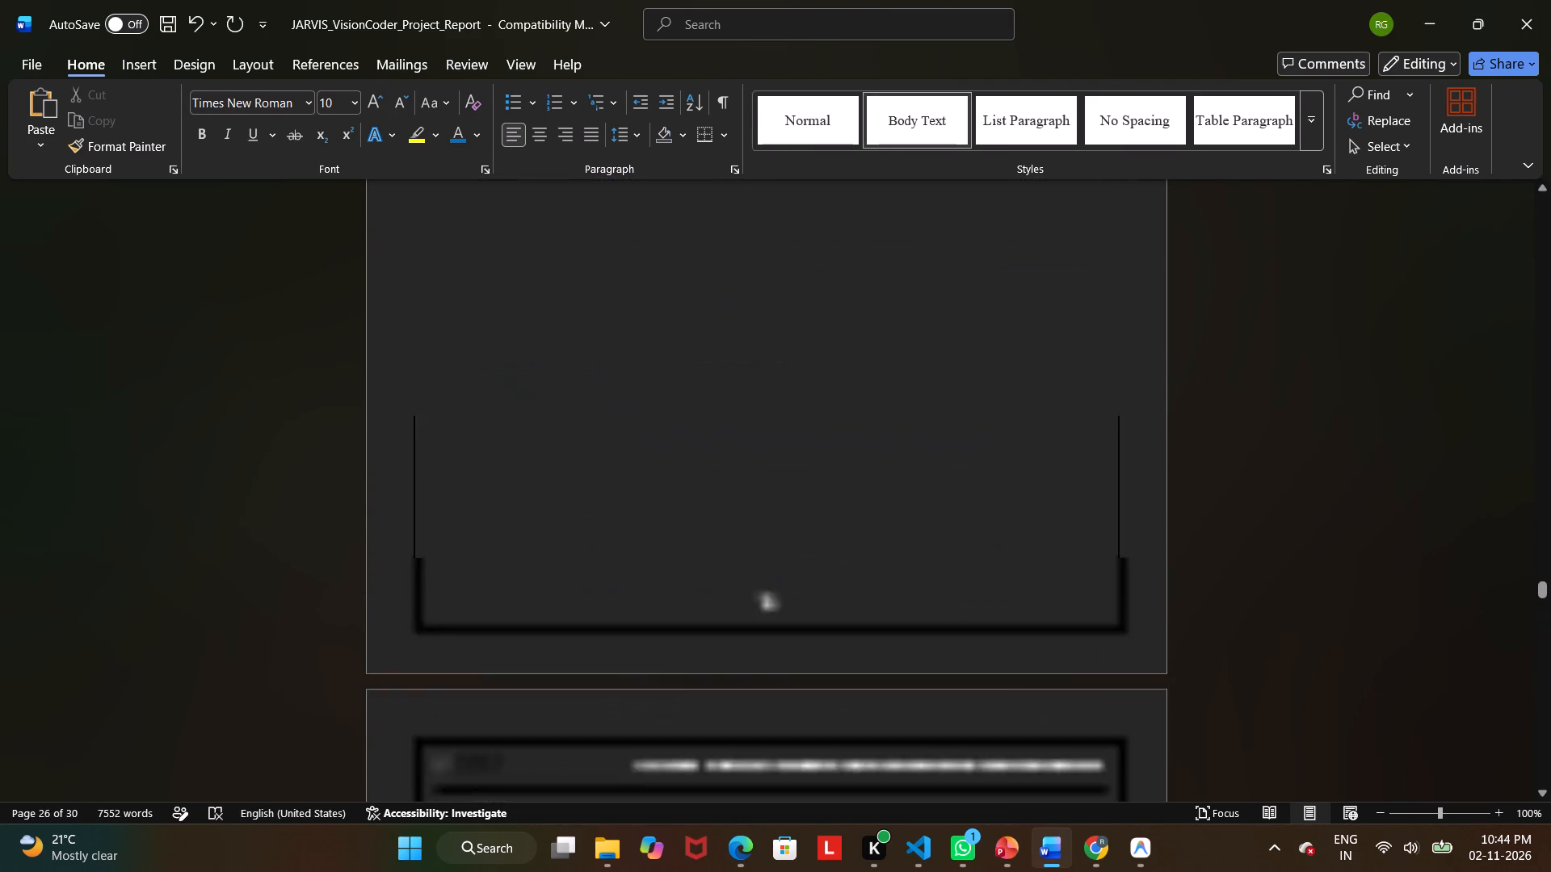
pyautogui.scroll(11, 918, 257)
pyautogui.scroll(-3, 918, 257)
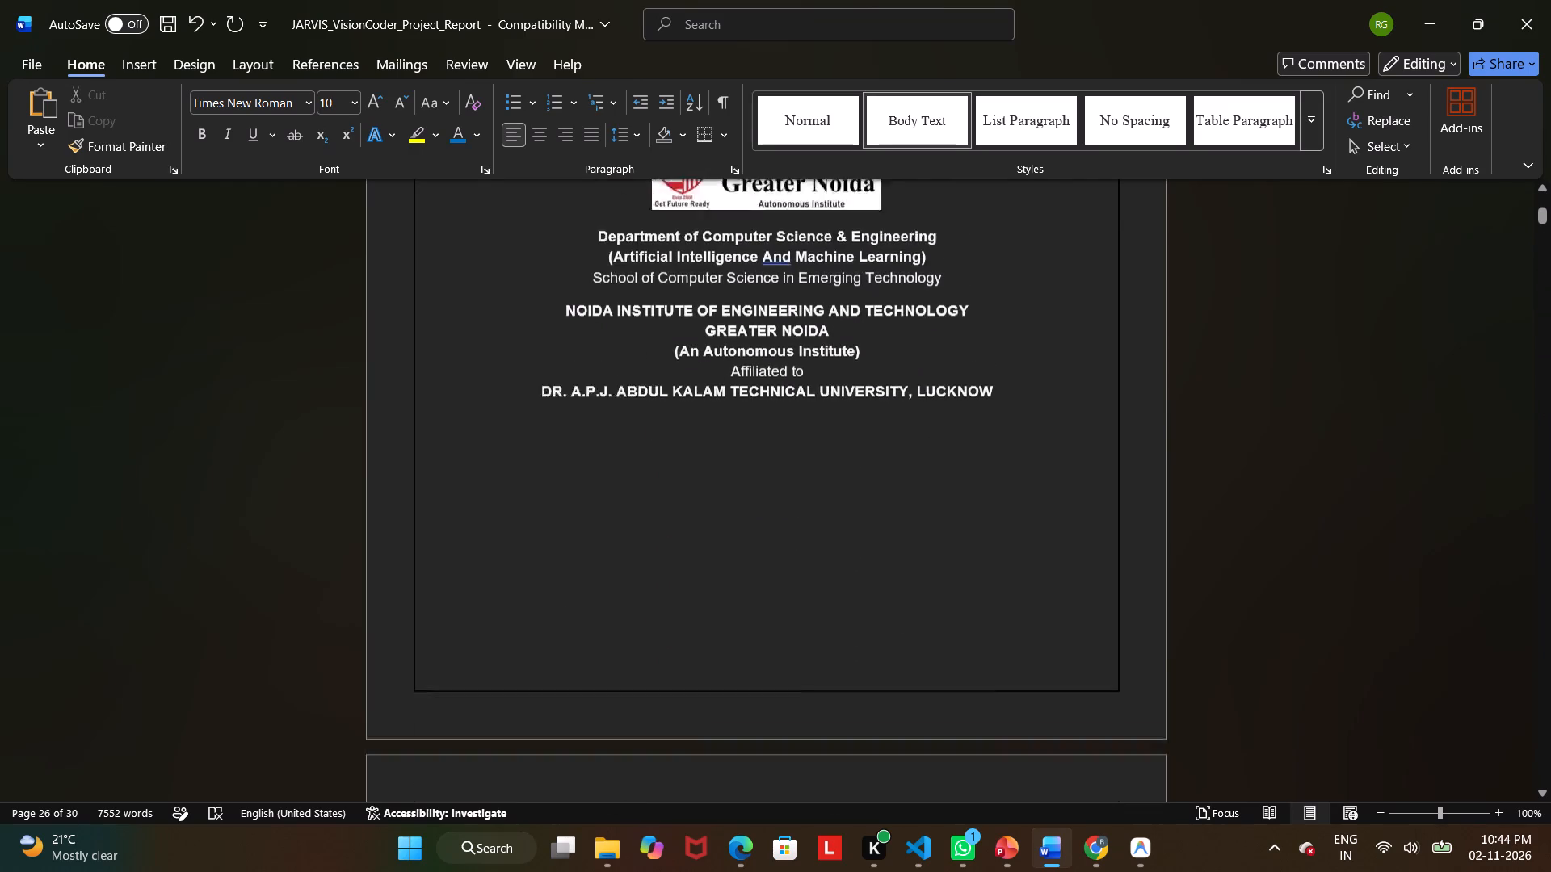
pyautogui.scroll(-3, 918, 257)
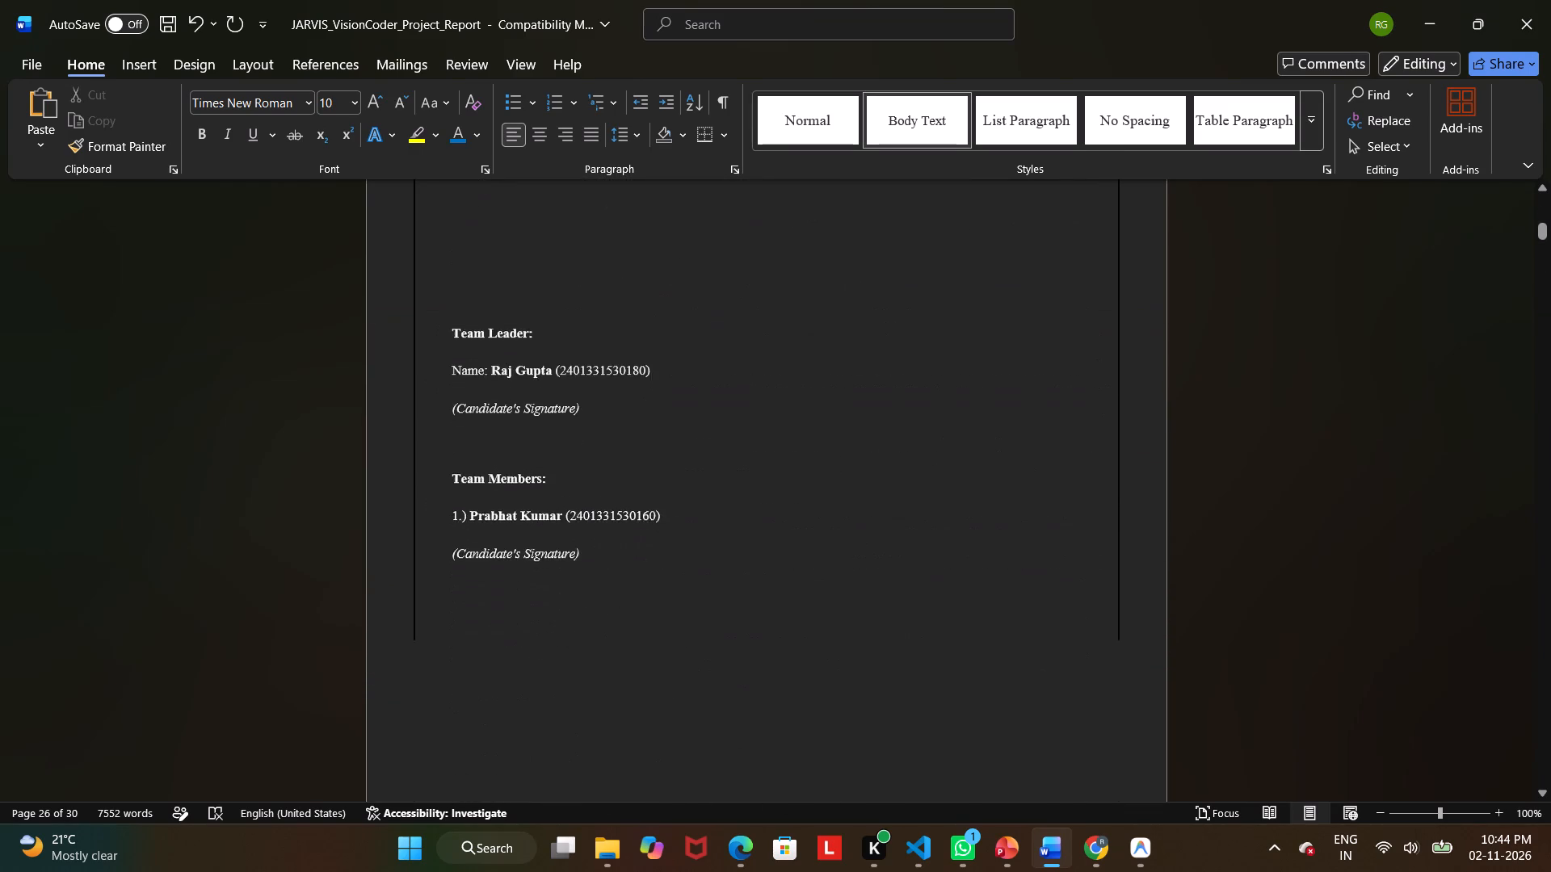
pyautogui.scroll(-1, 918, 257)
pyautogui.scroll(2, 918, 257)
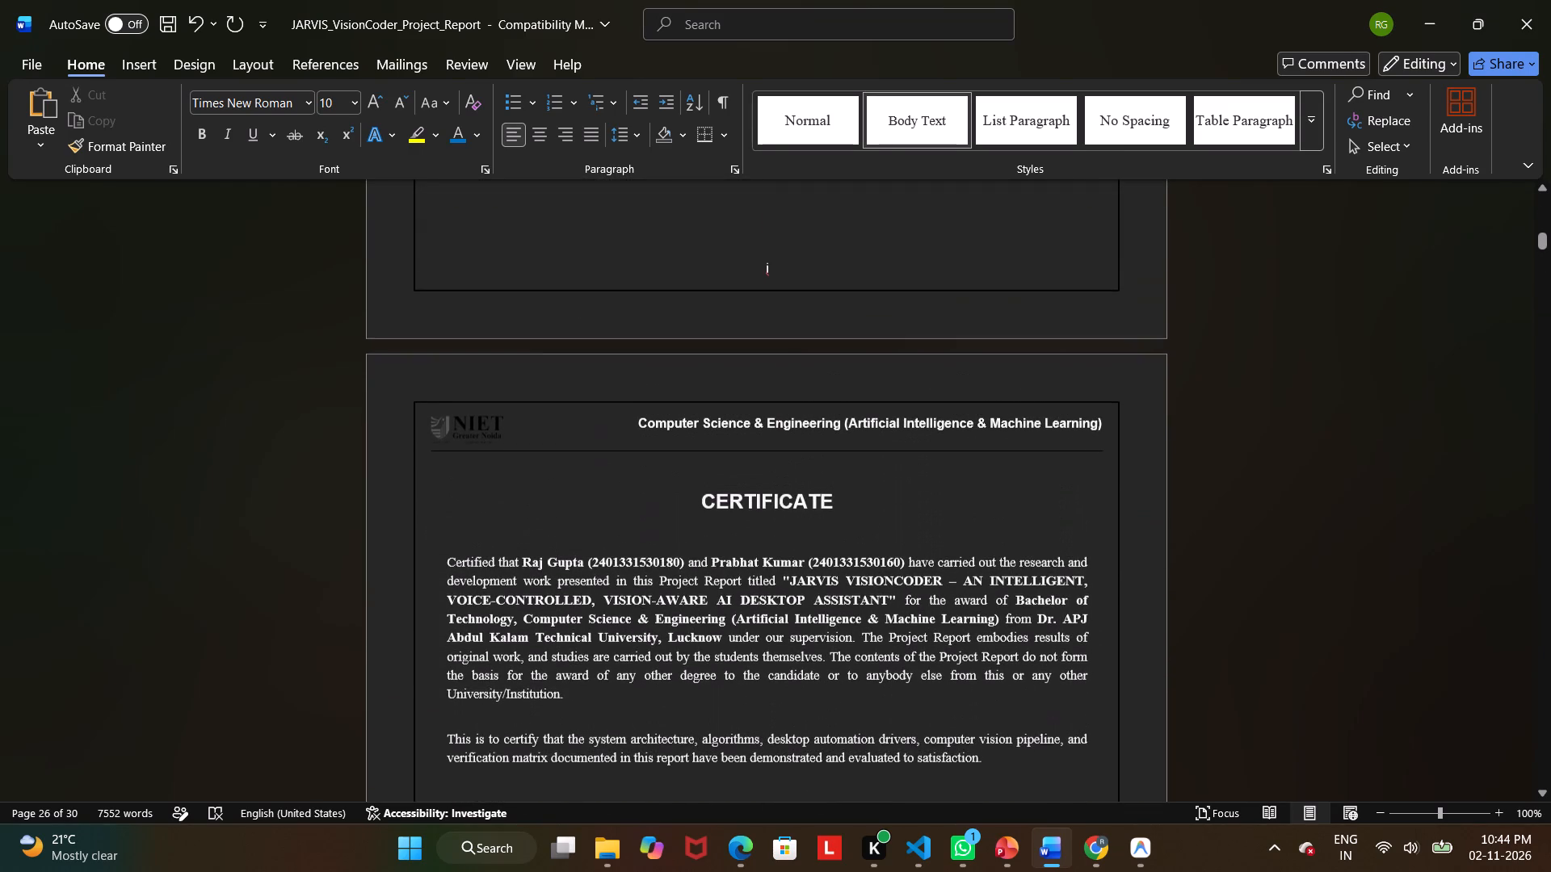
pyautogui.scroll(3, 918, 257)
pyautogui.scroll(-10, 918, 257)
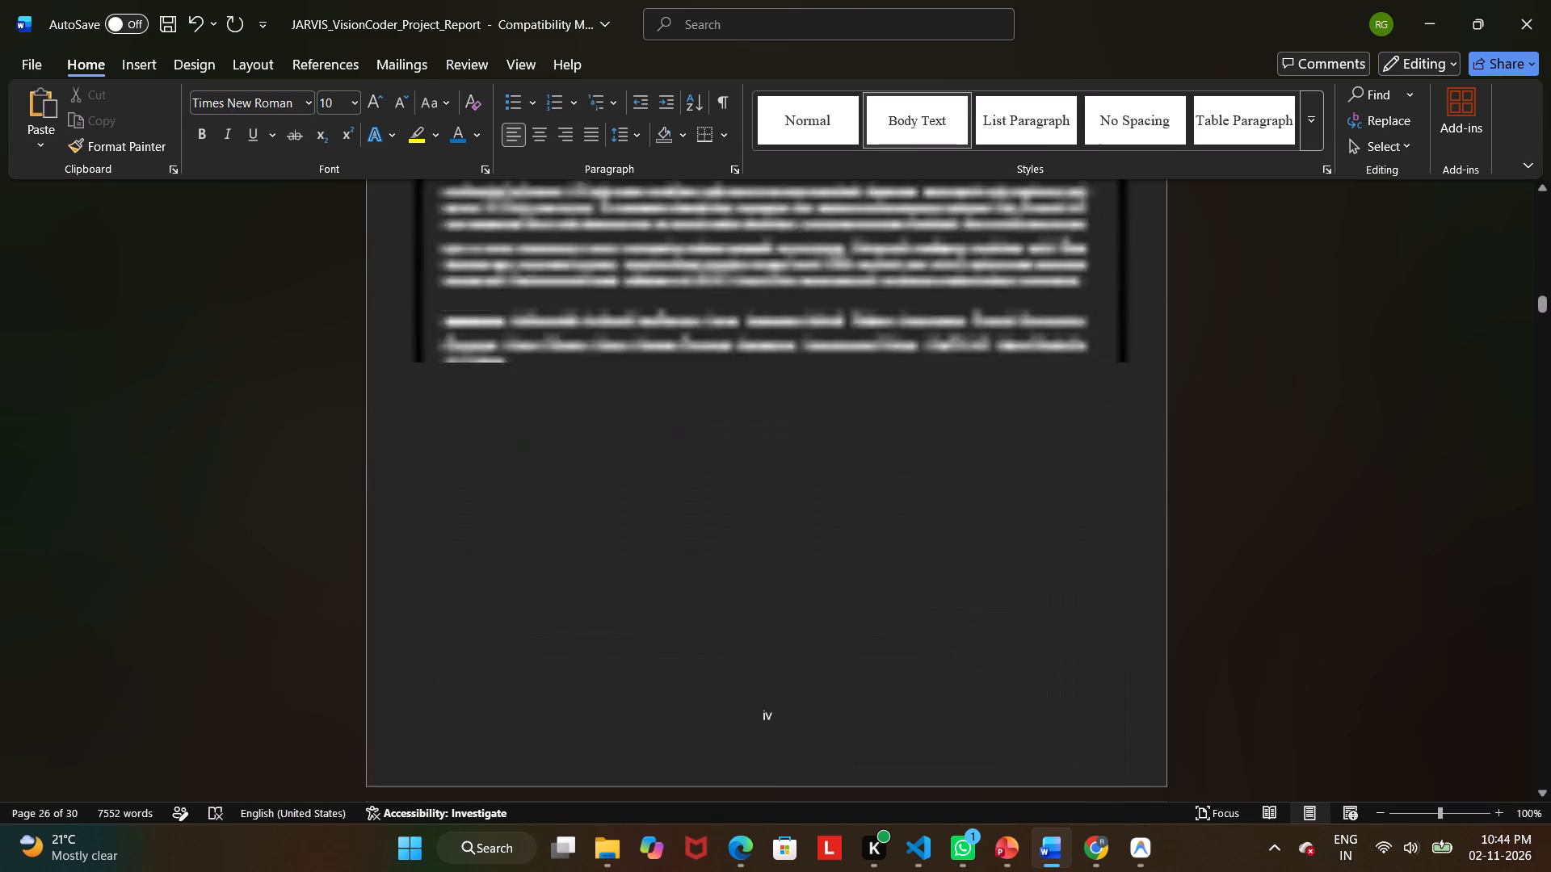
pyautogui.scroll(-1, 918, 257)
pyautogui.scroll(2, 918, 257)
pyautogui.scroll(-3, 918, 257)
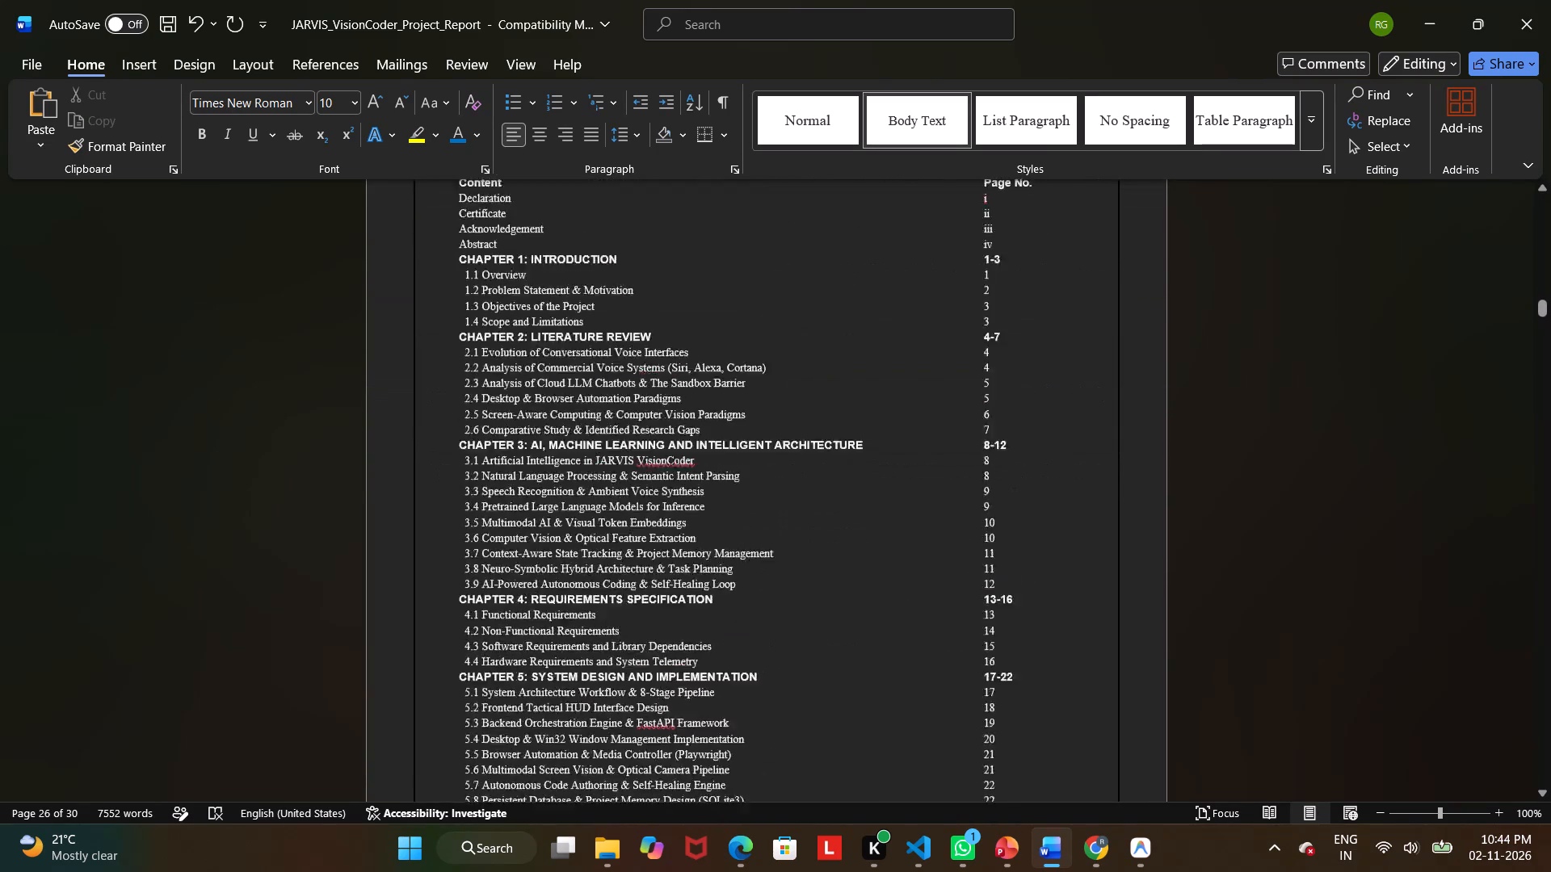
pyautogui.scroll(-6, 918, 257)
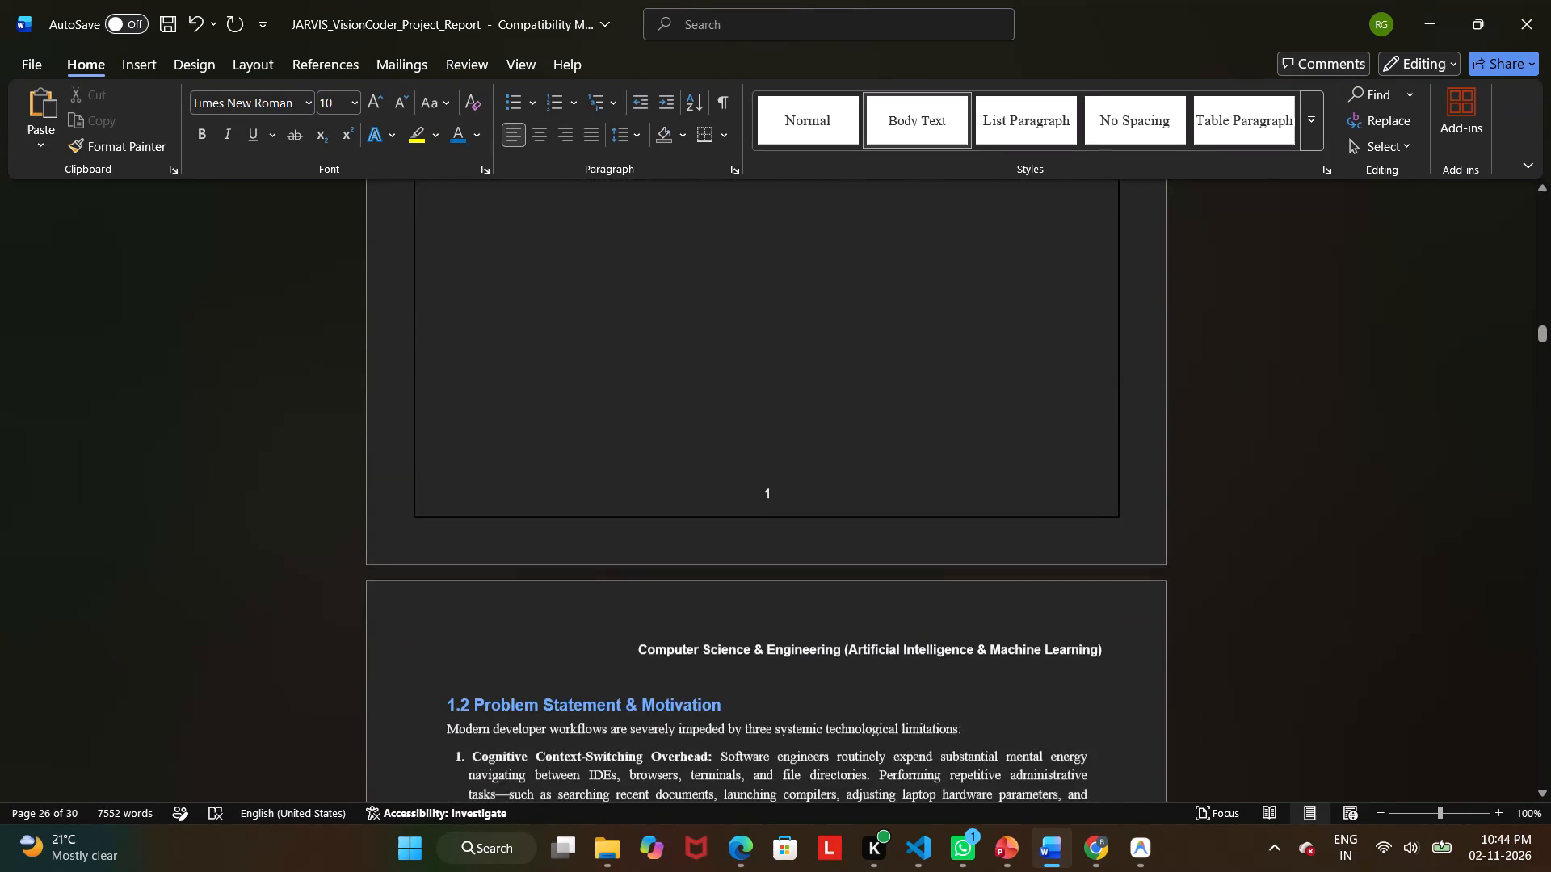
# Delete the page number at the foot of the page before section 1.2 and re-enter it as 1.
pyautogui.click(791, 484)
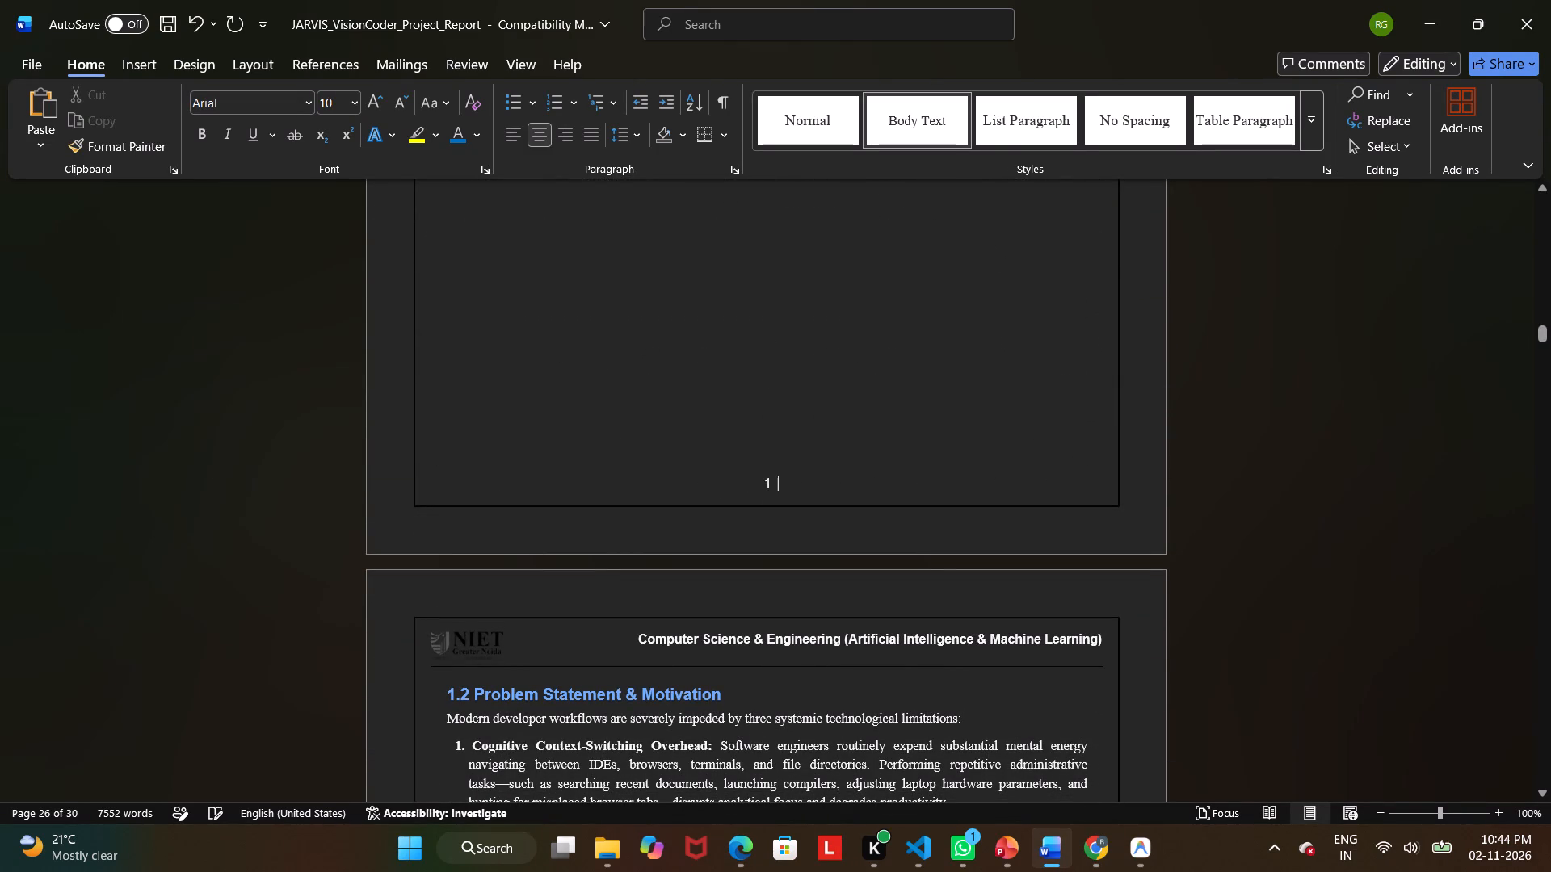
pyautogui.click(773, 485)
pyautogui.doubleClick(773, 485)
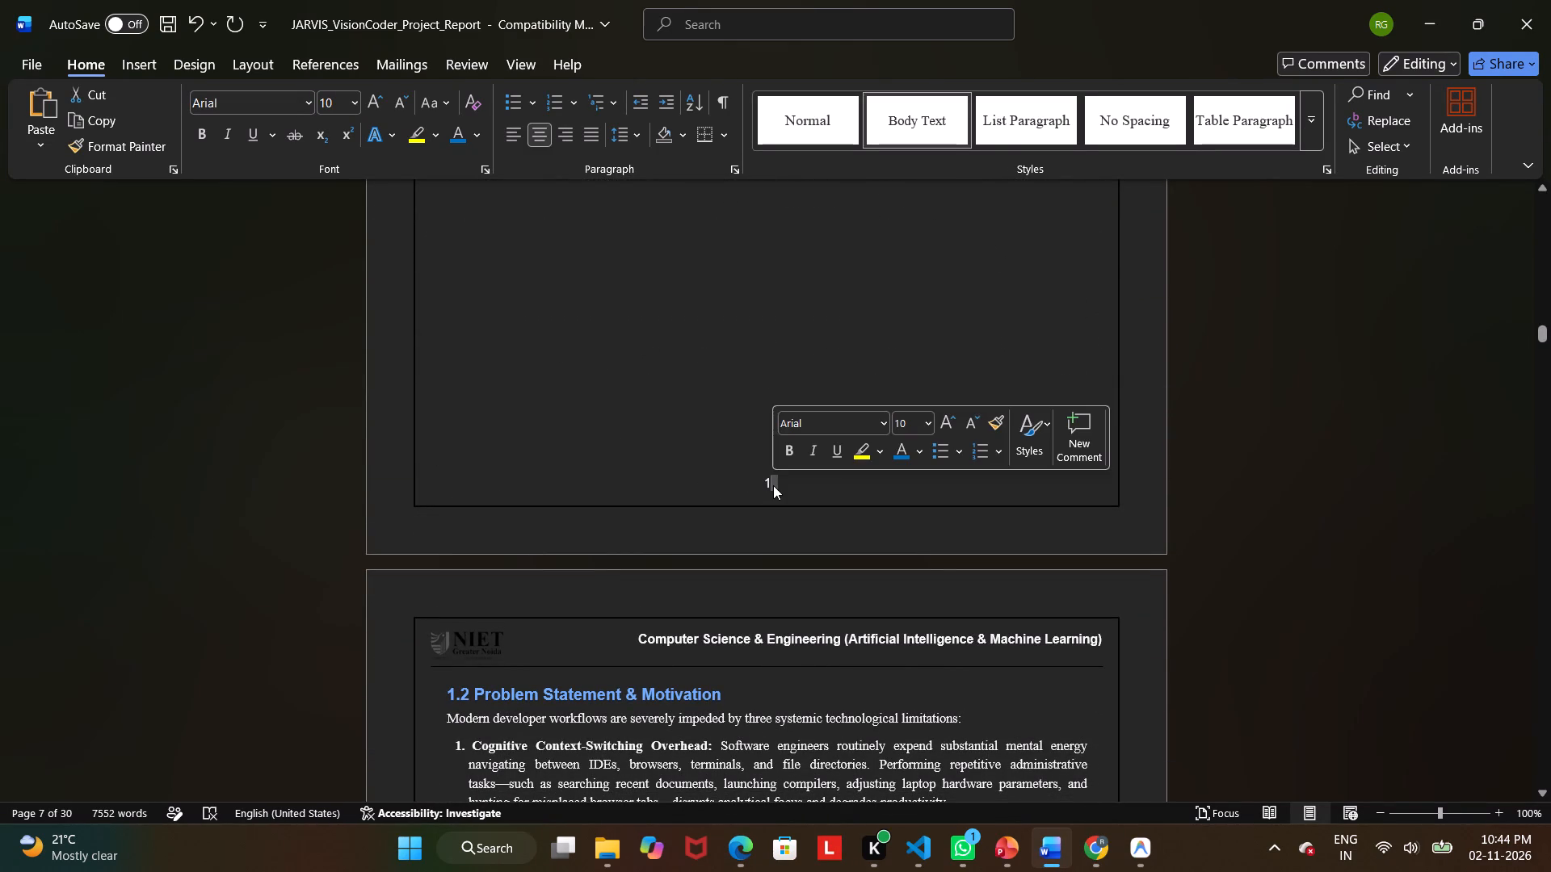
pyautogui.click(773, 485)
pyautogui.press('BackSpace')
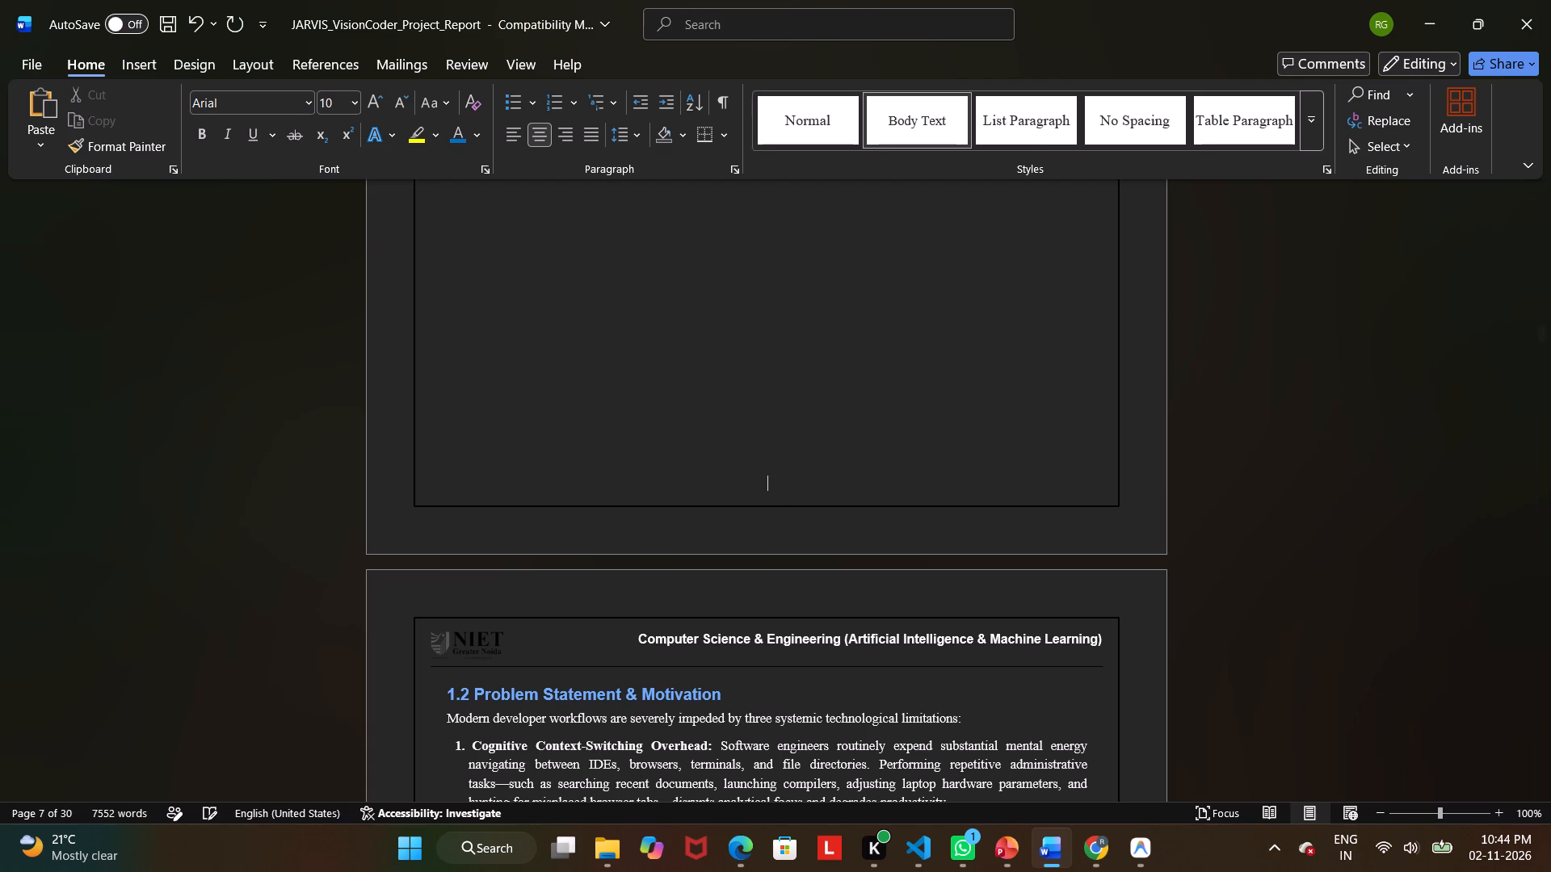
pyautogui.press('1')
# Change the page number at the foot of the page with Table 6.1 to 21.
pyautogui.scroll(-4, 773, 485)
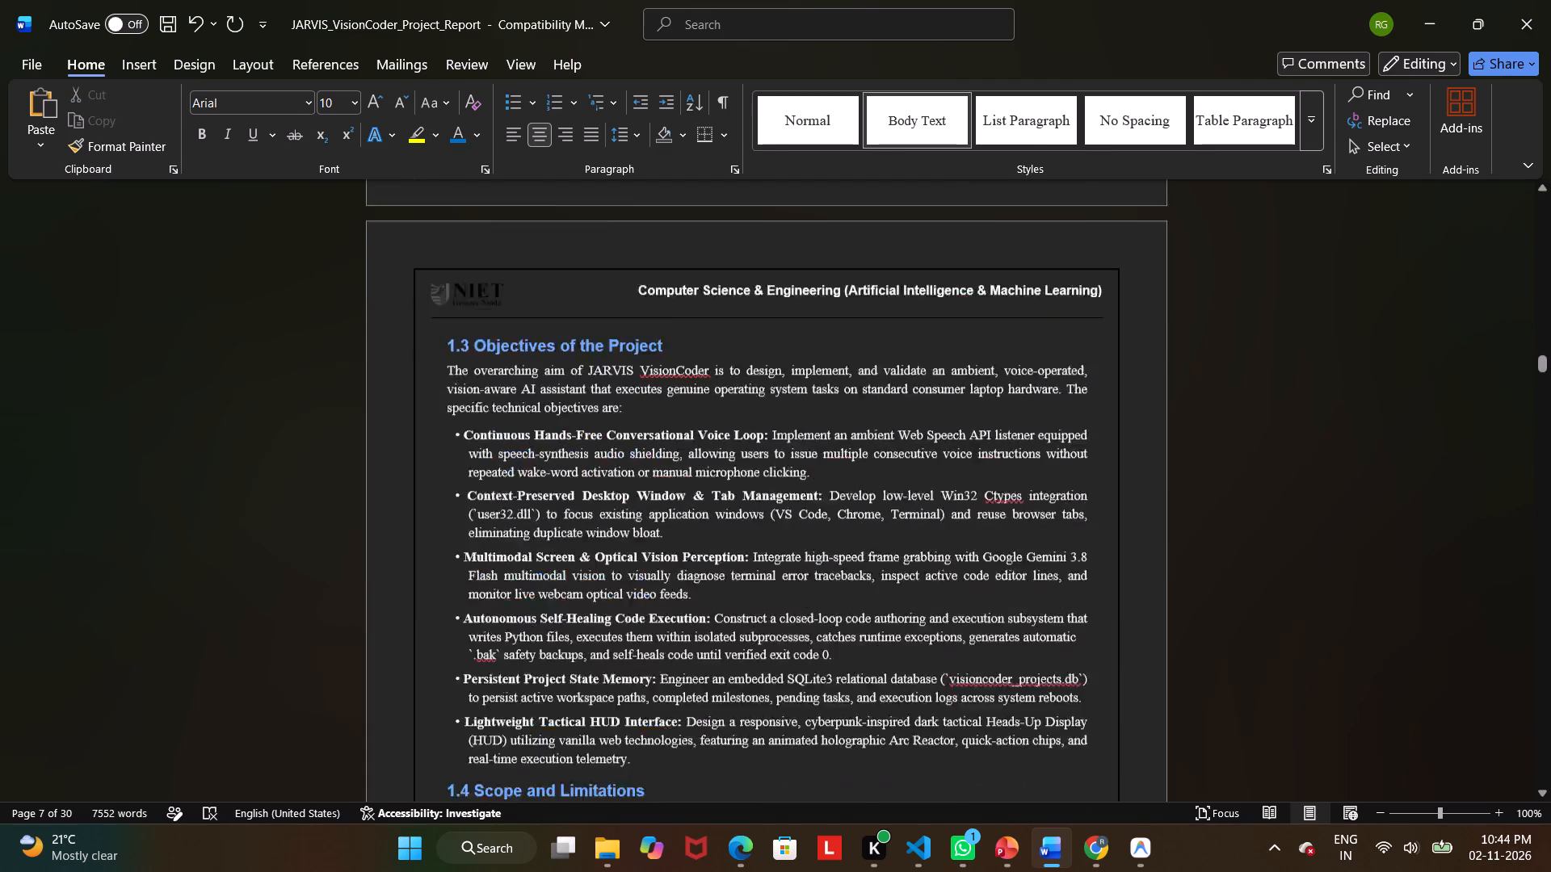
pyautogui.scroll(-16, 773, 485)
pyautogui.scroll(7, 773, 485)
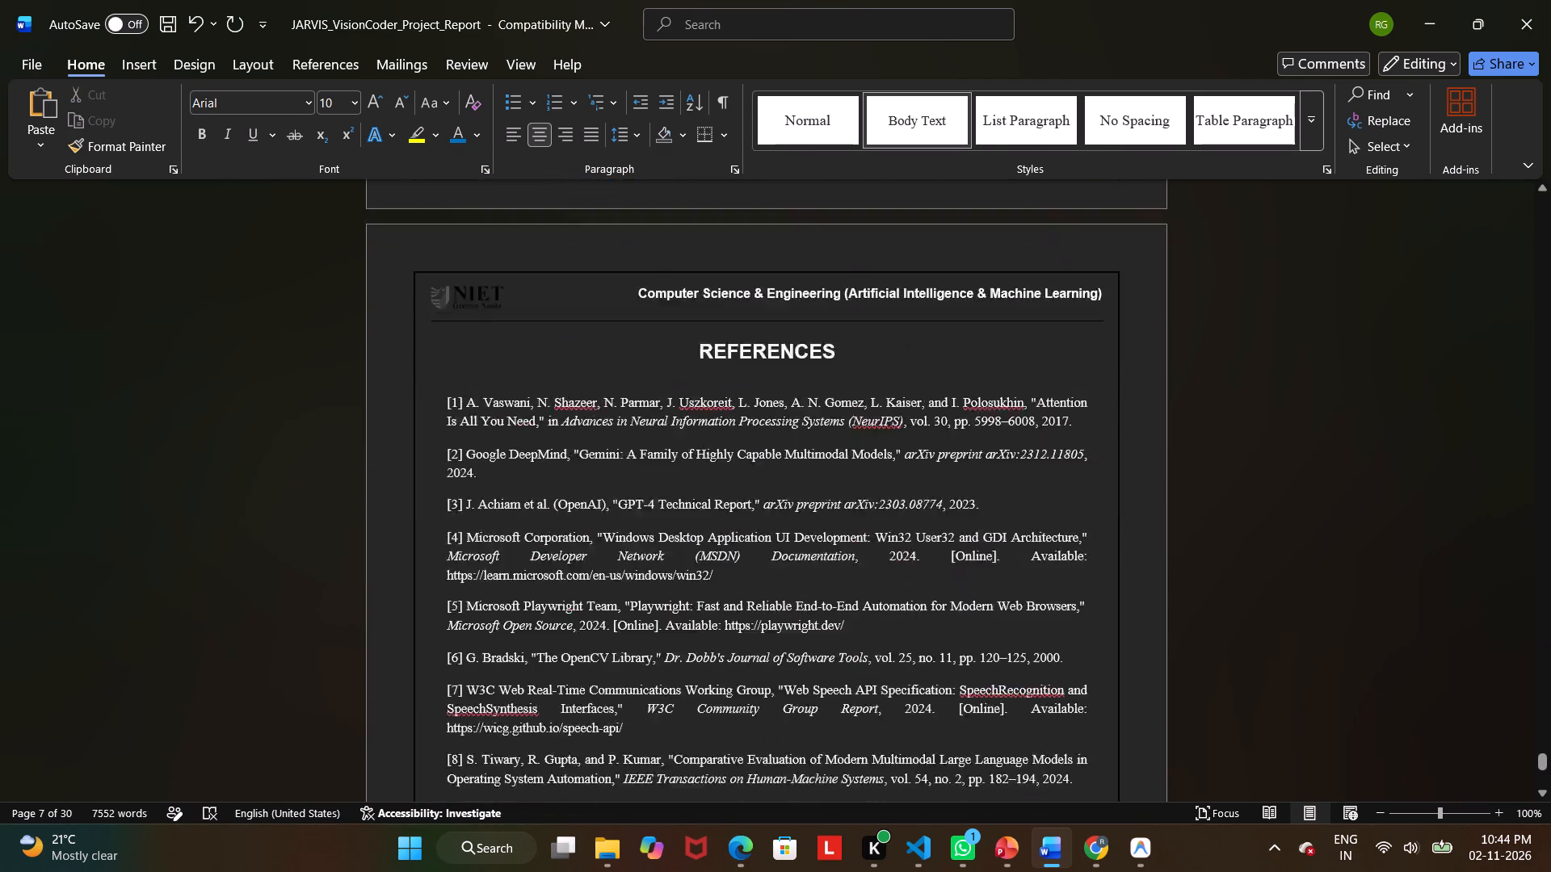
pyautogui.scroll(5, 773, 485)
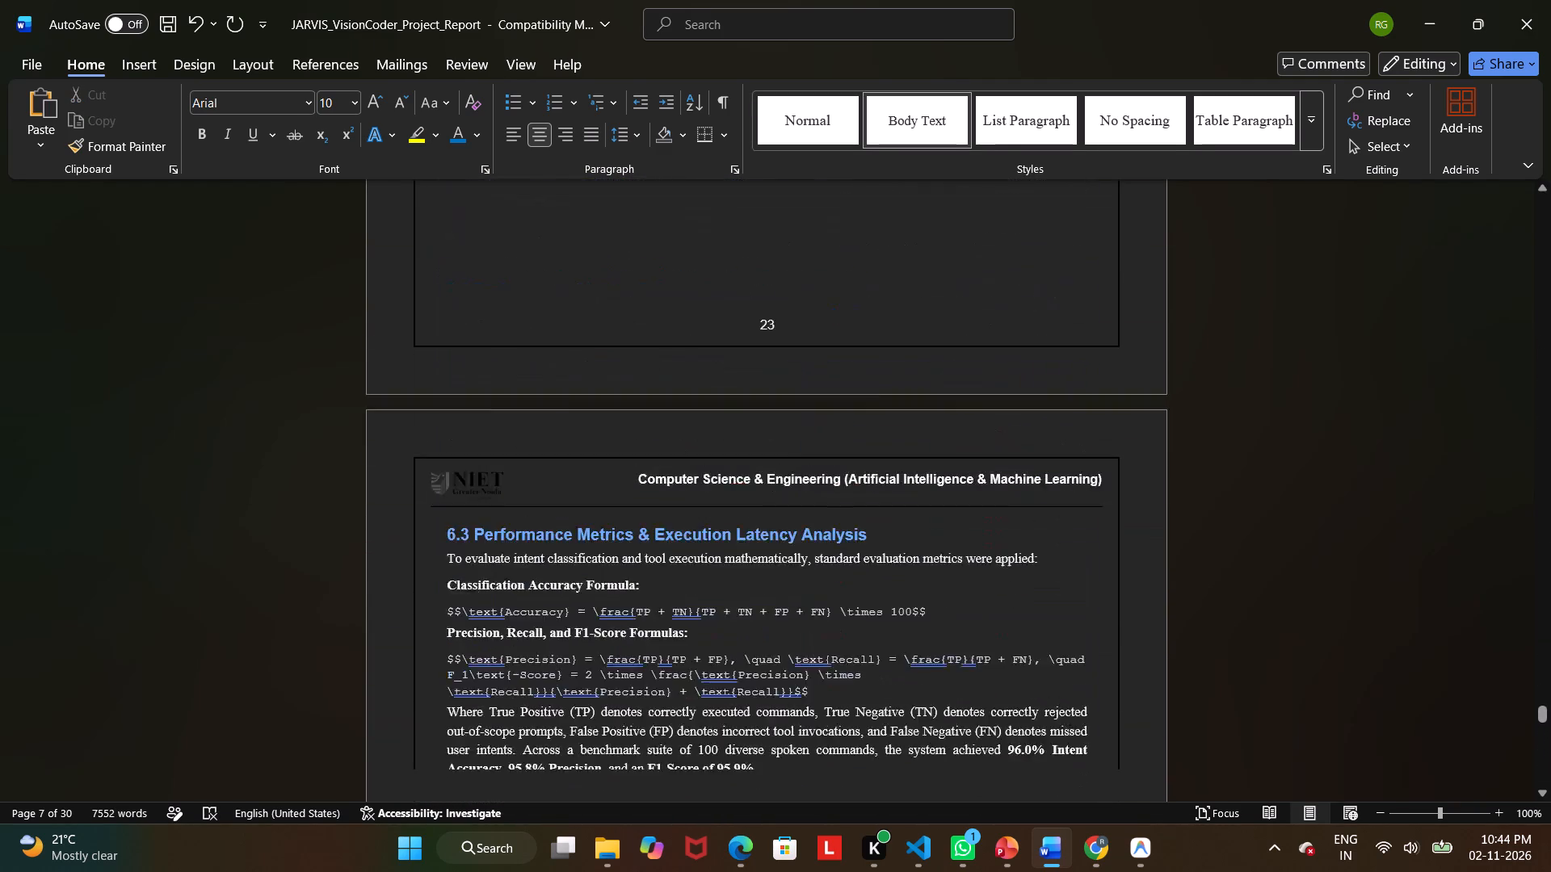
pyautogui.scroll(4, 773, 485)
pyautogui.scroll(-4, 773, 485)
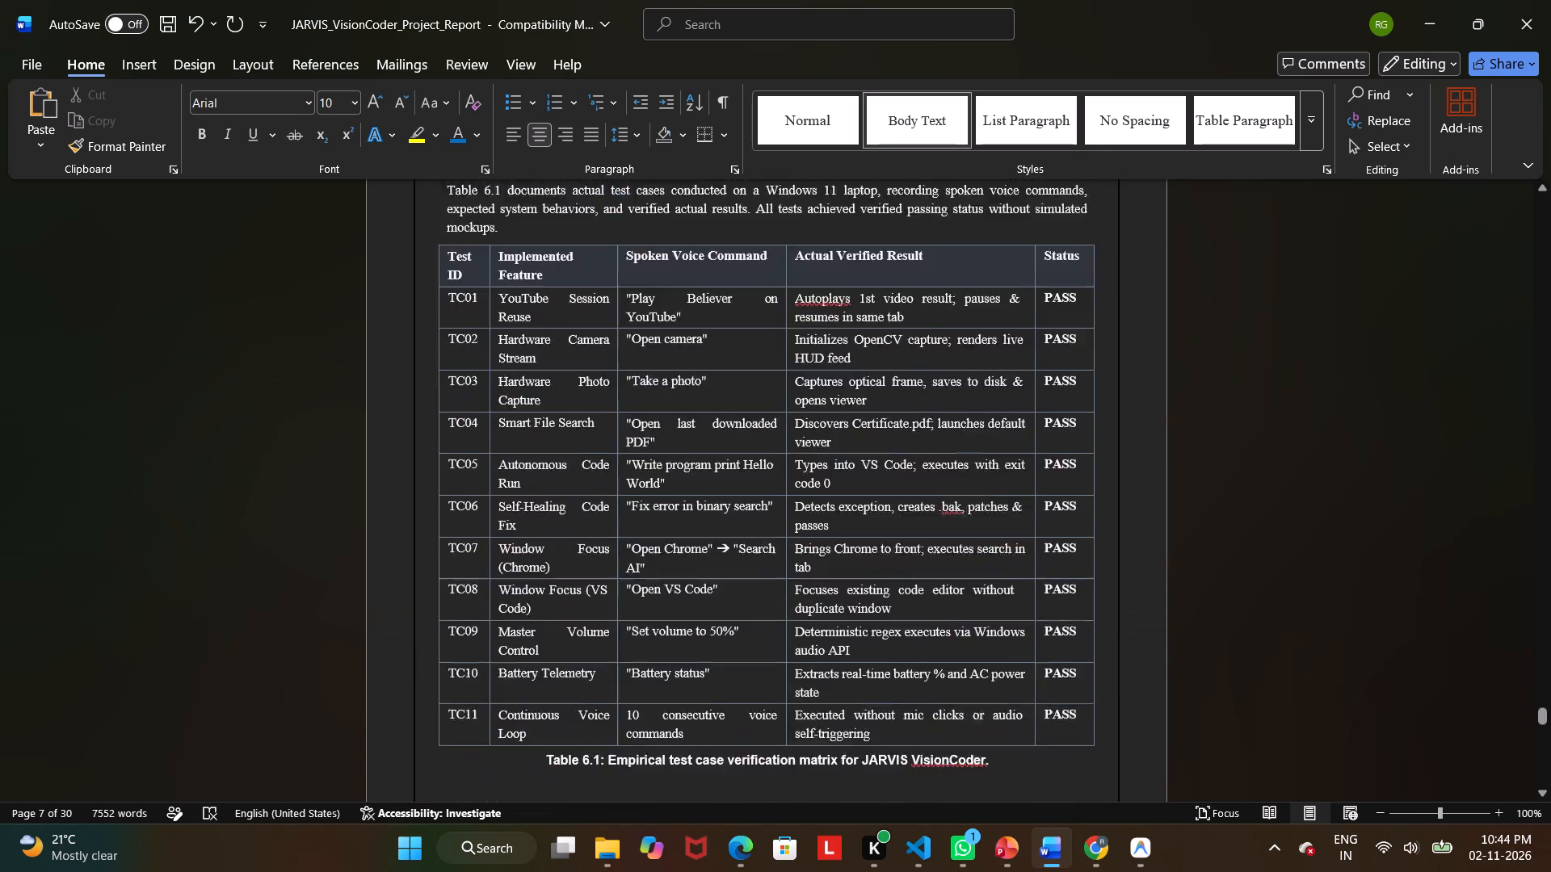
pyautogui.scroll(-1, 773, 485)
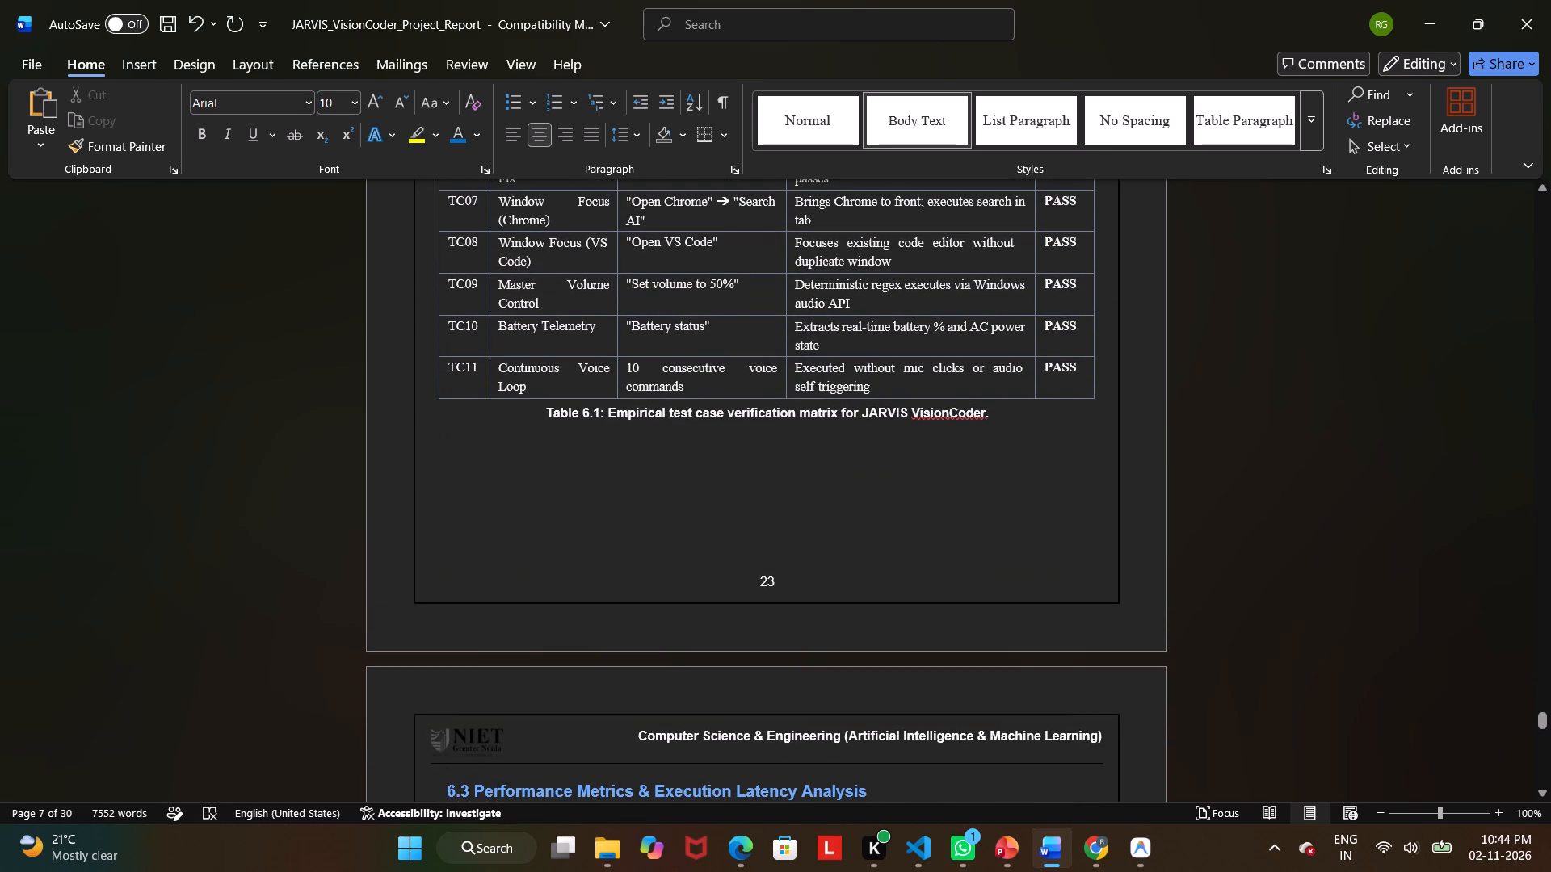
pyautogui.click(783, 575)
pyautogui.press('Left')
pyautogui.press('BackSpace')
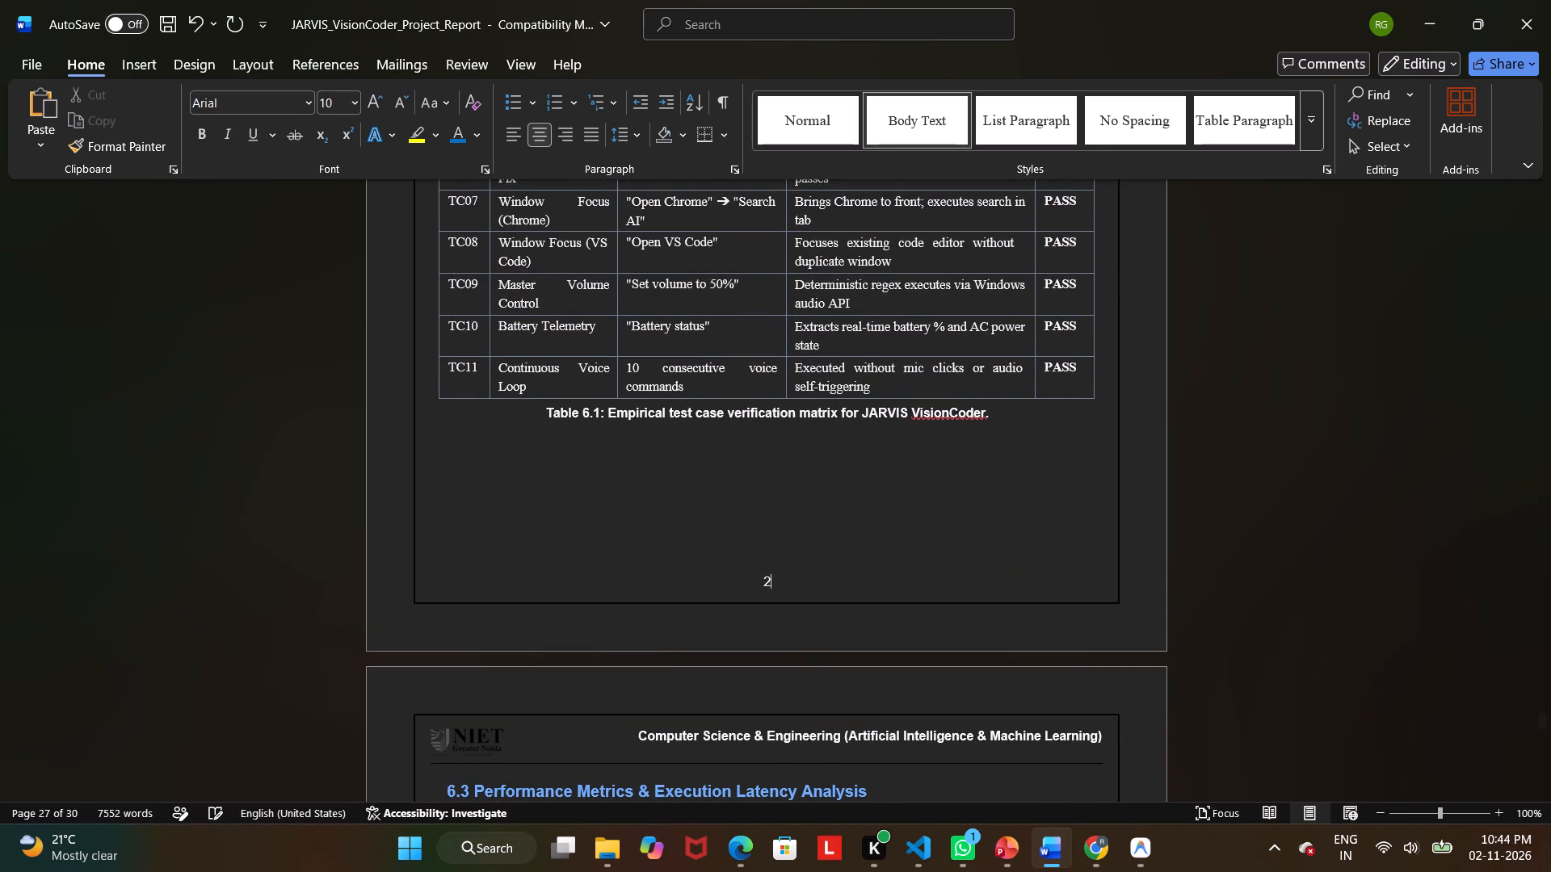
pyautogui.press('1')
# Change the page number at the foot of the page with section 6.4, just before Chapter 7, to 22.
pyautogui.scroll(-4, 783, 575)
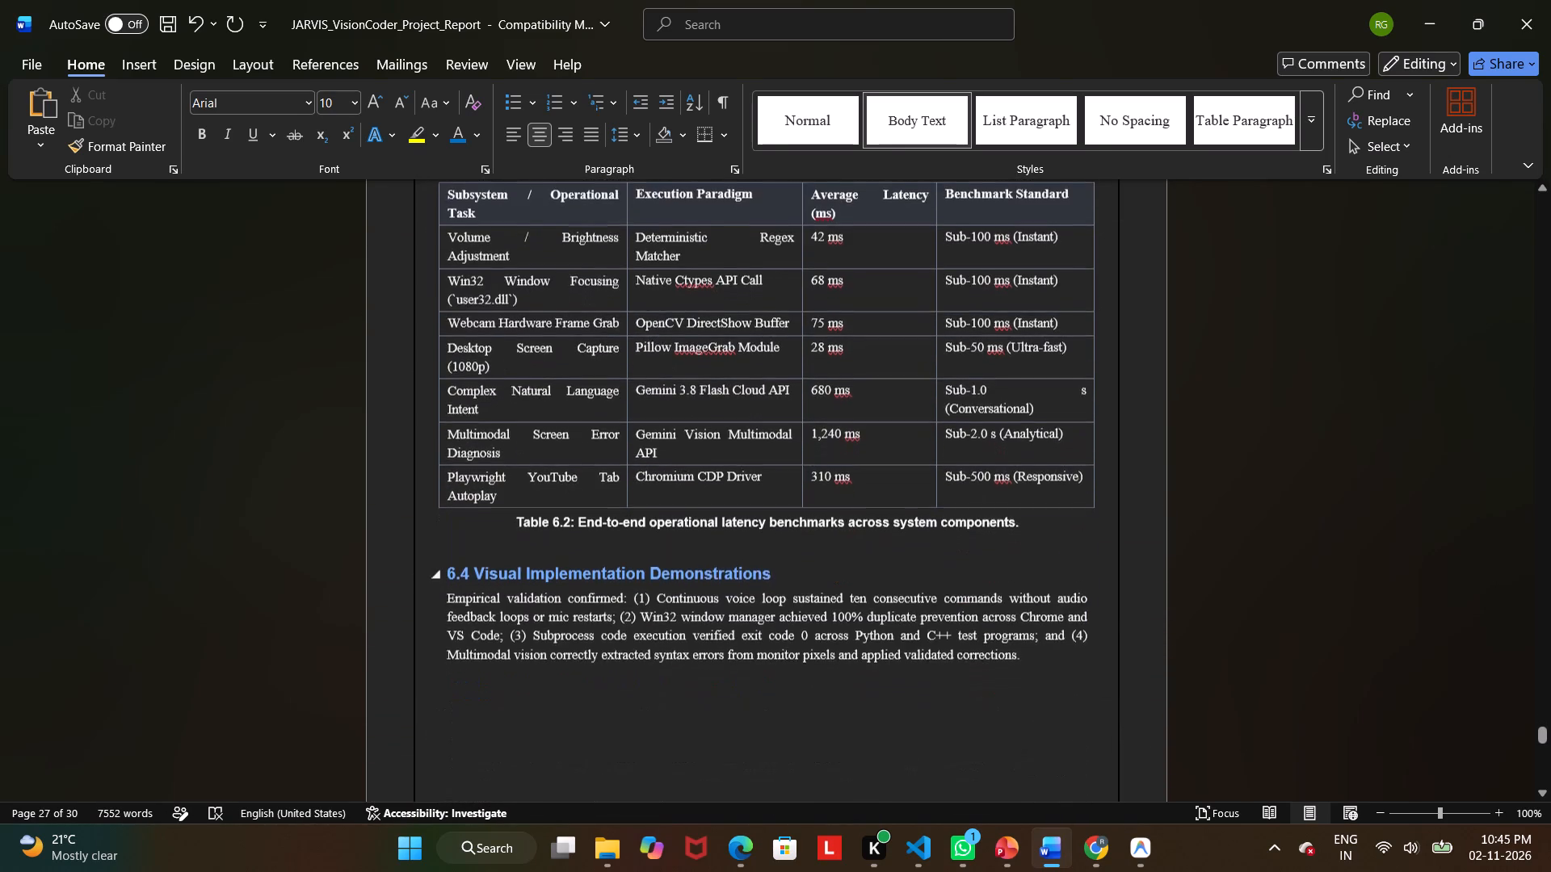
pyautogui.scroll(-1, 783, 575)
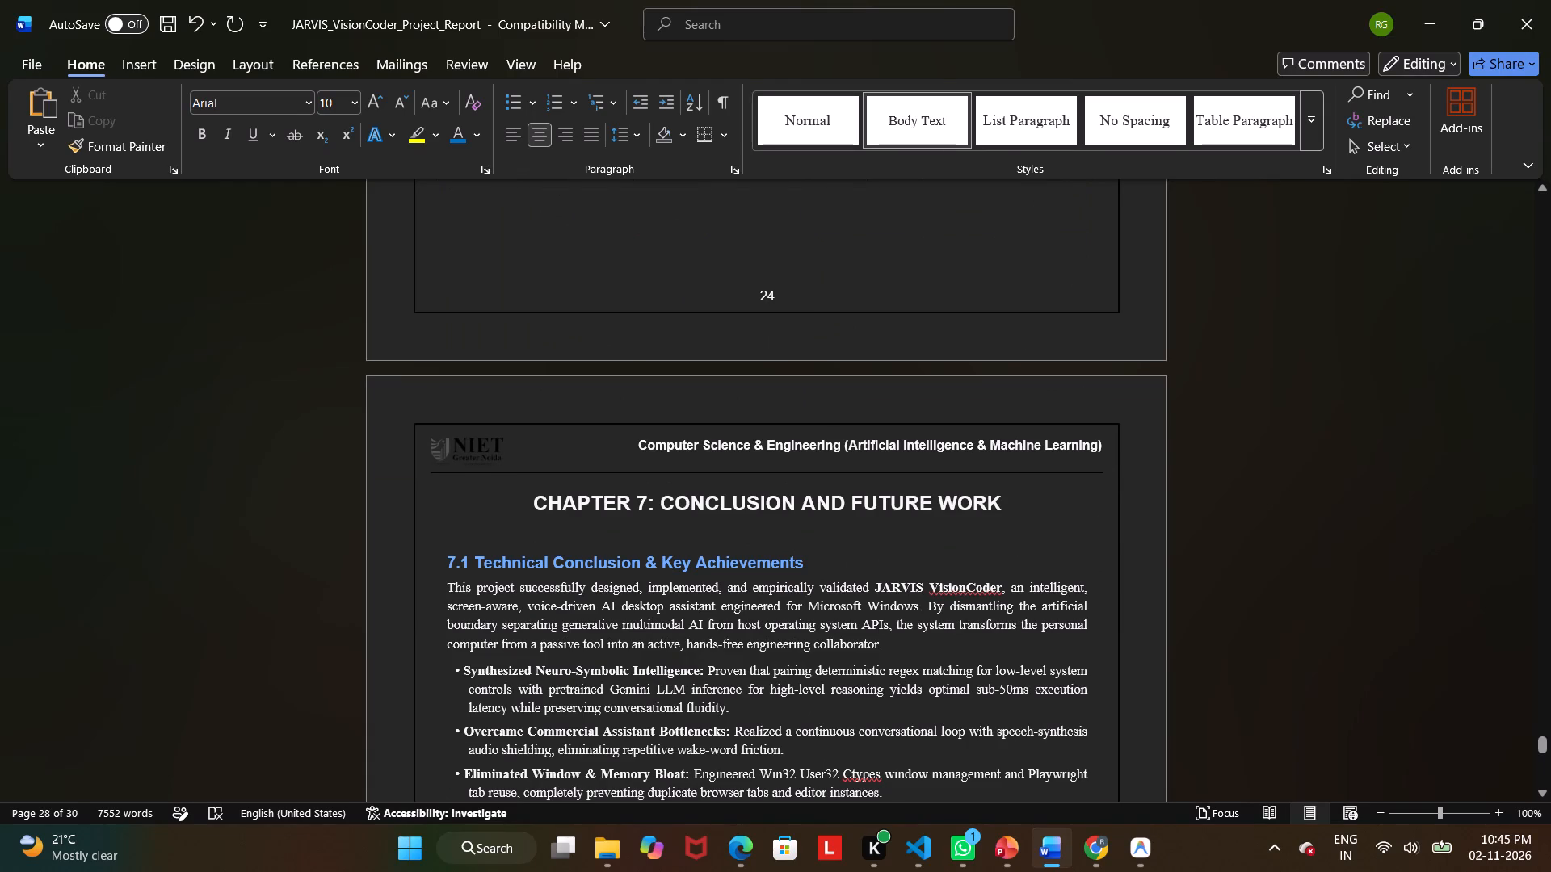
pyautogui.click(779, 296)
pyautogui.press('Left')
pyautogui.press('BackSpace')
pyautogui.press('2')
# Change the page number at the foot of the Chapter 7 page, just before the References, to 23.
pyautogui.scroll(-5, 779, 296)
pyautogui.click(775, 337)
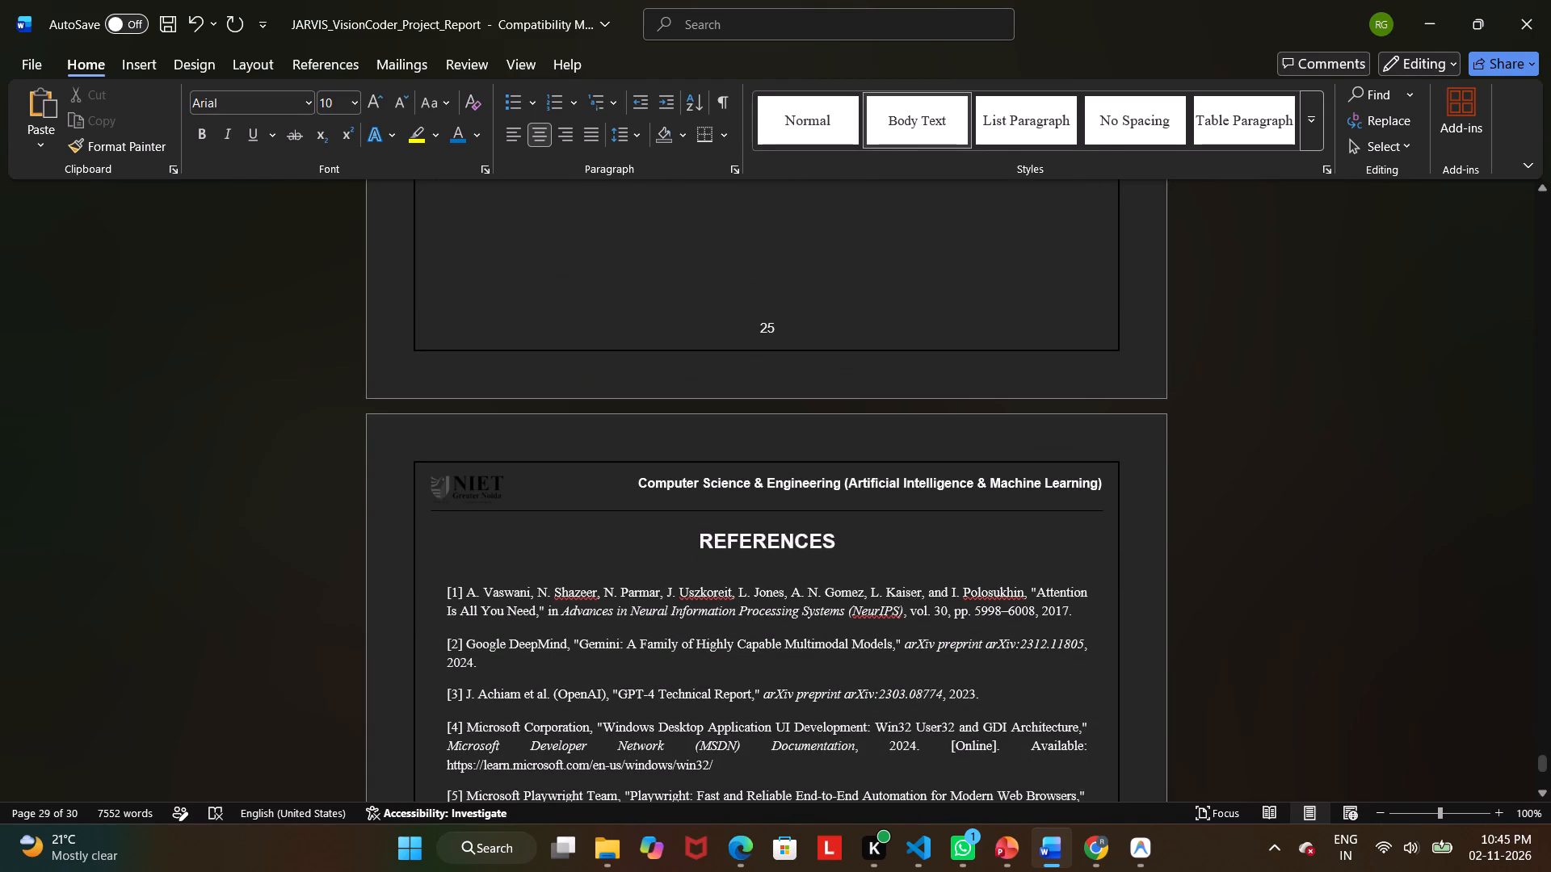
pyautogui.press('BackSpace')
pyautogui.press('3')
pyautogui.scroll(-4, 775, 337)
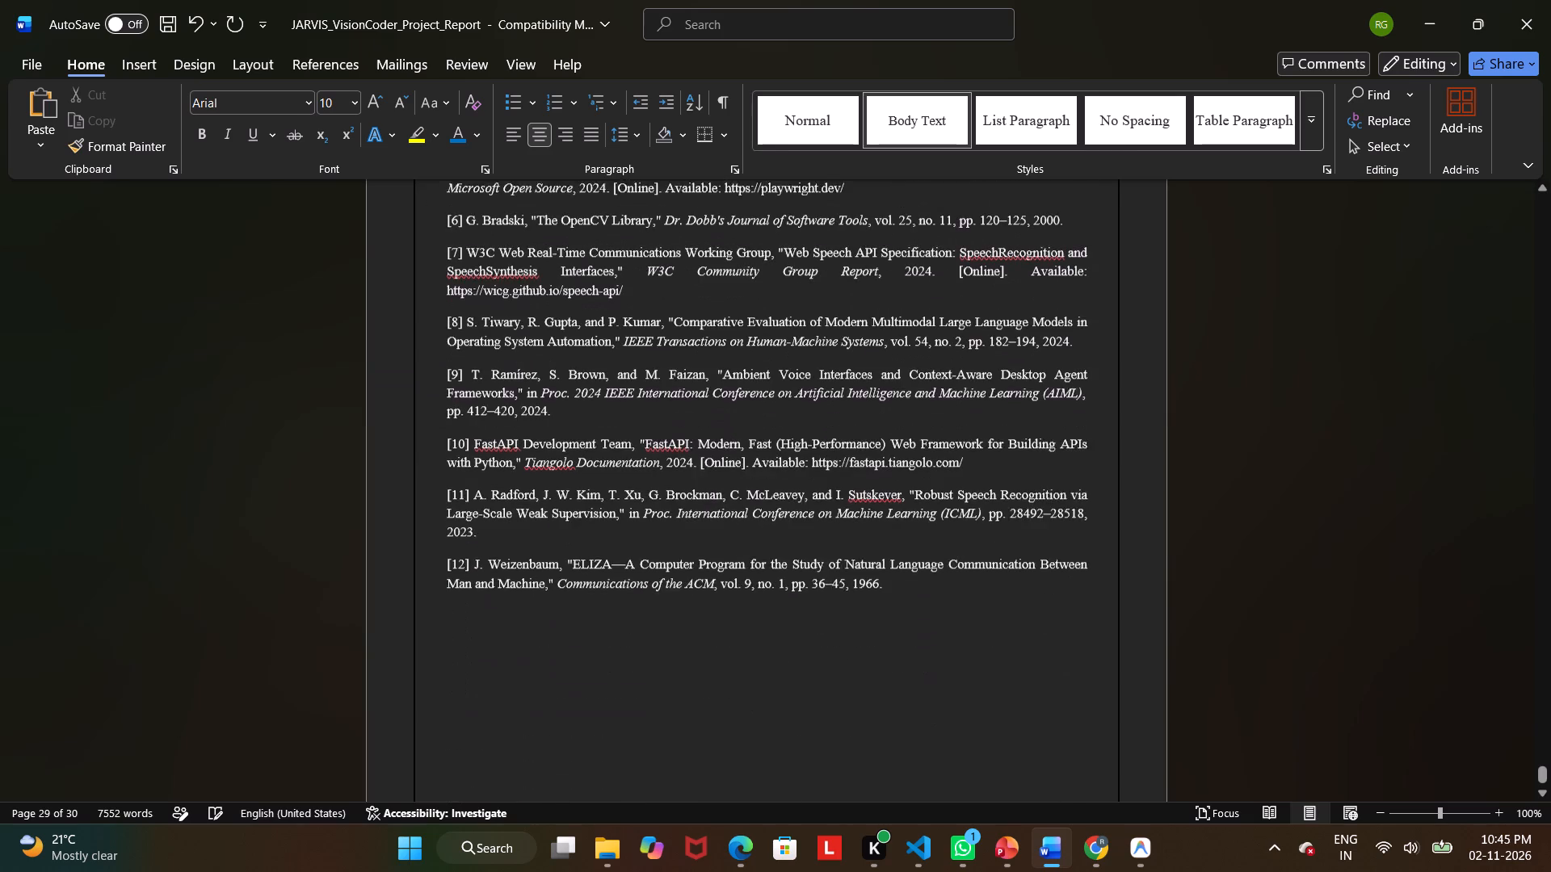
# Change the page number at the foot of the last References page to 24.
pyautogui.scroll(-1, 775, 337)
pyautogui.click(780, 719)
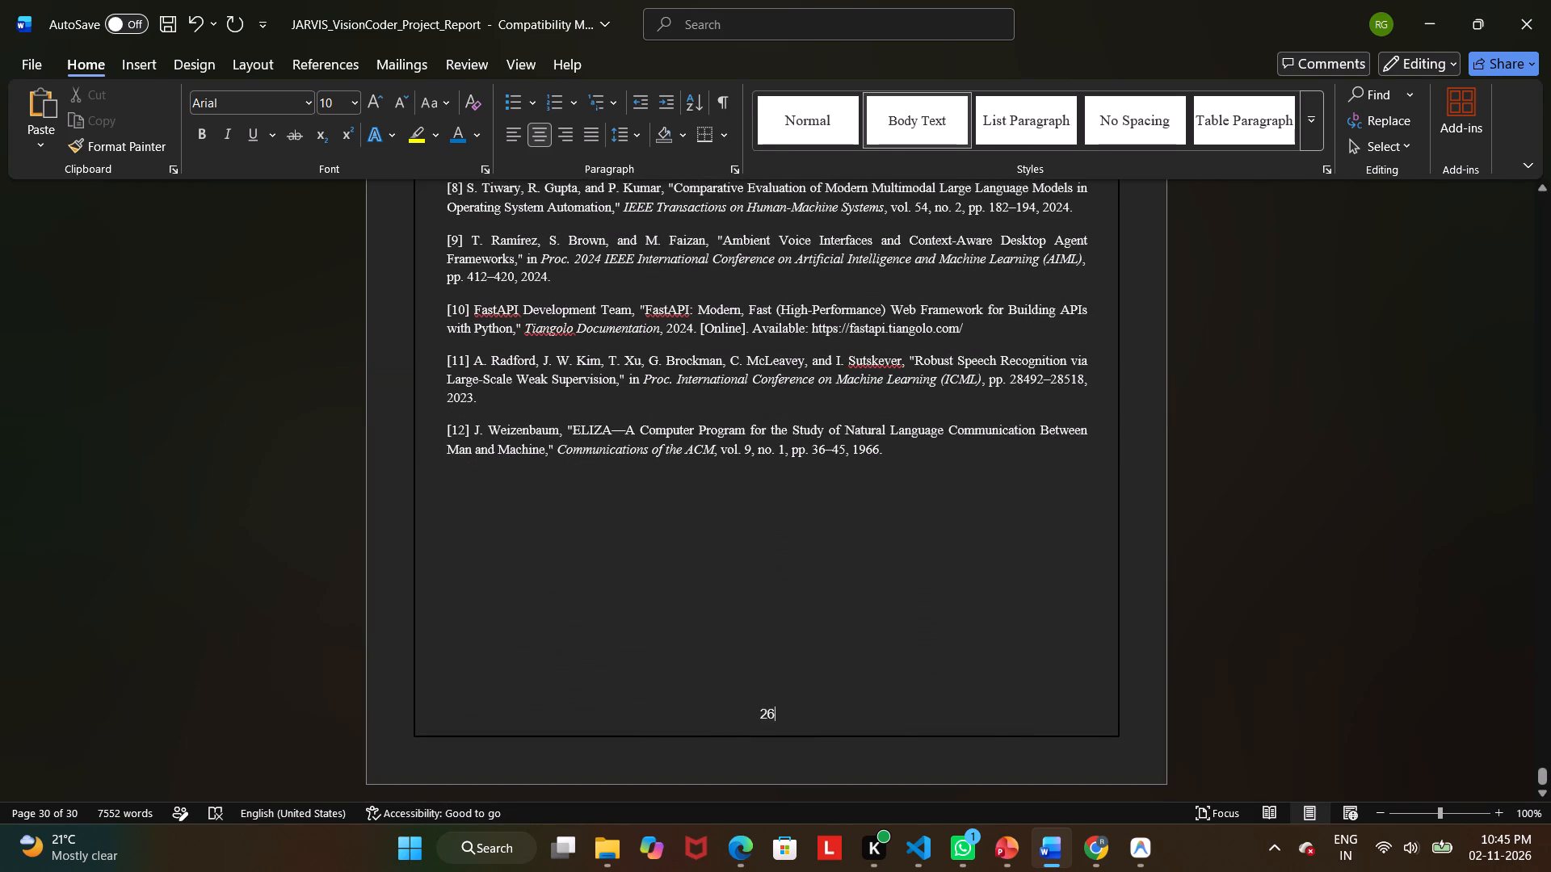
pyautogui.press('BackSpace')
pyautogui.press('4')
# Review the pages from the References back through Chapters 7 and 6, checking page numbers, spacing and heading colors.
pyautogui.scroll(-2, 824, 592)
pyautogui.scroll(4, 824, 592)
pyautogui.scroll(-13, 824, 592)
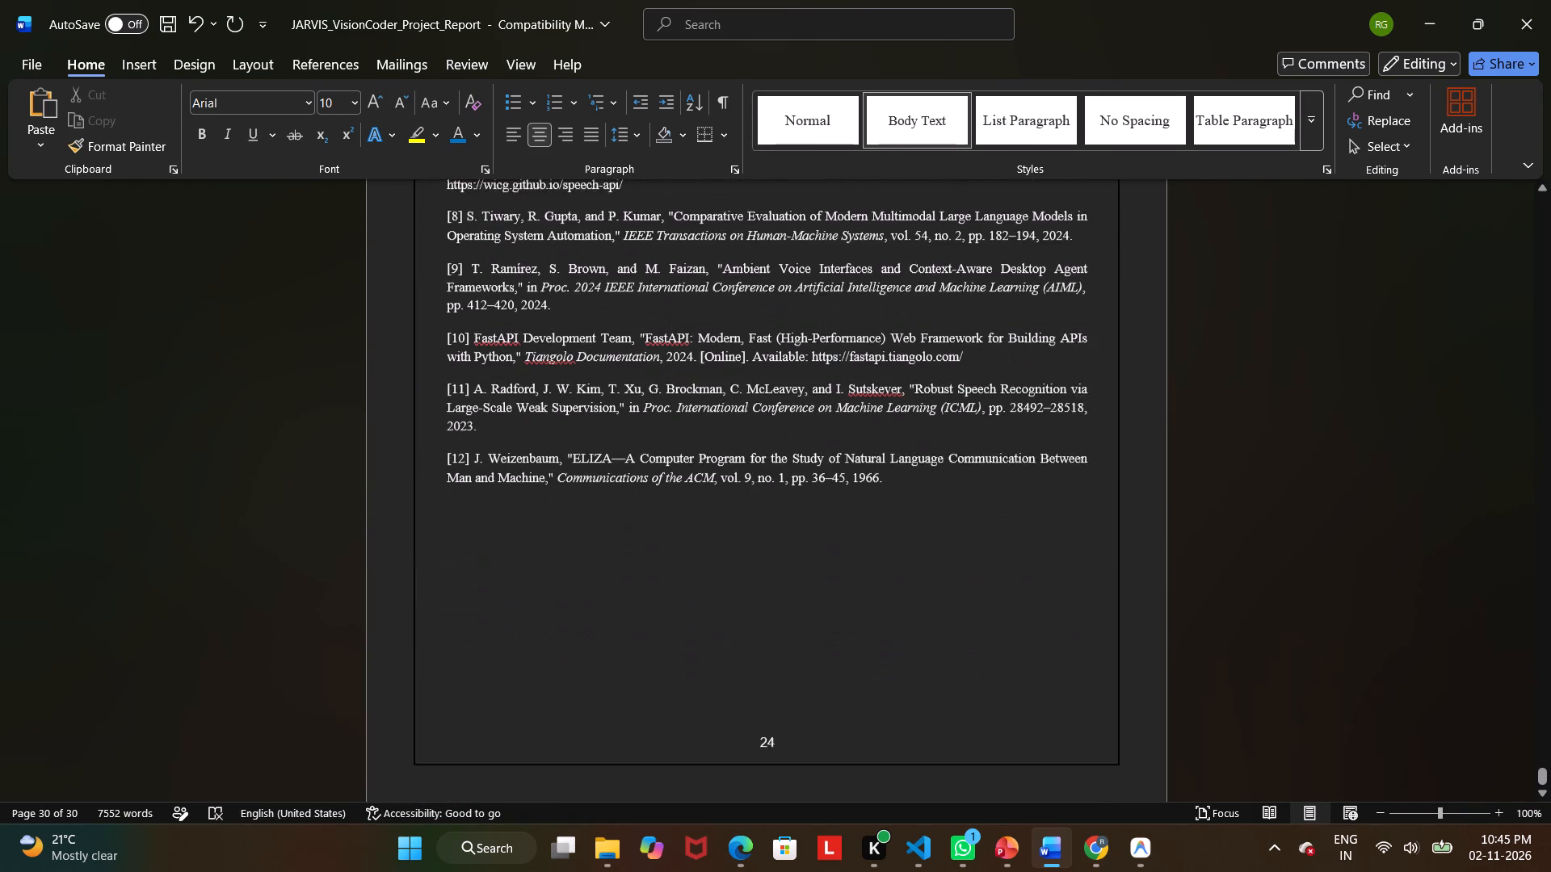
pyautogui.scroll(-6, 824, 592)
pyautogui.scroll(6, 824, 592)
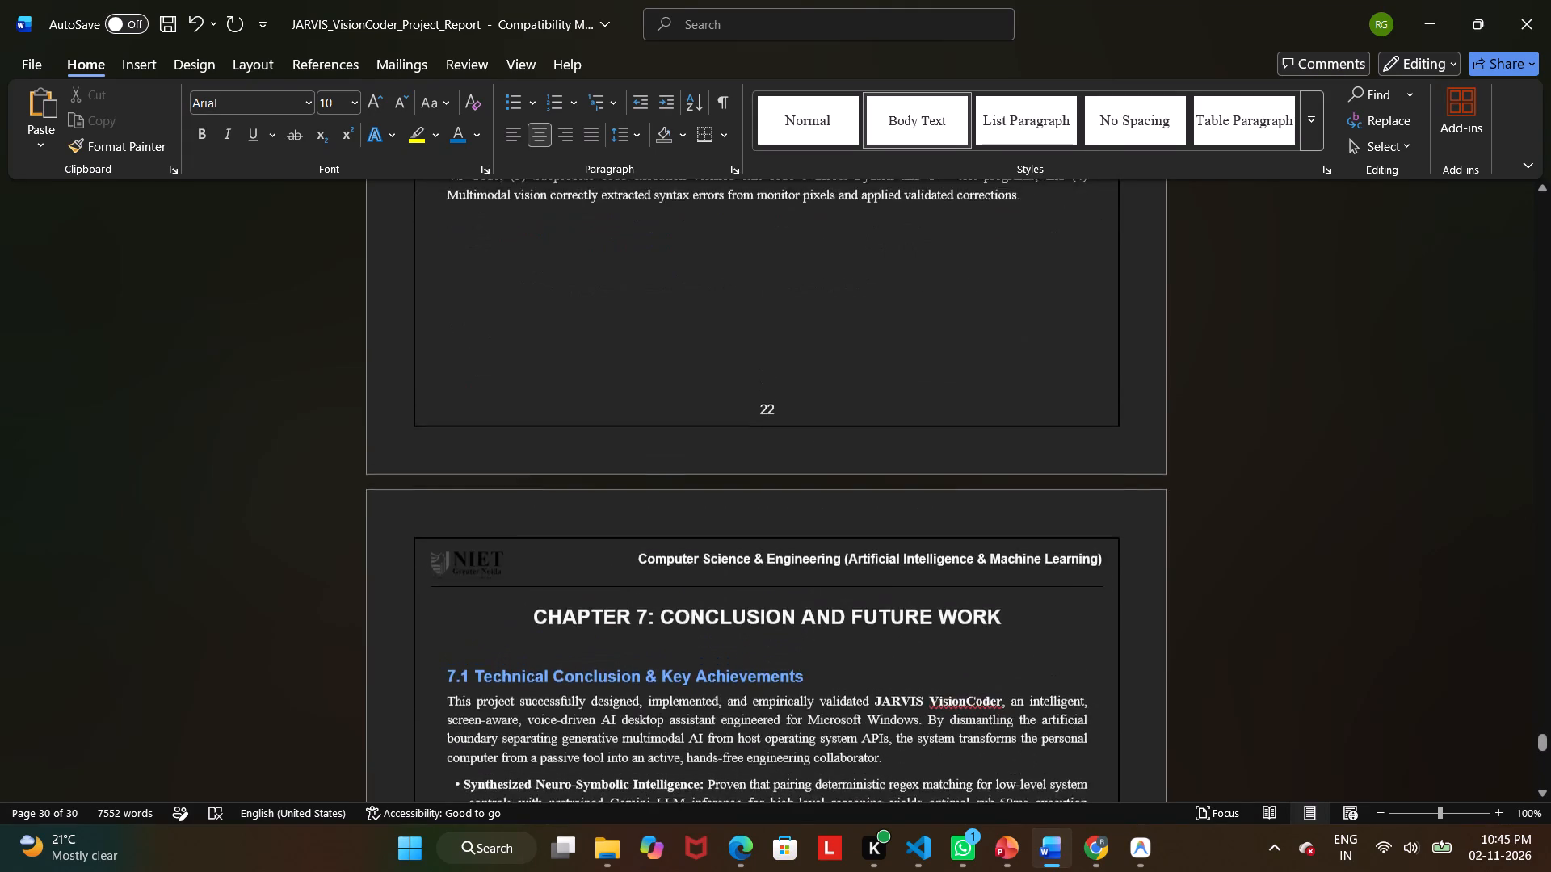
pyautogui.scroll(2, 824, 592)
pyautogui.scroll(-14, 824, 592)
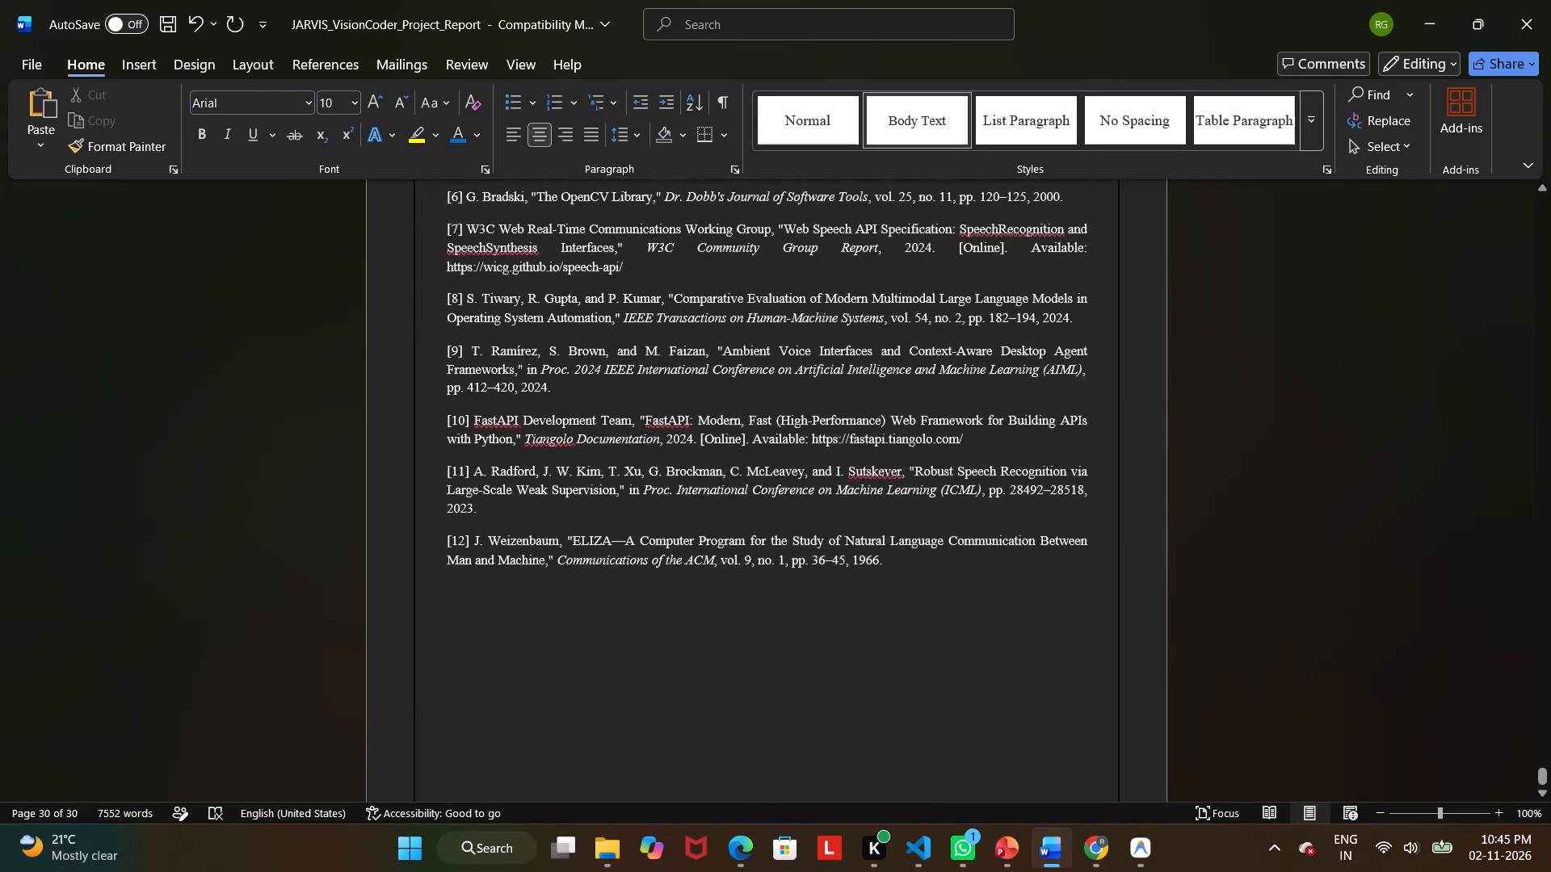
pyautogui.scroll(-6, 824, 592)
pyautogui.scroll(4, 824, 592)
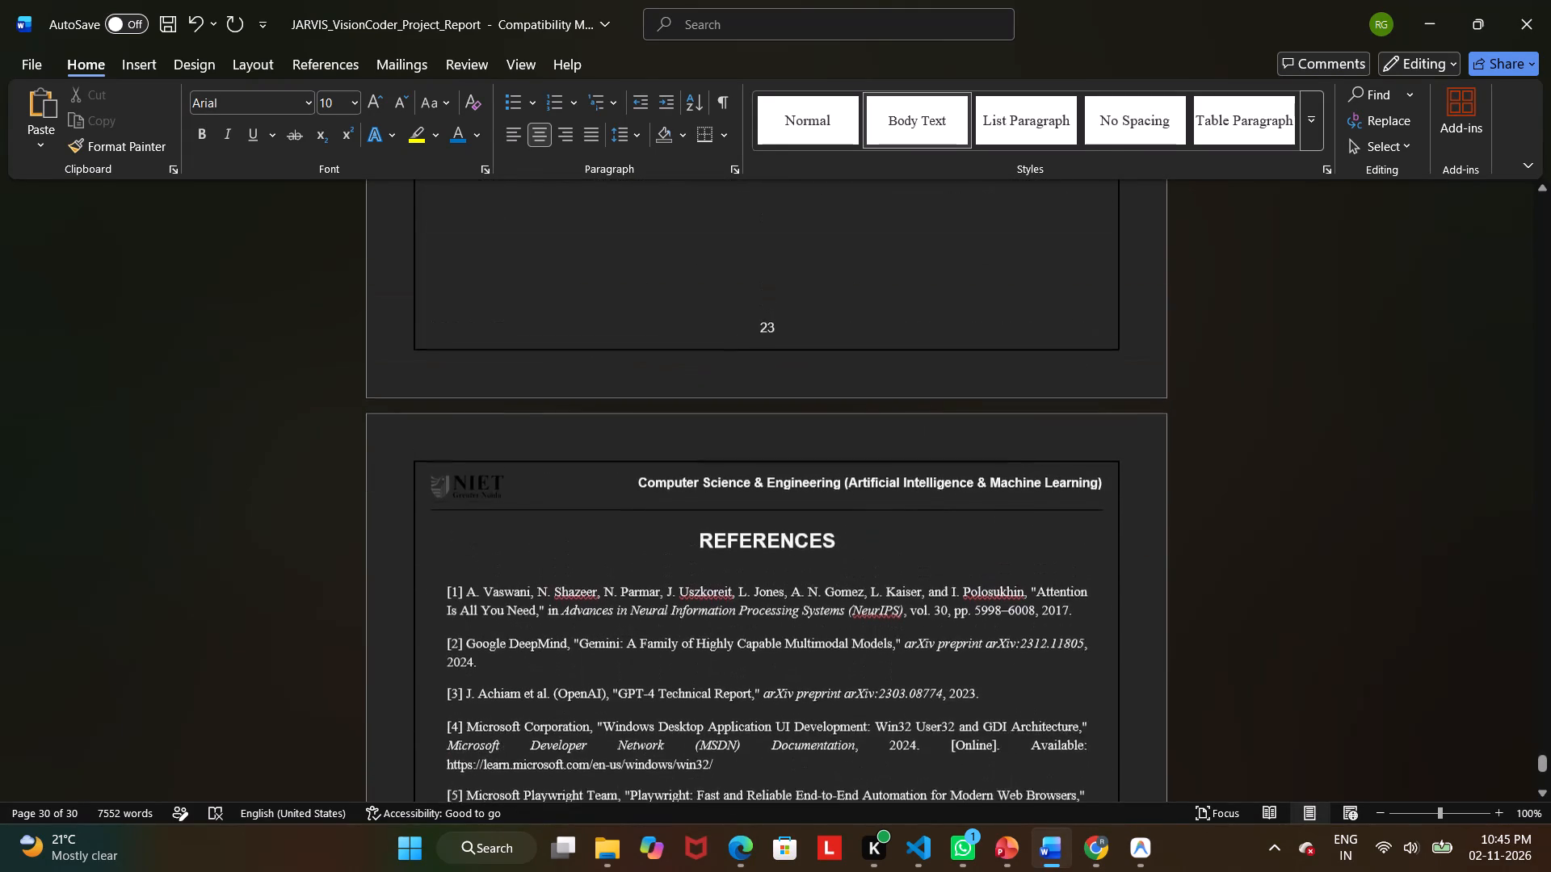
pyautogui.scroll(4, 824, 592)
pyautogui.scroll(-2, 824, 592)
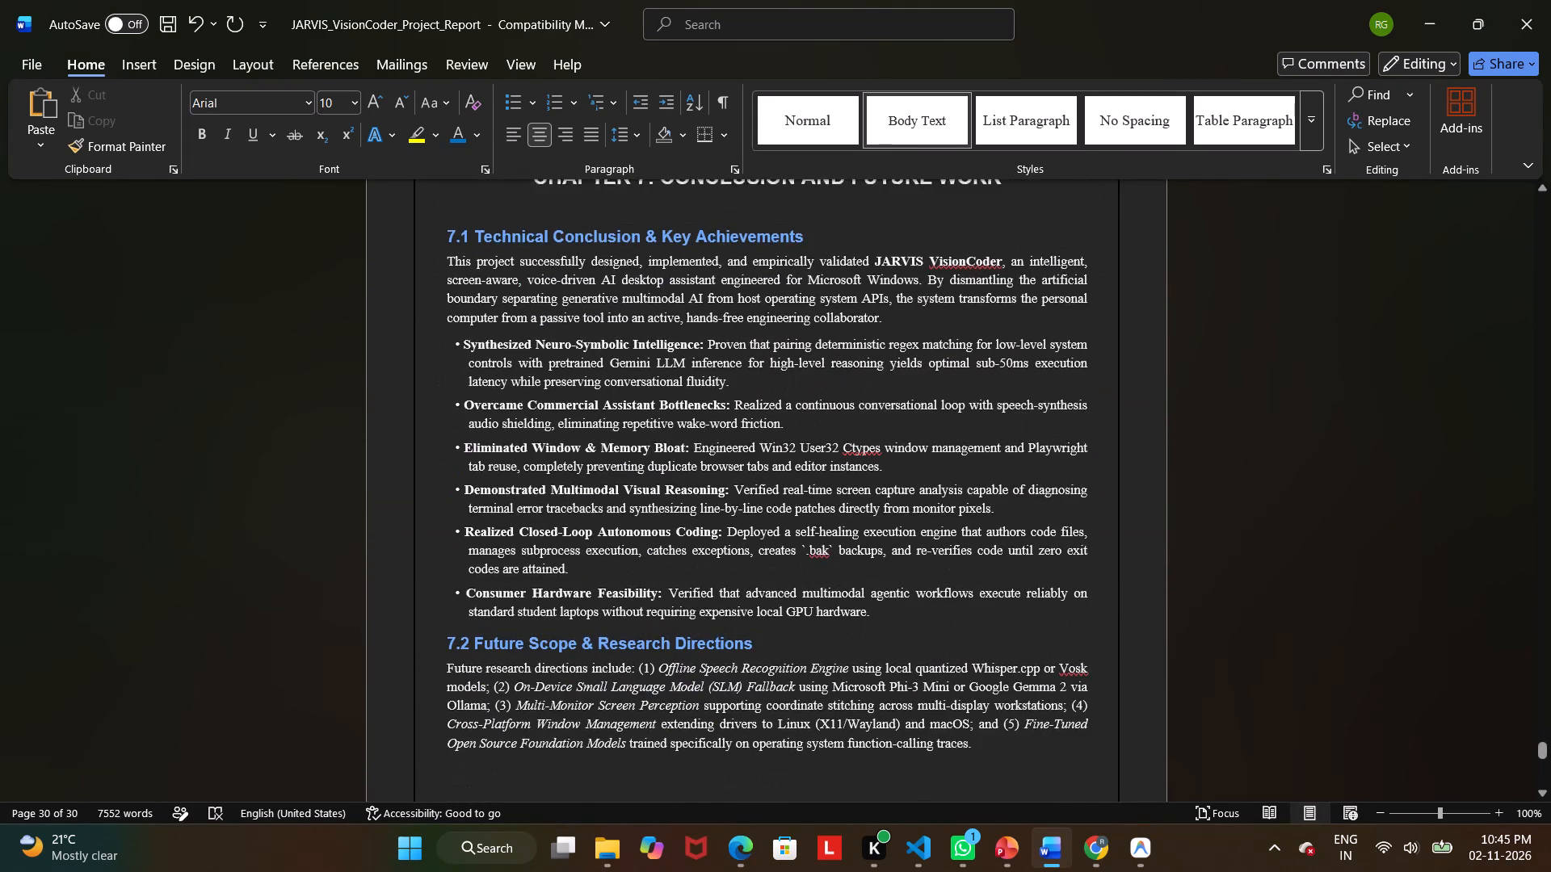
pyautogui.scroll(-2, 824, 592)
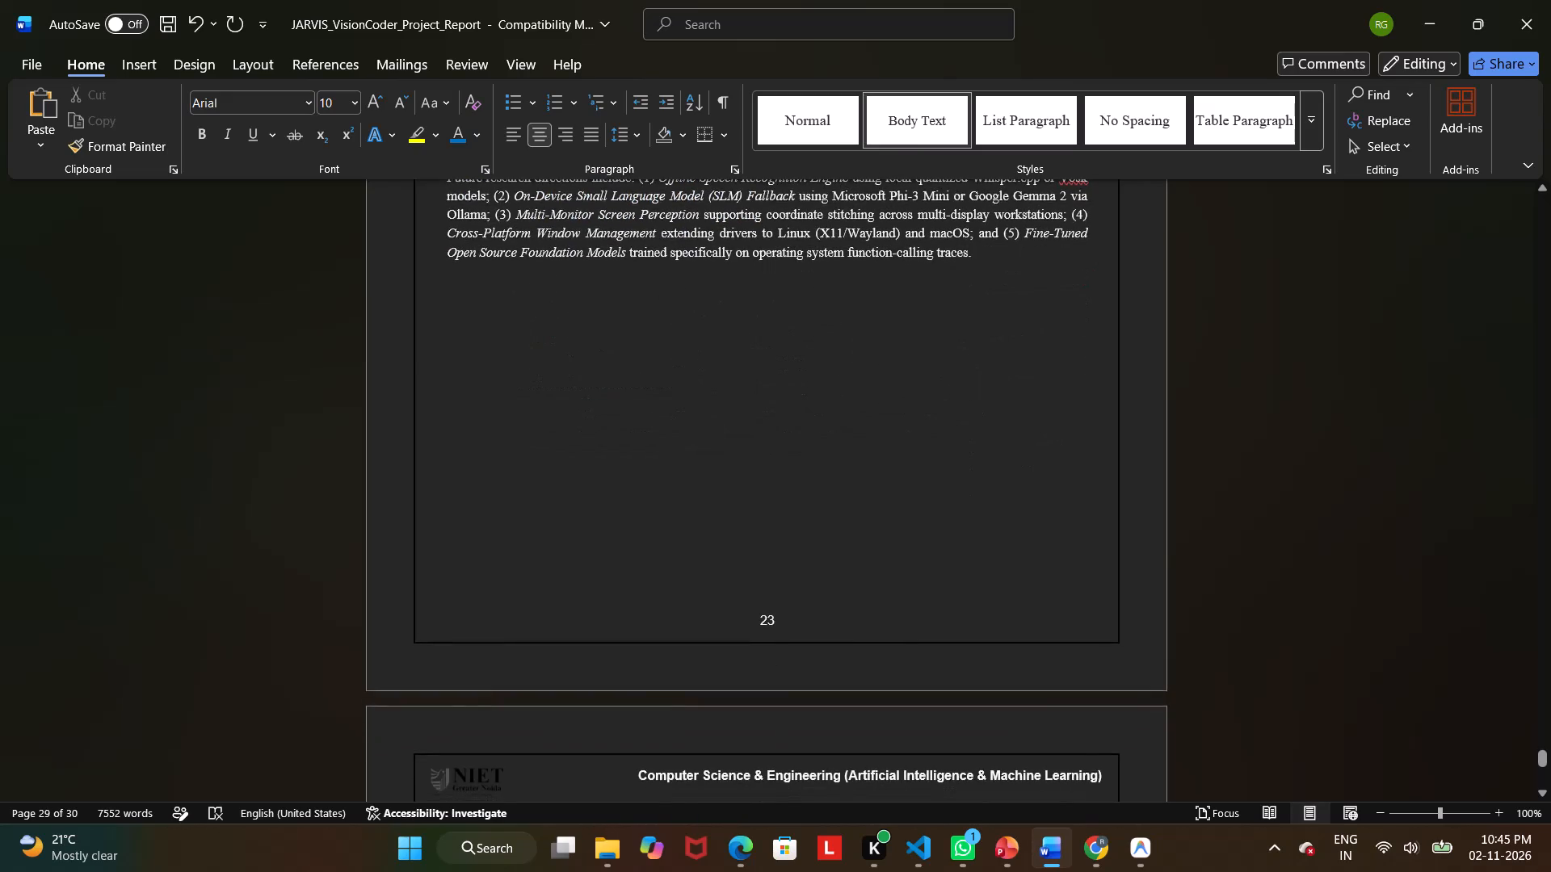
pyautogui.scroll(-7, 824, 592)
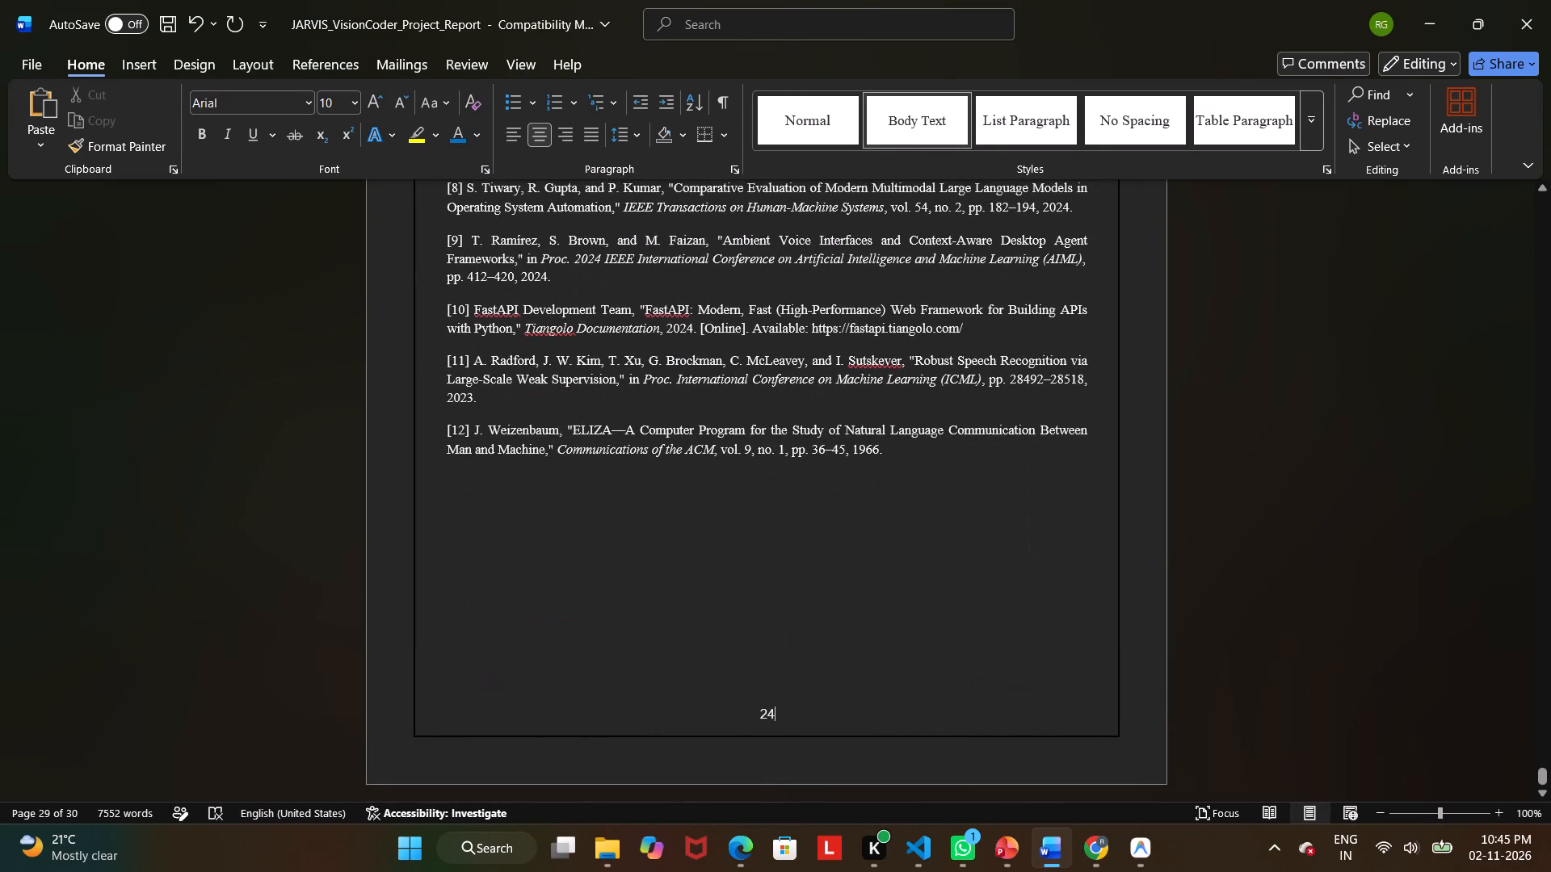
pyautogui.scroll(-3, 824, 592)
pyautogui.scroll(5, 824, 592)
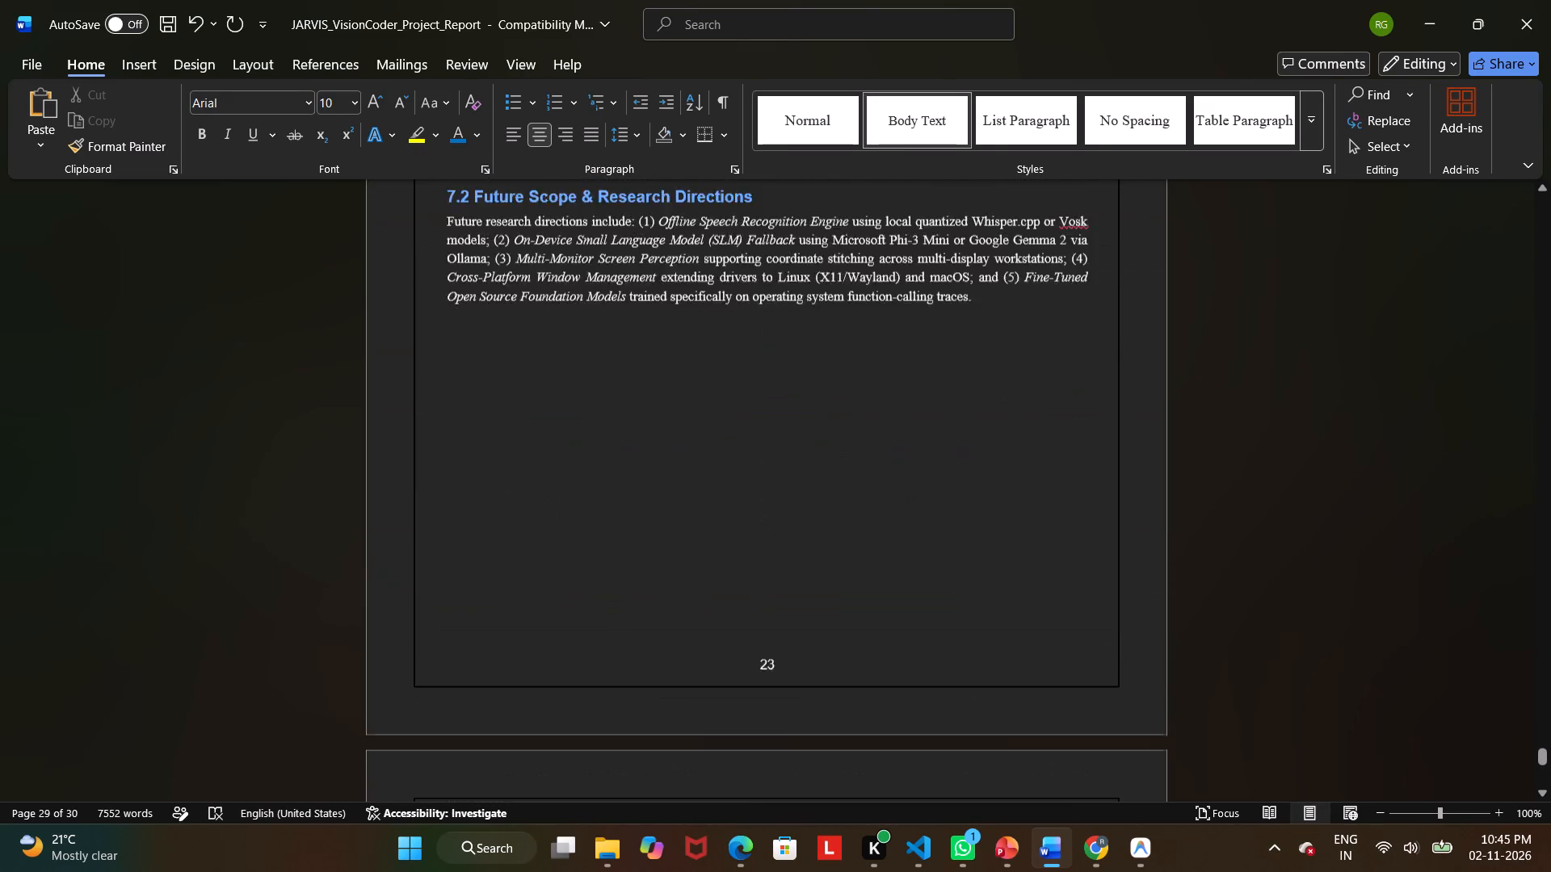
pyautogui.scroll(5, 824, 592)
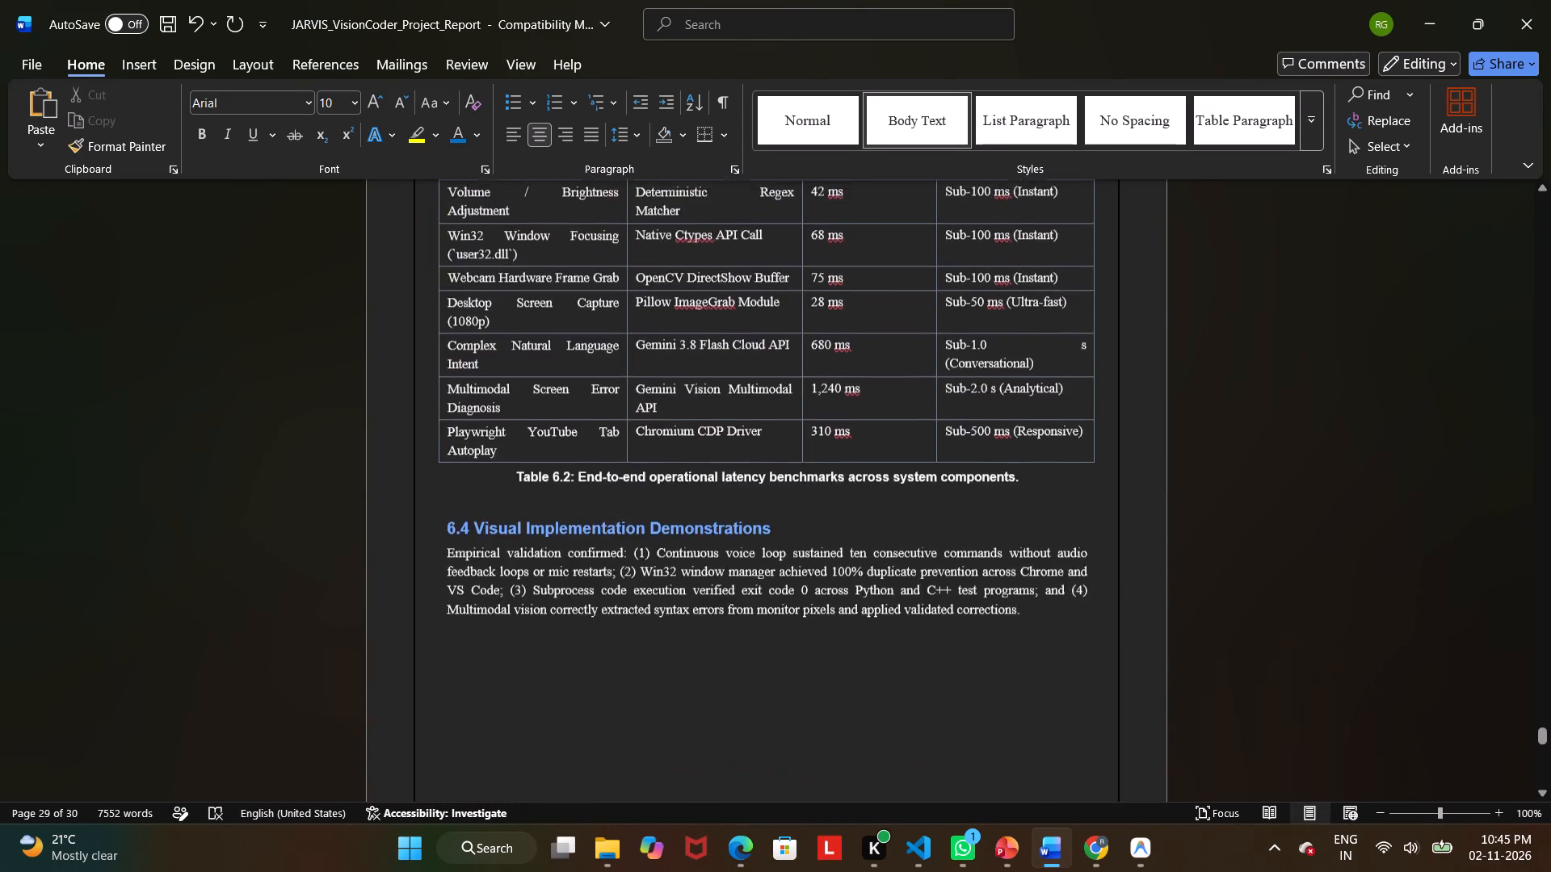
pyautogui.scroll(6, 824, 592)
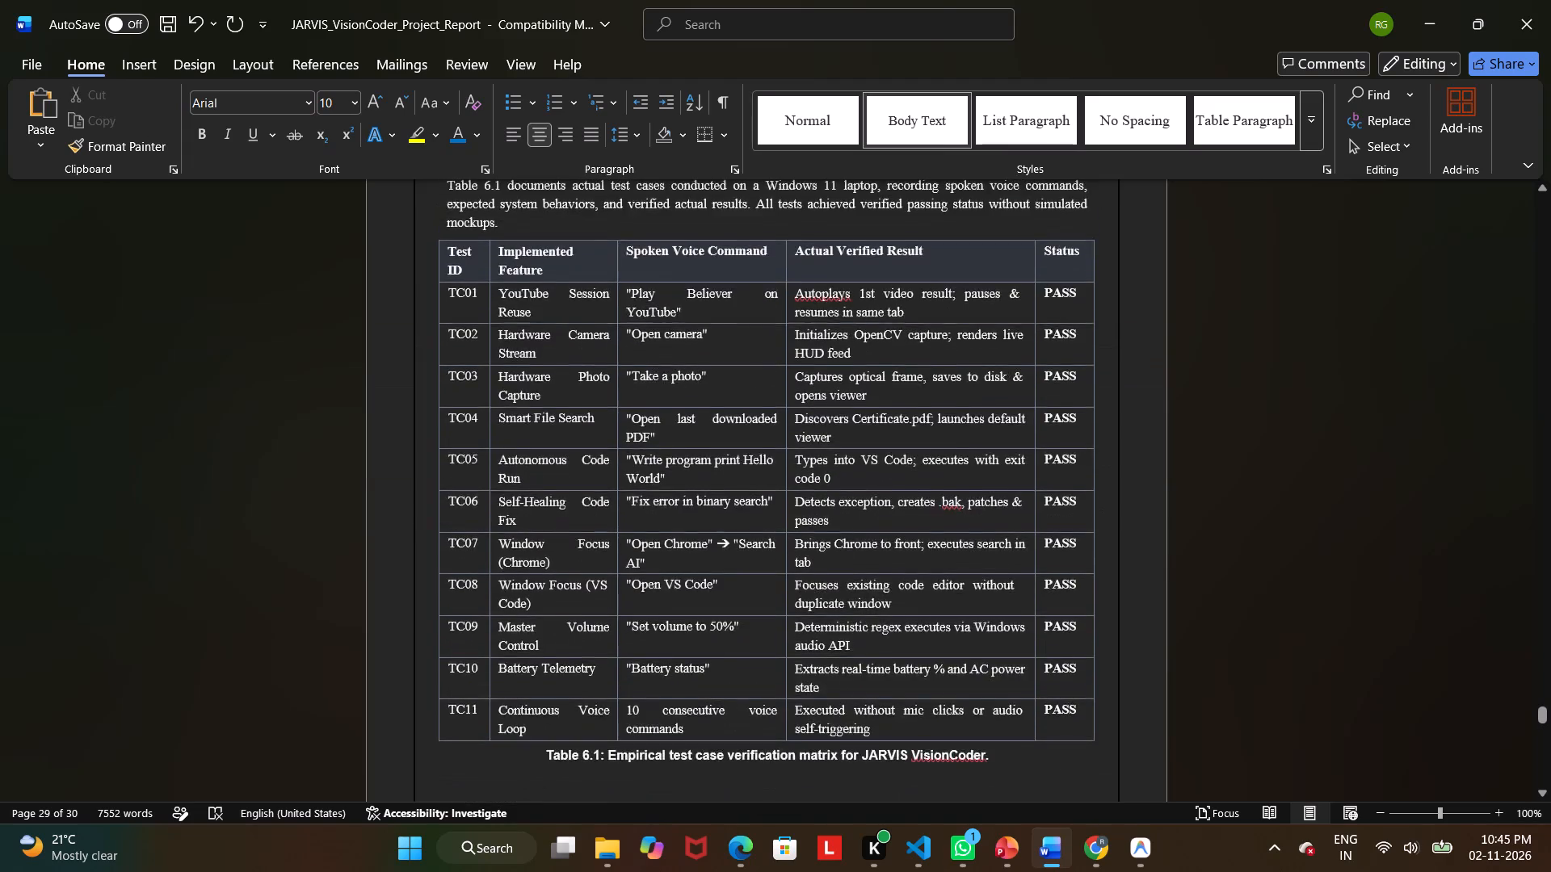
pyautogui.scroll(2, 824, 592)
pyautogui.scroll(-3, 824, 592)
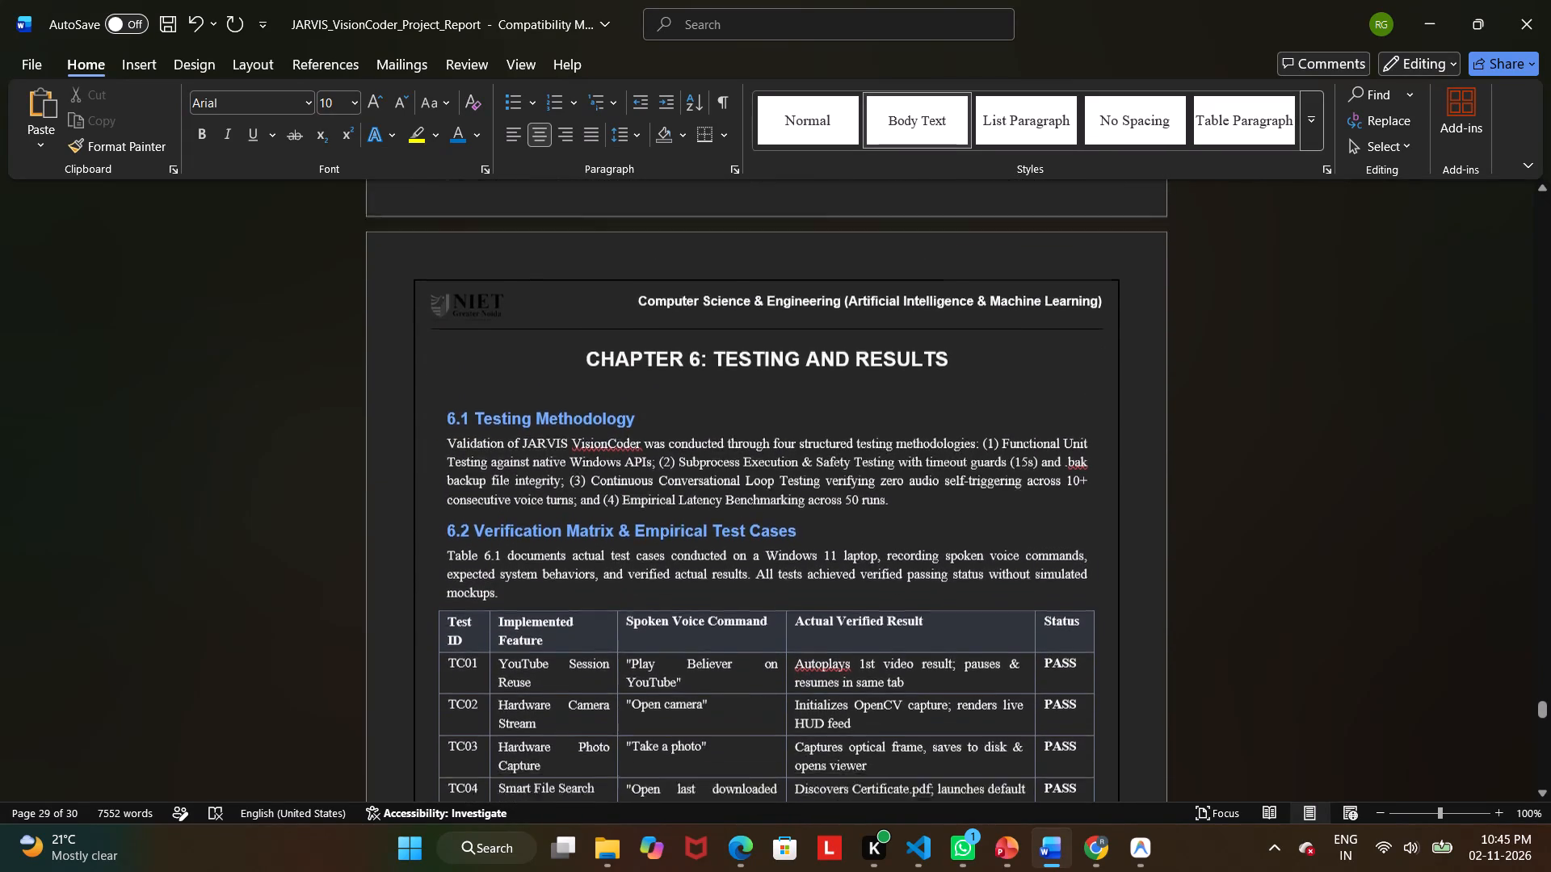
pyautogui.scroll(-1, 824, 592)
# Color the section 5.8 heading text "Persistent Database & Project Memory Design (SQLite3)" blue.
pyautogui.scroll(7, 824, 592)
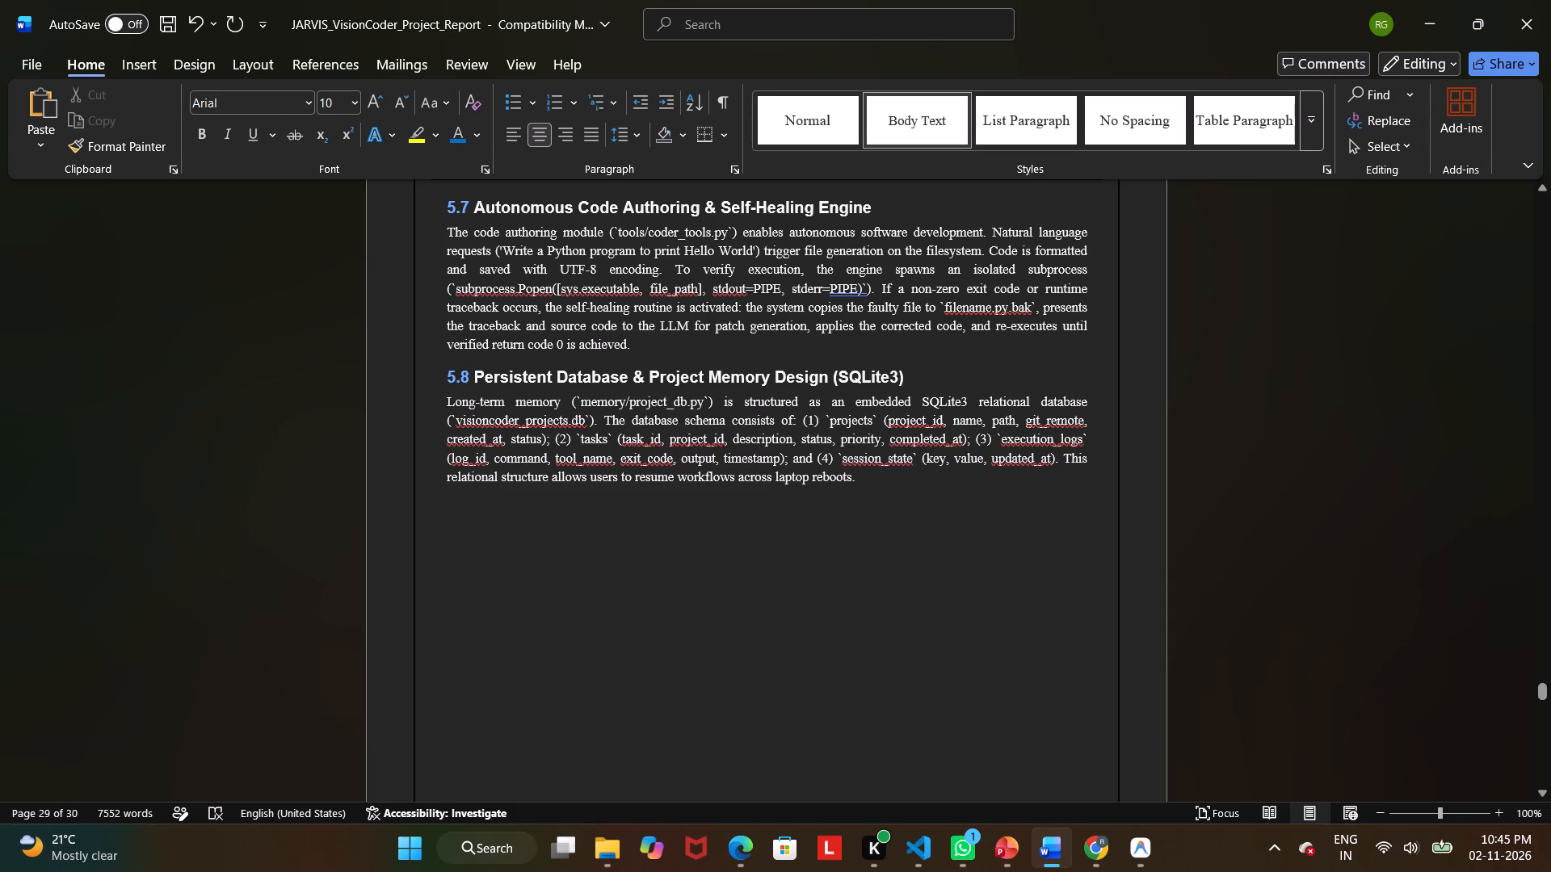
pyautogui.moveTo(911, 375); pyautogui.dragTo(549, 364)
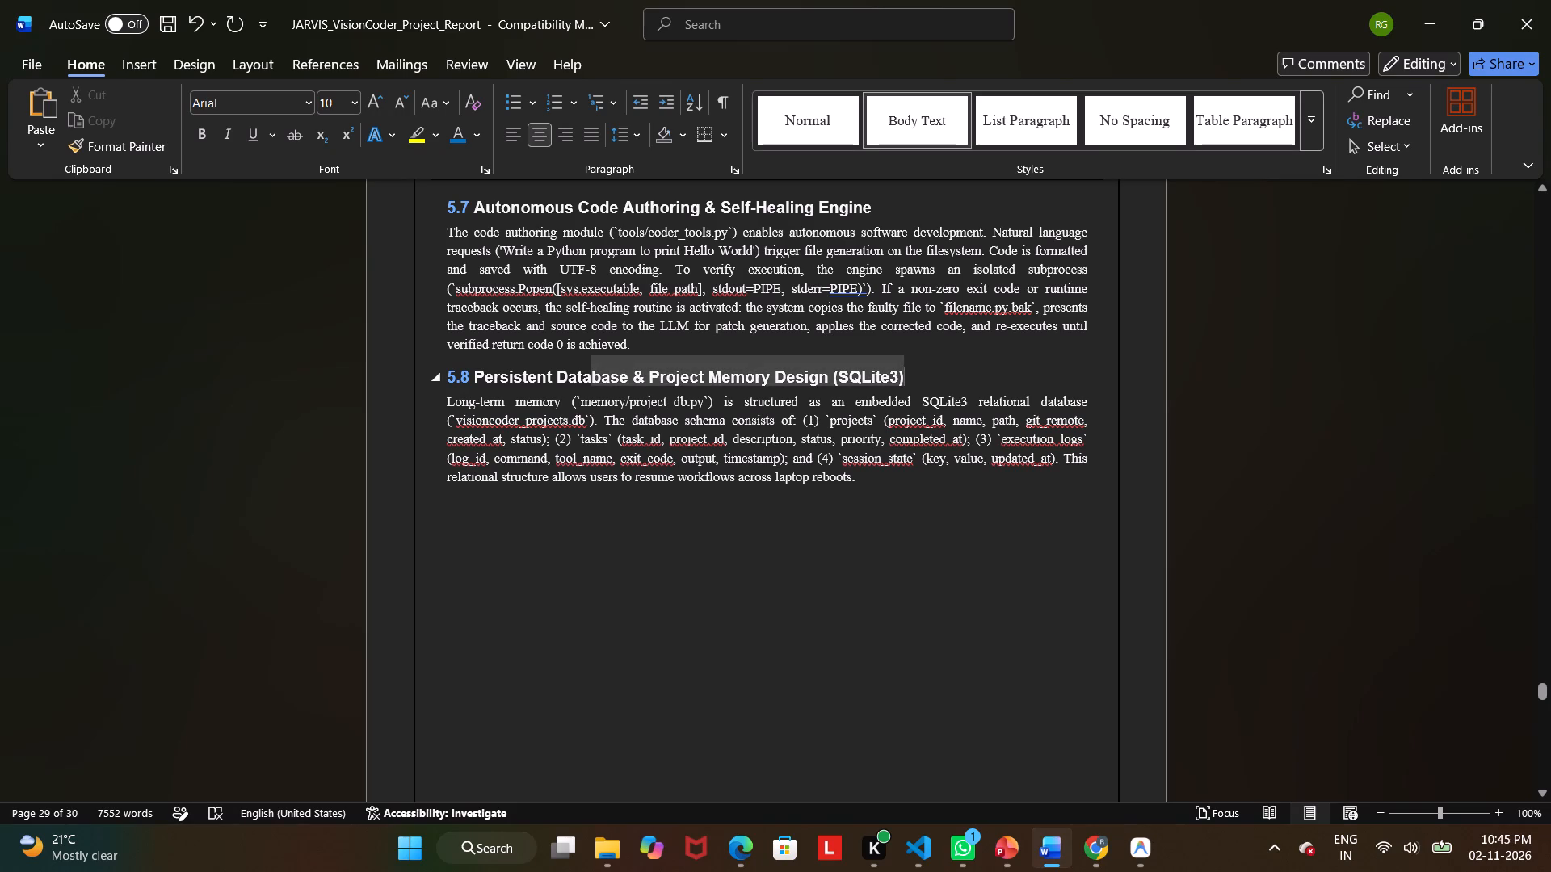
pyautogui.moveTo(549, 364); pyautogui.dragTo(485, 380)
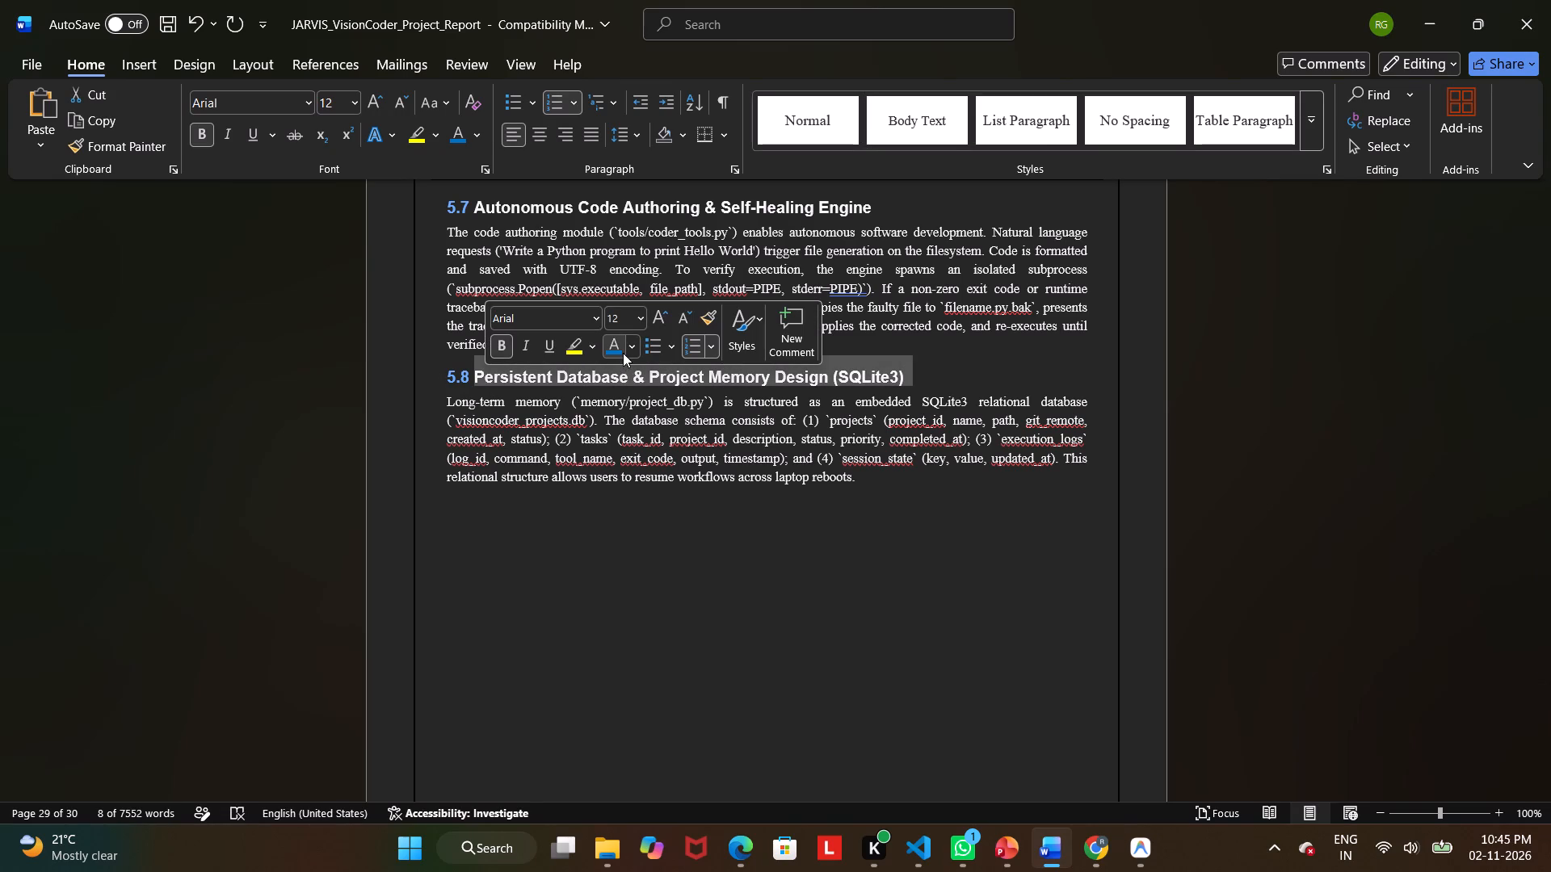
pyautogui.click(621, 350)
pyautogui.click(1404, 507)
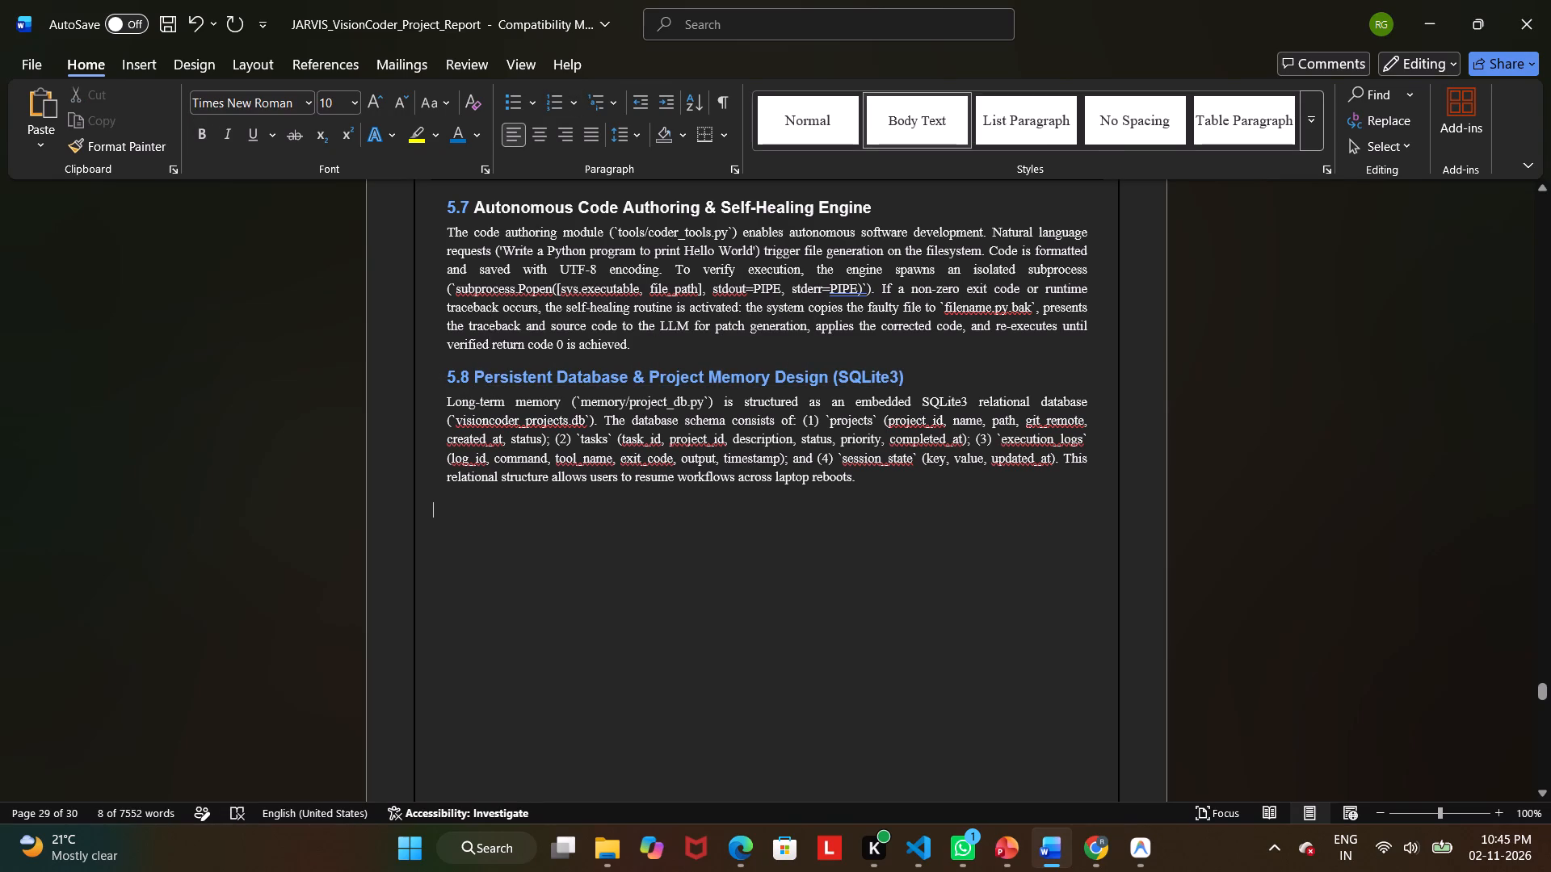
# Color the section 5.7 heading text "Autonomous Code Authoring & Self-Healing Engine" blue.
pyautogui.scroll(1, 1033, 370)
pyautogui.click(889, 336)
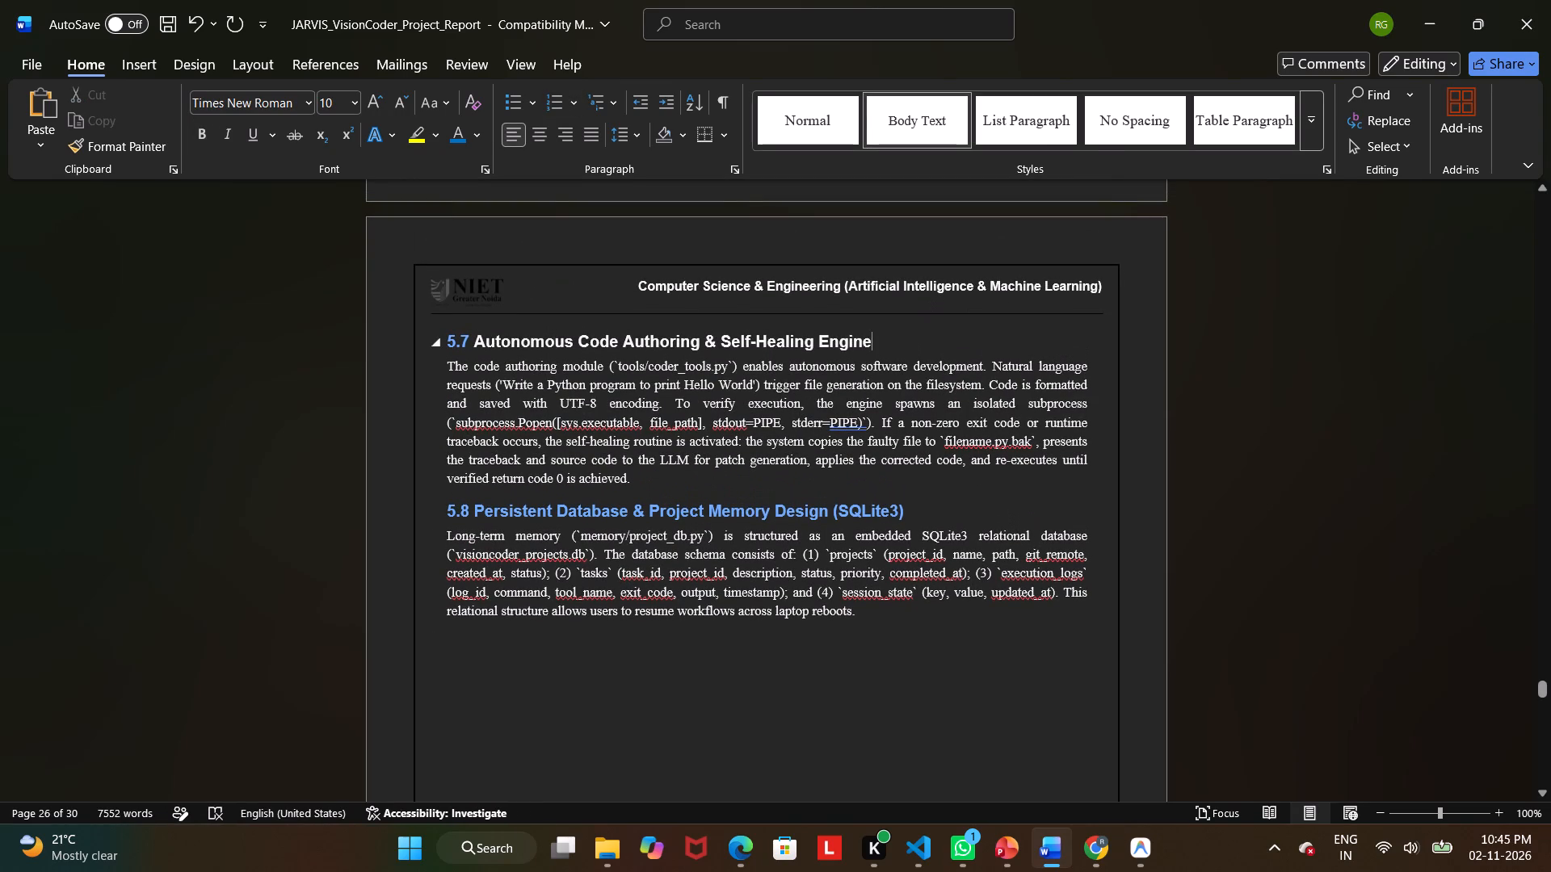
pyautogui.moveTo(889, 336); pyautogui.dragTo(482, 338)
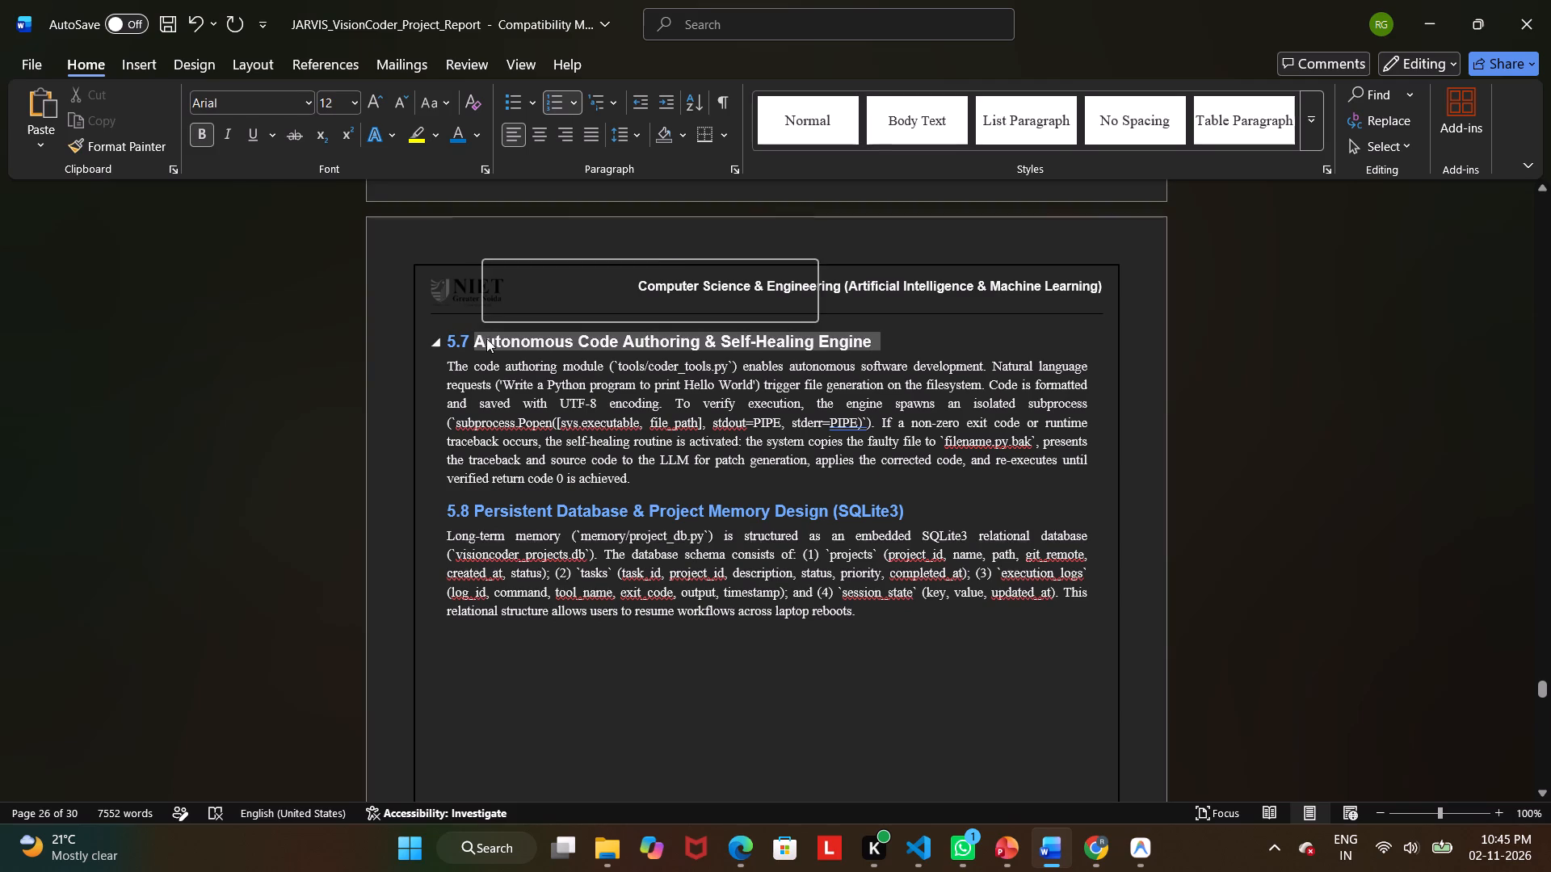
pyautogui.click(601, 307)
pyautogui.click(1229, 459)
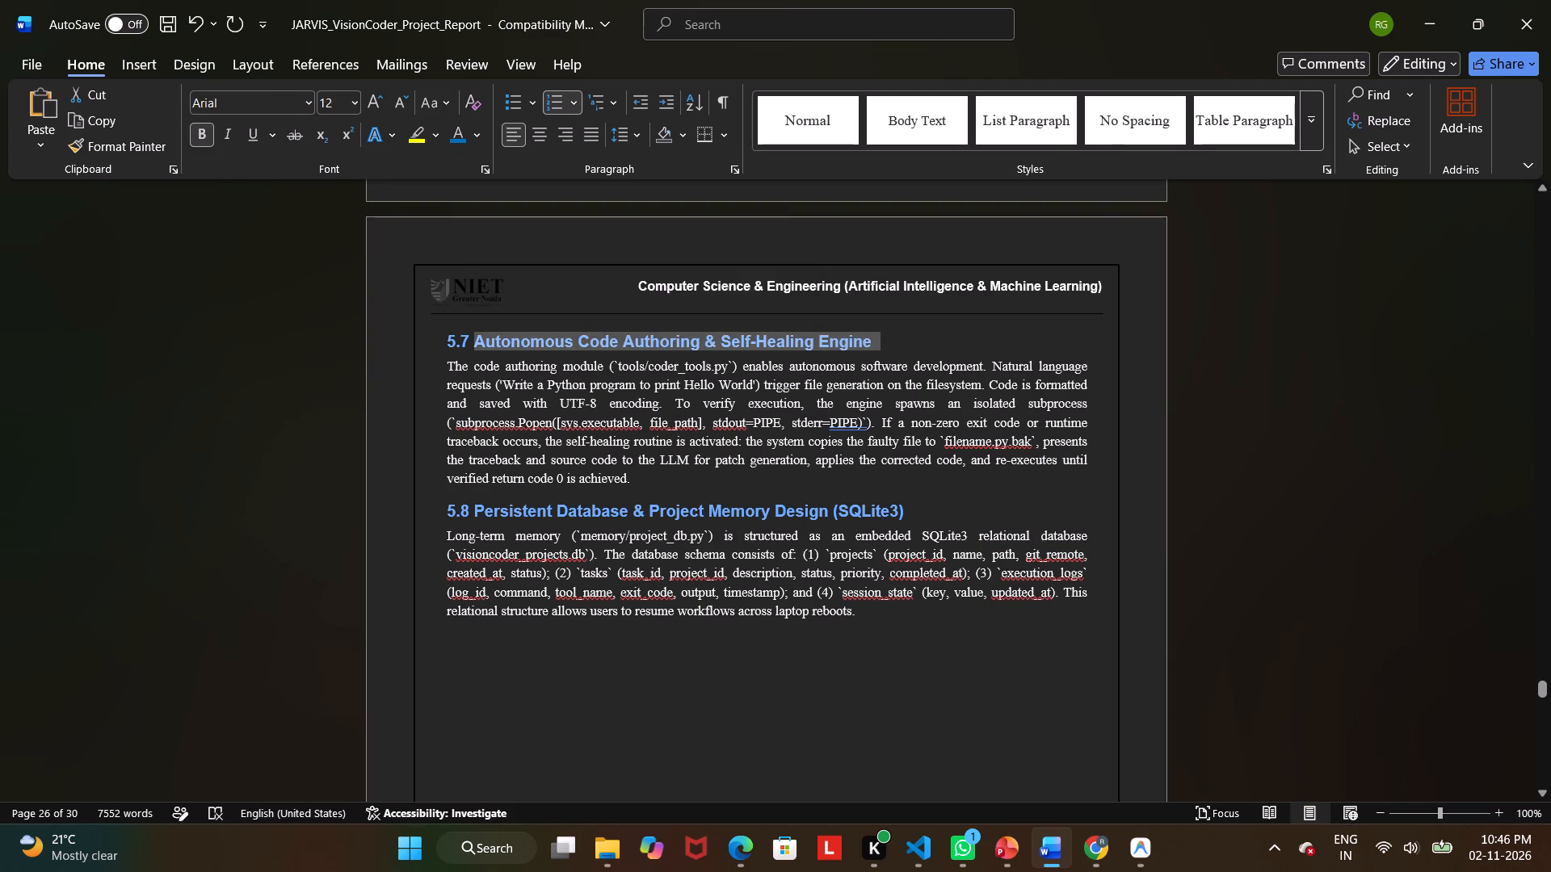
# Review the rest of Chapter 5 back to the end of Chapter 4, checking section heading colors and page numbers.
pyautogui.scroll(3, 1229, 459)
pyautogui.scroll(-1, 1229, 459)
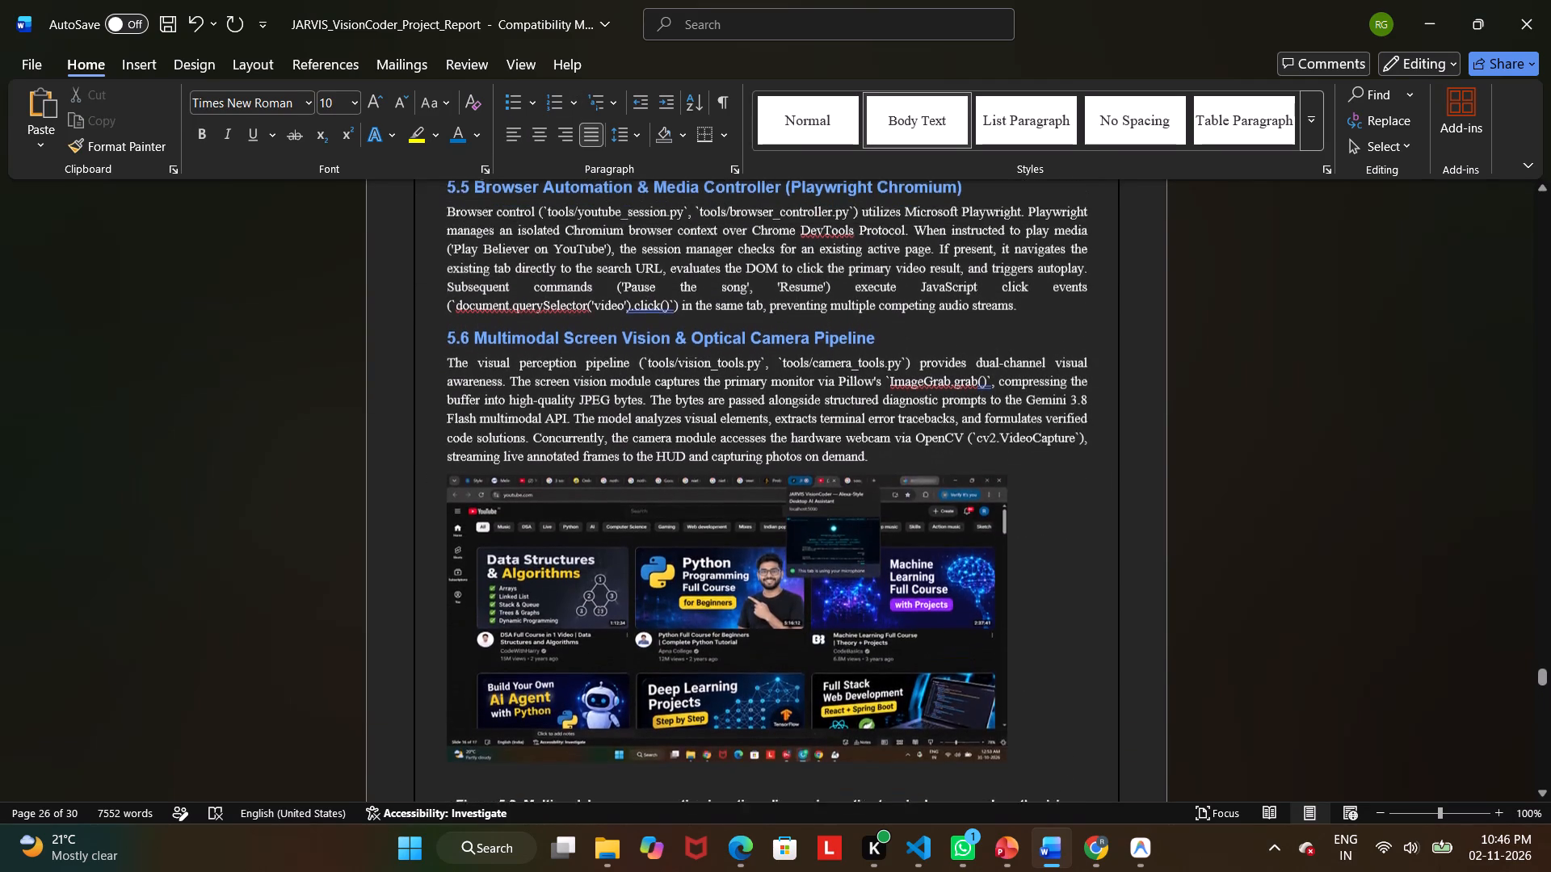
pyautogui.scroll(-1, 1229, 459)
pyautogui.scroll(4, 1229, 459)
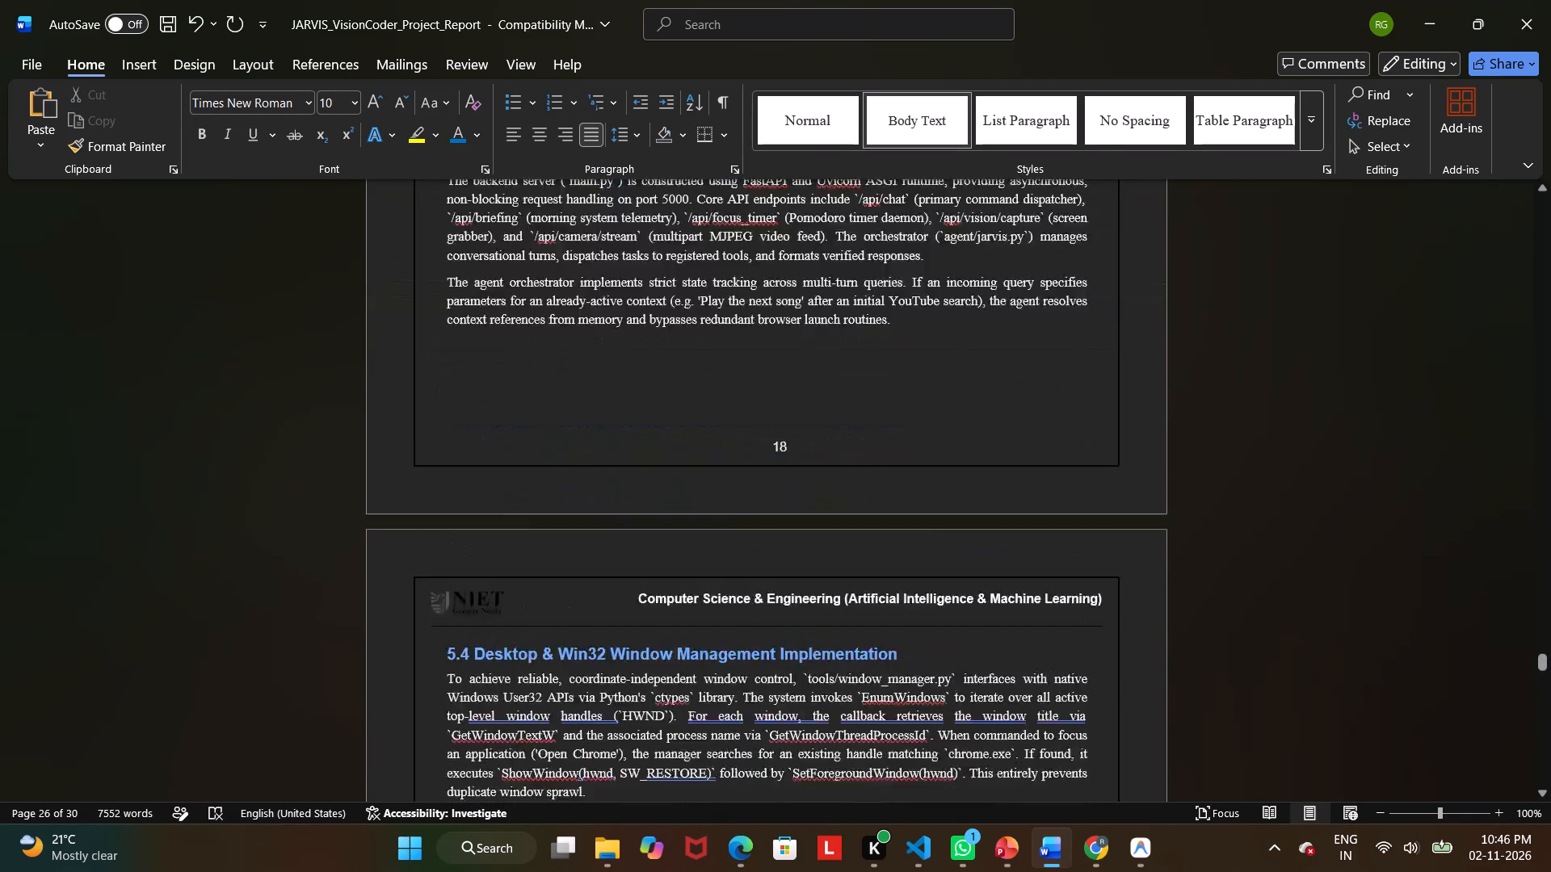
pyautogui.scroll(4, 1229, 459)
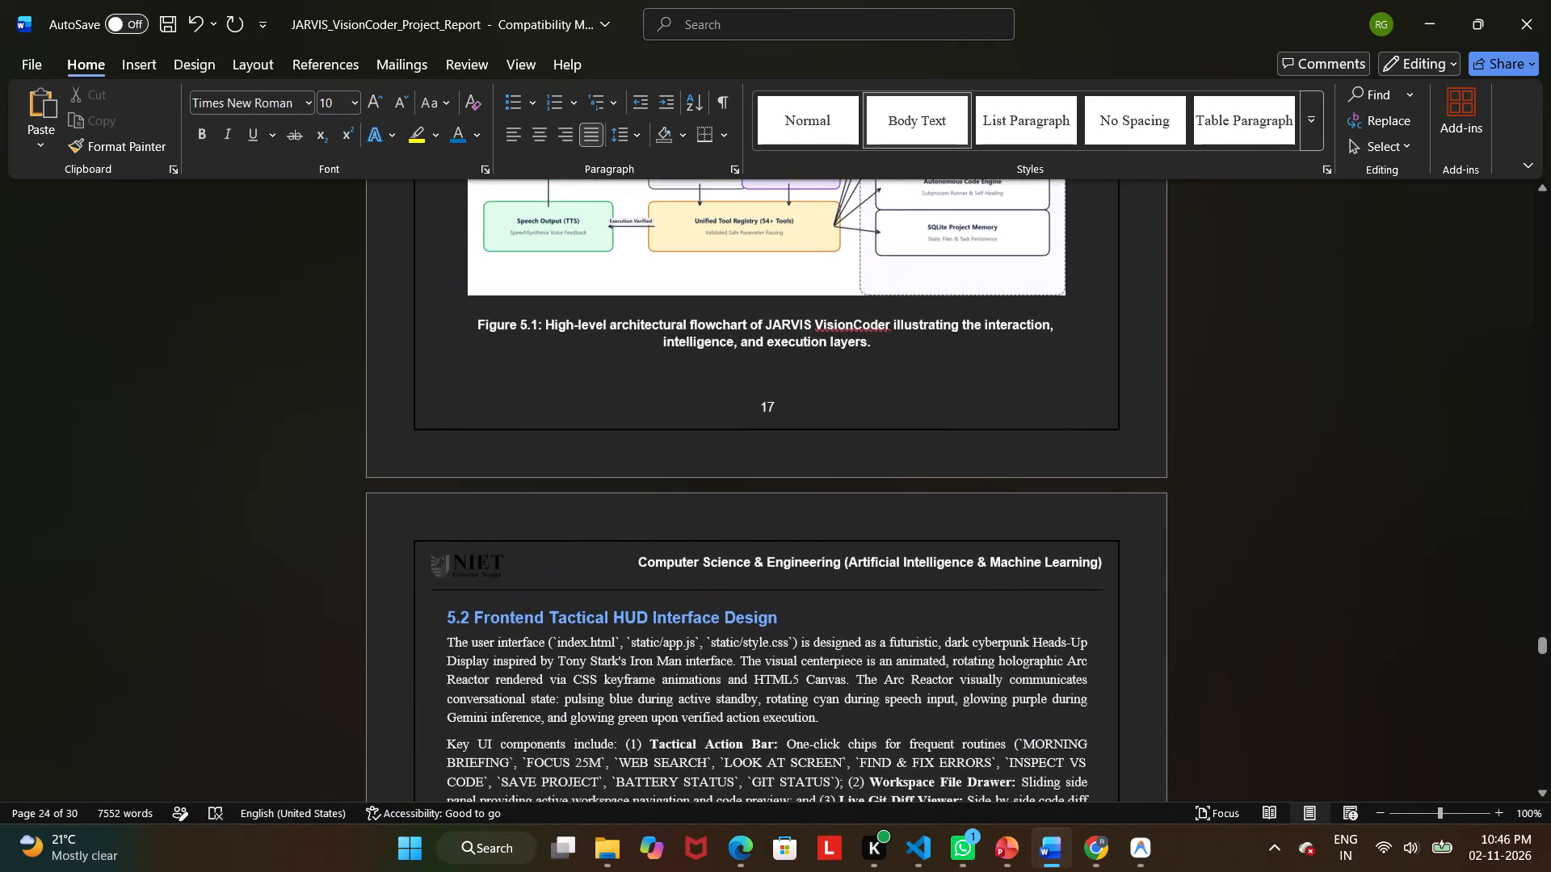
pyautogui.scroll(4, 1229, 459)
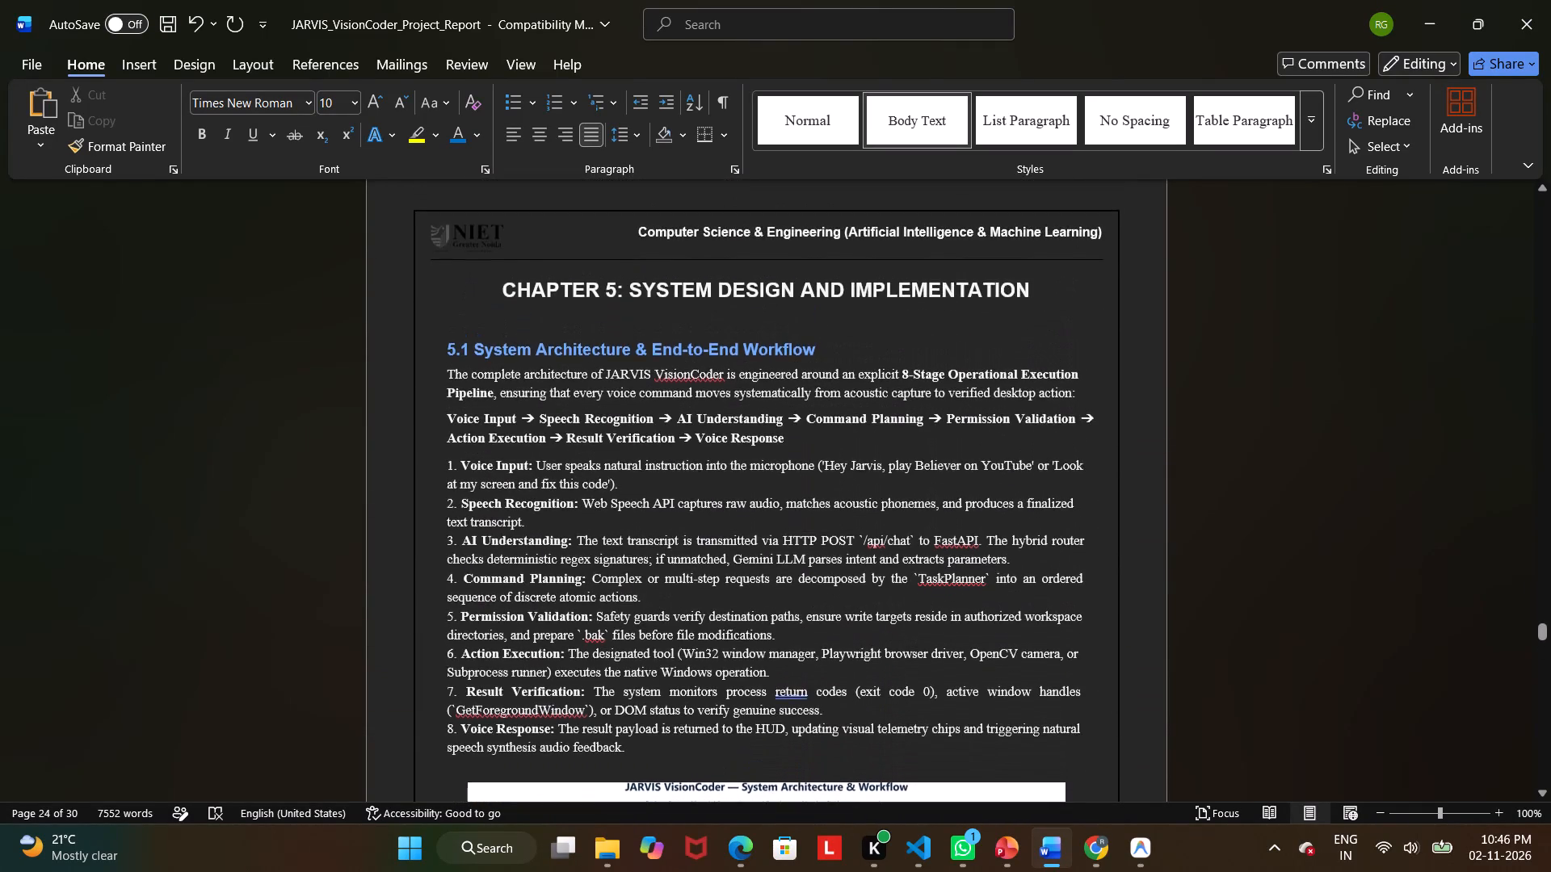
pyautogui.scroll(3, 1229, 459)
pyautogui.scroll(-2, 1229, 459)
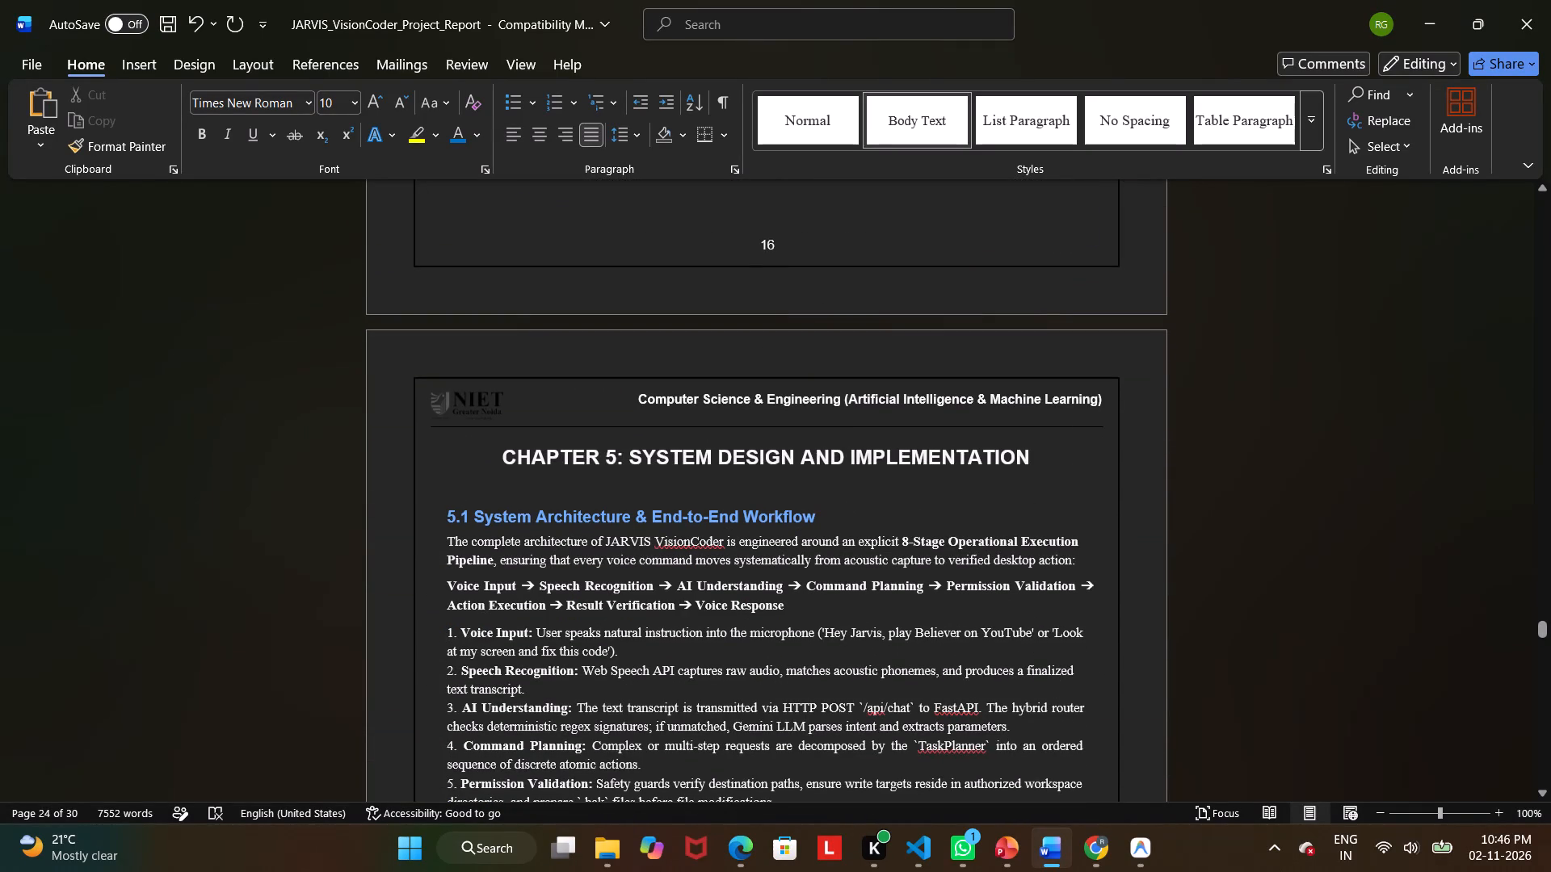
pyautogui.scroll(1, 1229, 459)
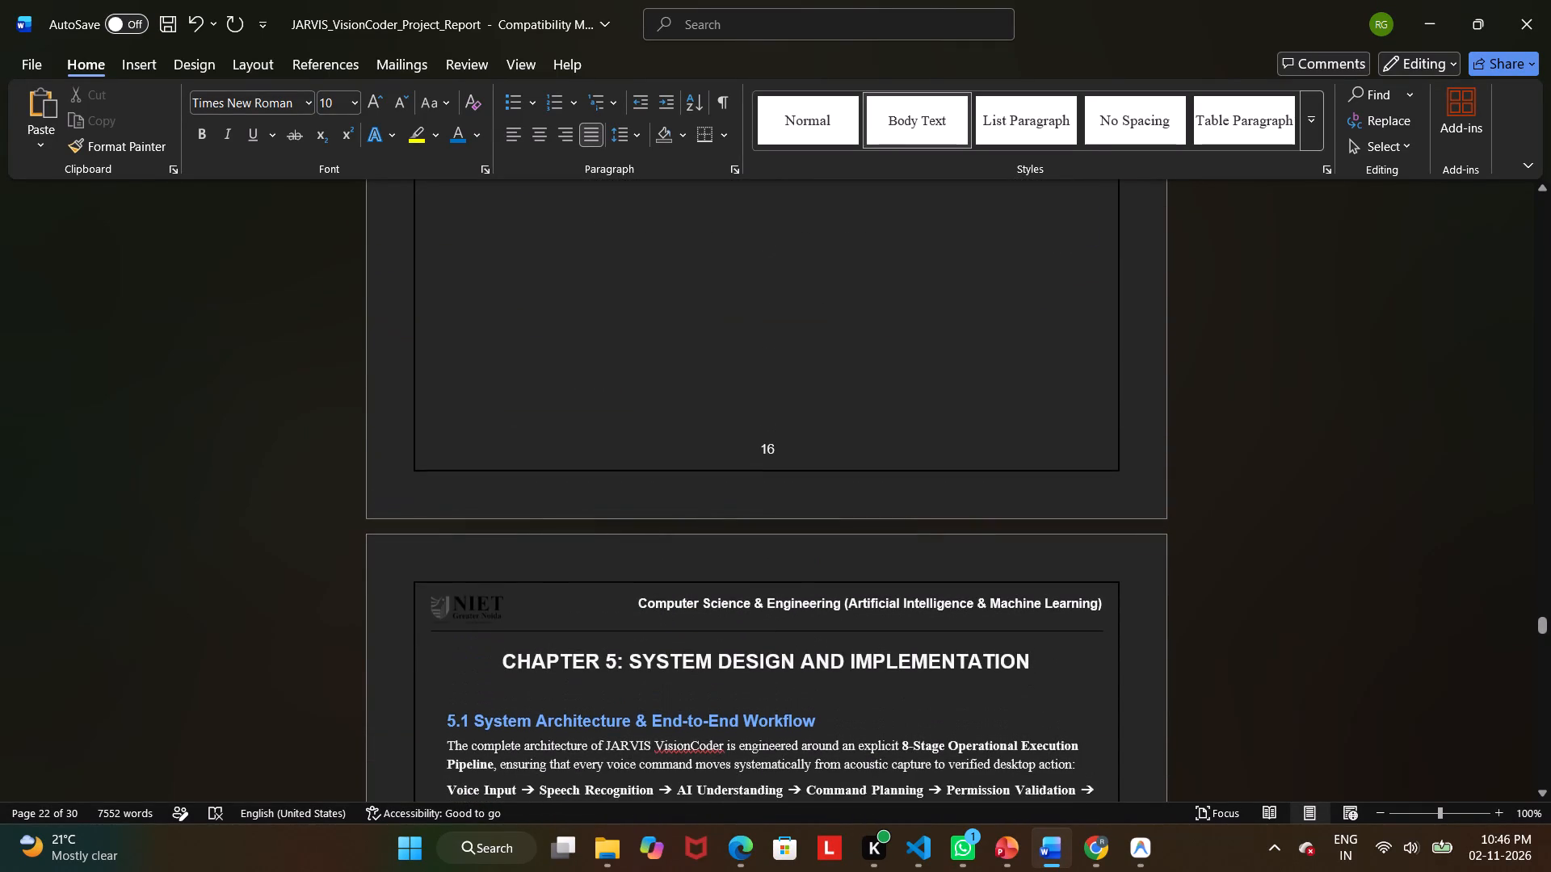
pyautogui.scroll(1, 1229, 459)
# Switch to Chrome, examine the chapter opening layout in the reference PDF "ilovepdf_merged dl project", and return to the Word report.
pyautogui.click(1080, 852)
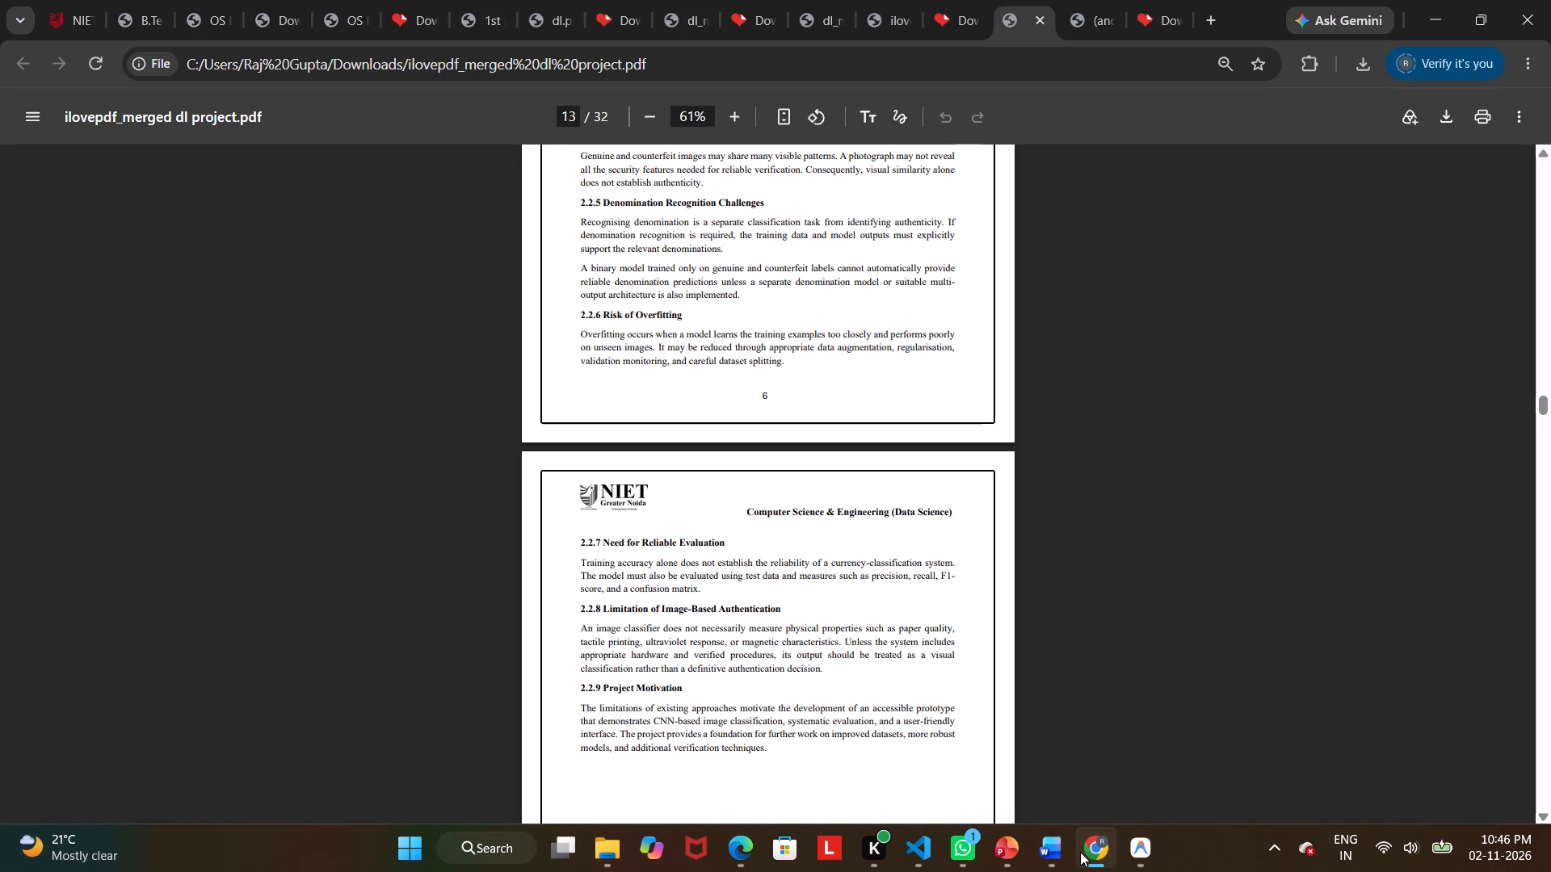
pyautogui.scroll(-3, 885, 566)
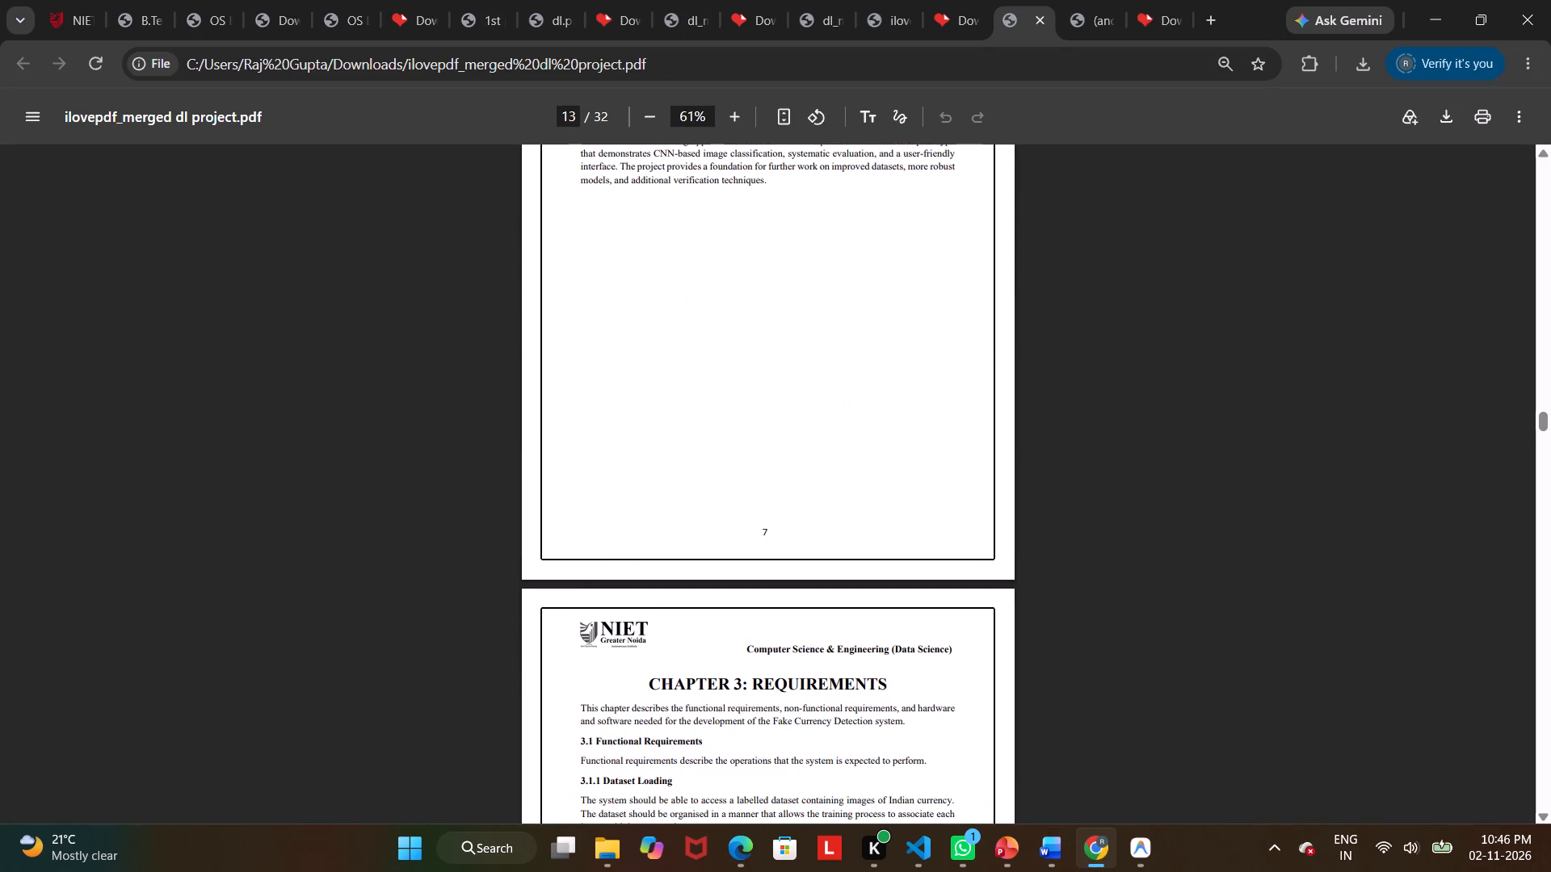
pyautogui.scroll(-1, 885, 566)
pyautogui.click(1108, 841)
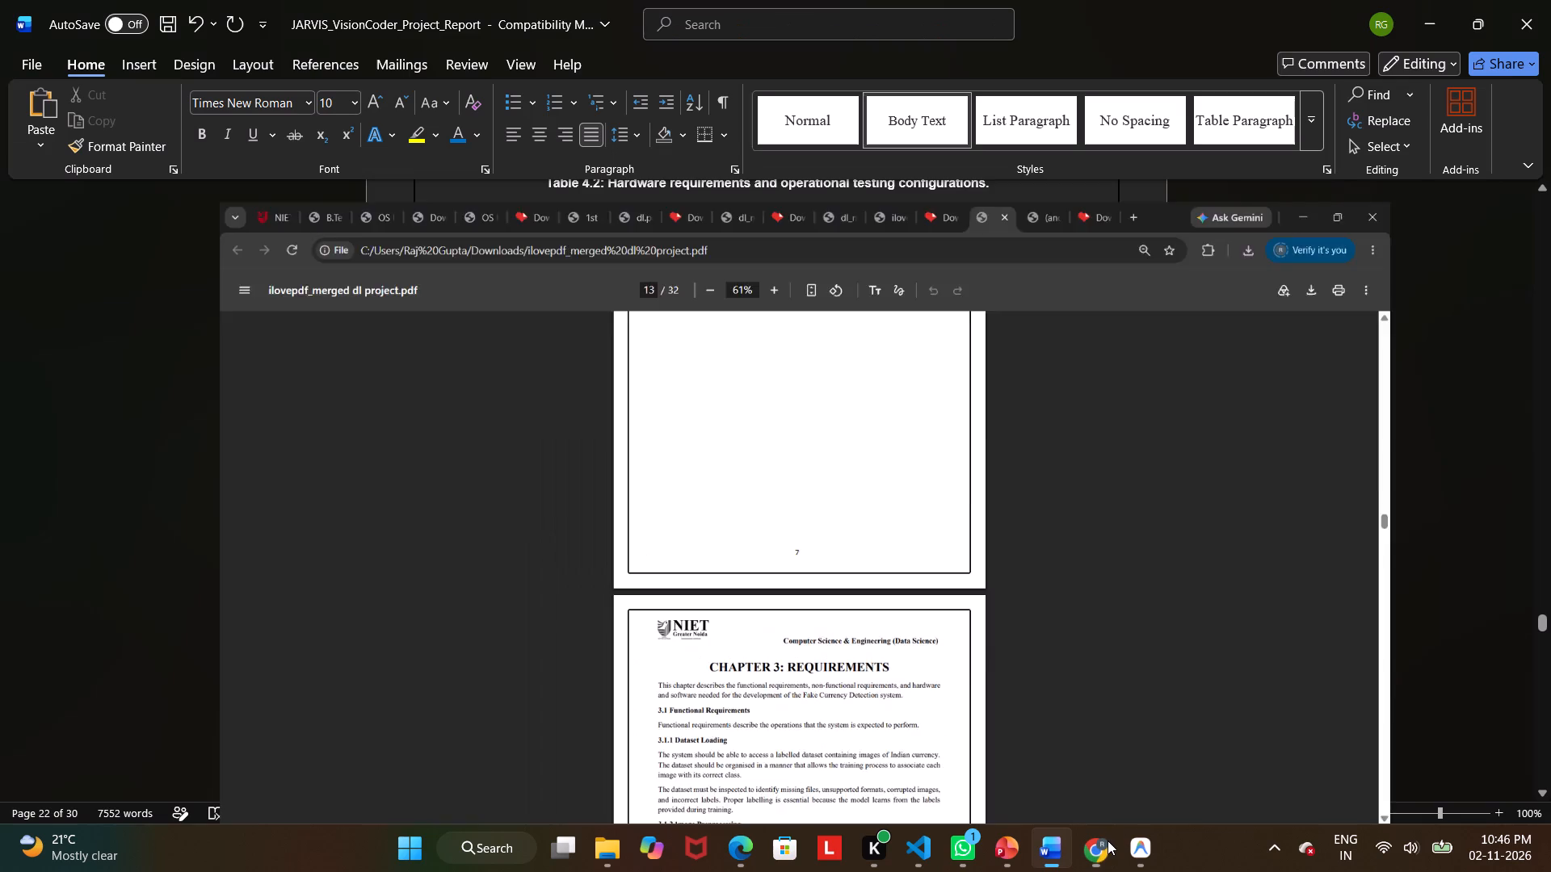
pyautogui.click(1054, 837)
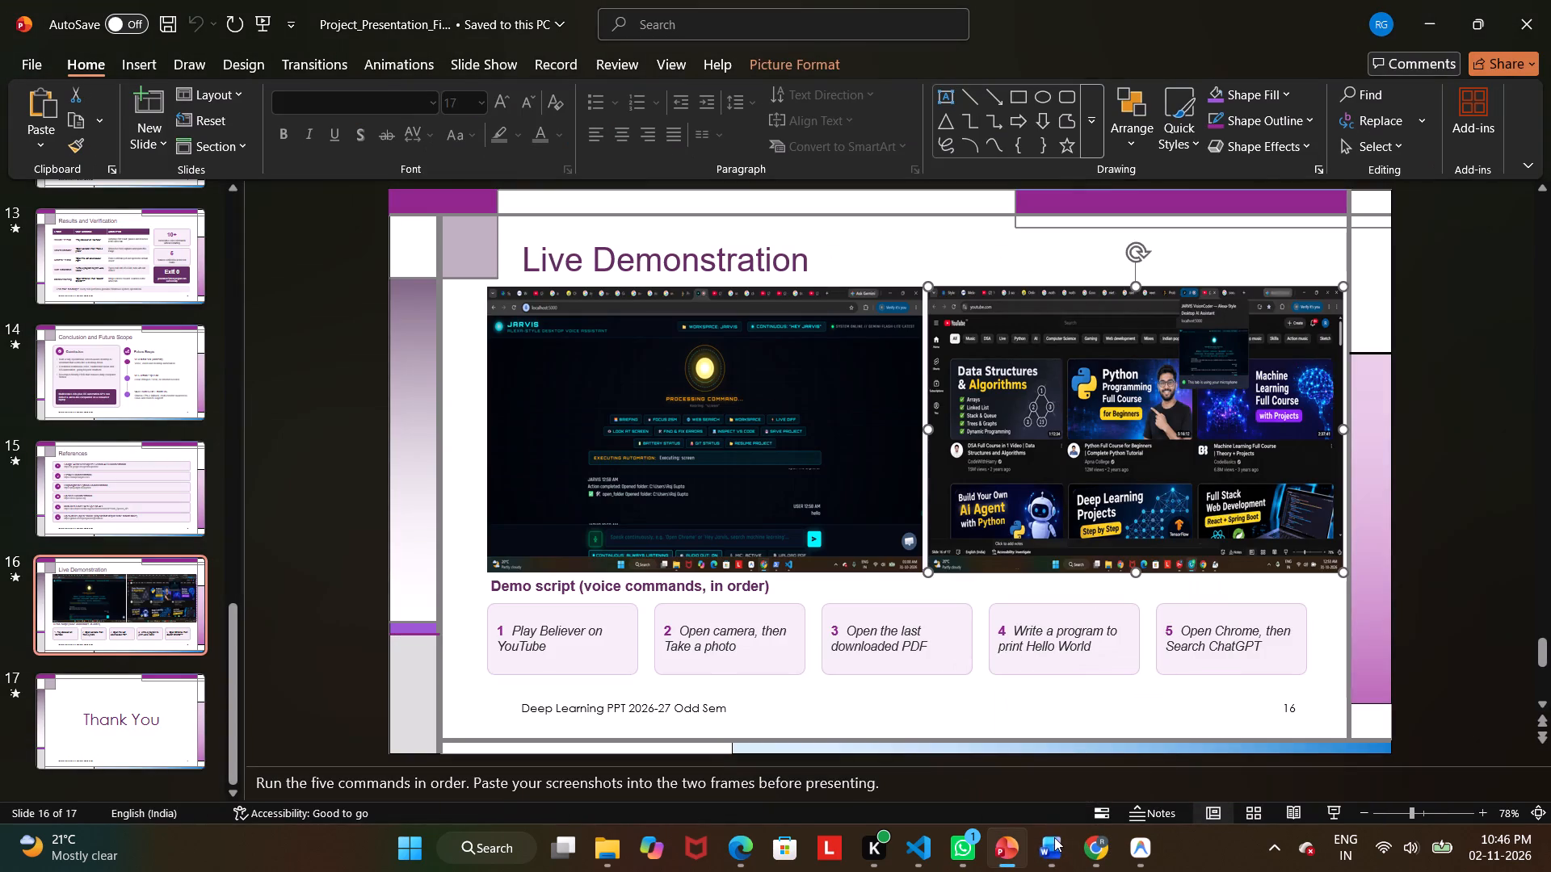
pyautogui.click(1054, 837)
# Select the title "CHAPTER 5: SYSTEM DESIGN AND IMPLEMENTATION" to inspect its formatting, and deselect it.
pyautogui.scroll(-2, 1123, 602)
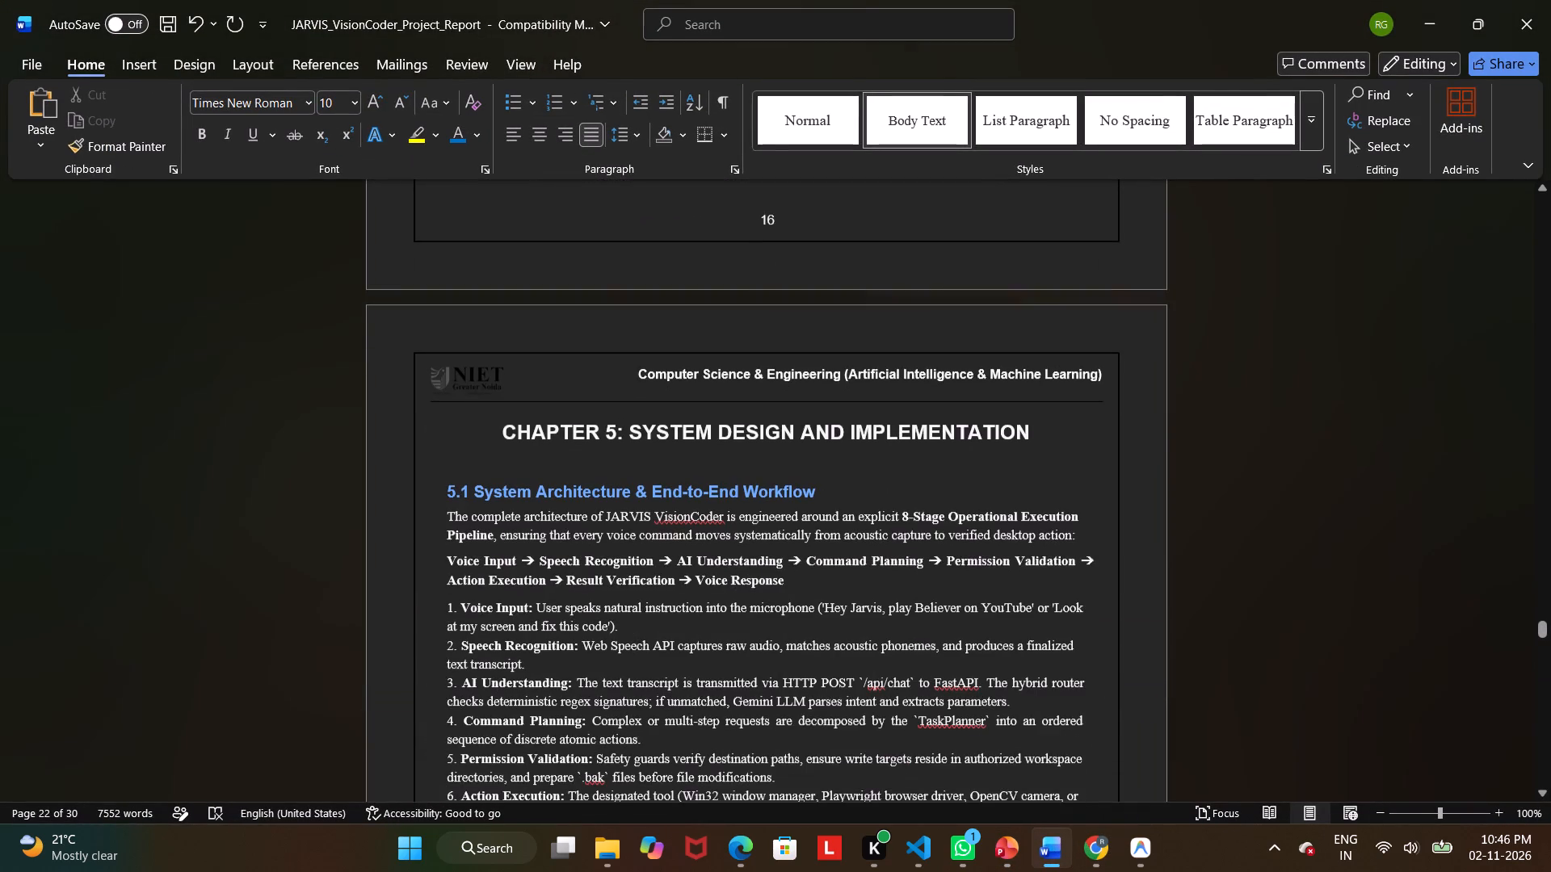
pyautogui.scroll(-1, 1123, 602)
pyautogui.moveTo(1029, 375); pyautogui.dragTo(603, 389)
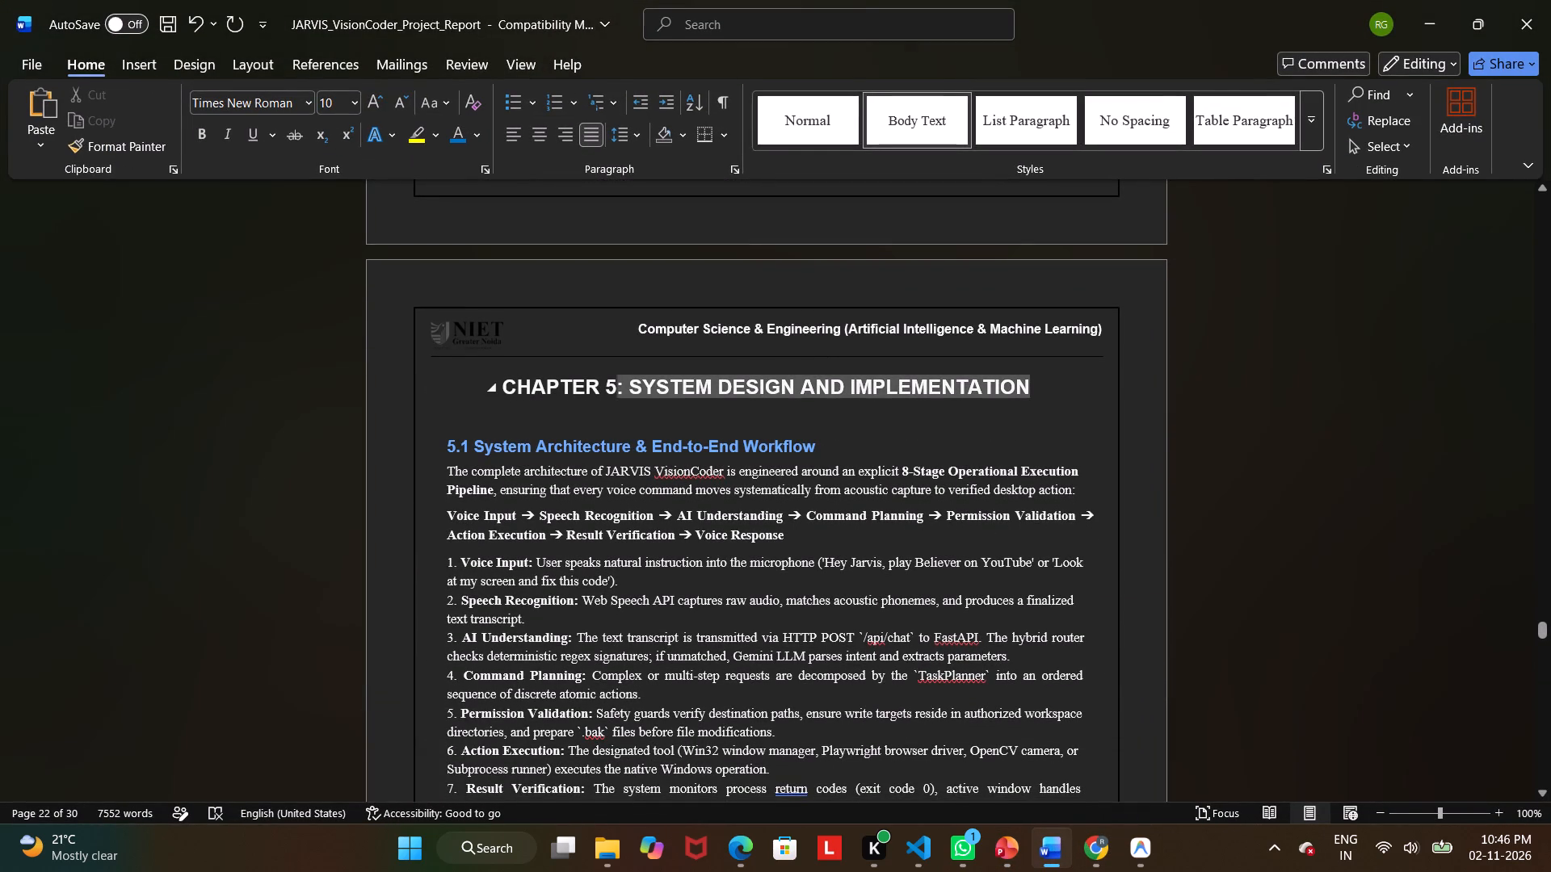
pyautogui.moveTo(603, 389); pyautogui.dragTo(533, 375)
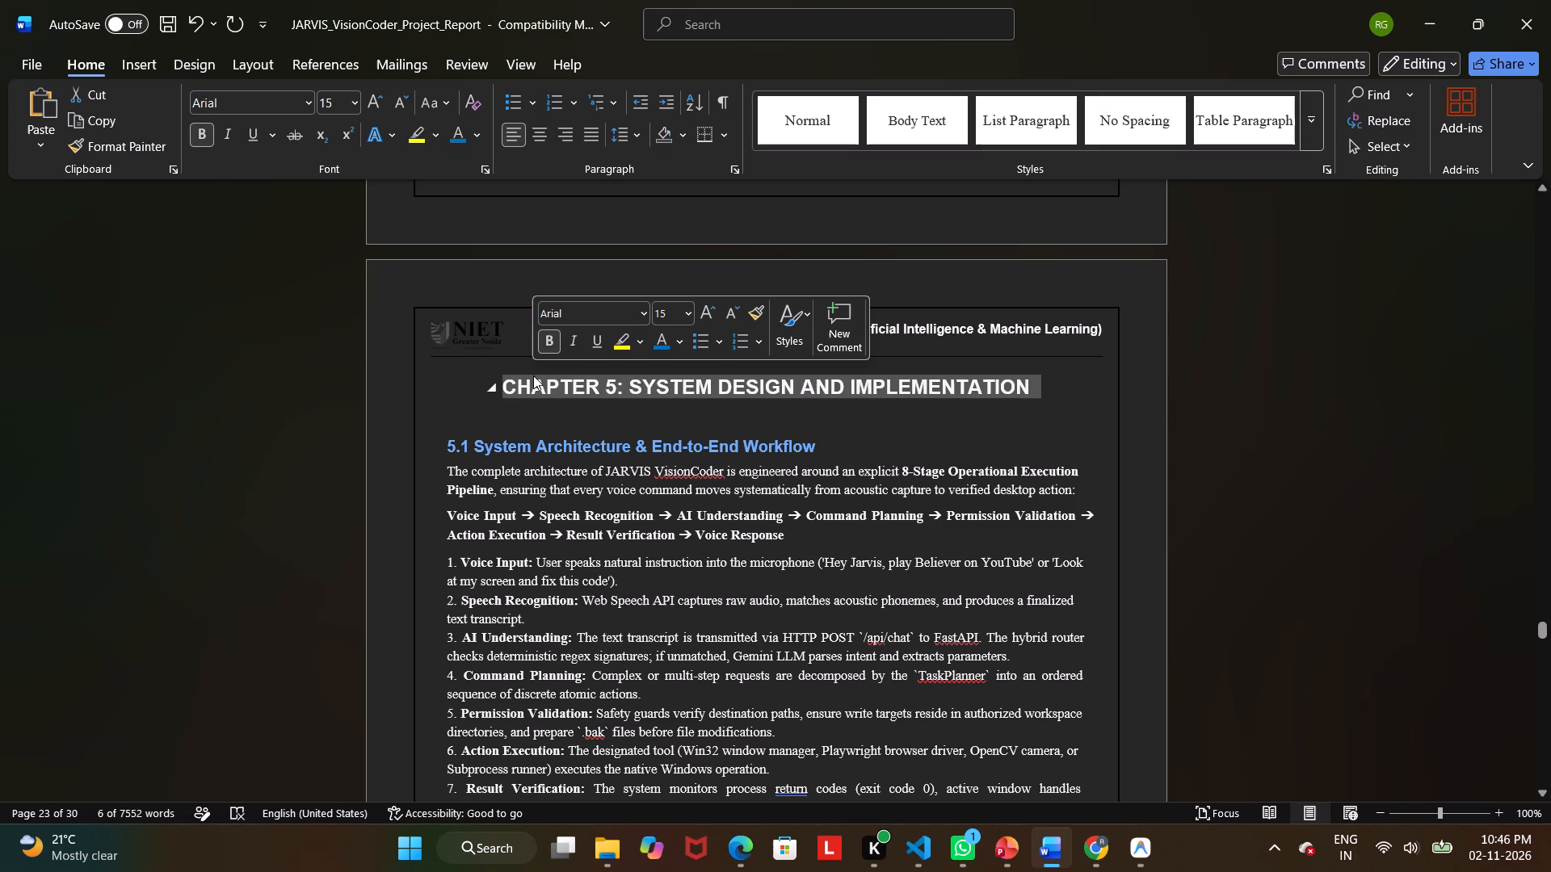
pyautogui.click(1361, 553)
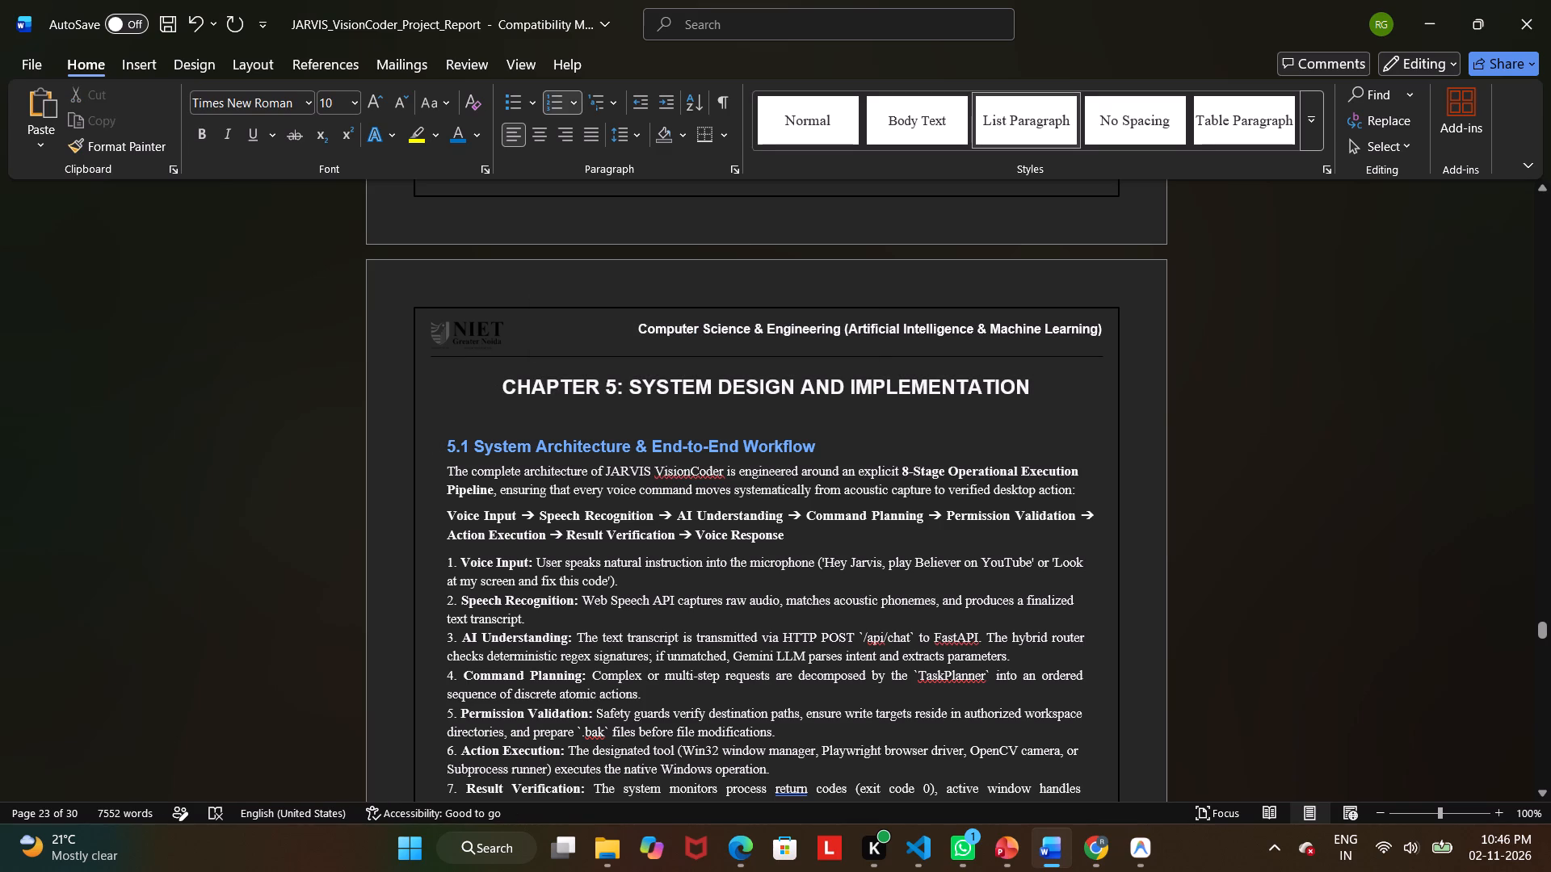
pyautogui.scroll(-1, 1361, 553)
pyautogui.scroll(2, 1361, 553)
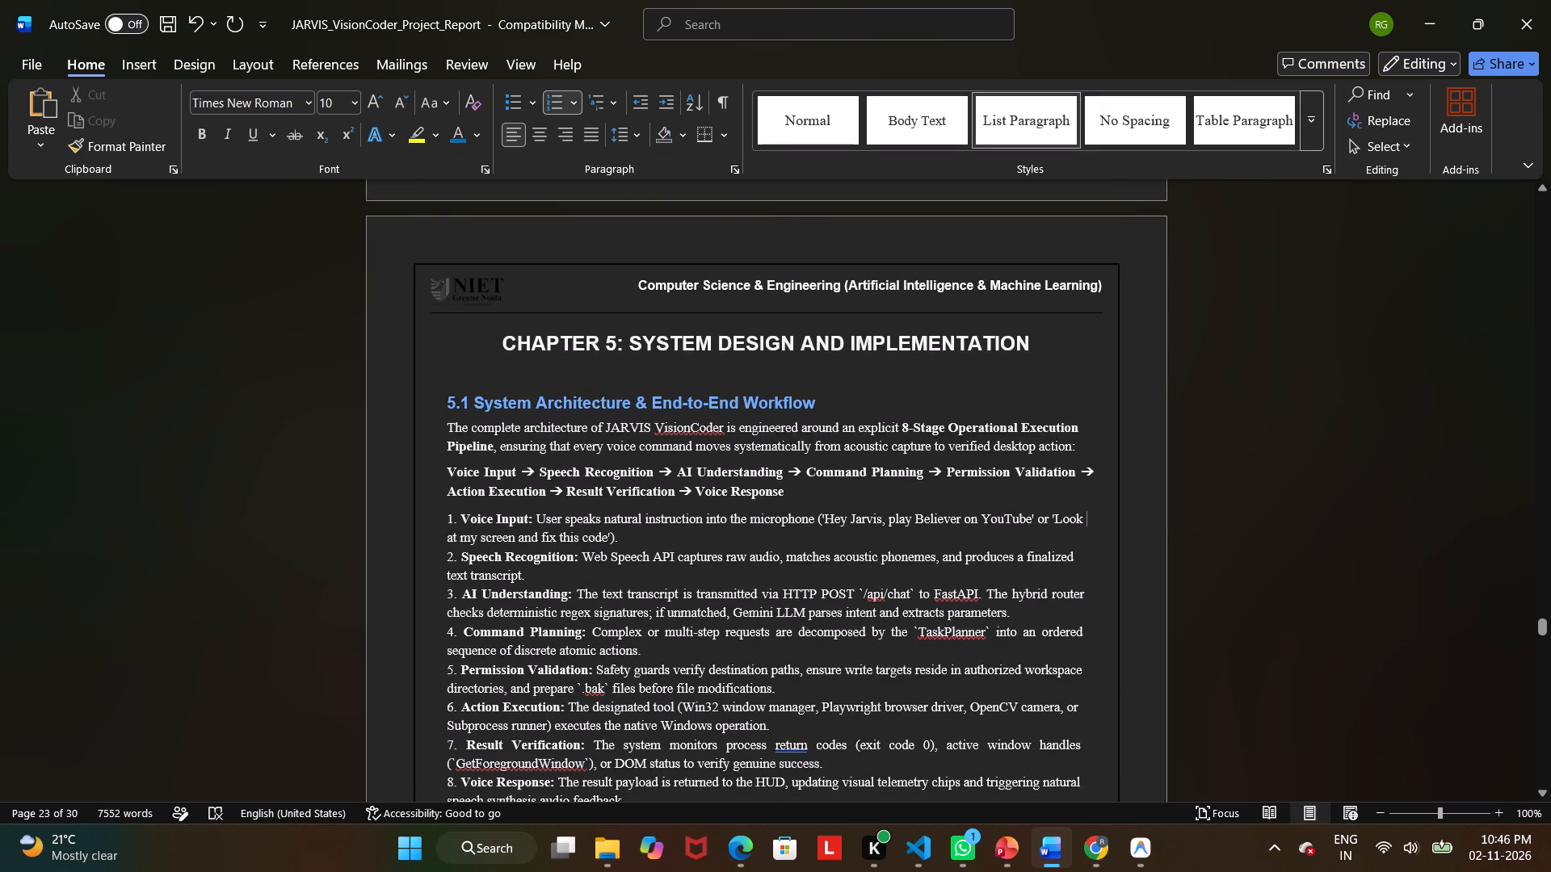
# Review the report from the start of Chapter 5 back through Chapters 4 and 3, checking page gaps and section headings.
pyautogui.scroll(7, 1361, 553)
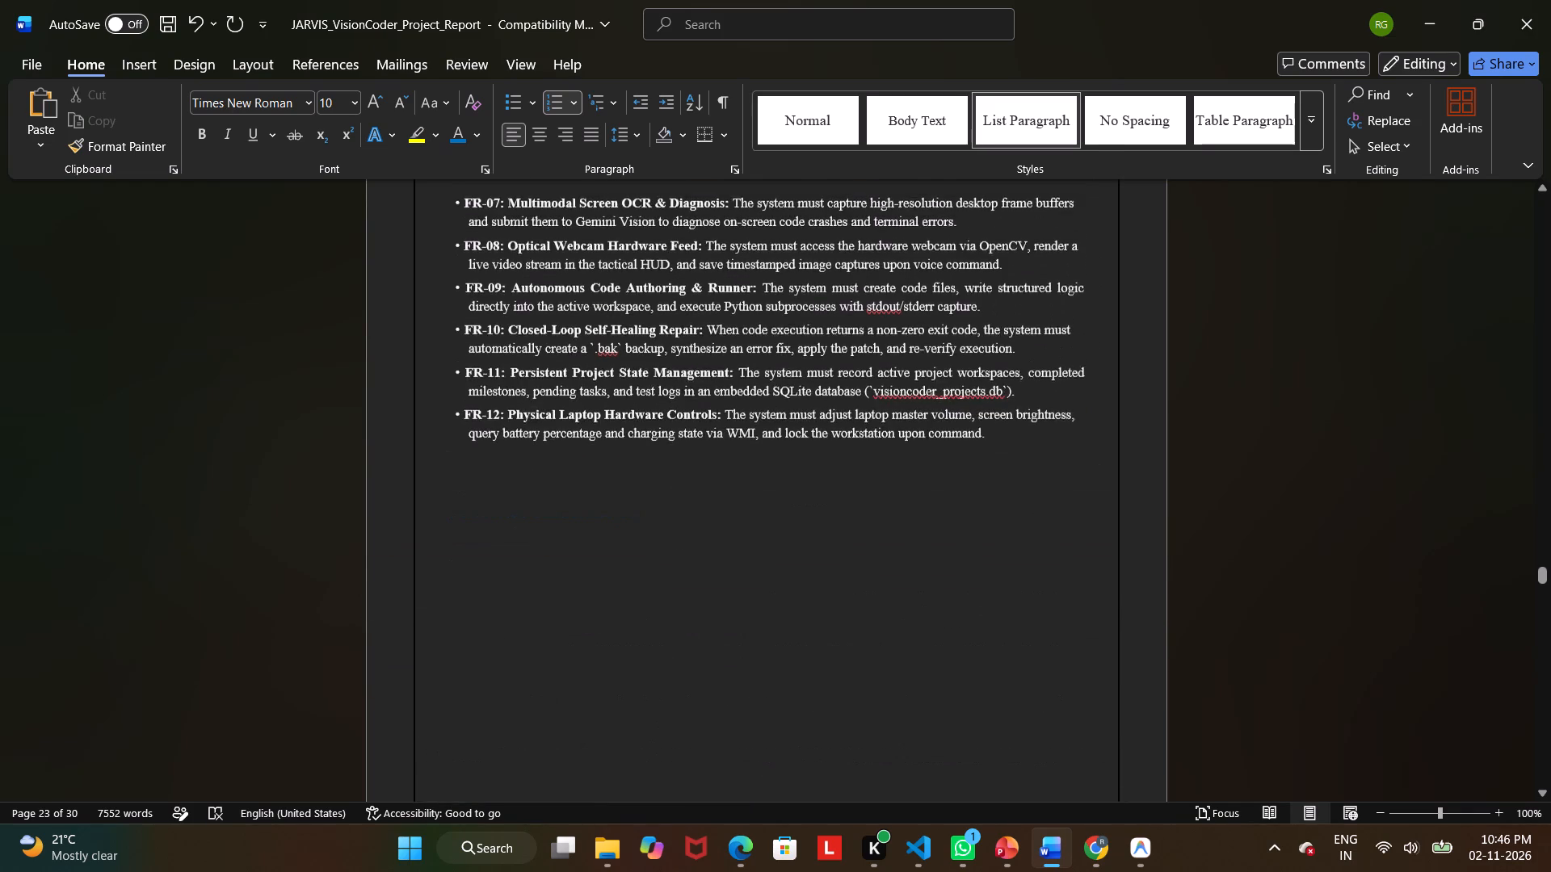
pyautogui.scroll(3, 1361, 553)
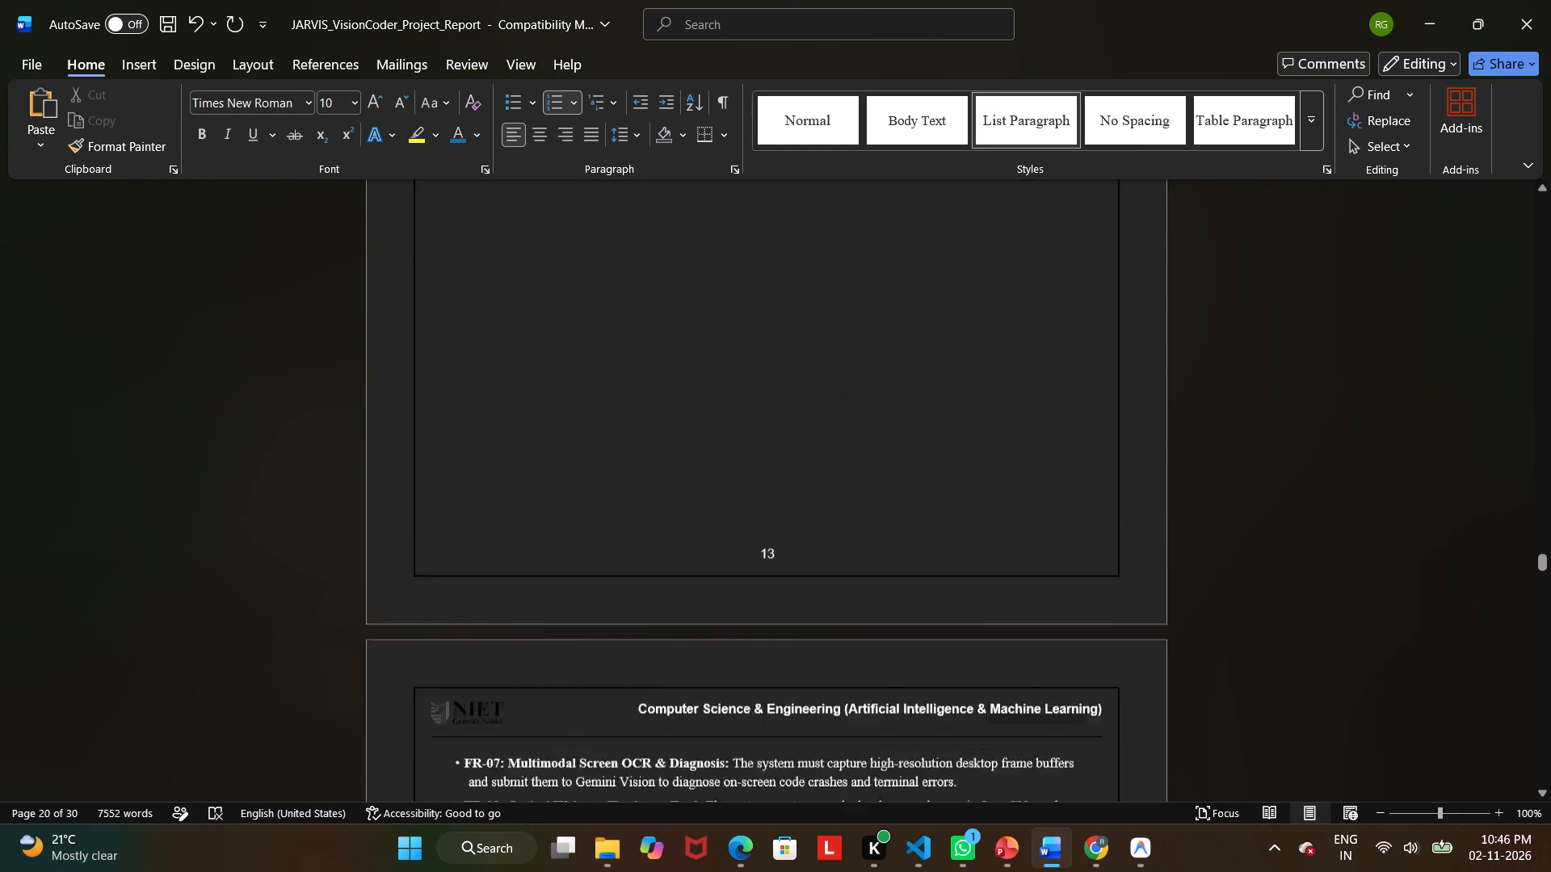
pyautogui.scroll(10, 1361, 553)
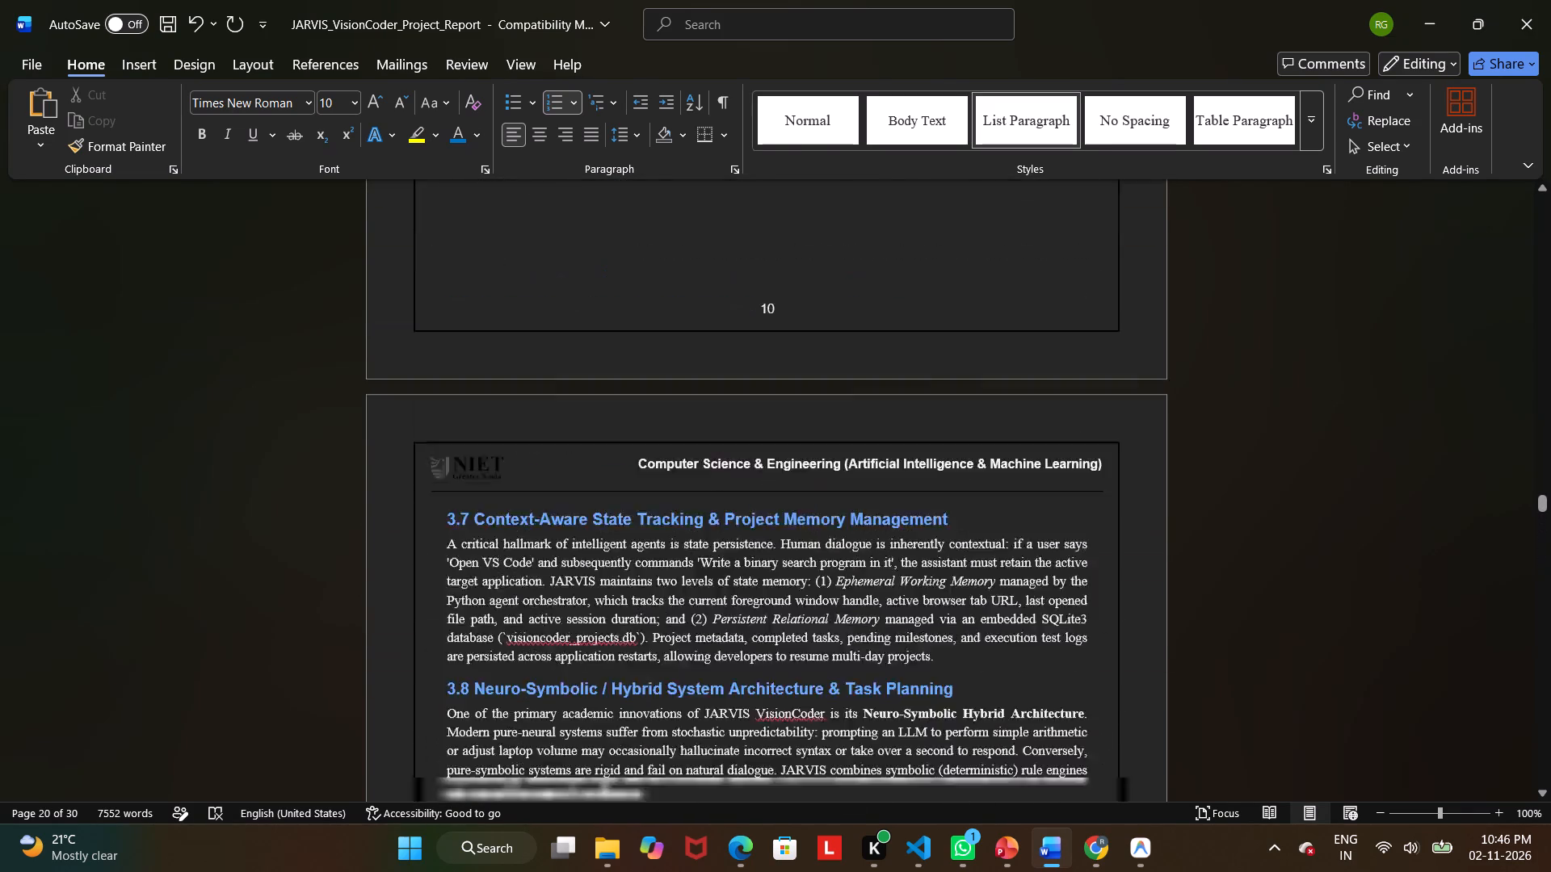
pyautogui.scroll(3, 1361, 553)
pyautogui.scroll(-3, 1361, 553)
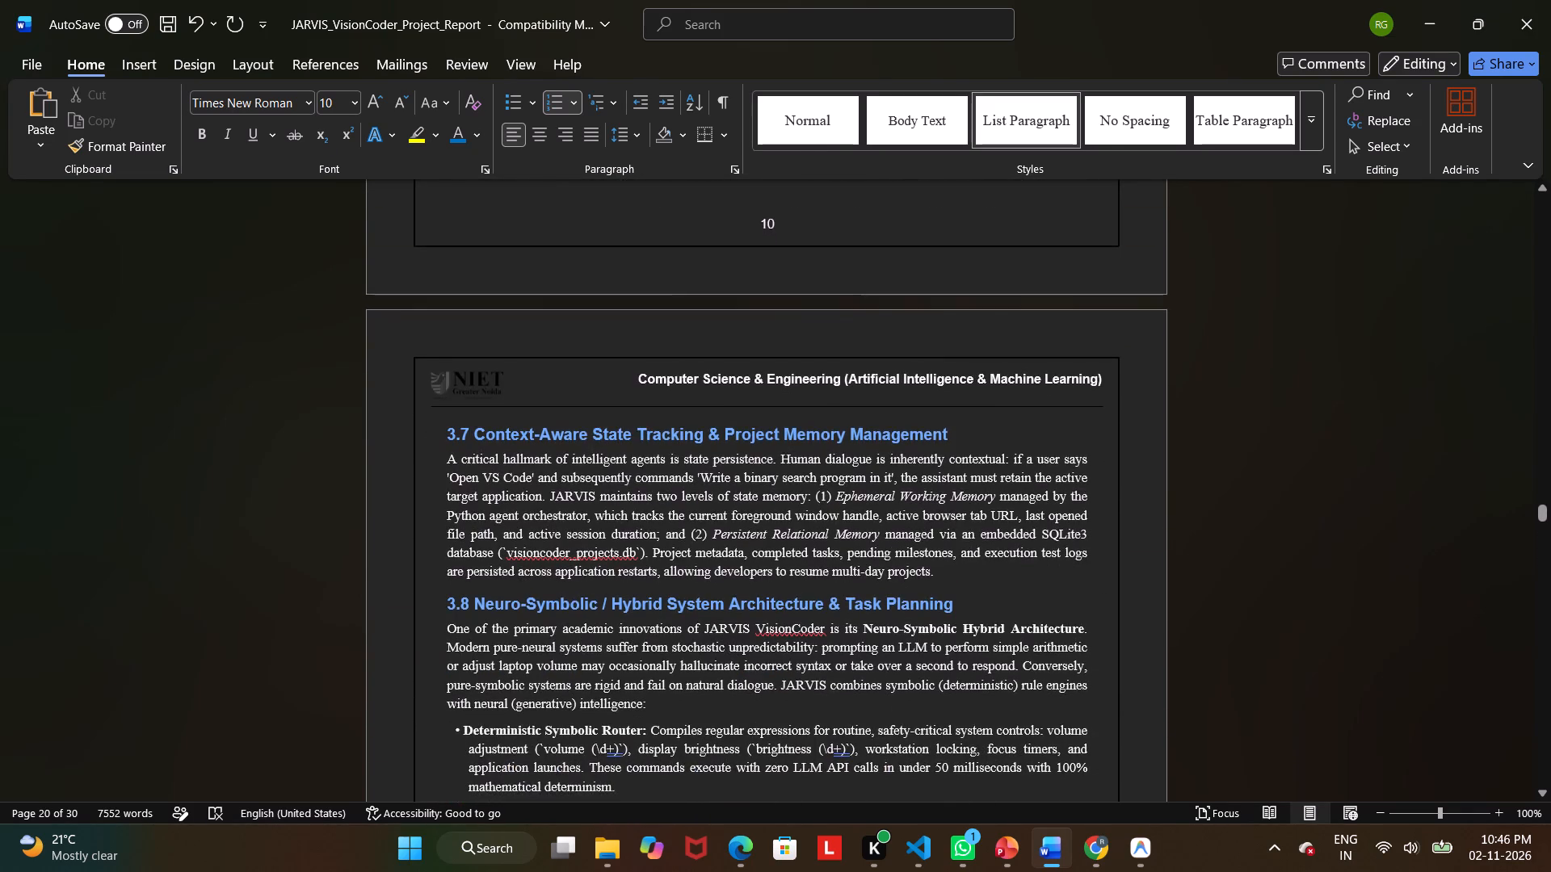
pyautogui.scroll(-2, 1361, 553)
pyautogui.scroll(3, 1361, 553)
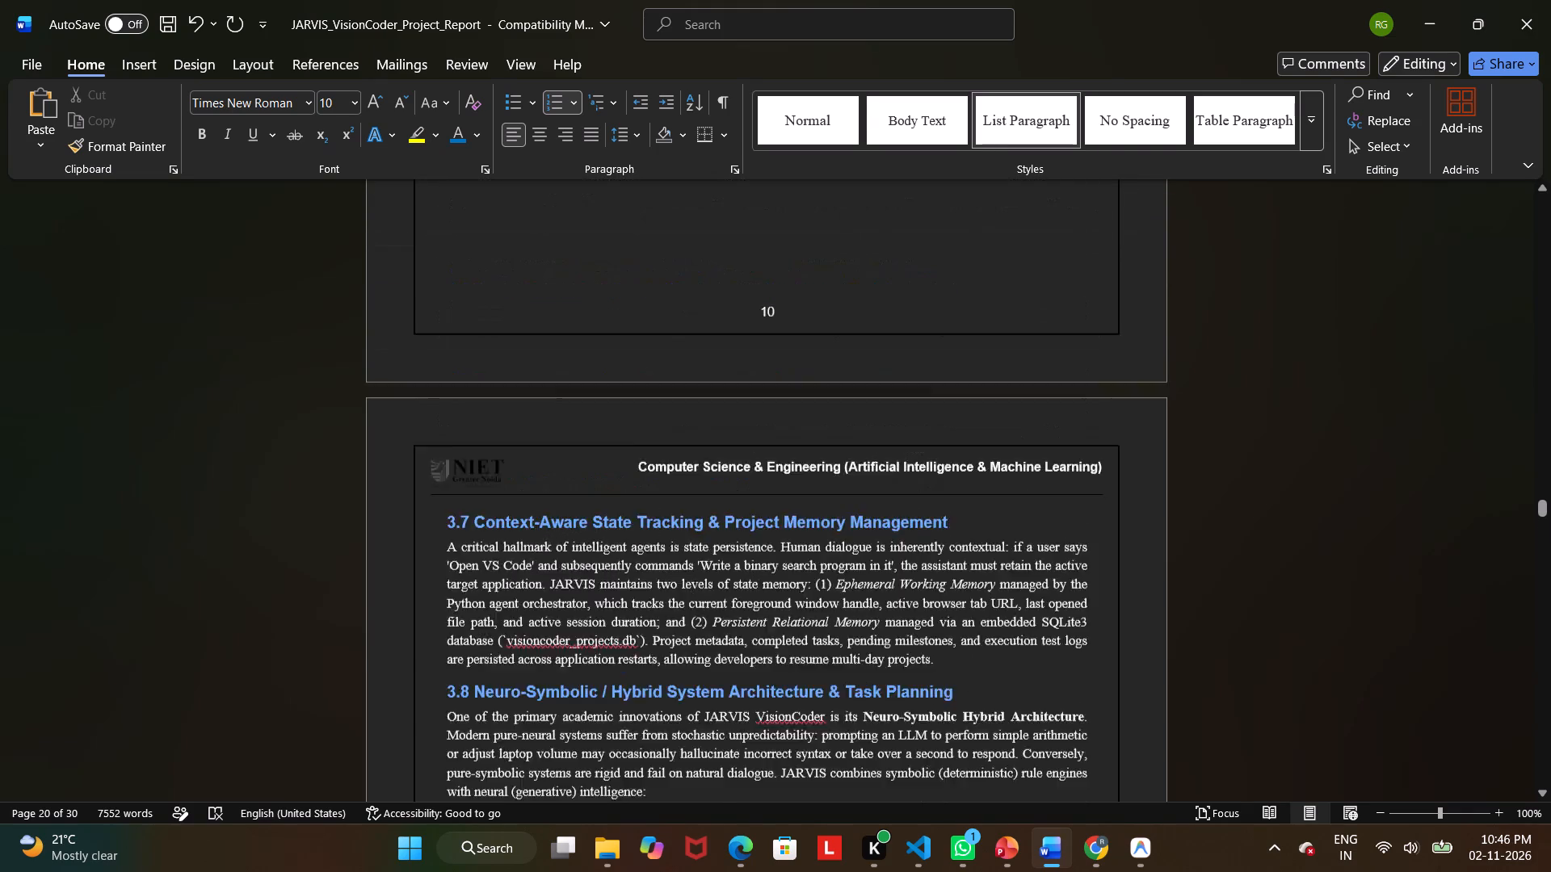
pyautogui.scroll(1, 1361, 553)
pyautogui.hscroll(1, 1361, 553)
pyautogui.scroll(1, 1361, 553)
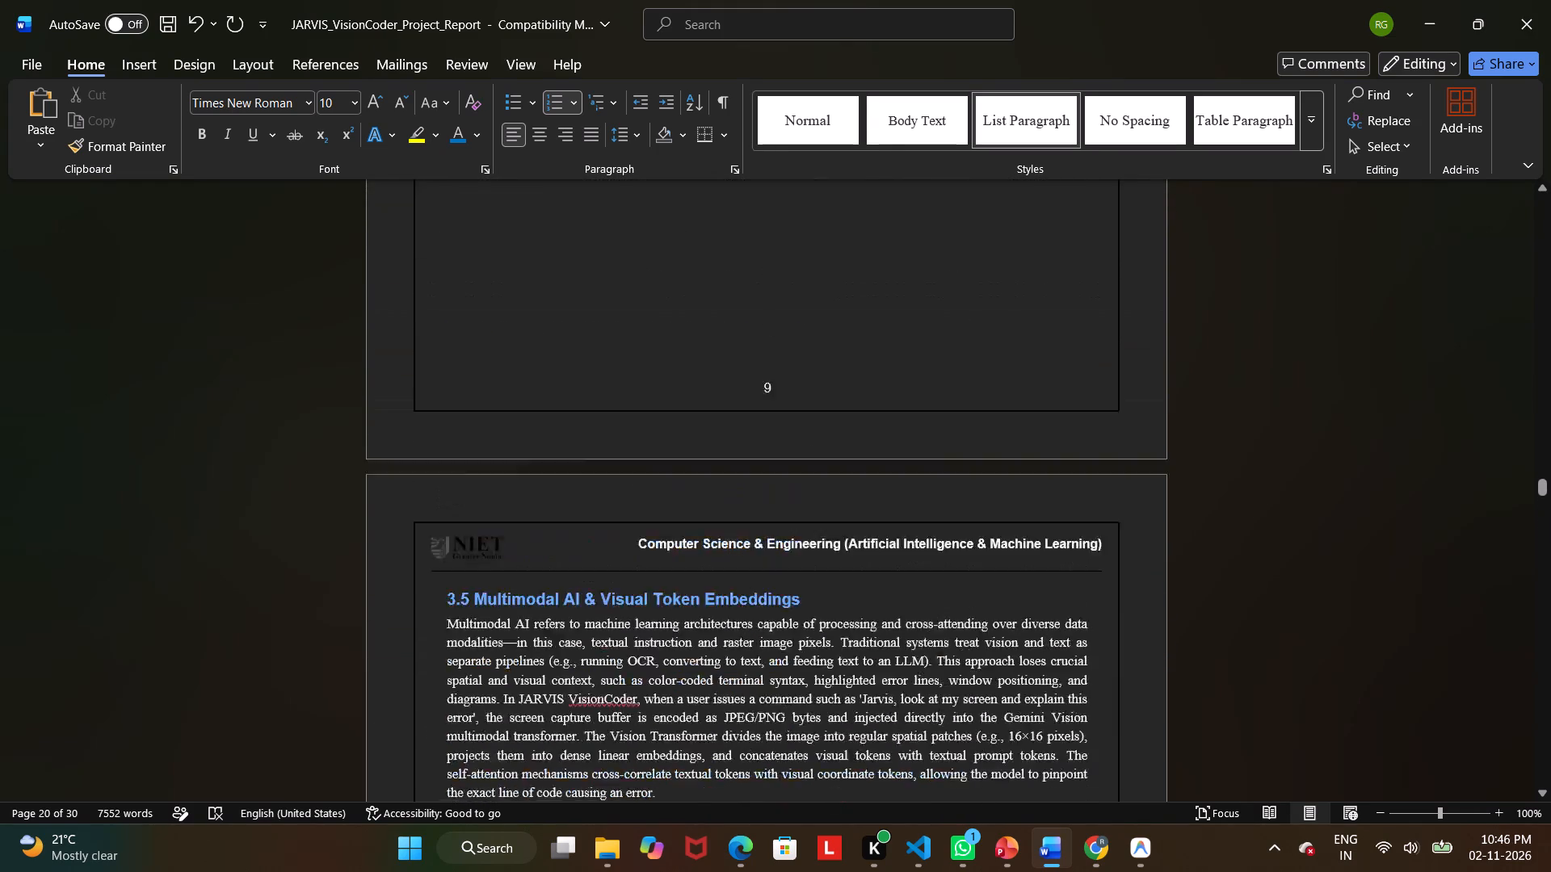
pyautogui.scroll(1, 1361, 553)
pyautogui.scroll(-4, 1361, 553)
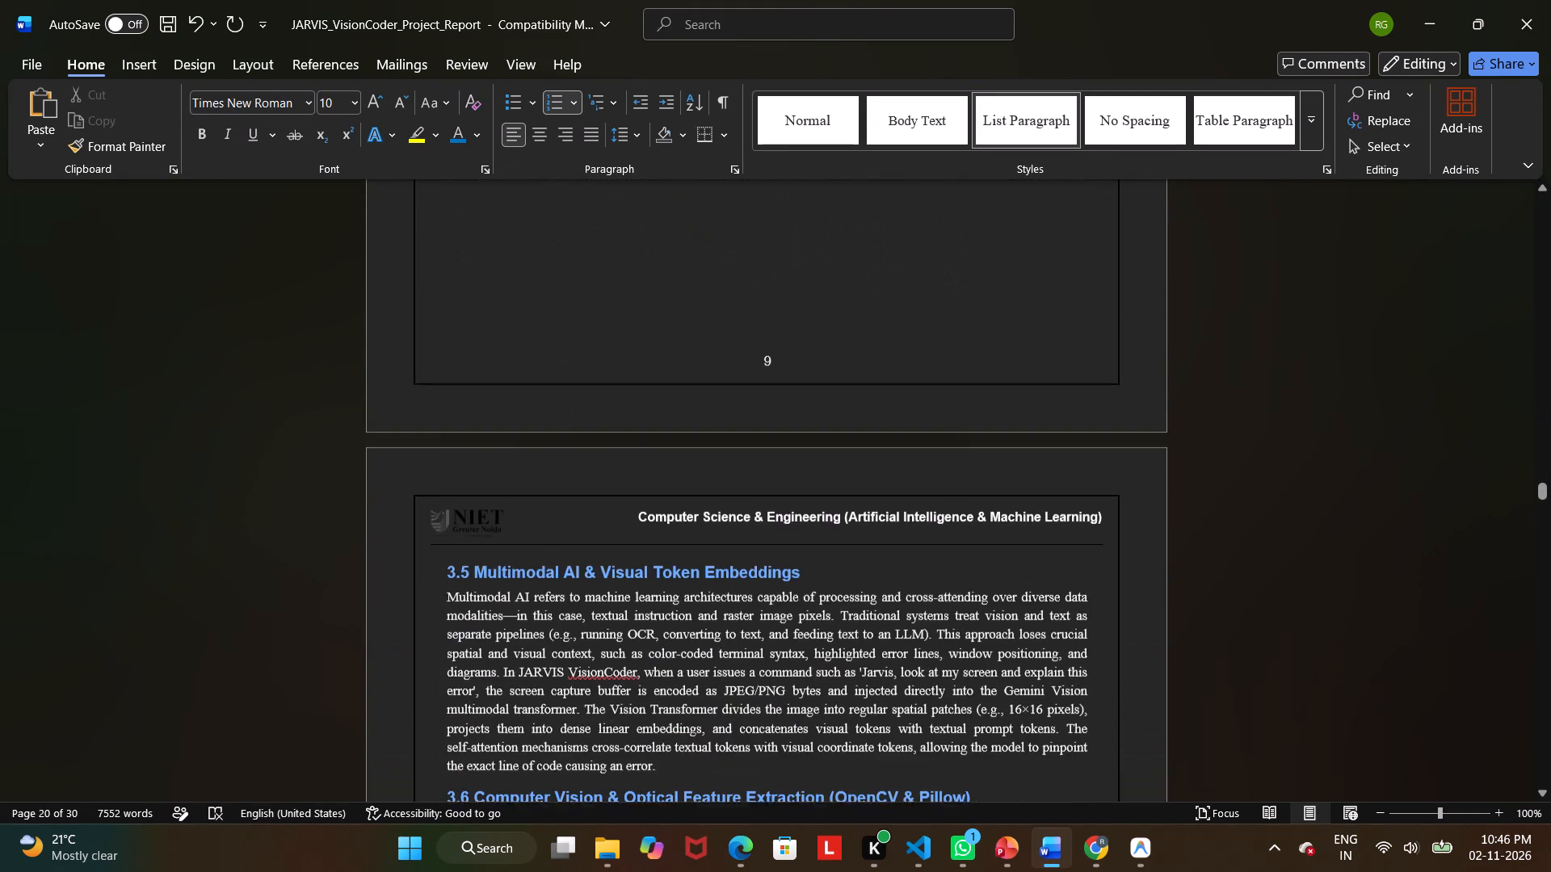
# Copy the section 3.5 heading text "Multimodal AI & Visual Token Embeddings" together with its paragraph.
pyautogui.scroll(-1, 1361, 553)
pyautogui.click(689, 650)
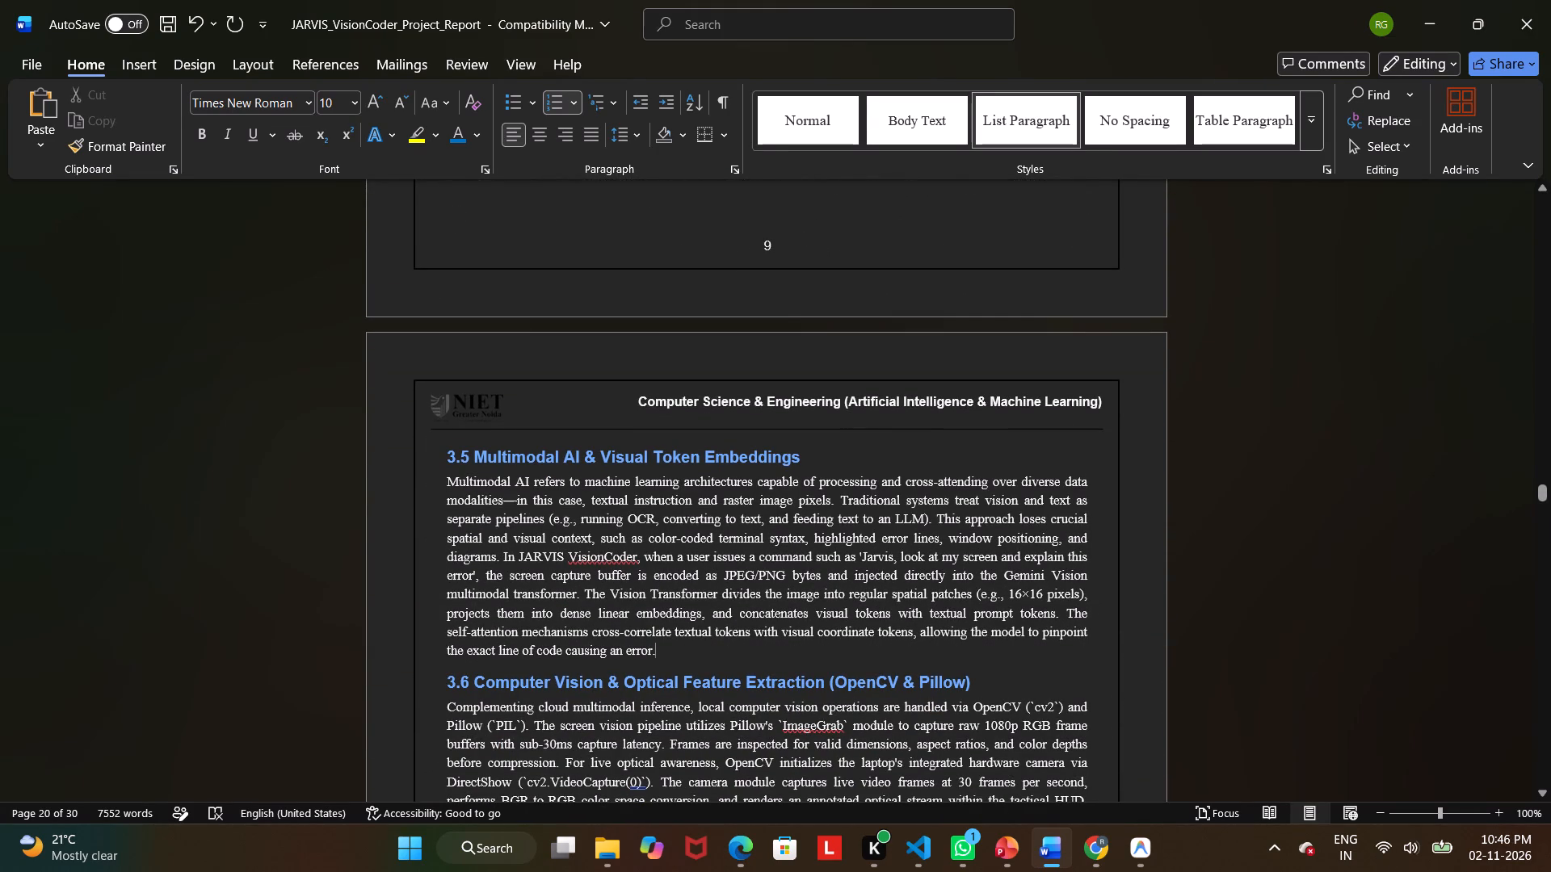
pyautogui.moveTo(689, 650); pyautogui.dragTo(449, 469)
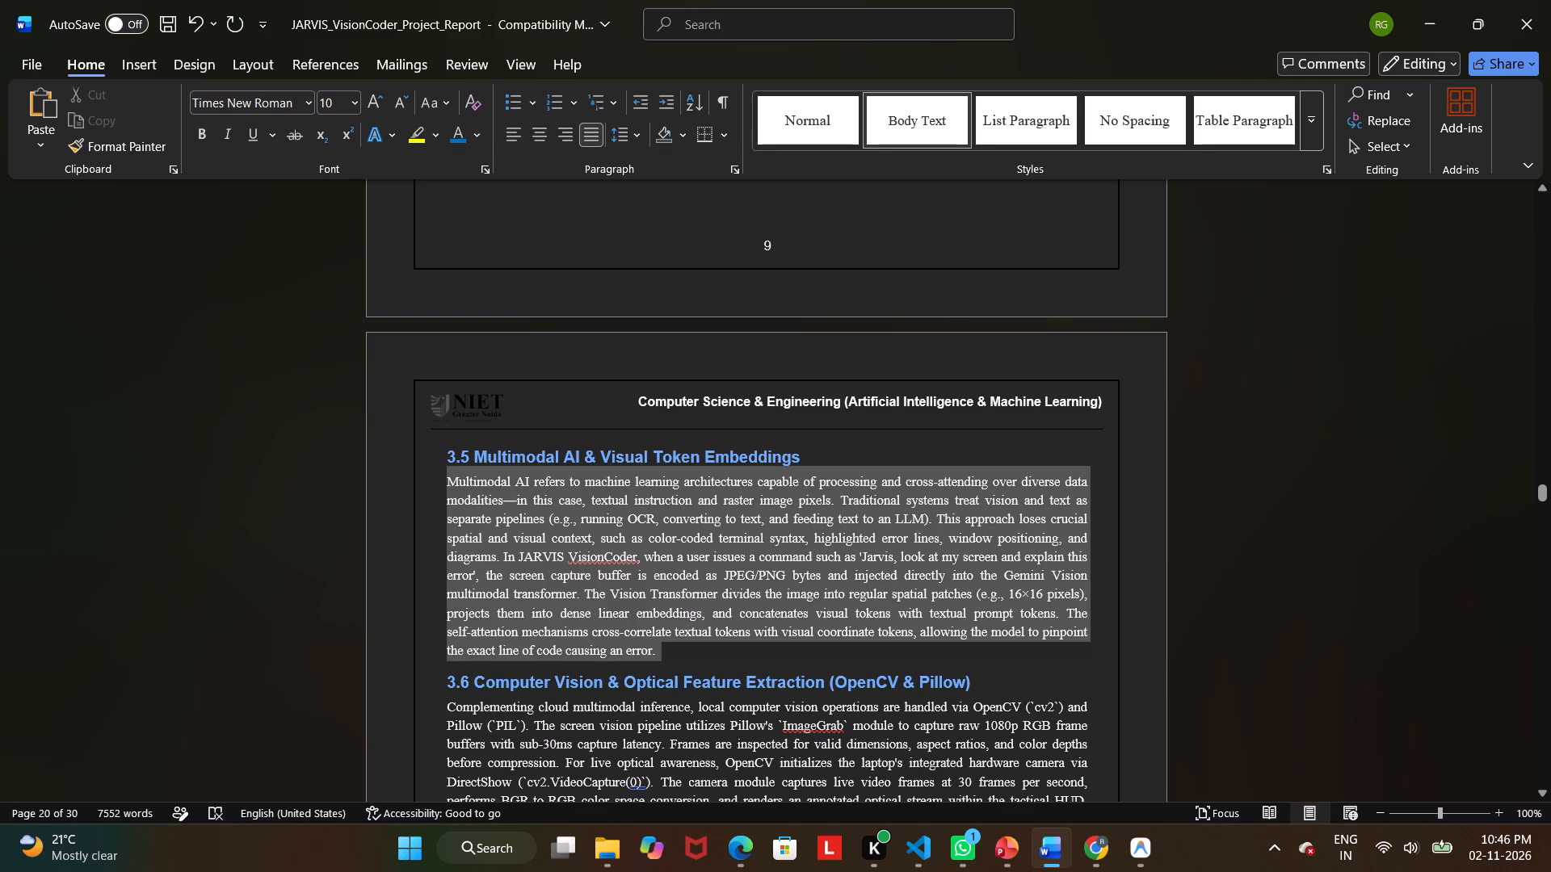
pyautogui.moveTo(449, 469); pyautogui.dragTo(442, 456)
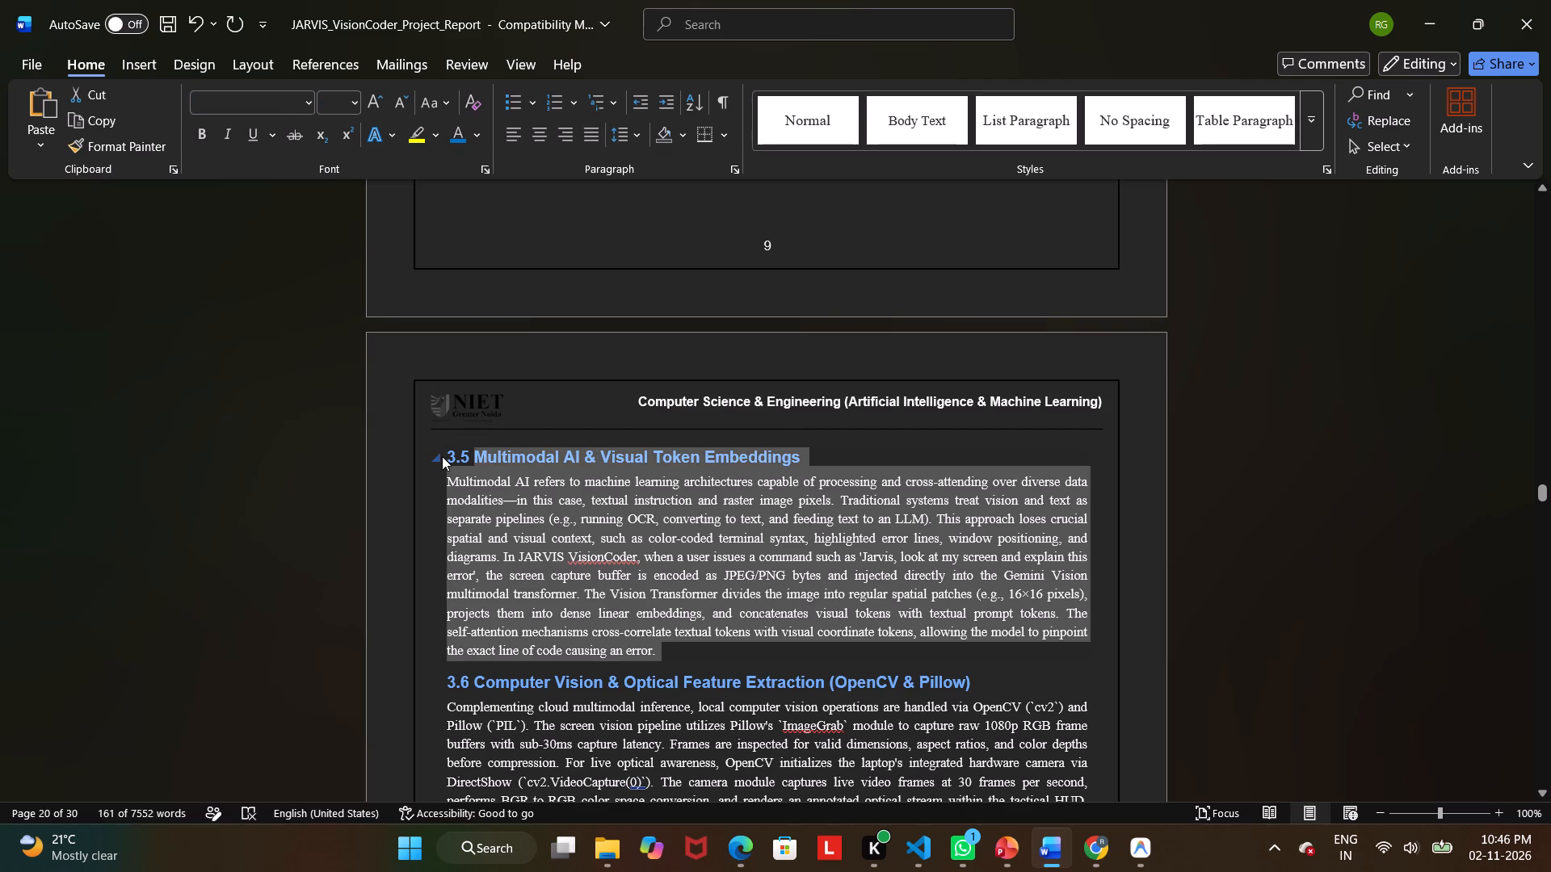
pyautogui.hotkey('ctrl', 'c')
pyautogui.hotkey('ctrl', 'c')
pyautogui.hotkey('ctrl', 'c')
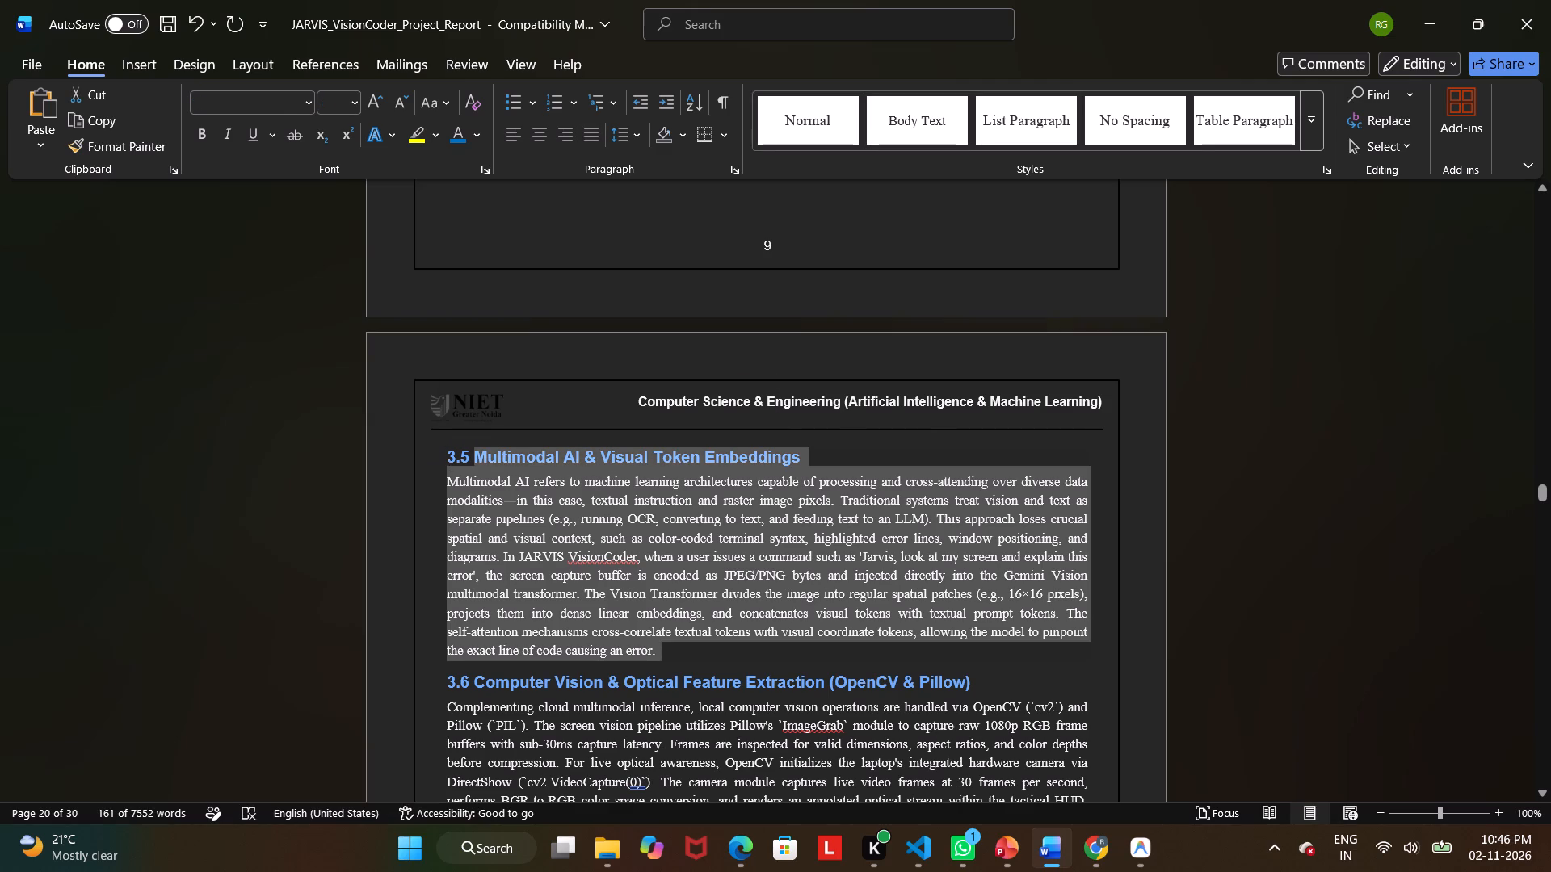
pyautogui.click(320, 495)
# Review the front matter from the title page through the Abstract to the opening of Chapter 1.
pyautogui.scroll(14, 320, 495)
pyautogui.scroll(12, 320, 495)
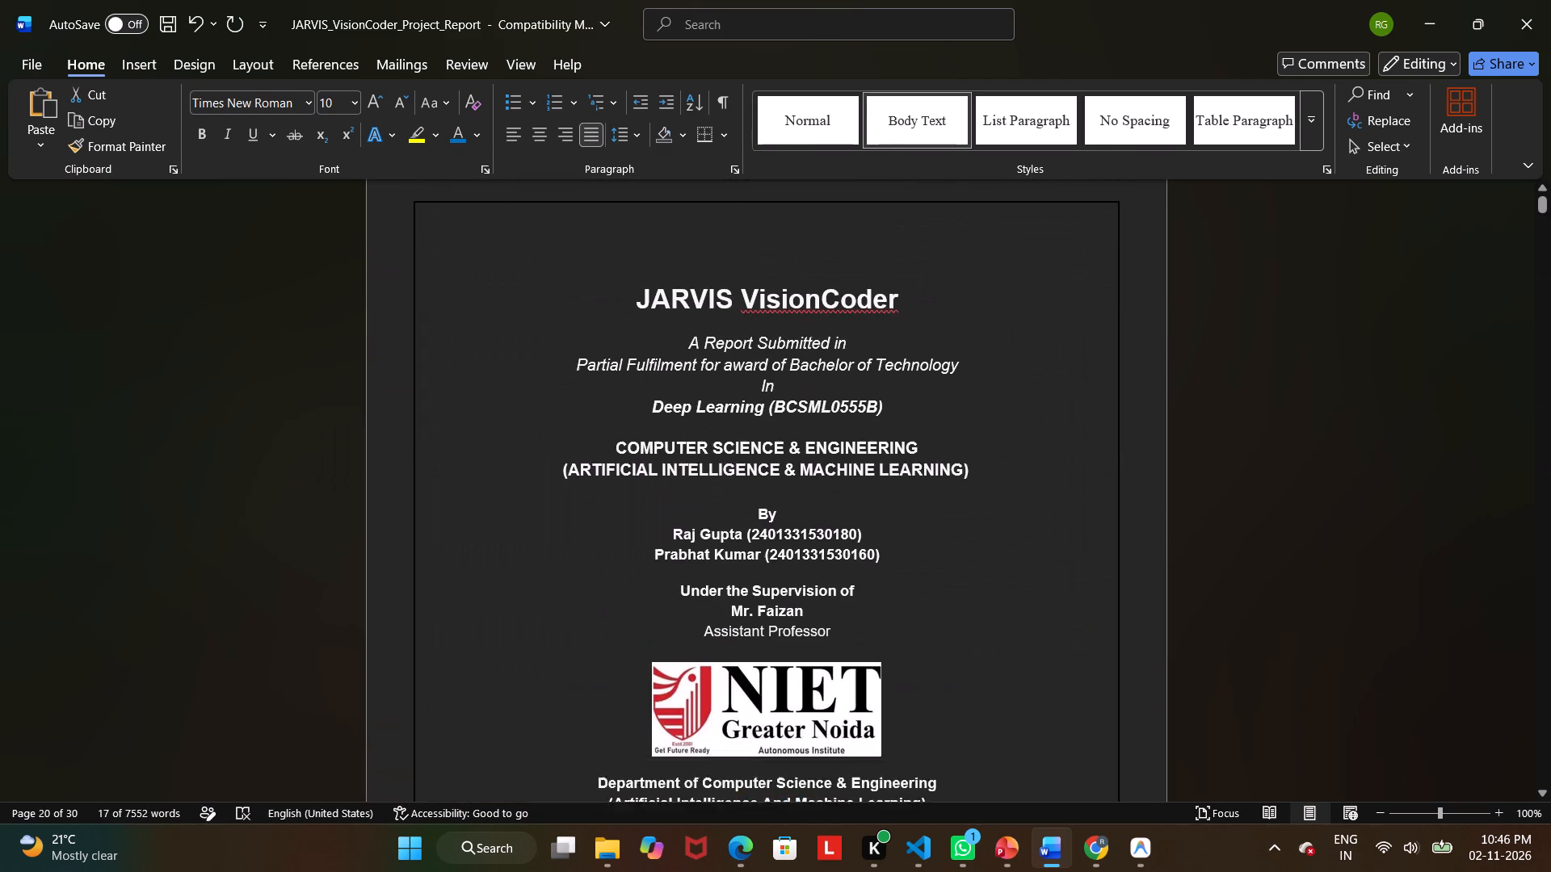
pyautogui.scroll(3, 320, 495)
pyautogui.scroll(-7, 320, 495)
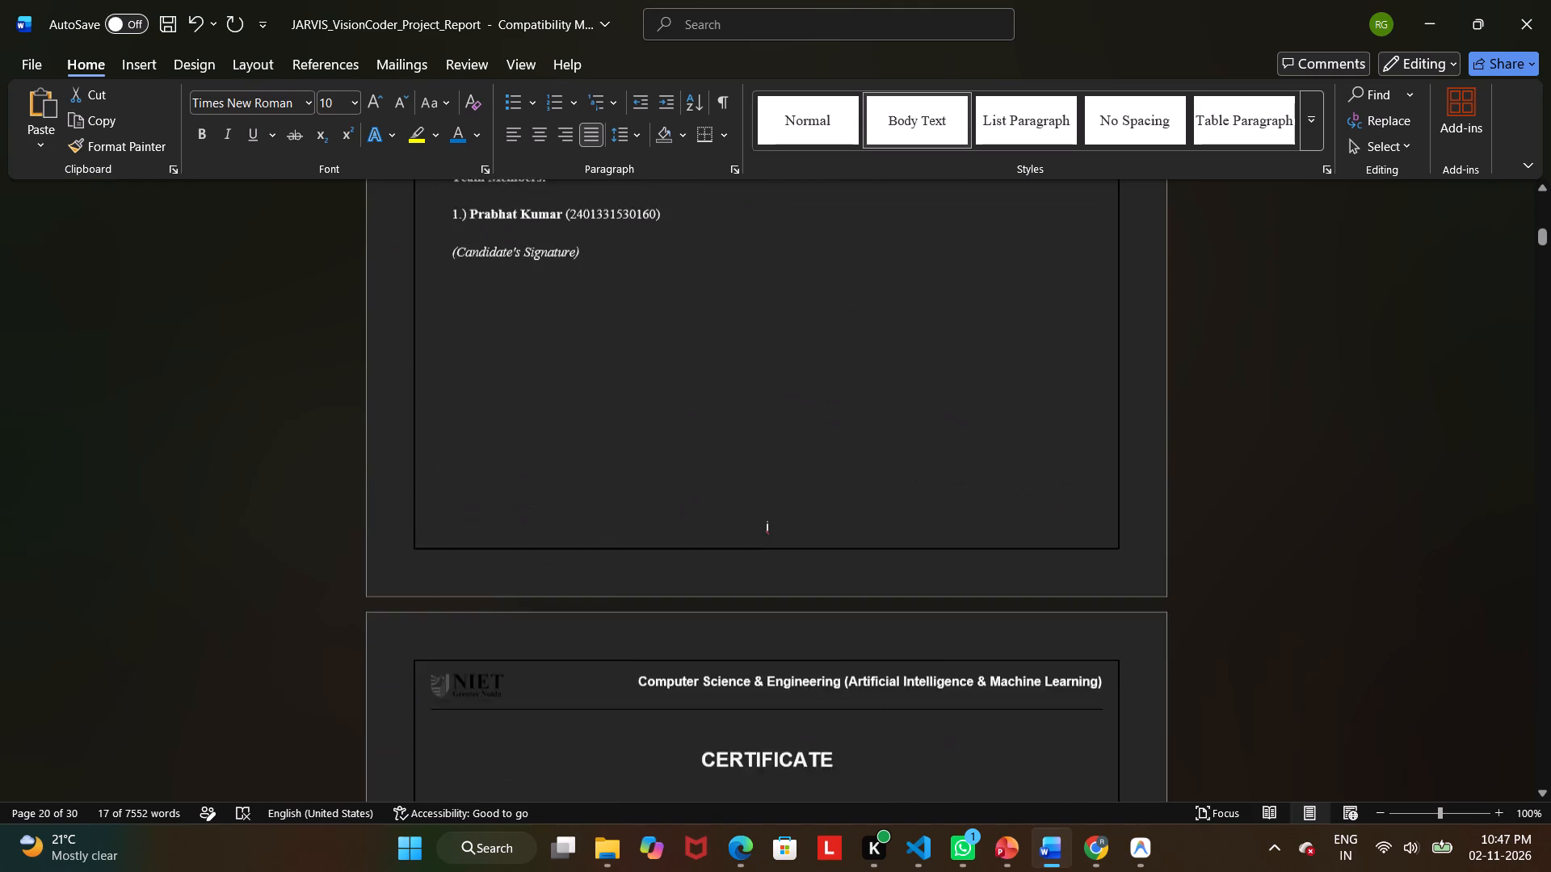
pyautogui.scroll(-5, 320, 495)
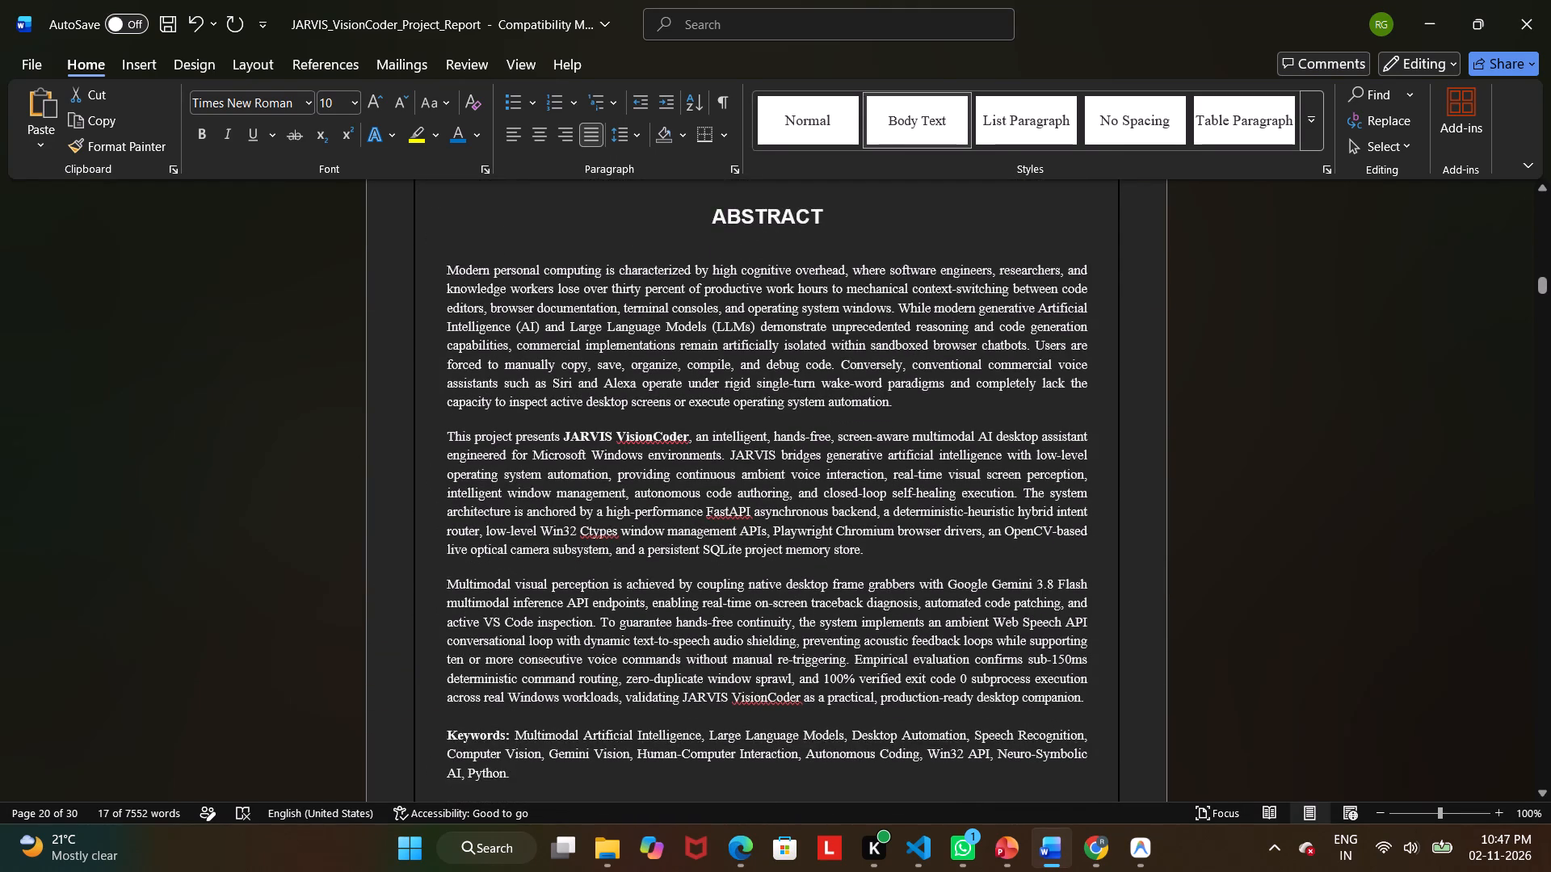
pyautogui.scroll(-6, 320, 495)
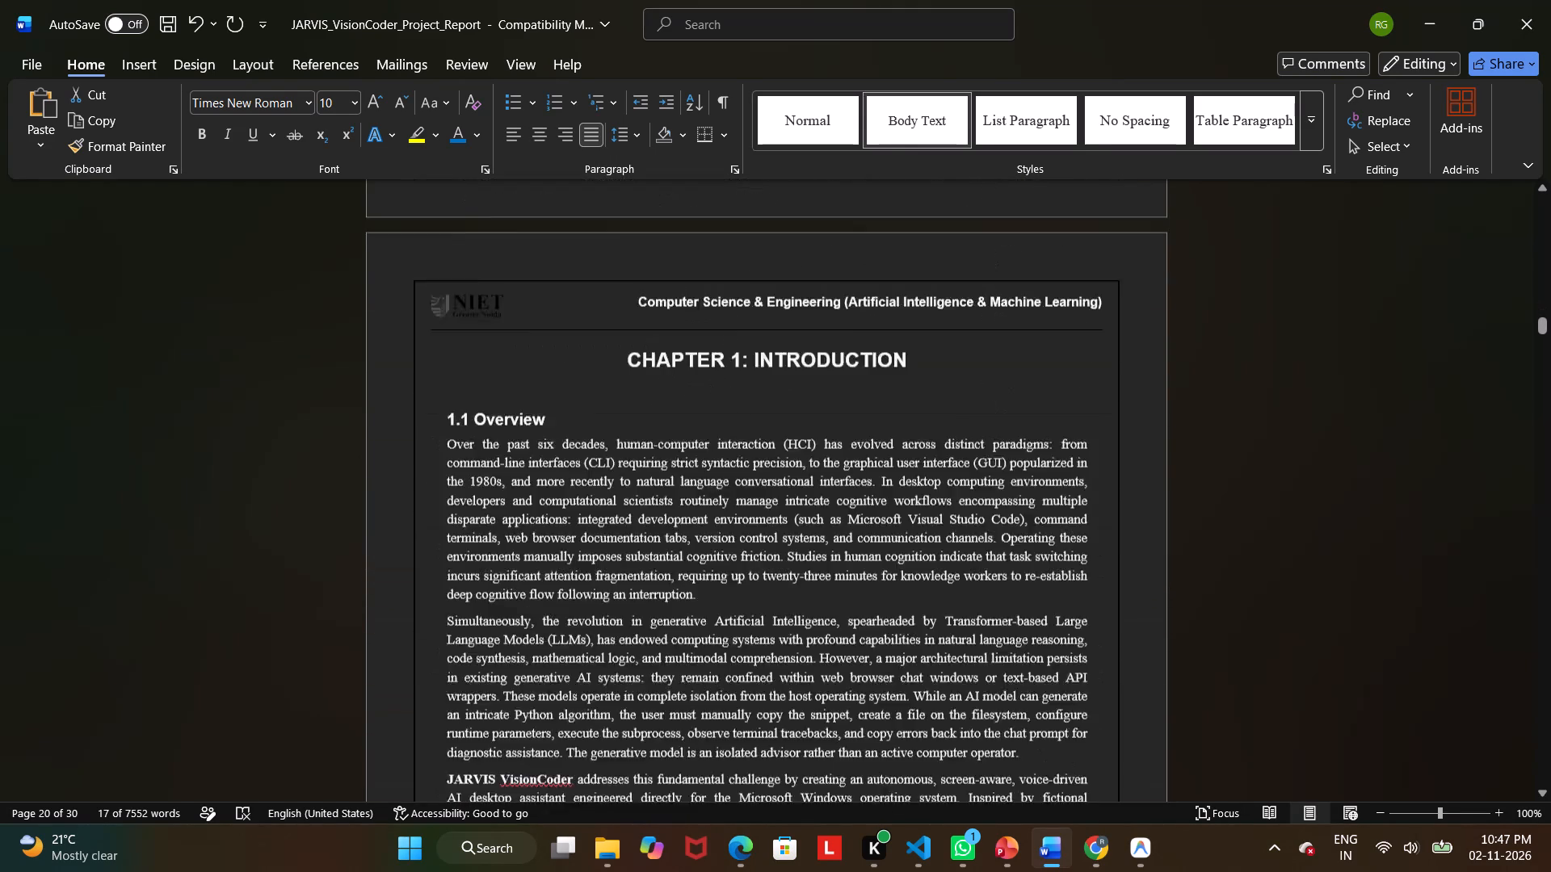
# Examine the Chapter 1 pages covering sections 1.1 to 1.4, checking heading colors and the empty space at page ends.
pyautogui.scroll(-1, 320, 495)
pyautogui.scroll(2, 320, 495)
pyautogui.scroll(-4, 320, 495)
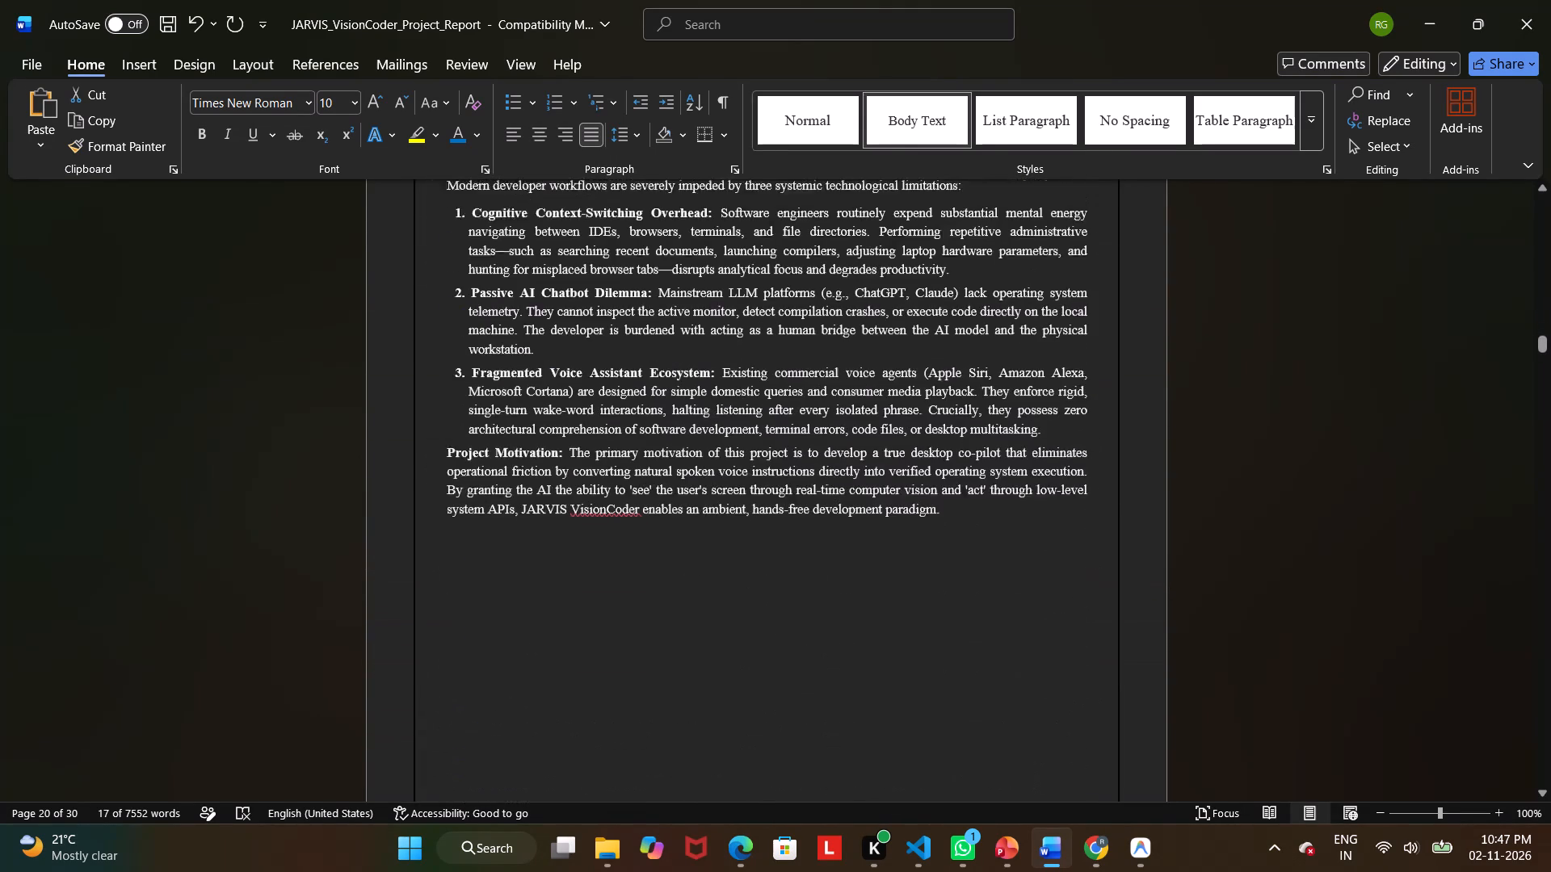
pyautogui.scroll(1, 320, 495)
pyautogui.scroll(-5, 320, 495)
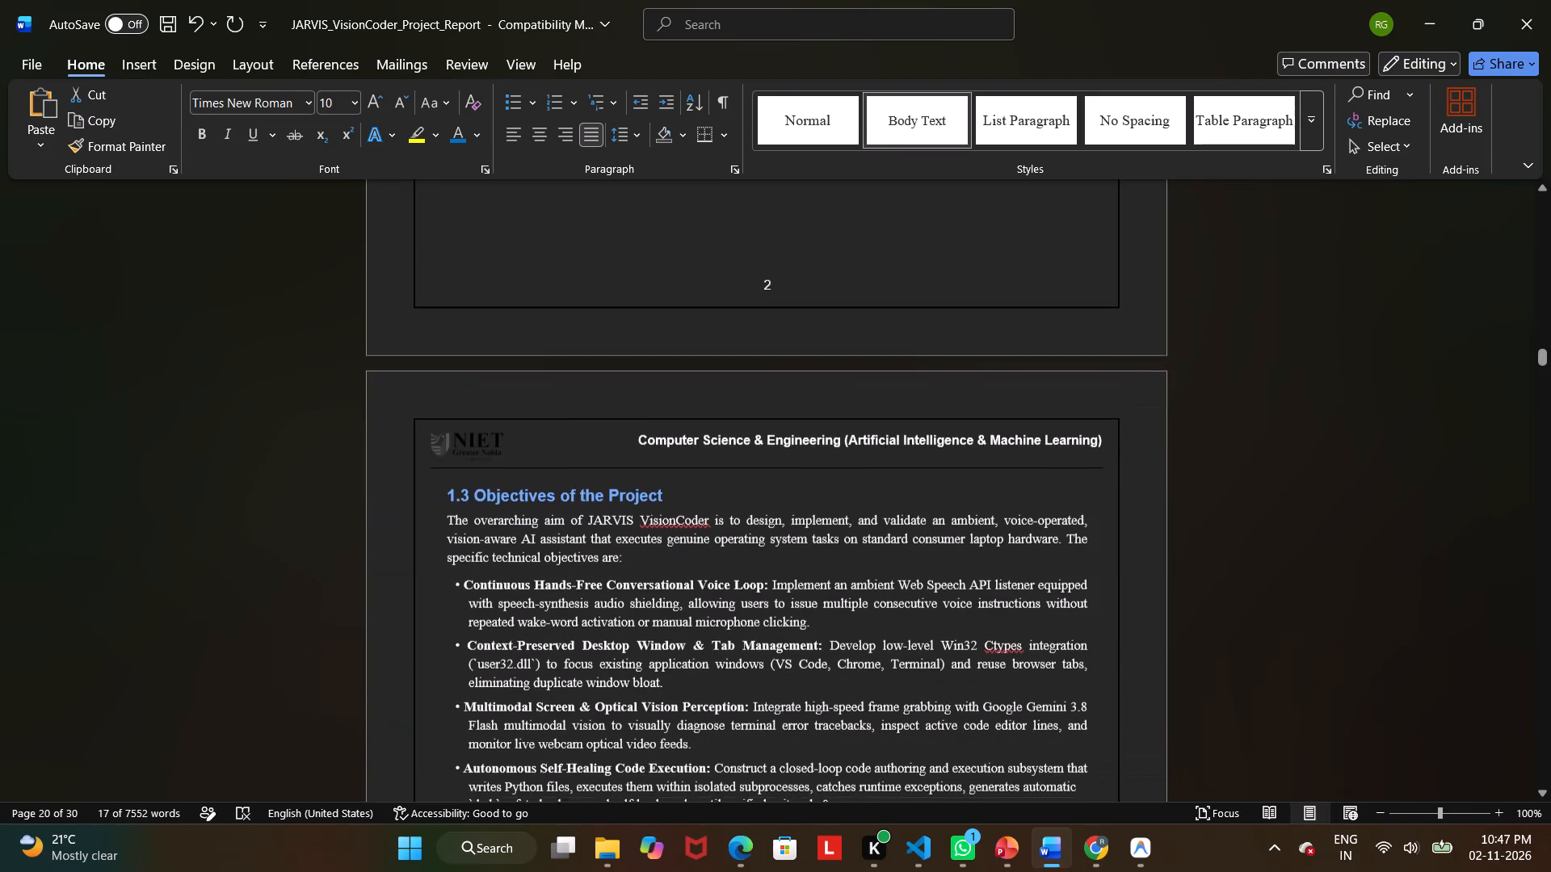
pyautogui.scroll(-2, 320, 495)
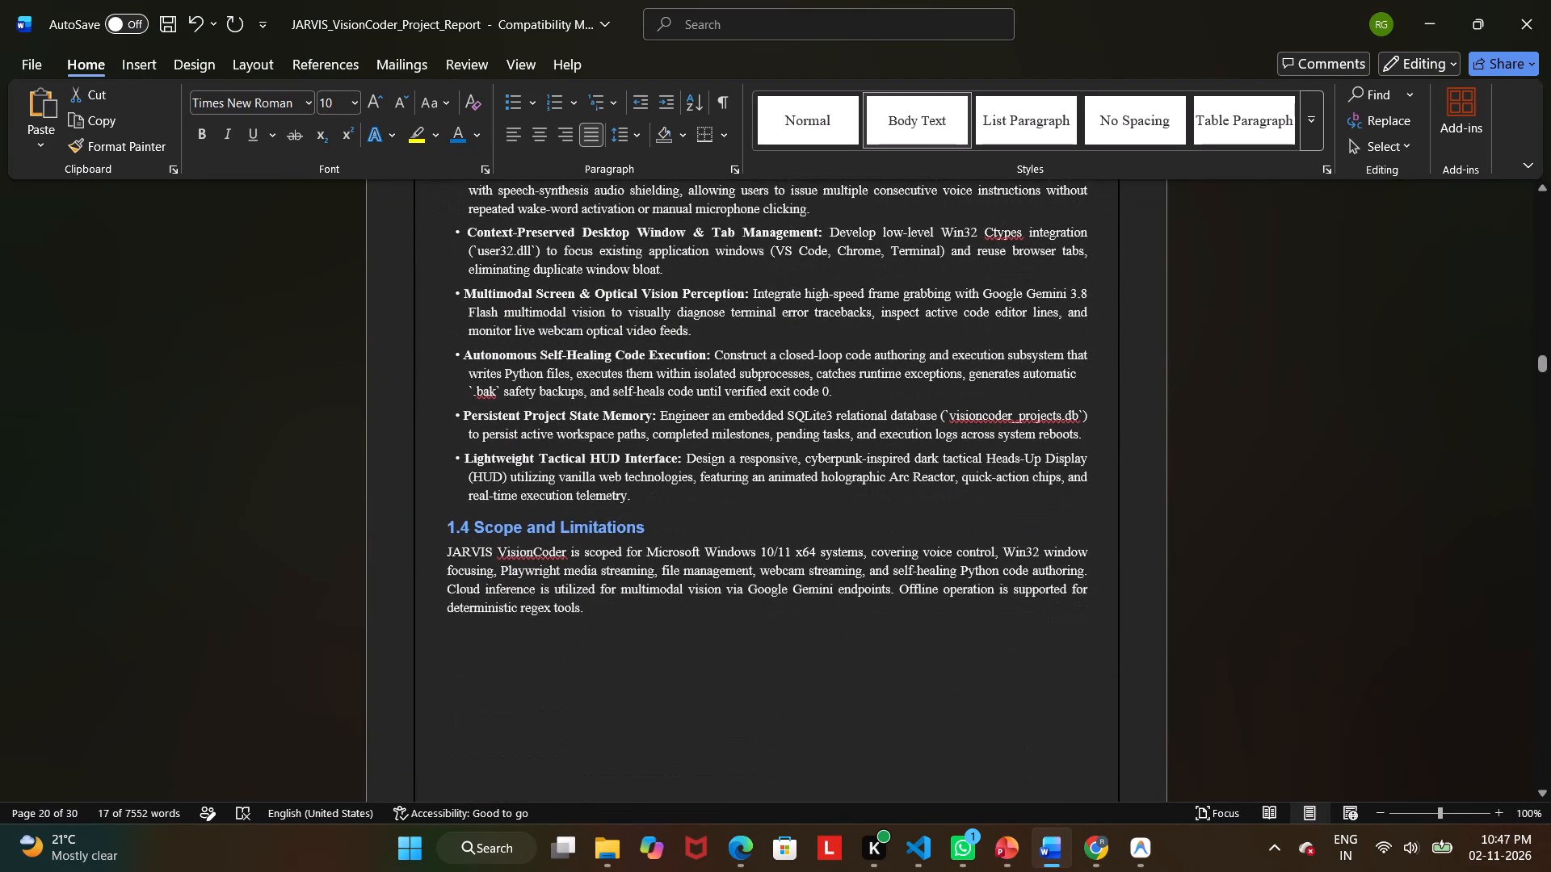
pyautogui.scroll(1, 643, 495)
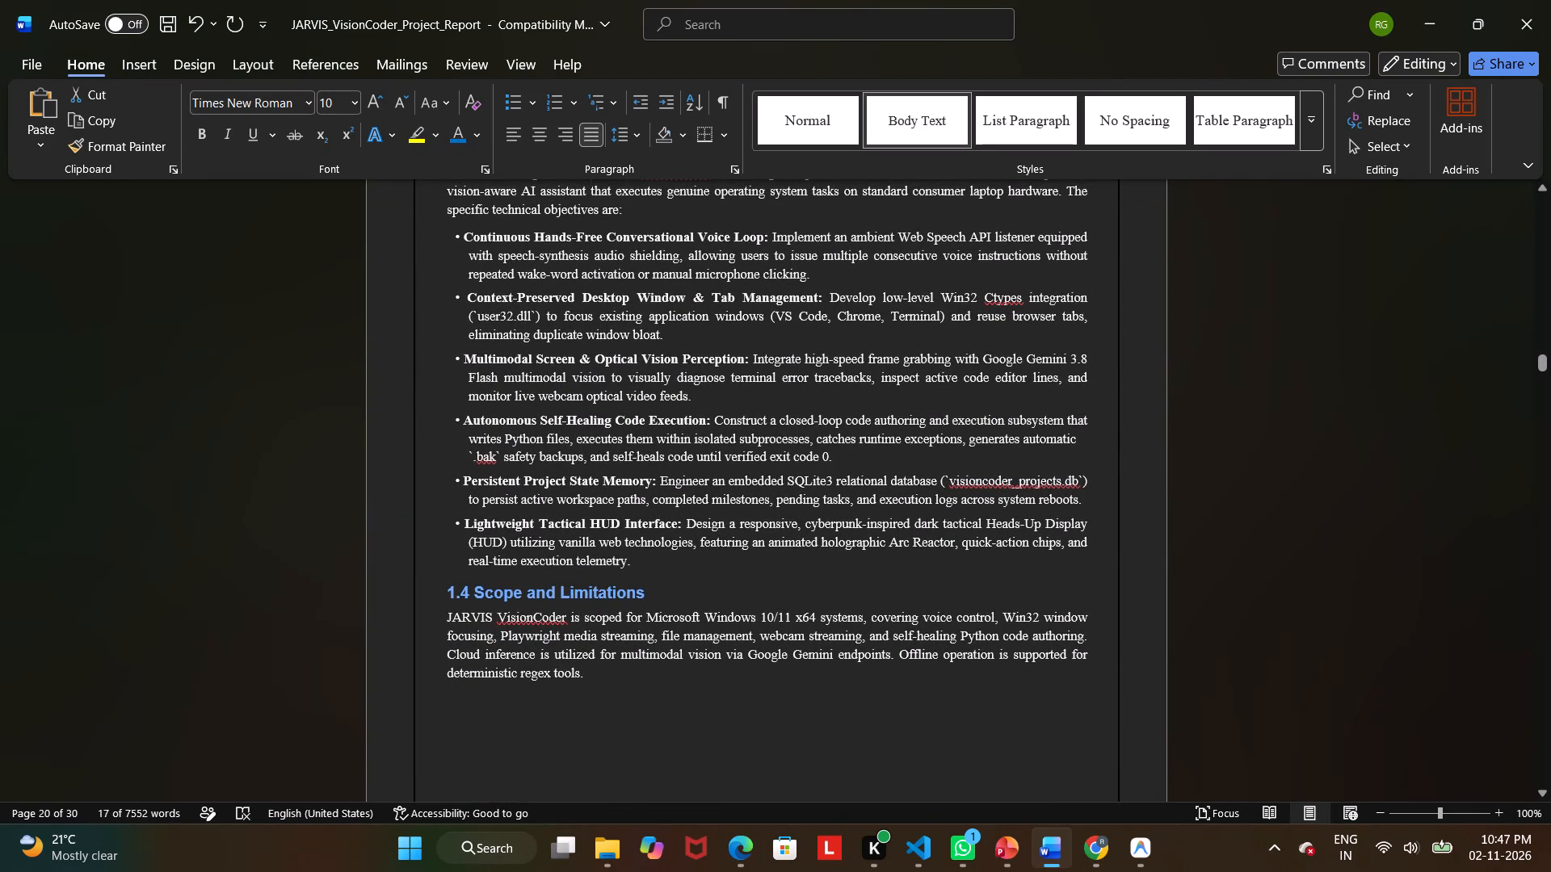
pyautogui.scroll(6, 643, 495)
pyautogui.scroll(-2, 643, 495)
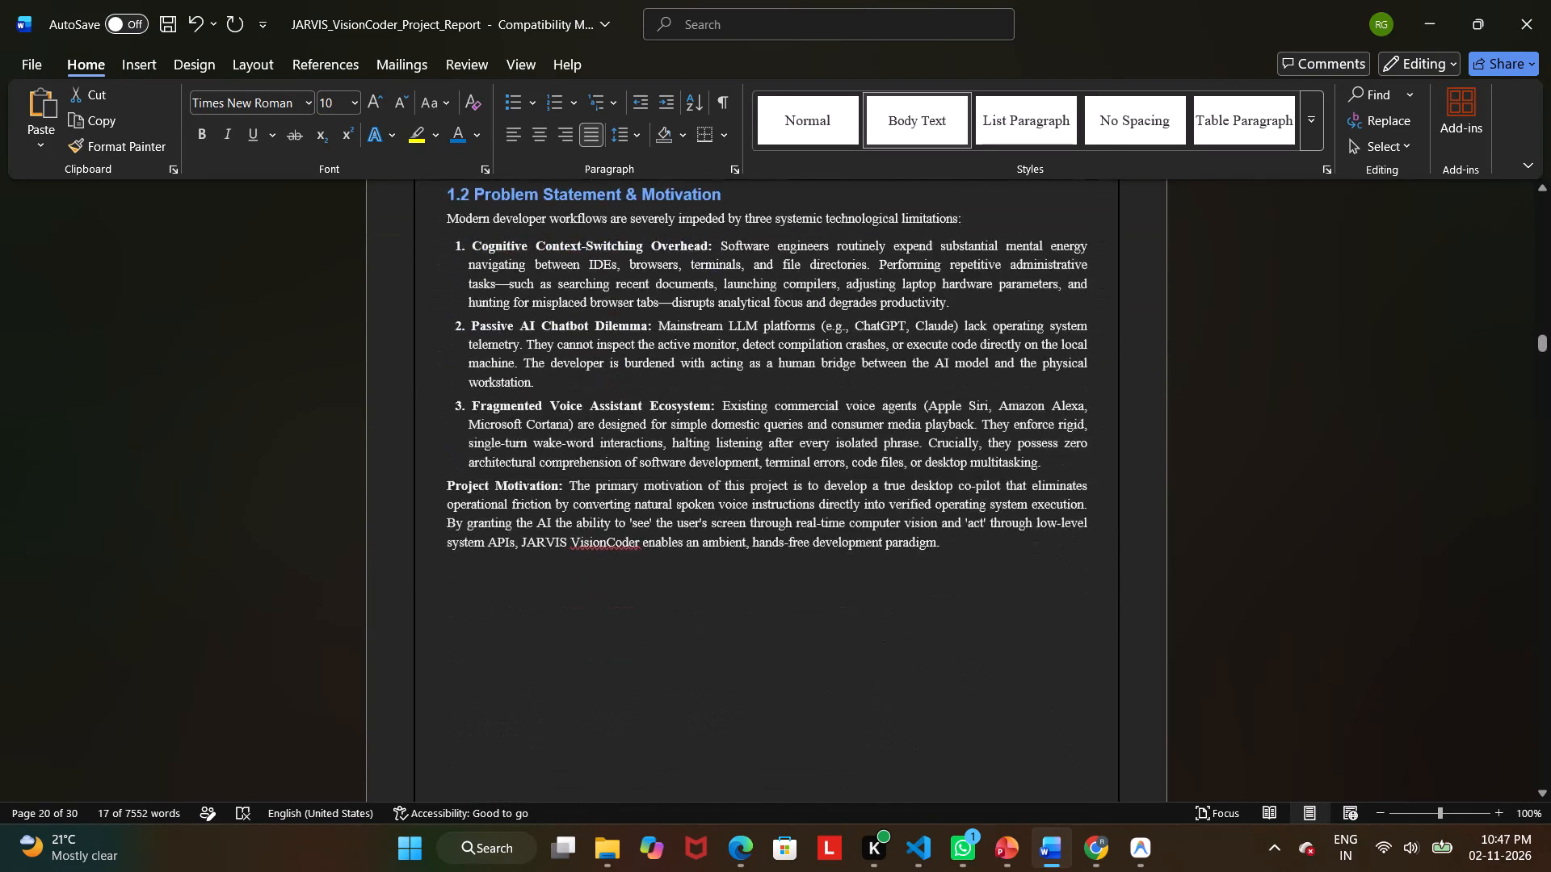
pyautogui.scroll(-3, 643, 495)
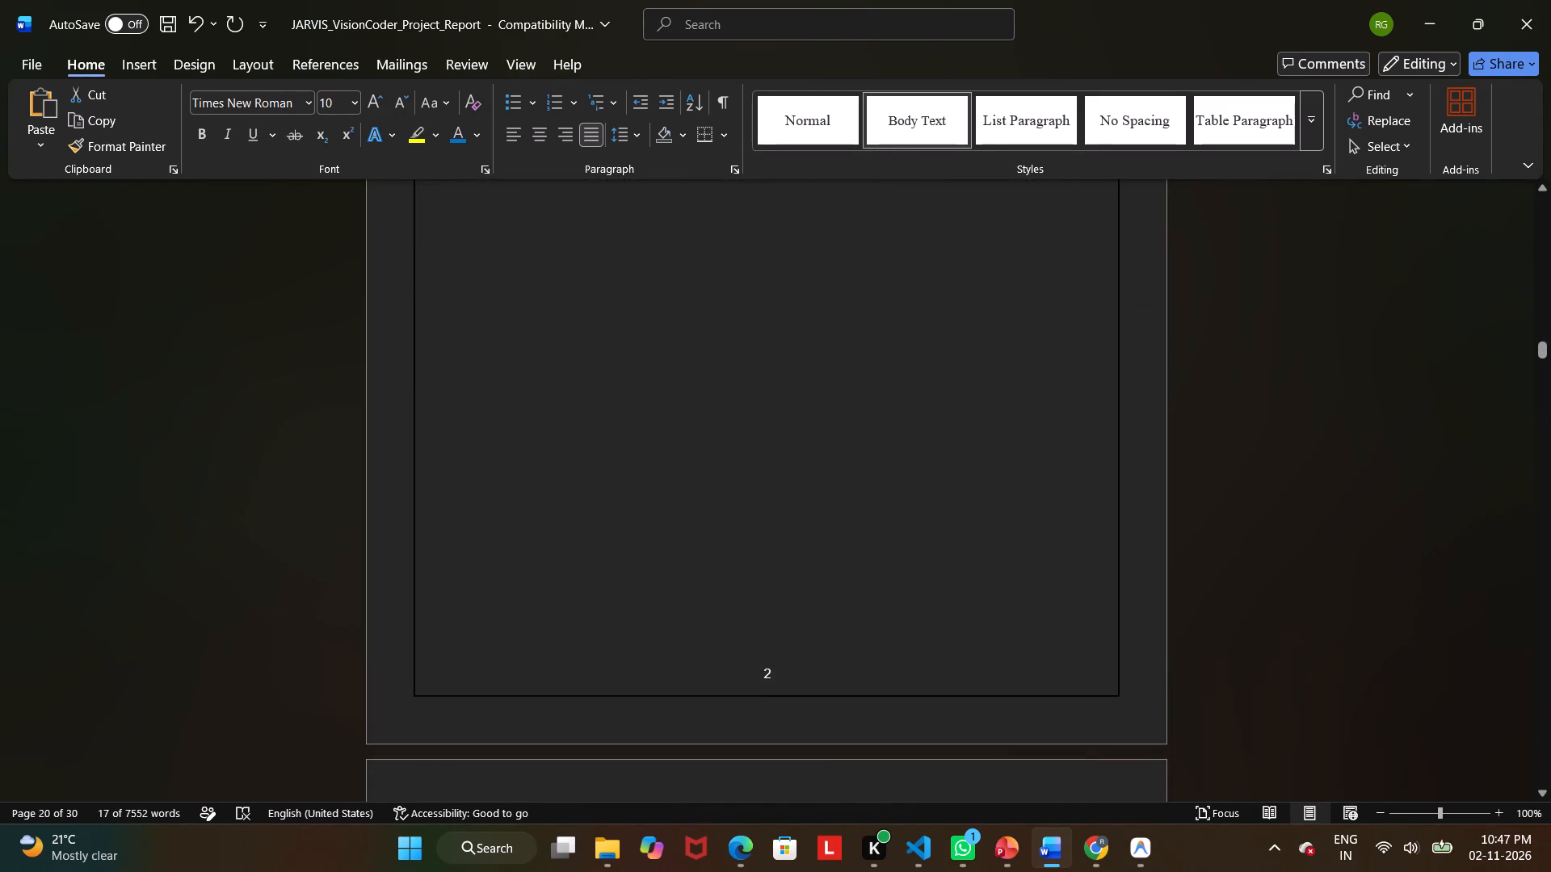
pyautogui.scroll(1, 643, 495)
pyautogui.scroll(-3, 643, 495)
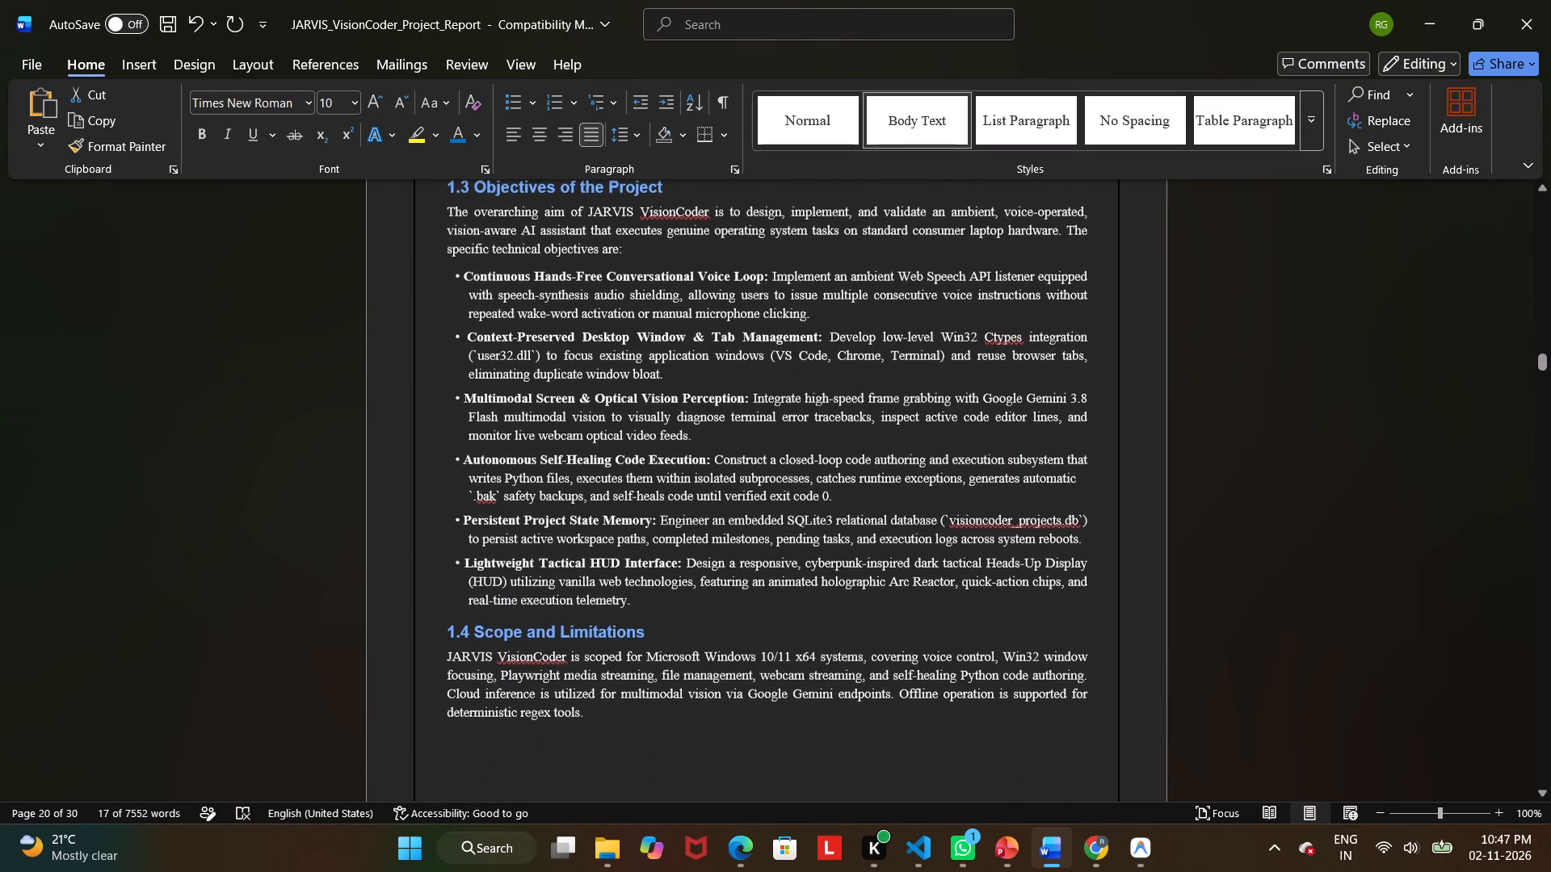
# Move section 1.3 "Objectives of the Project" with its bullet list to below the Project Motivation paragraph, leaving a blank line between them.
pyautogui.click(635, 599)
pyautogui.moveTo(635, 599); pyautogui.dragTo(508, 195)
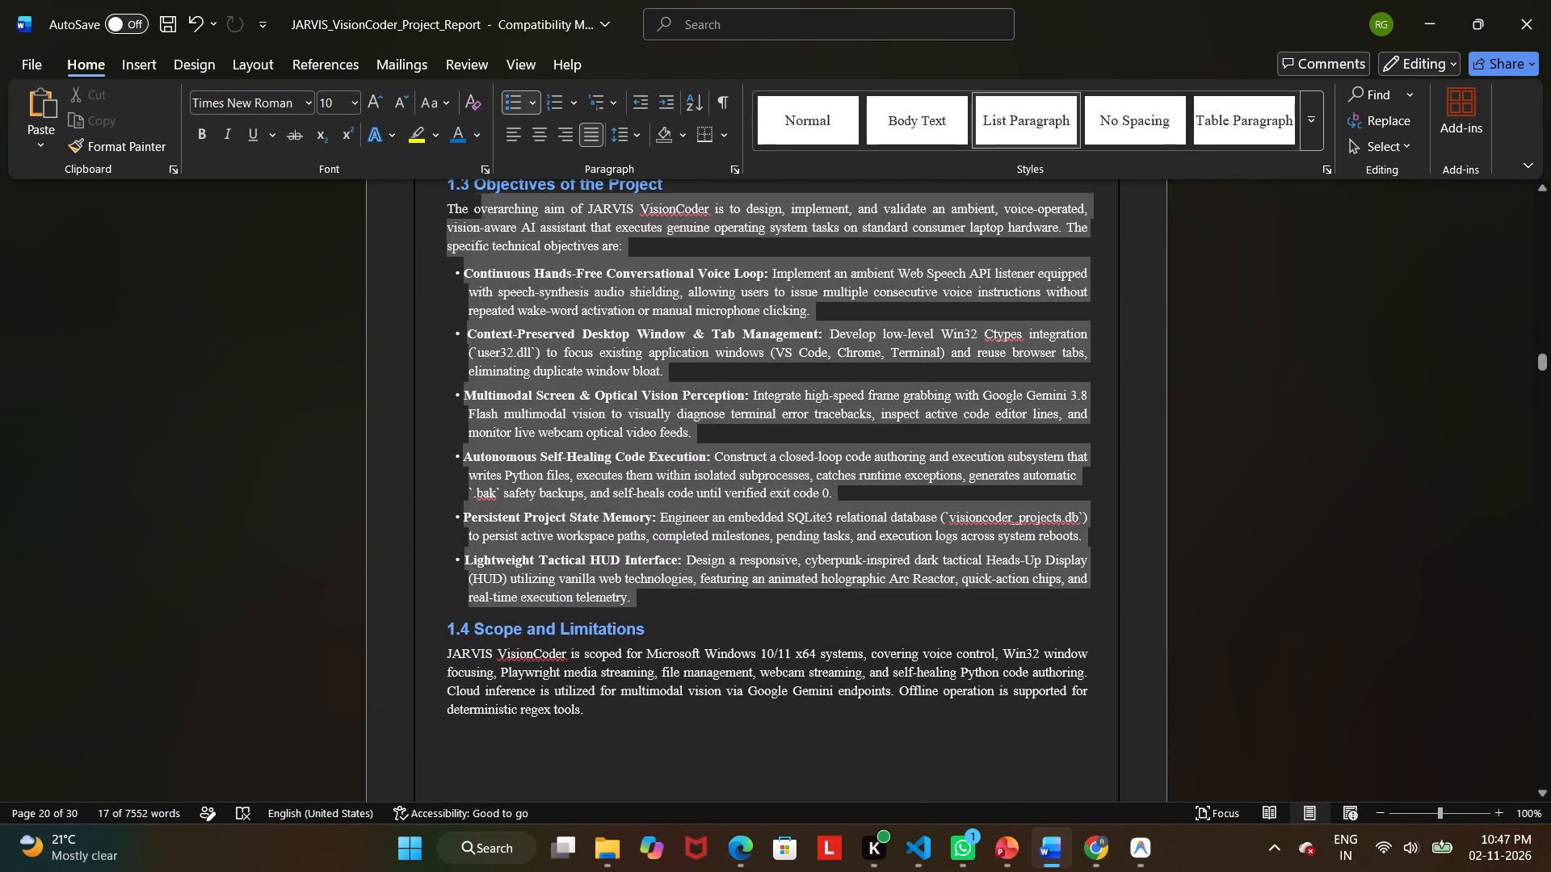
pyautogui.moveTo(508, 195); pyautogui.dragTo(444, 181)
pyautogui.hotkey('ctrl', 'c')
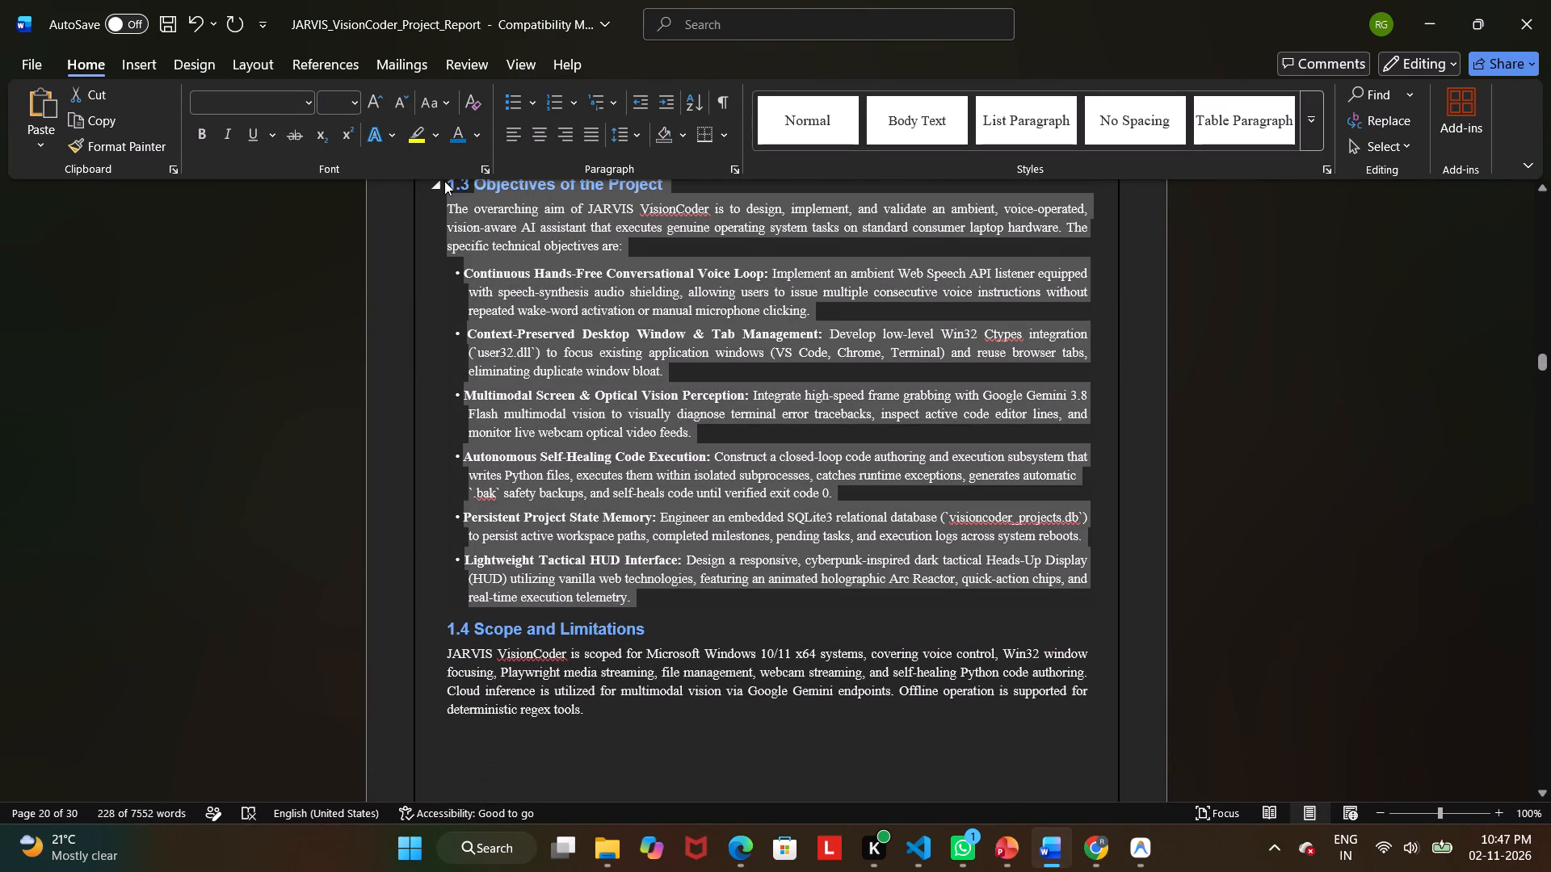
pyautogui.press('BackSpace')
pyautogui.scroll(2, 444, 181)
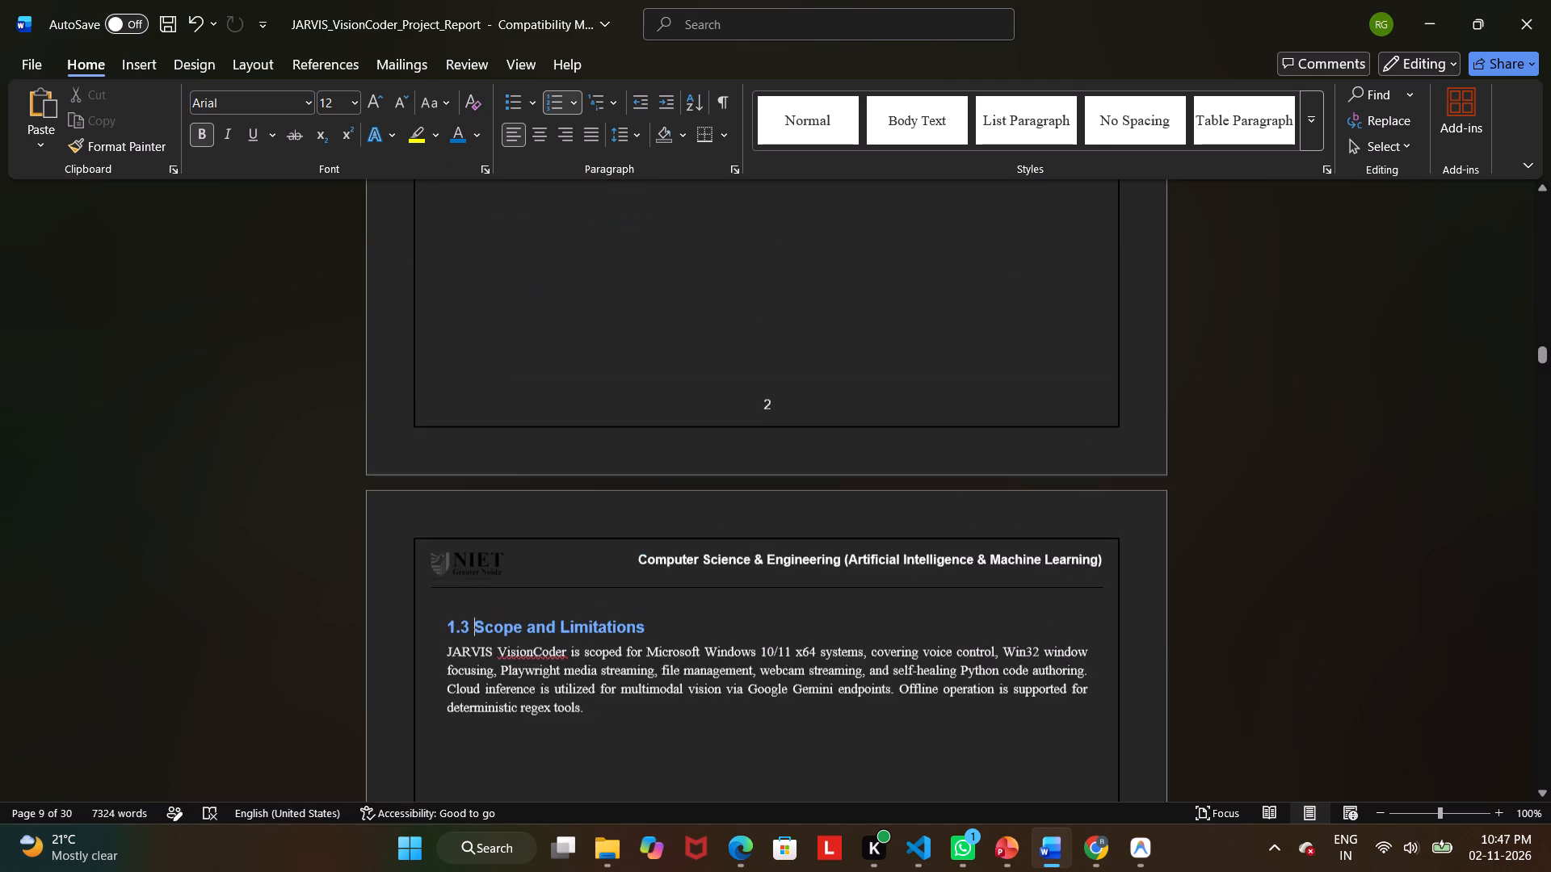
pyautogui.scroll(1, 444, 181)
pyautogui.scroll(1, 493, 239)
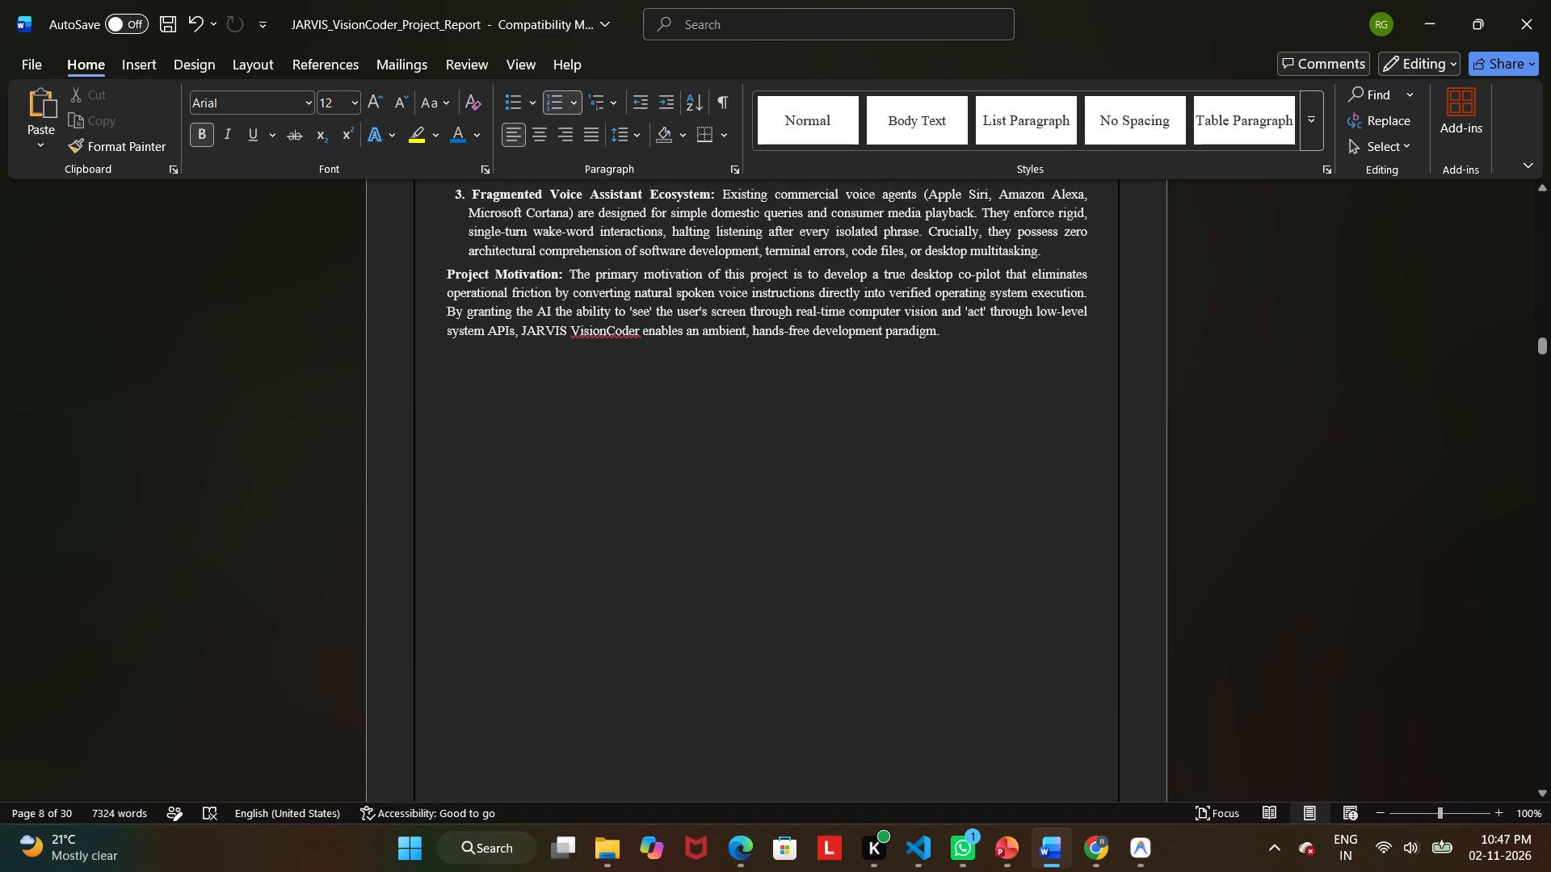
pyautogui.click(1000, 333)
pyautogui.press('Return')
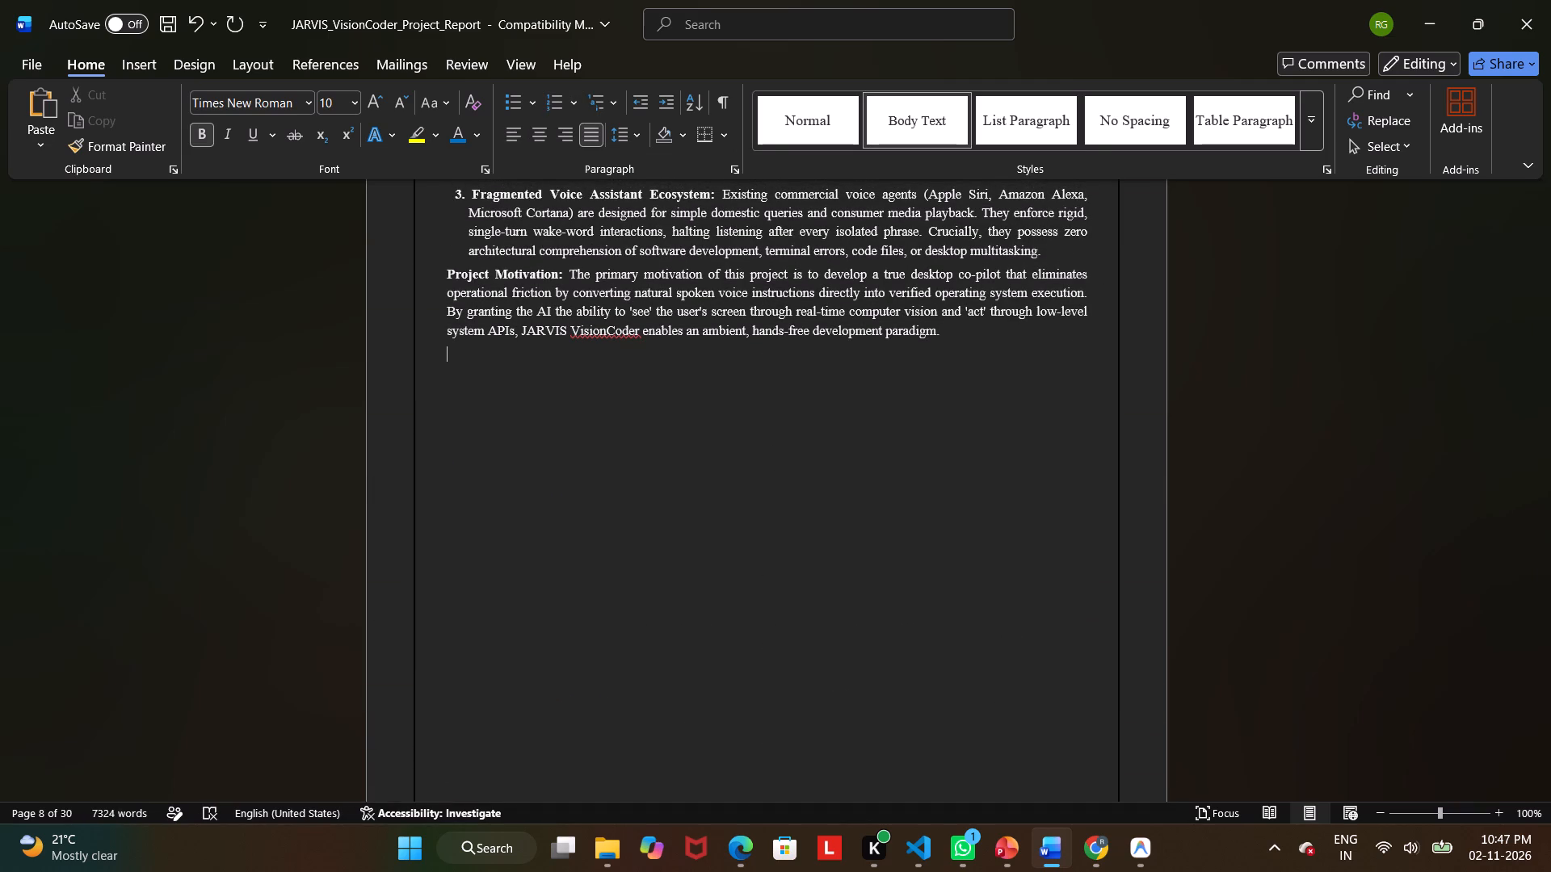
pyautogui.press('Return')
pyautogui.hotkey('ctrl', 'v')
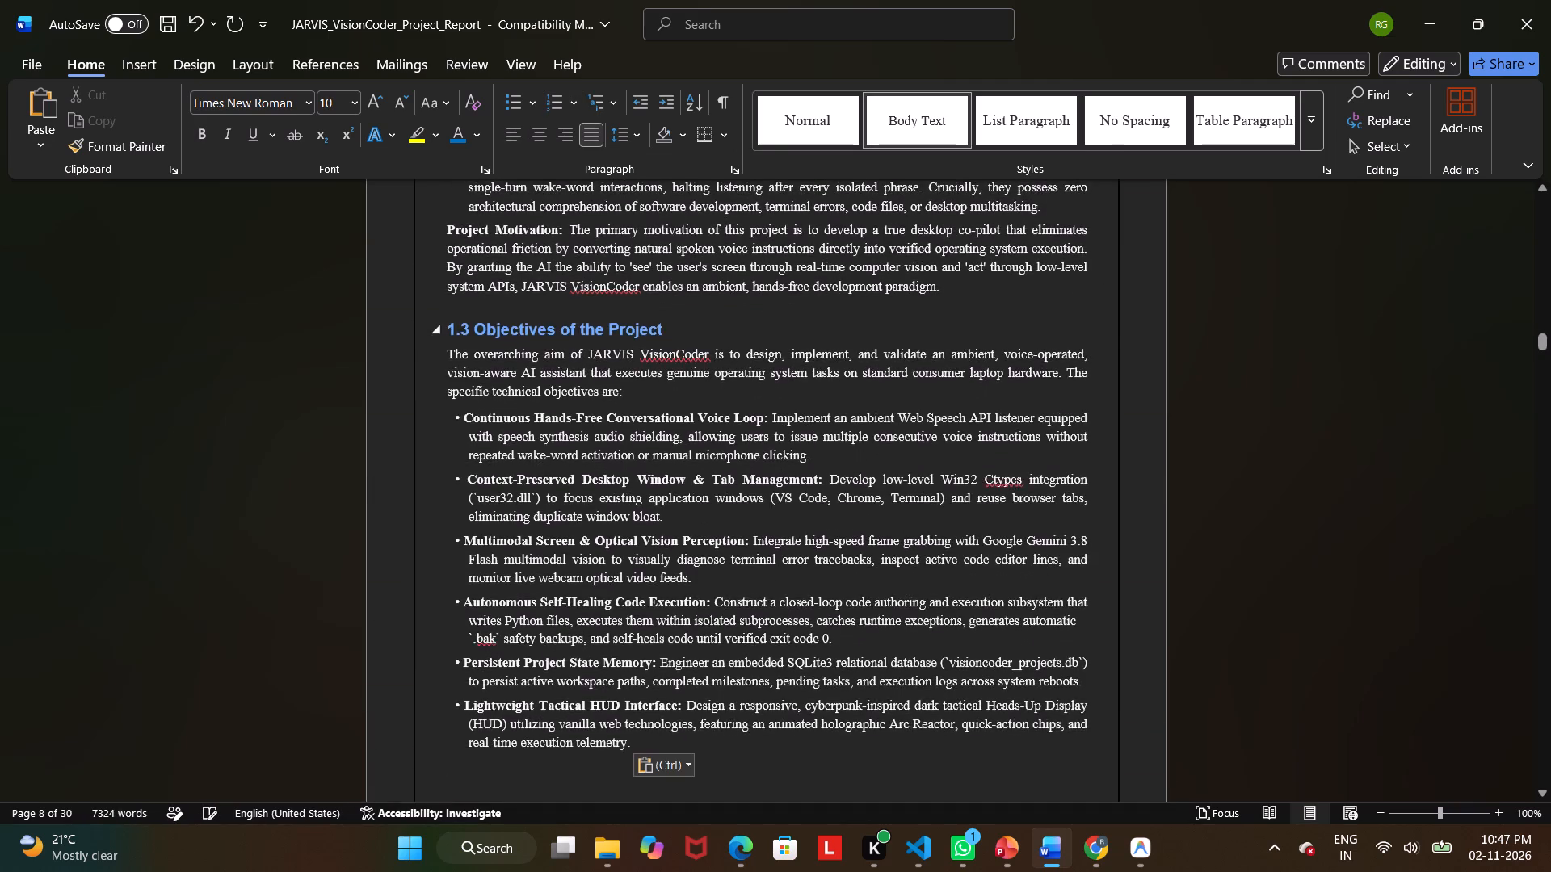
# Delete the surplus blank lines below the section 1.3 bullet list so page number 2 moves up onto the same page.
pyautogui.scroll(-2, 1000, 333)
pyautogui.press('Down')
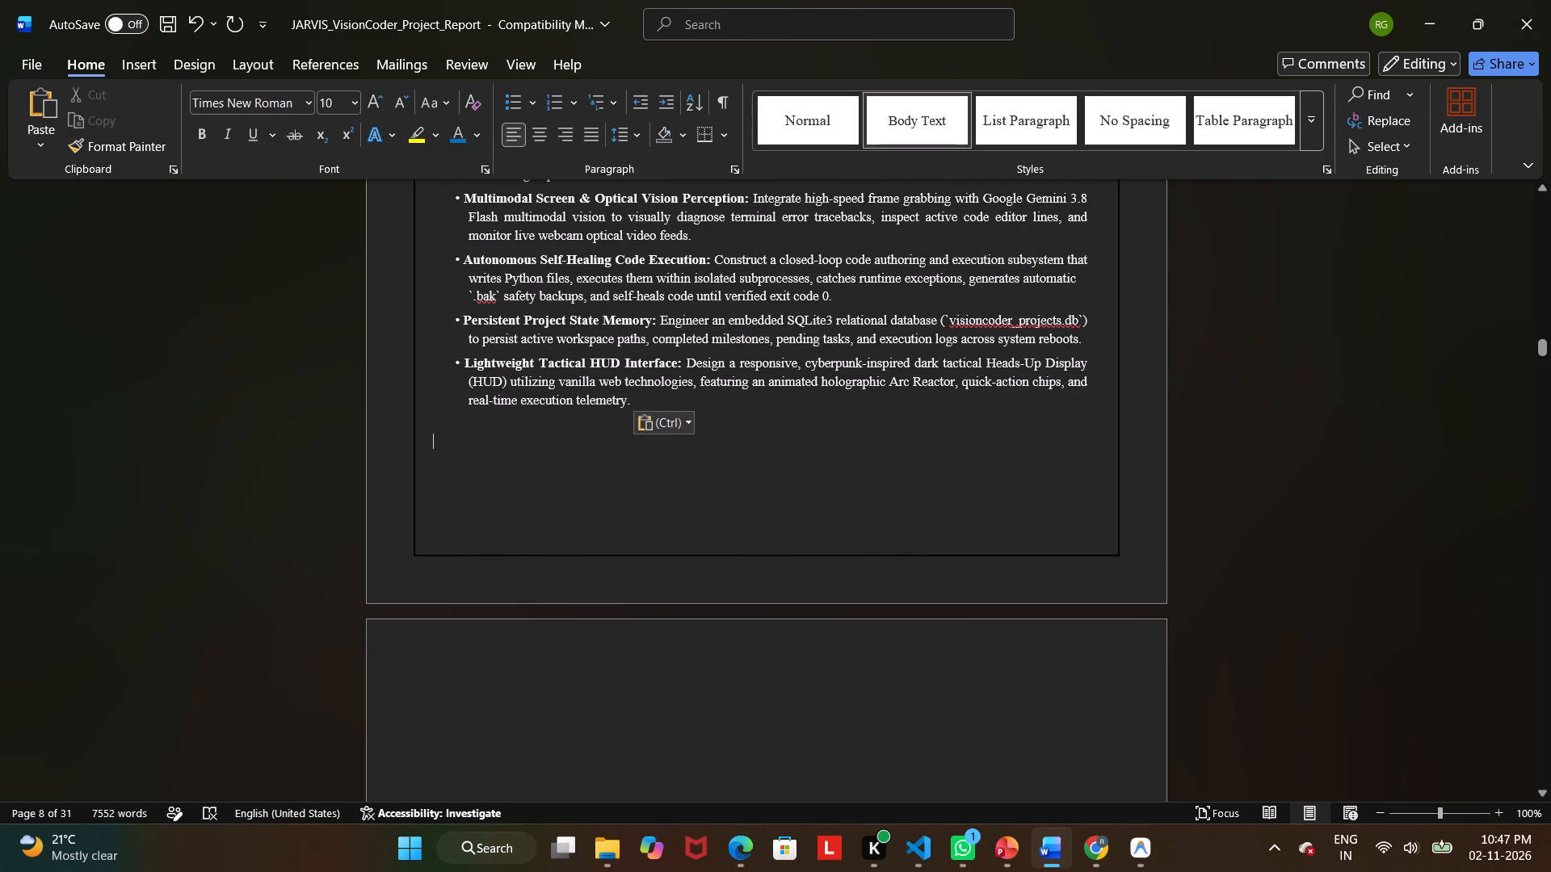
pyautogui.press('Down')
pyautogui.press('Down')
pyautogui.press('Down')
pyautogui.press('Down')
pyautogui.press('Down')
pyautogui.press('Down')
pyautogui.press('BackSpace')
pyautogui.press('BackSpace')
pyautogui.press('BackSpace')
pyautogui.press('BackSpace')
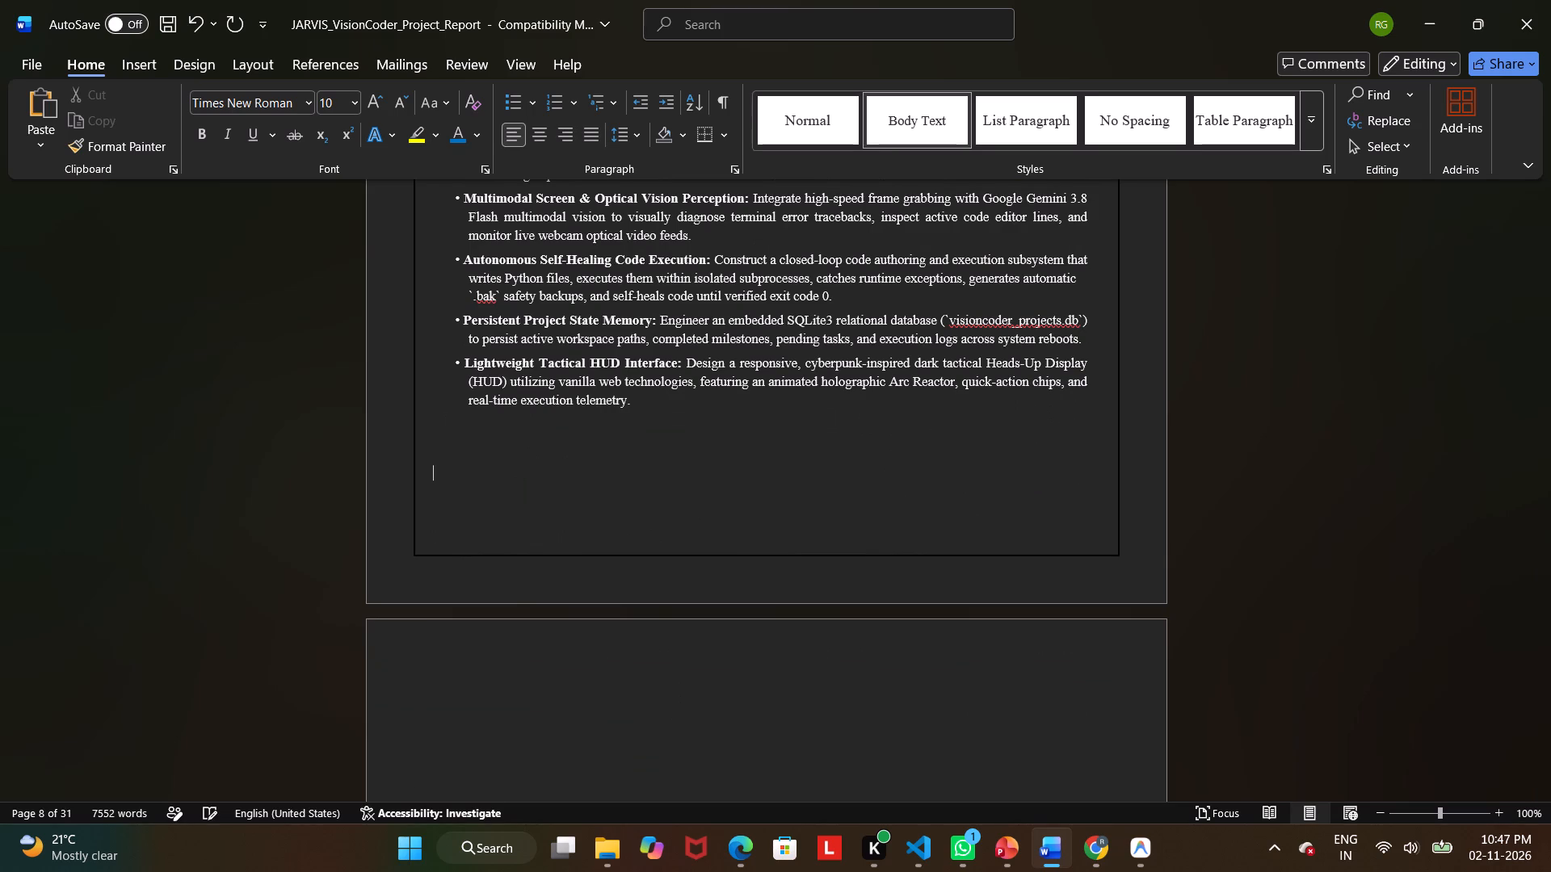
pyautogui.press('BackSpace')
pyautogui.press('BackSpace')
pyautogui.press('BackSpace')
pyautogui.press('Down')
pyautogui.press('Down')
pyautogui.press('Down')
pyautogui.press('Down')
pyautogui.press('Down')
pyautogui.press('Down')
pyautogui.press('Down')
pyautogui.press('BackSpace')
pyautogui.press('BackSpace')
pyautogui.press('BackSpace')
pyautogui.press('BackSpace')
pyautogui.press('BackSpace')
pyautogui.press('BackSpace')
pyautogui.press('BackSpace')
pyautogui.press('Down')
pyautogui.press('Down')
pyautogui.press('Down')
pyautogui.press('Down')
pyautogui.press('Down')
pyautogui.press('Down')
pyautogui.press('Down')
pyautogui.press('BackSpace')
pyautogui.press('BackSpace')
pyautogui.press('BackSpace')
pyautogui.press('BackSpace')
pyautogui.press('BackSpace')
pyautogui.press('BackSpace')
pyautogui.press('Down')
pyautogui.press('Down')
pyautogui.press('Down')
pyautogui.press('Down')
pyautogui.press('Down')
pyautogui.press('Down')
pyautogui.press('Down')
pyautogui.press('BackSpace')
pyautogui.press('BackSpace')
pyautogui.press('BackSpace')
pyautogui.press('BackSpace')
pyautogui.press('Down')
pyautogui.press('Down')
pyautogui.press('Down')
pyautogui.press('Down')
pyautogui.press('BackSpace')
pyautogui.press('BackSpace')
pyautogui.press('BackSpace')
pyautogui.press('BackSpace')
pyautogui.press('BackSpace')
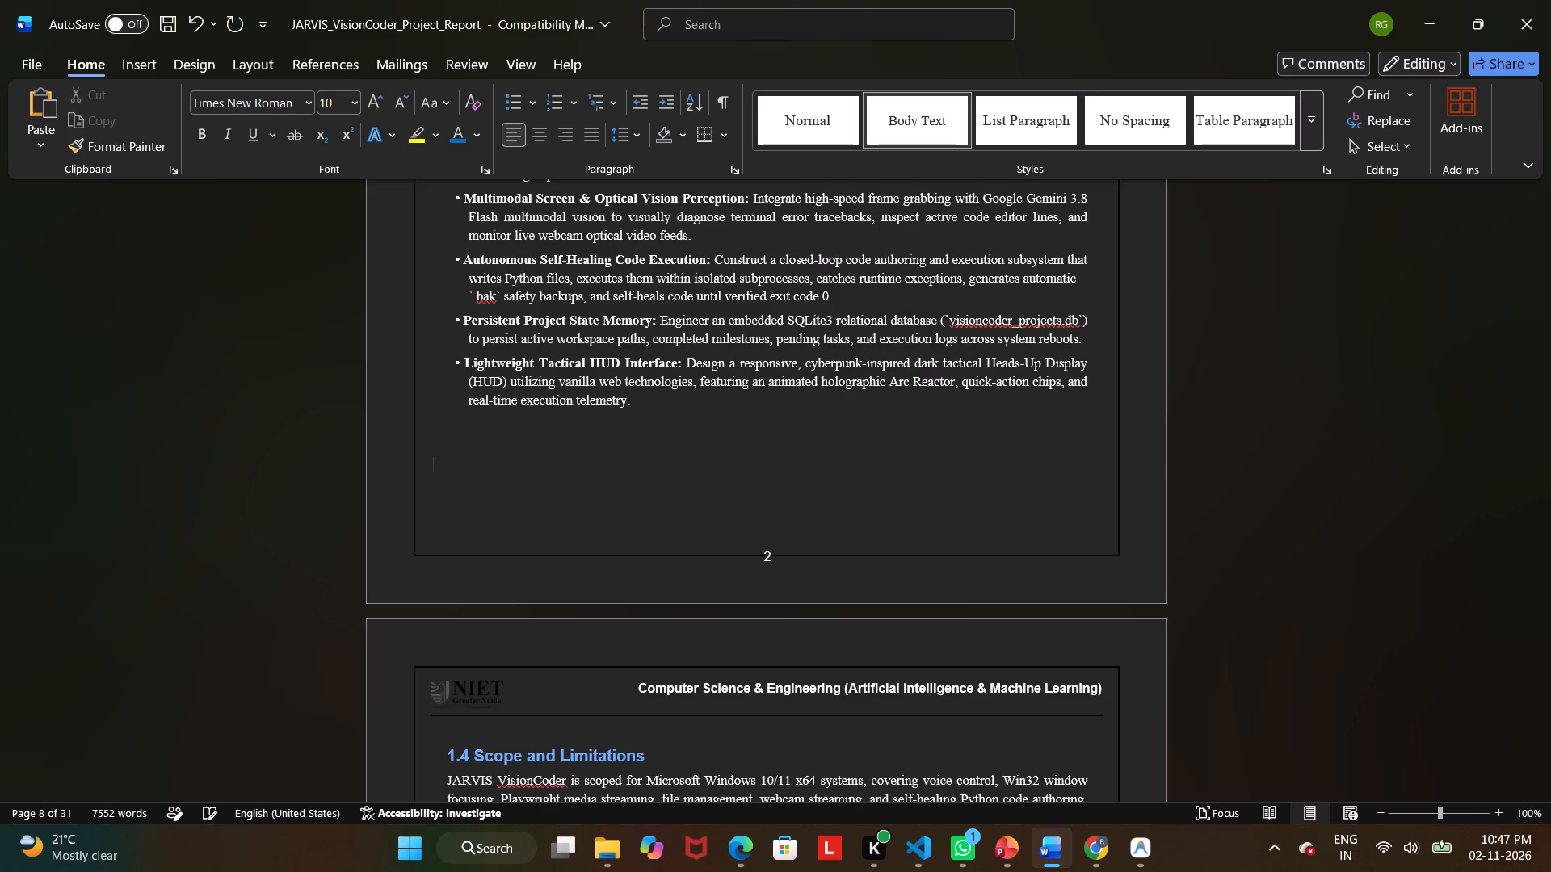
pyautogui.press('BackSpace')
pyautogui.scroll(-1, 1000, 333)
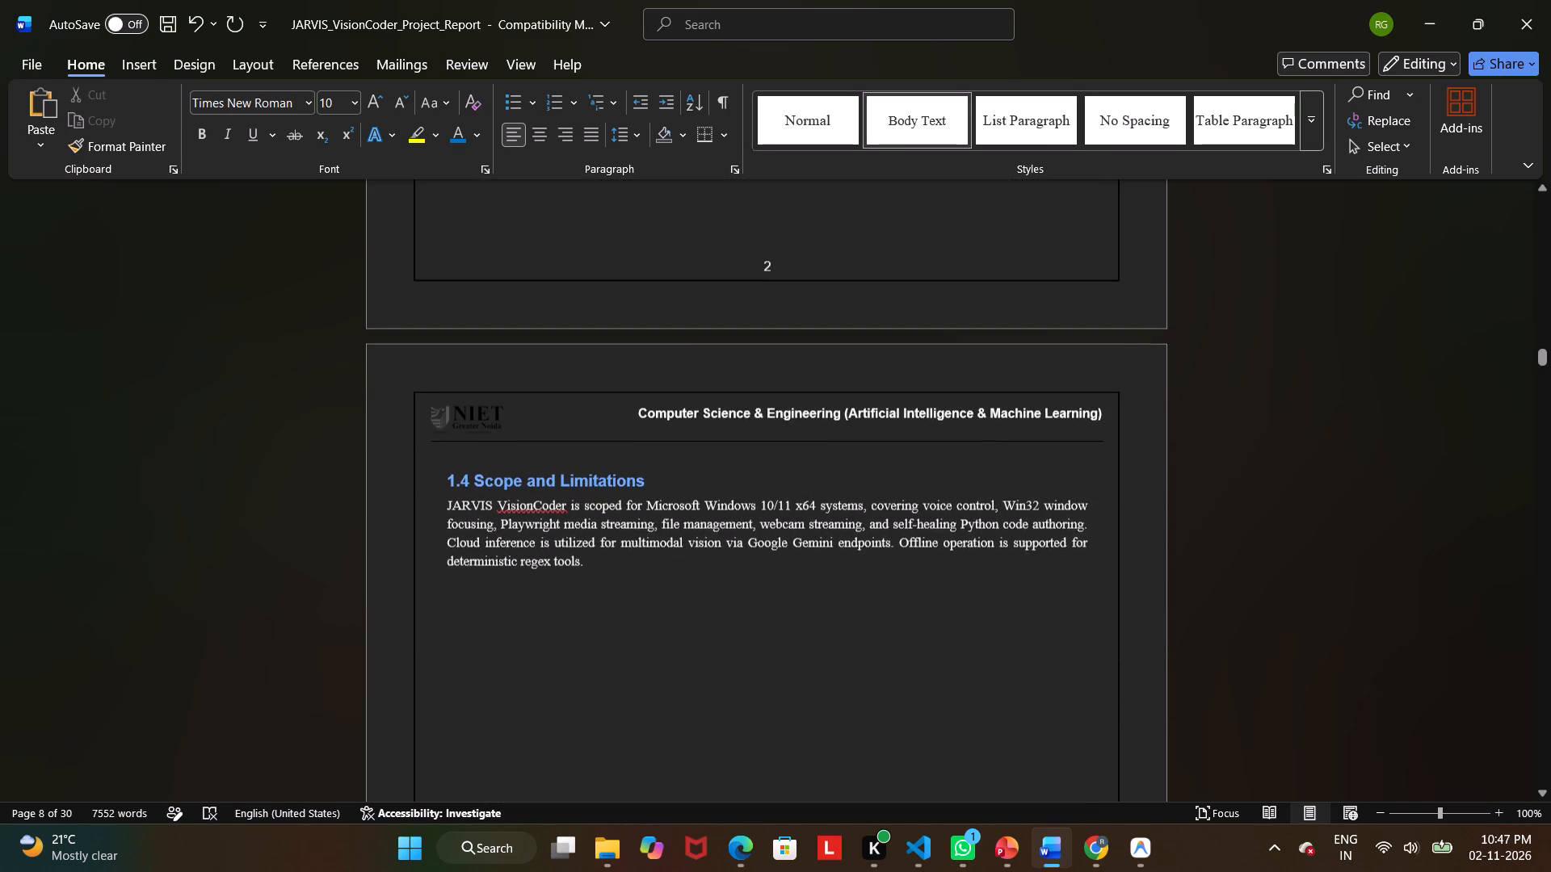
pyautogui.scroll(-1, 1000, 333)
pyautogui.scroll(1, 824, 522)
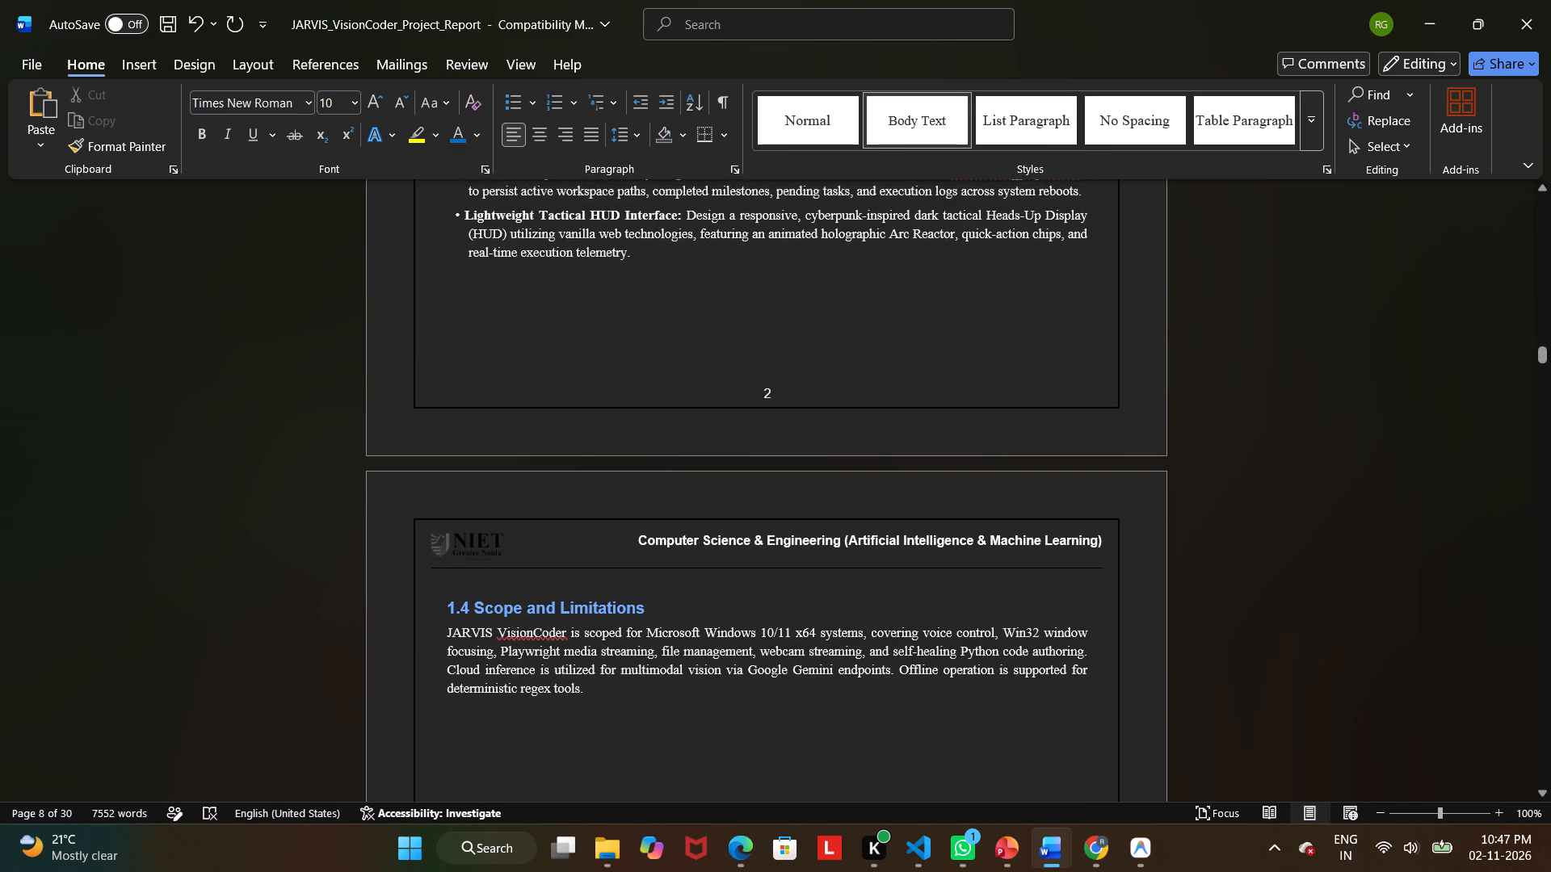
pyautogui.press('BackSpace')
# Move section 1.4 "Scope and Limitations" with its paragraph from the following page to just below the "Lightweight Tactical HUD Interface" bullet.
pyautogui.click(630, 705)
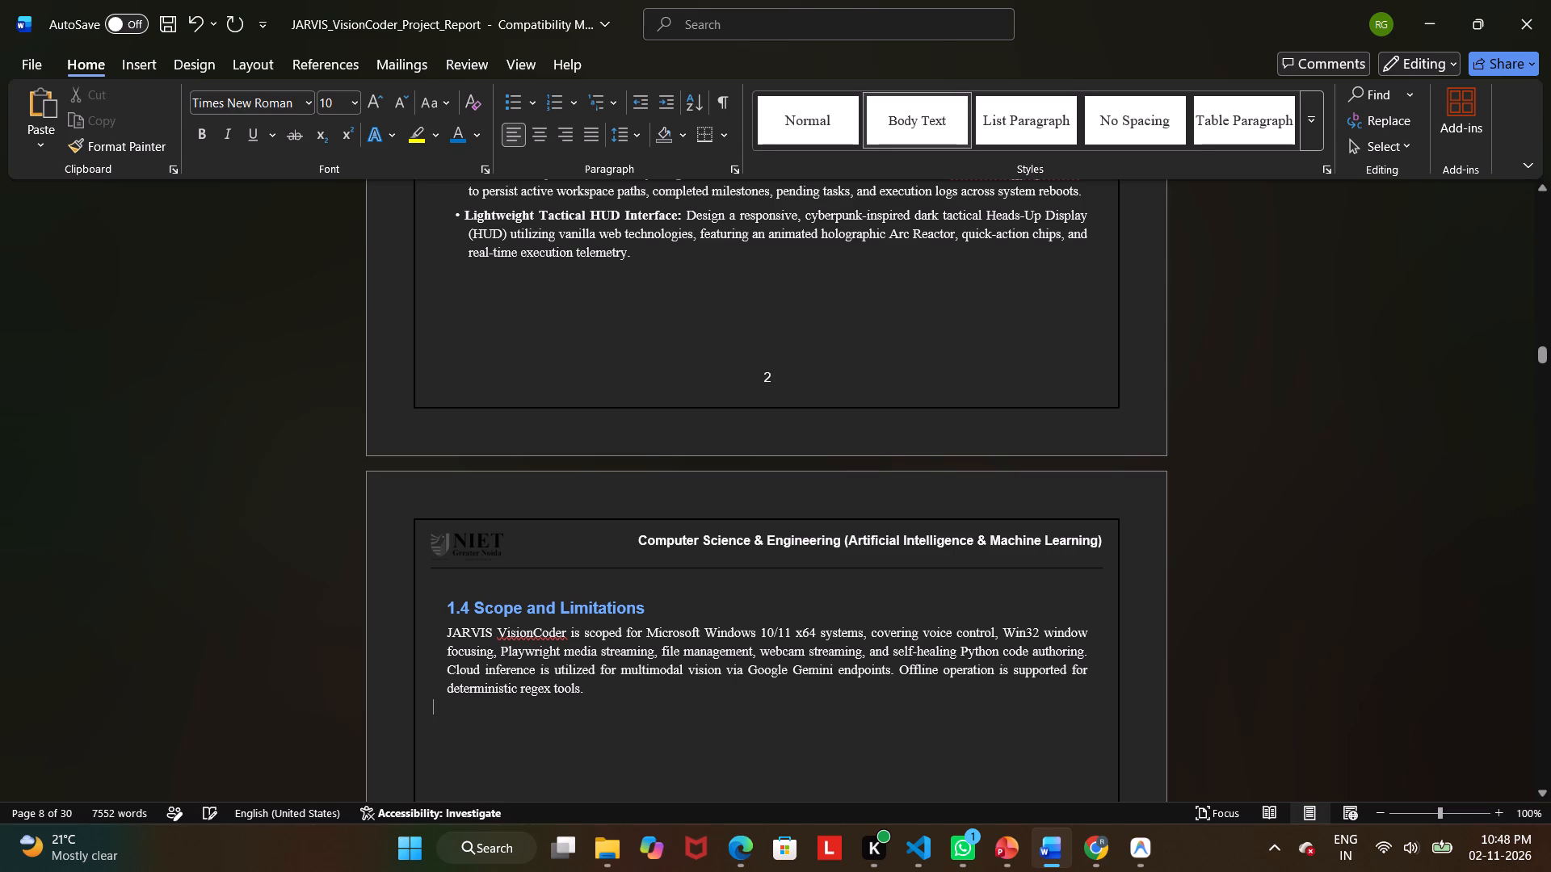
pyautogui.click(590, 695)
pyautogui.moveTo(590, 695); pyautogui.dragTo(445, 610)
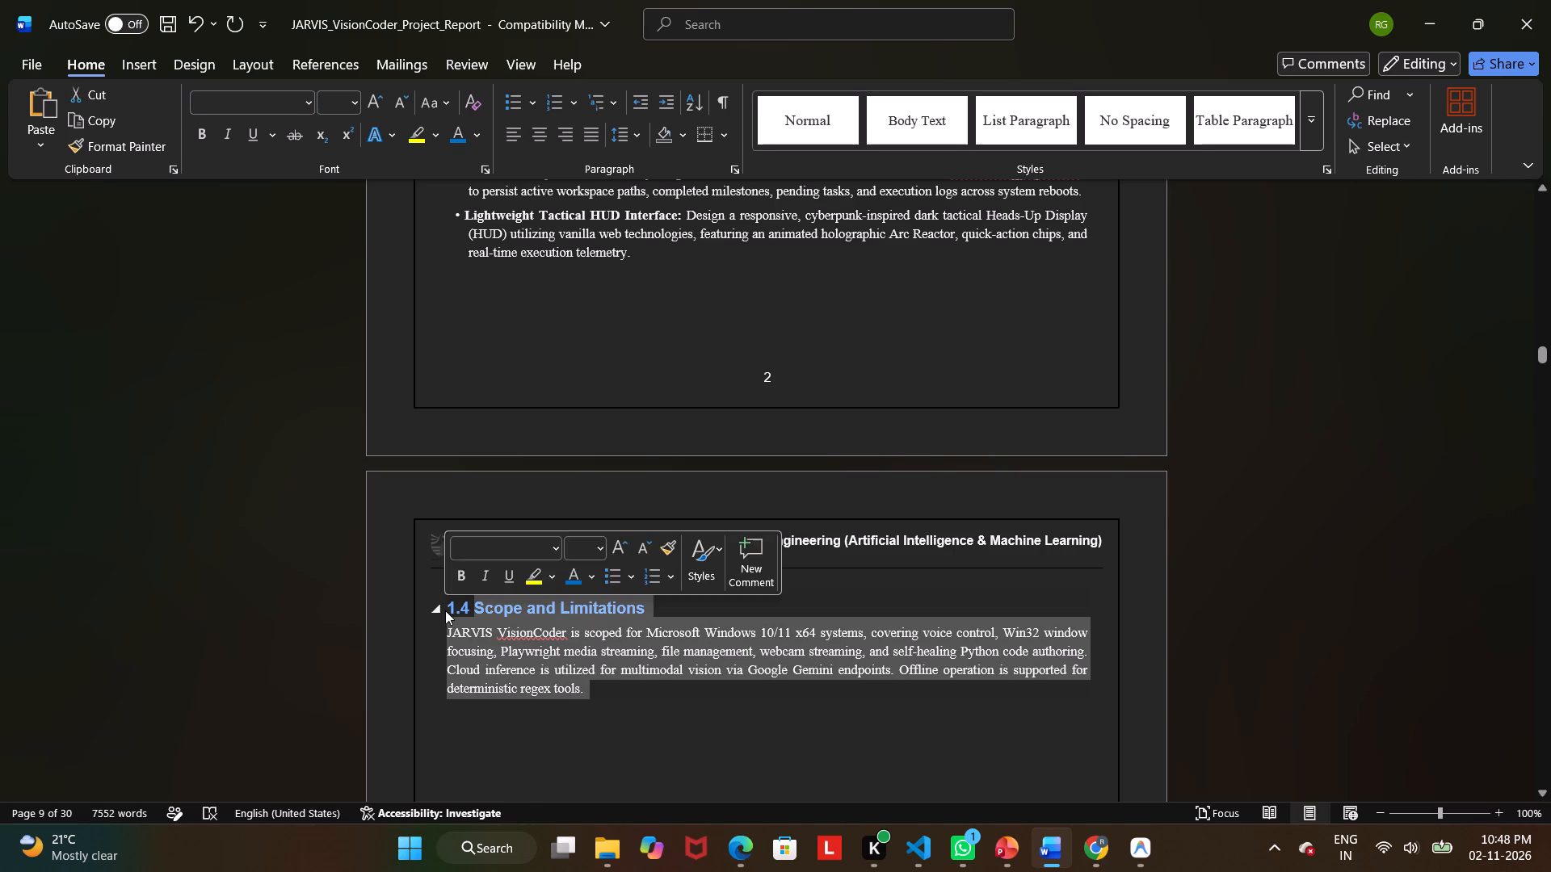
pyautogui.hotkey('ctrl', 'c')
pyautogui.hotkey('ctrl', 'c')
pyautogui.hotkey('ctrl', 'c')
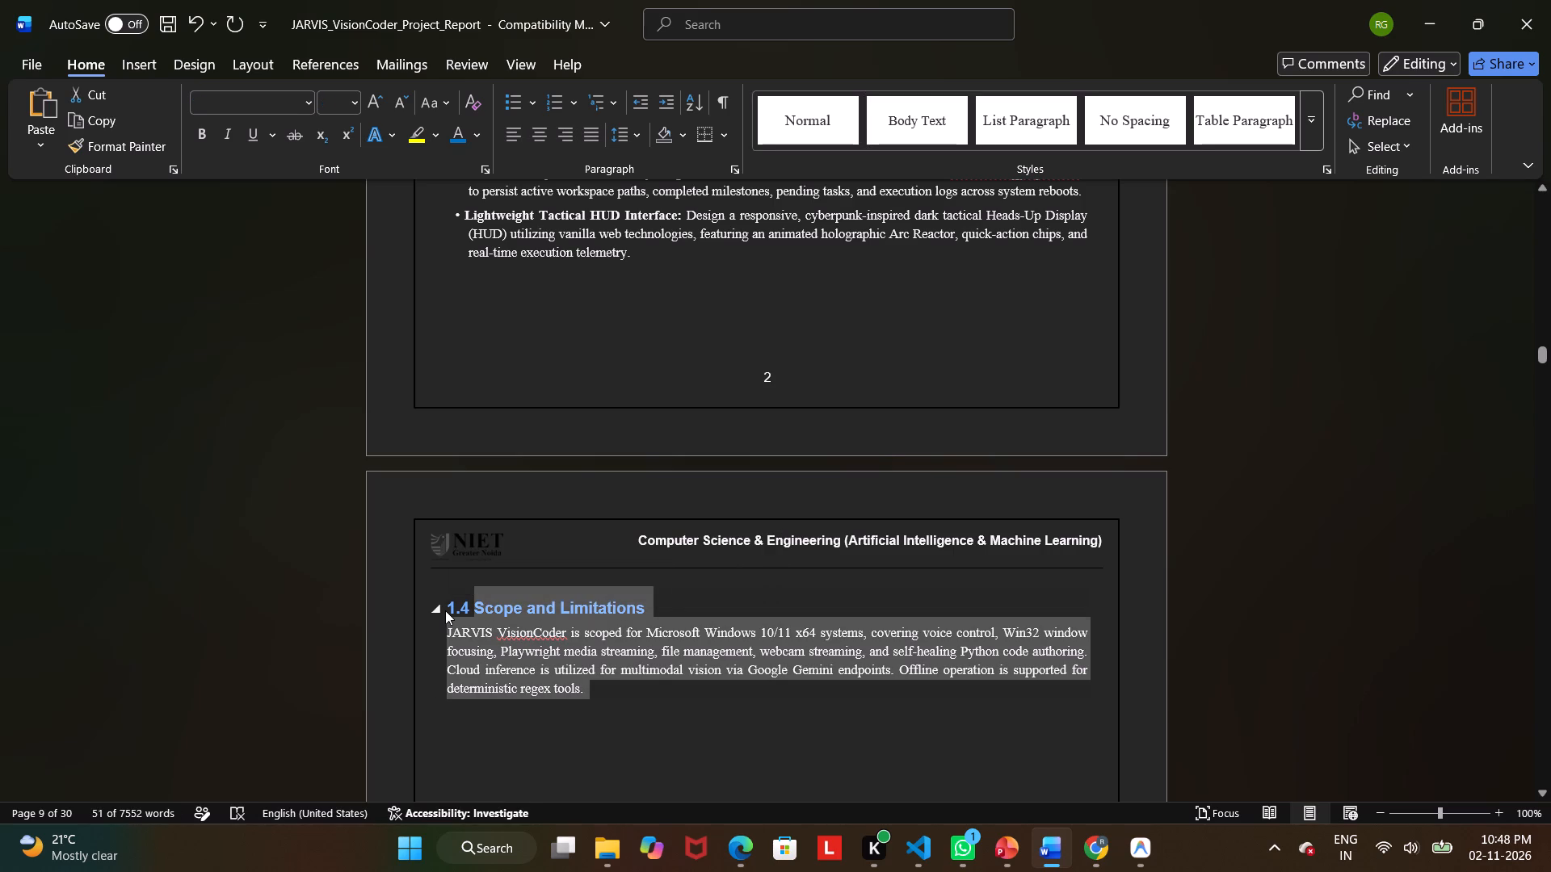
pyautogui.press('BackSpace')
pyautogui.click(675, 279)
pyautogui.scroll(2, 675, 279)
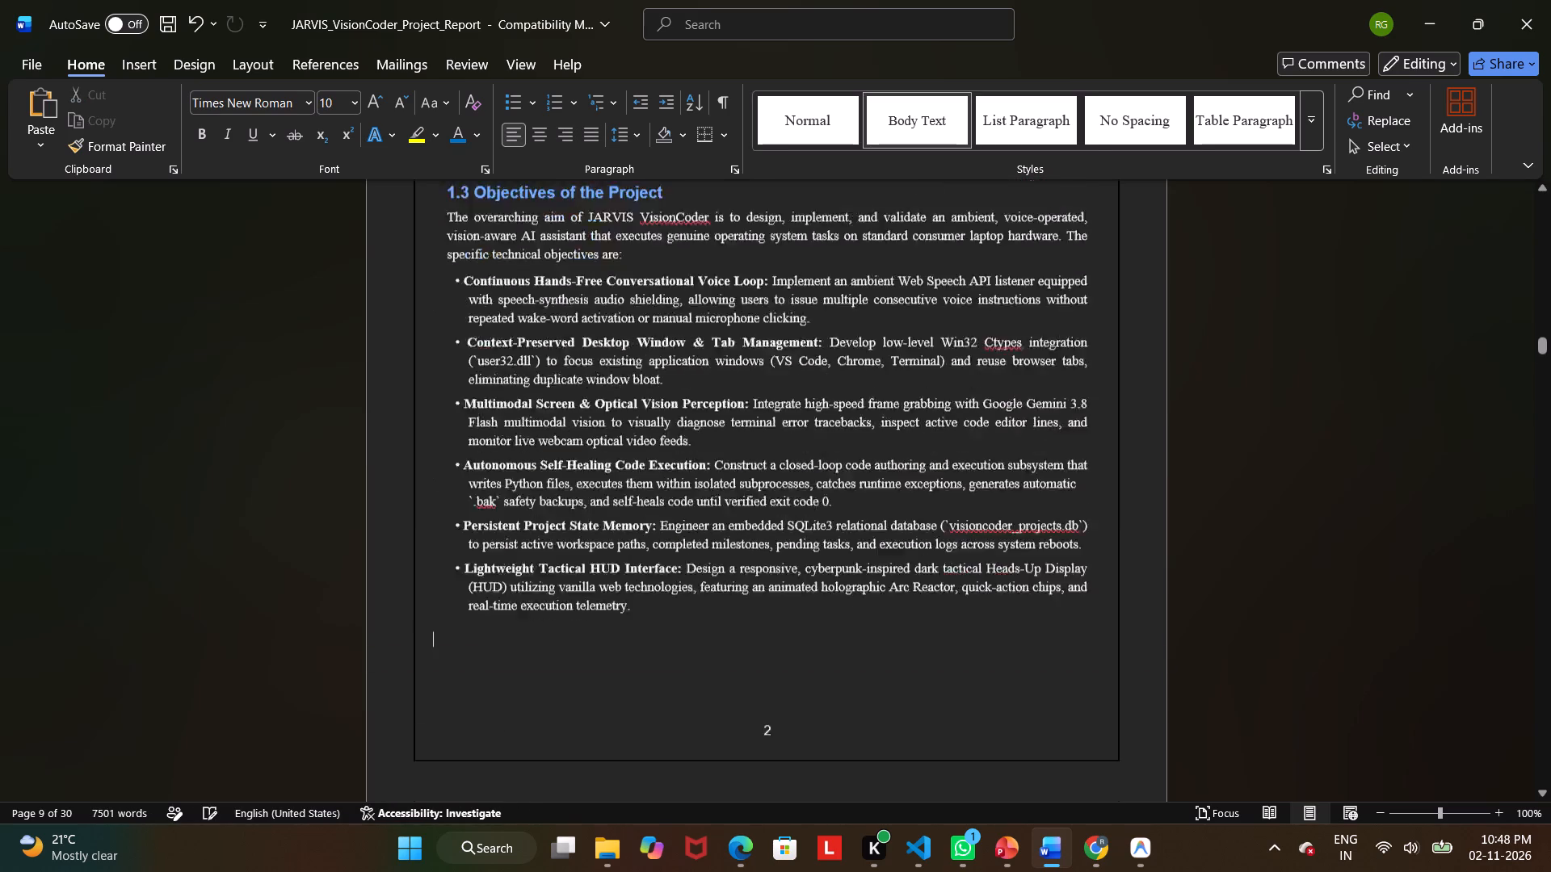
pyautogui.scroll(1, 675, 279)
pyautogui.scroll(-1, 675, 279)
pyautogui.scroll(1, 518, 367)
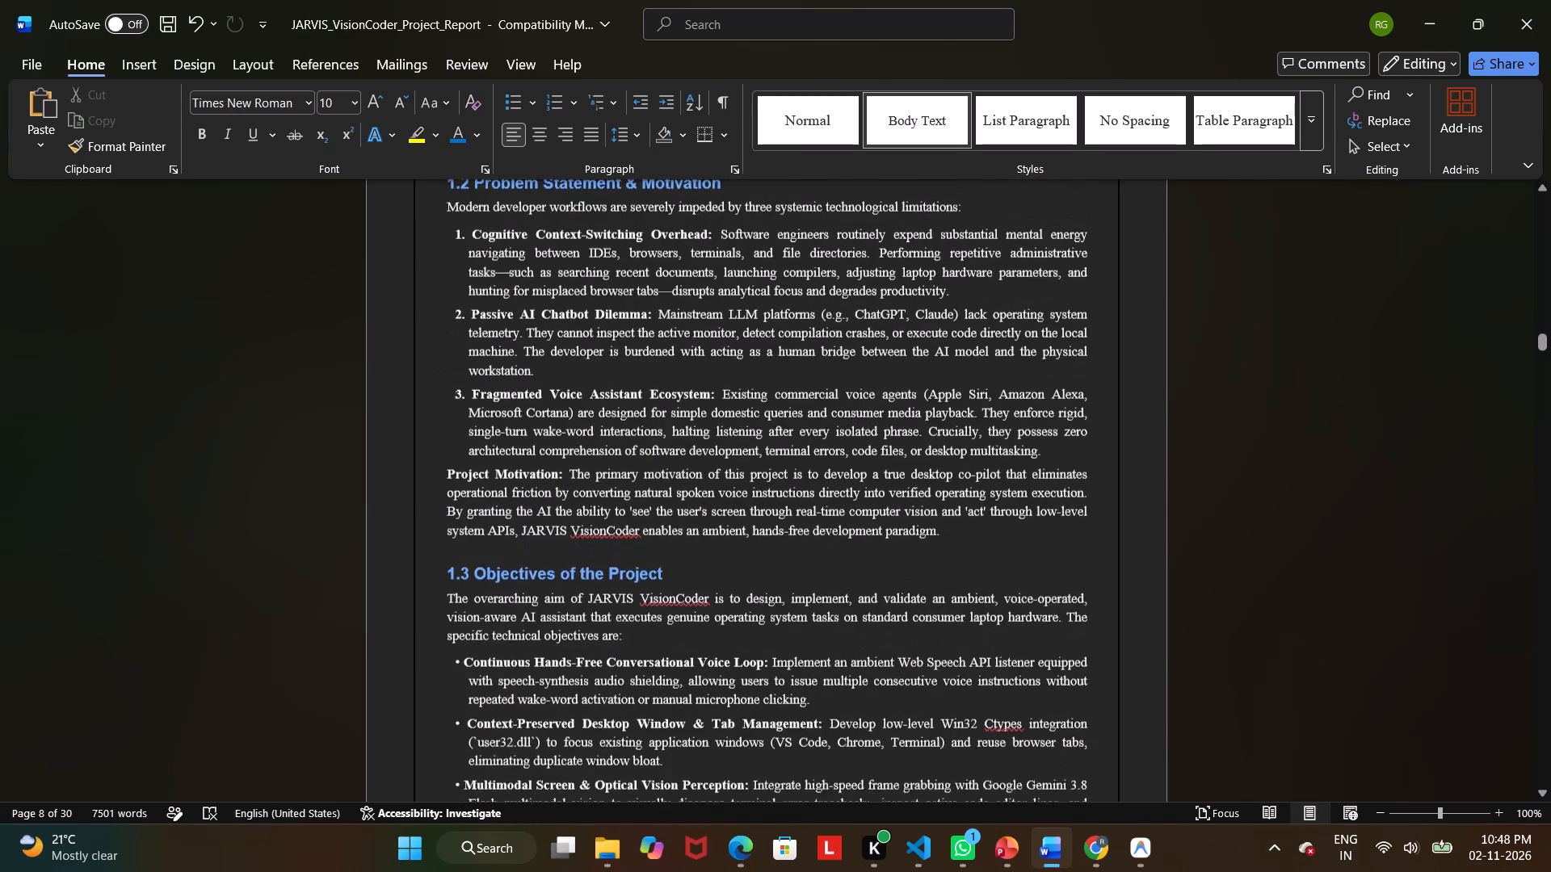
pyautogui.scroll(1, 518, 367)
pyautogui.scroll(-3, 518, 367)
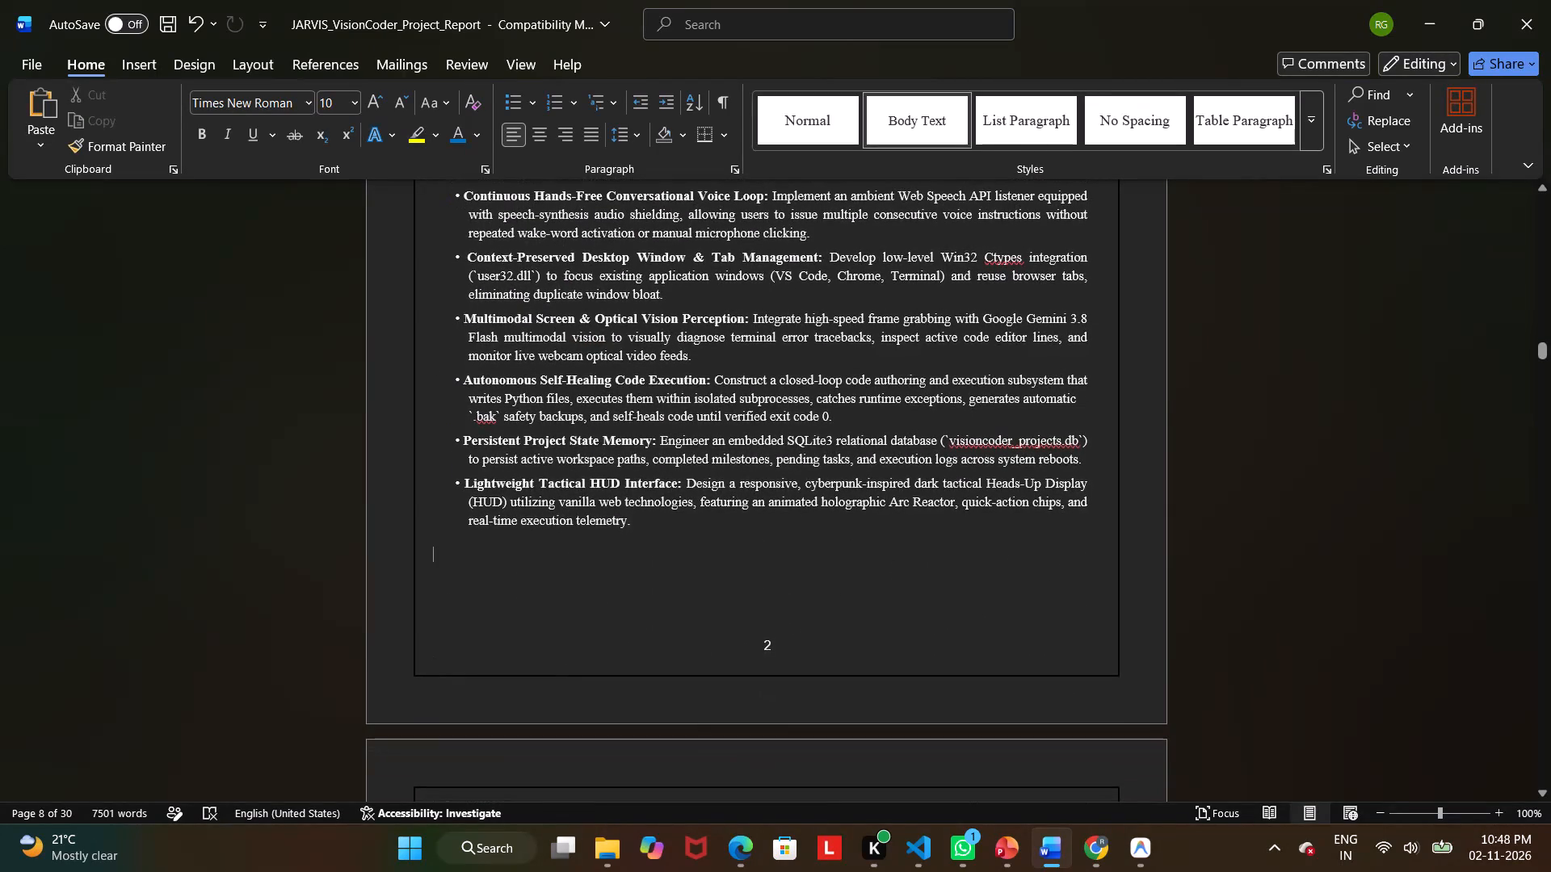
pyautogui.press('BackSpace')
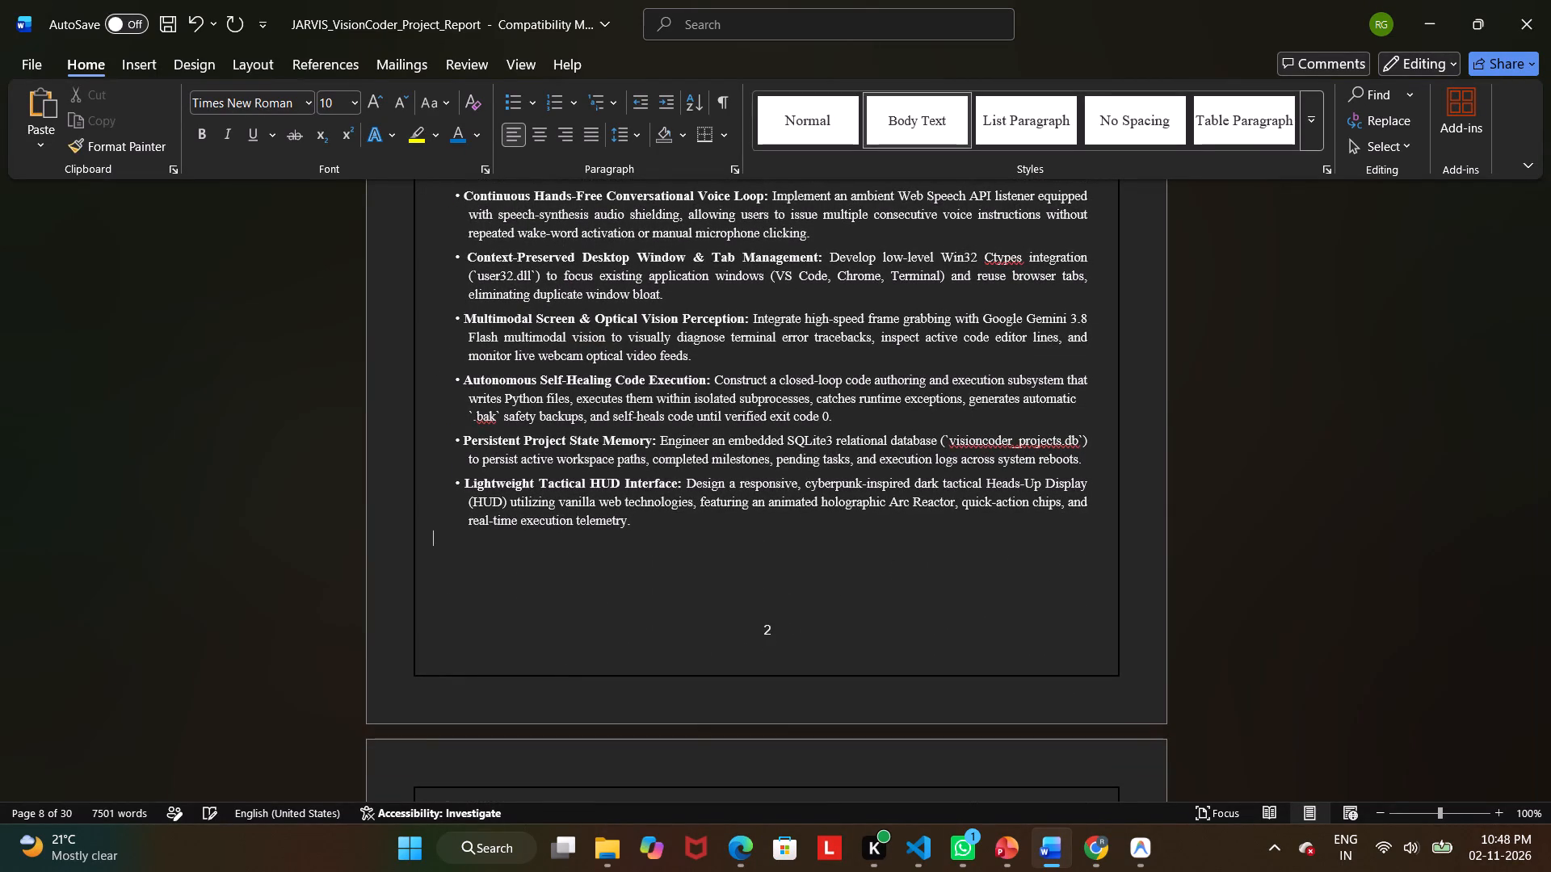
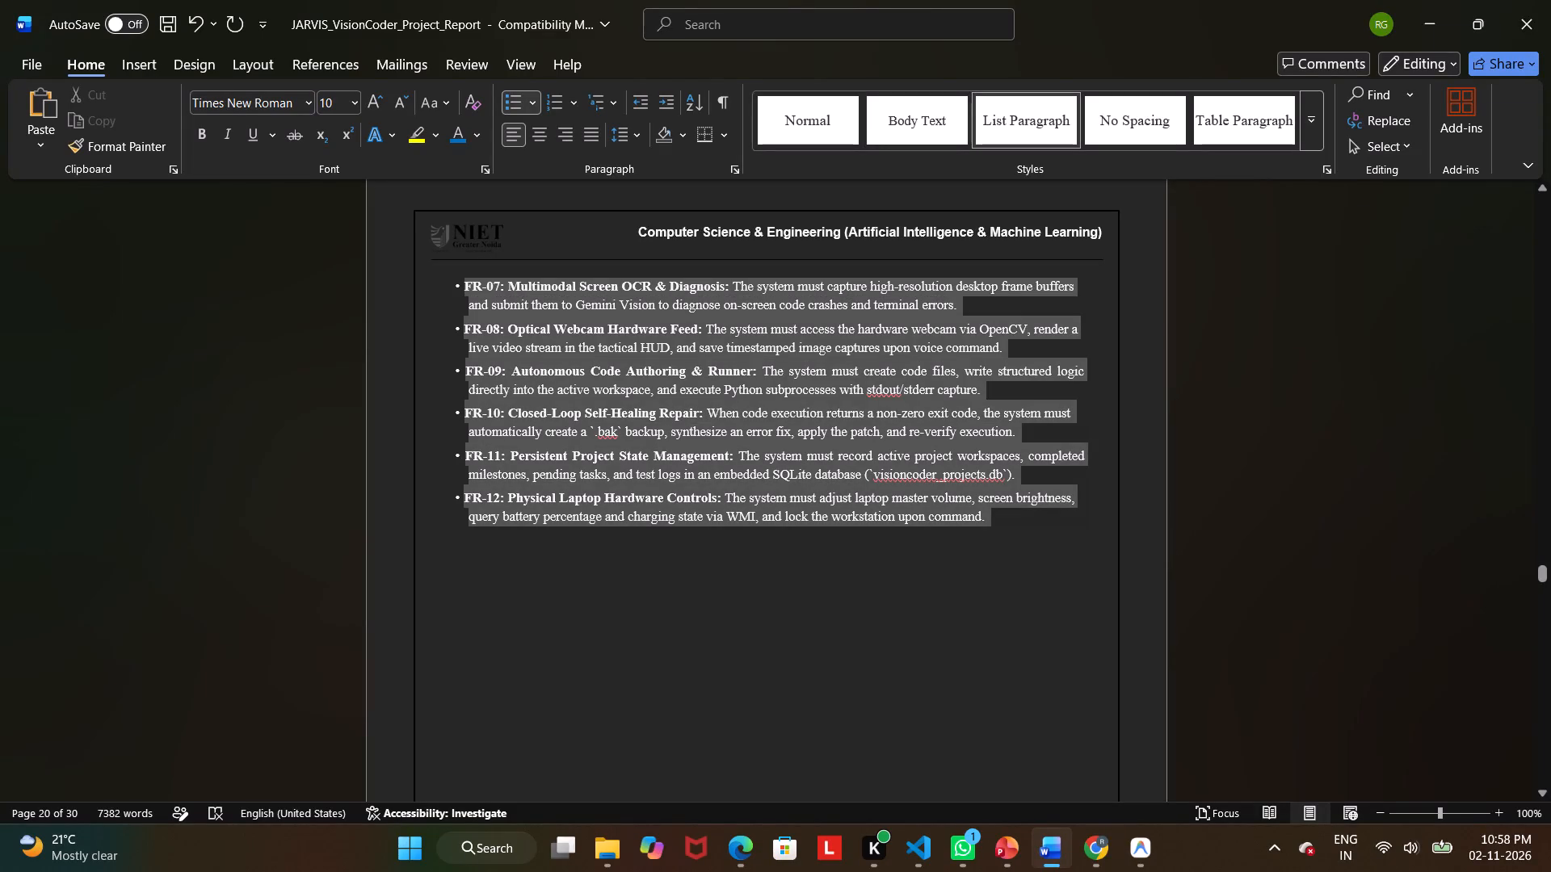
# Move the FR-07 to FR-12 bullets from page 20 to below the FR-06 bullet on page 19, closing the gap between them.
pyautogui.hotkey('ctrl', 'c')
pyautogui.hotkey('ctrl', 'c')
pyautogui.press('BackSpace')
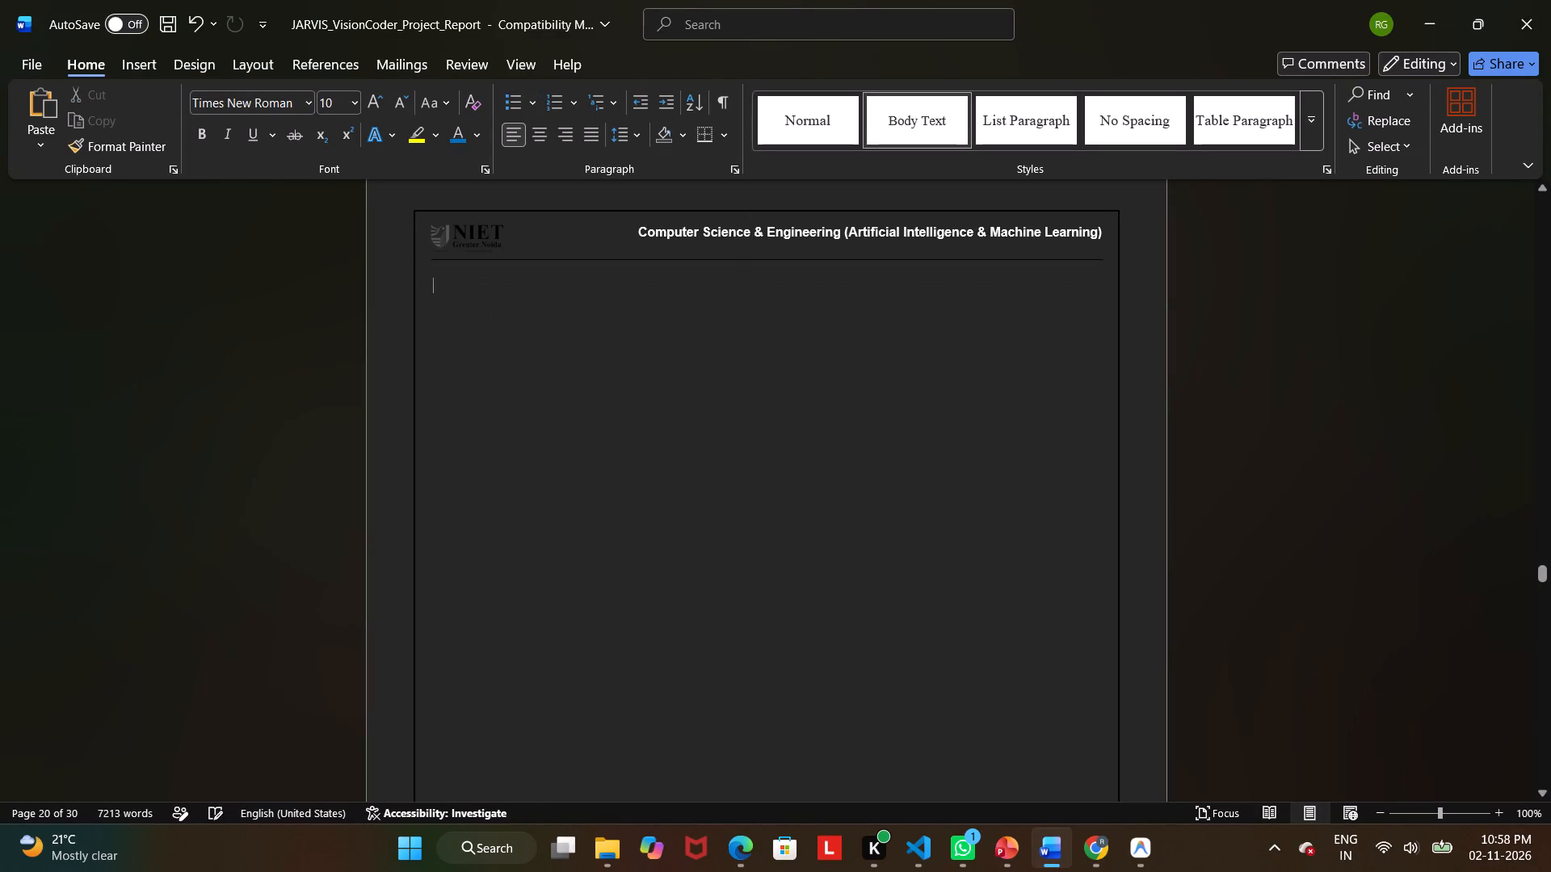
pyautogui.scroll(4, 406, 287)
pyautogui.click(645, 514)
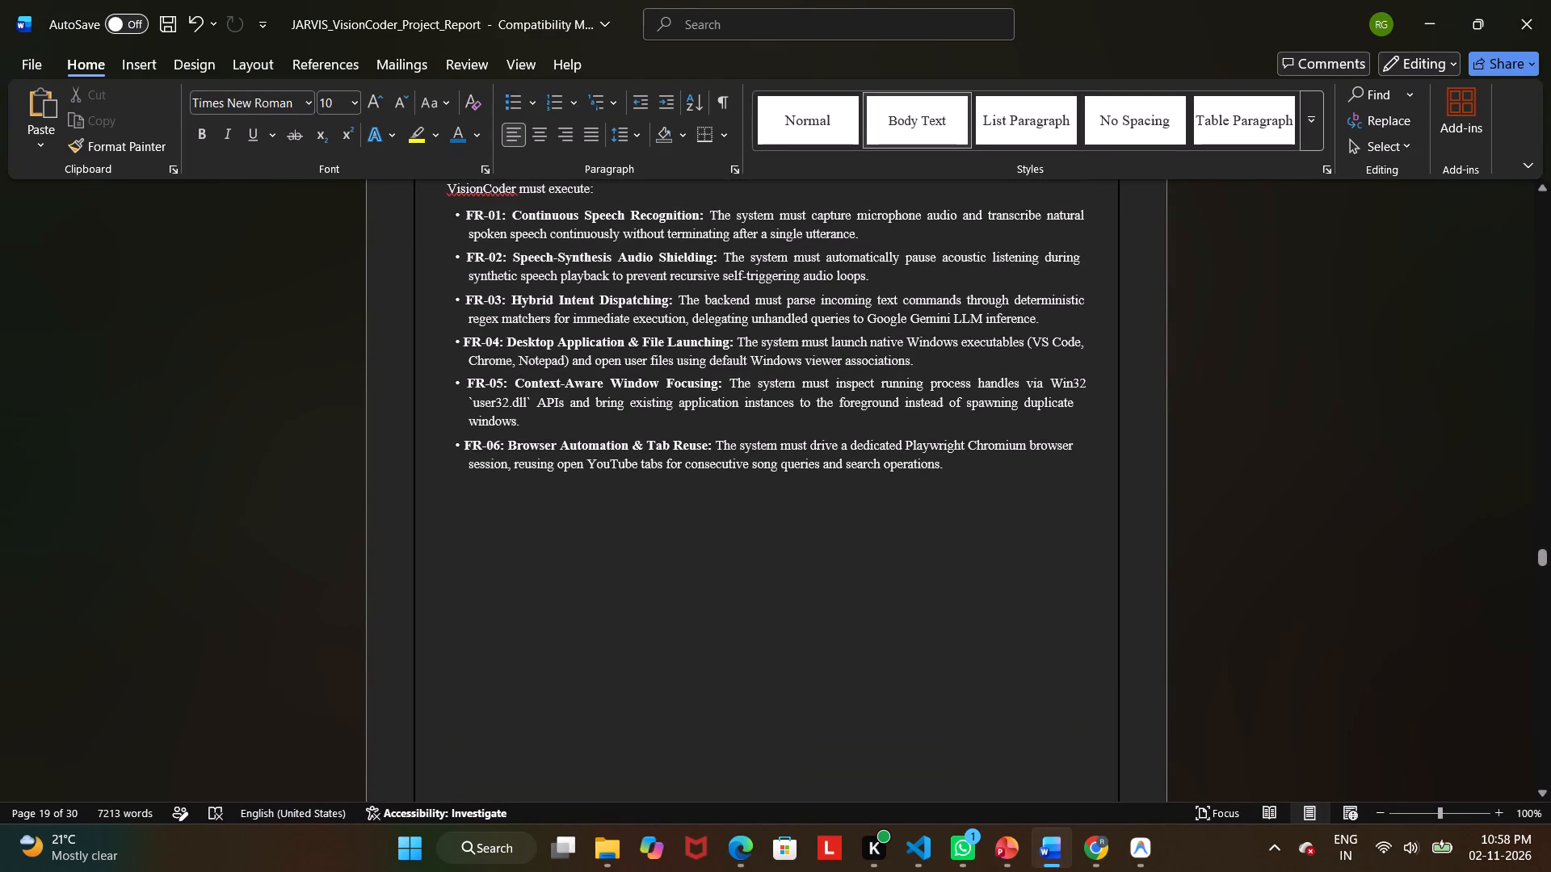
pyautogui.hotkey('ctrl', 'v')
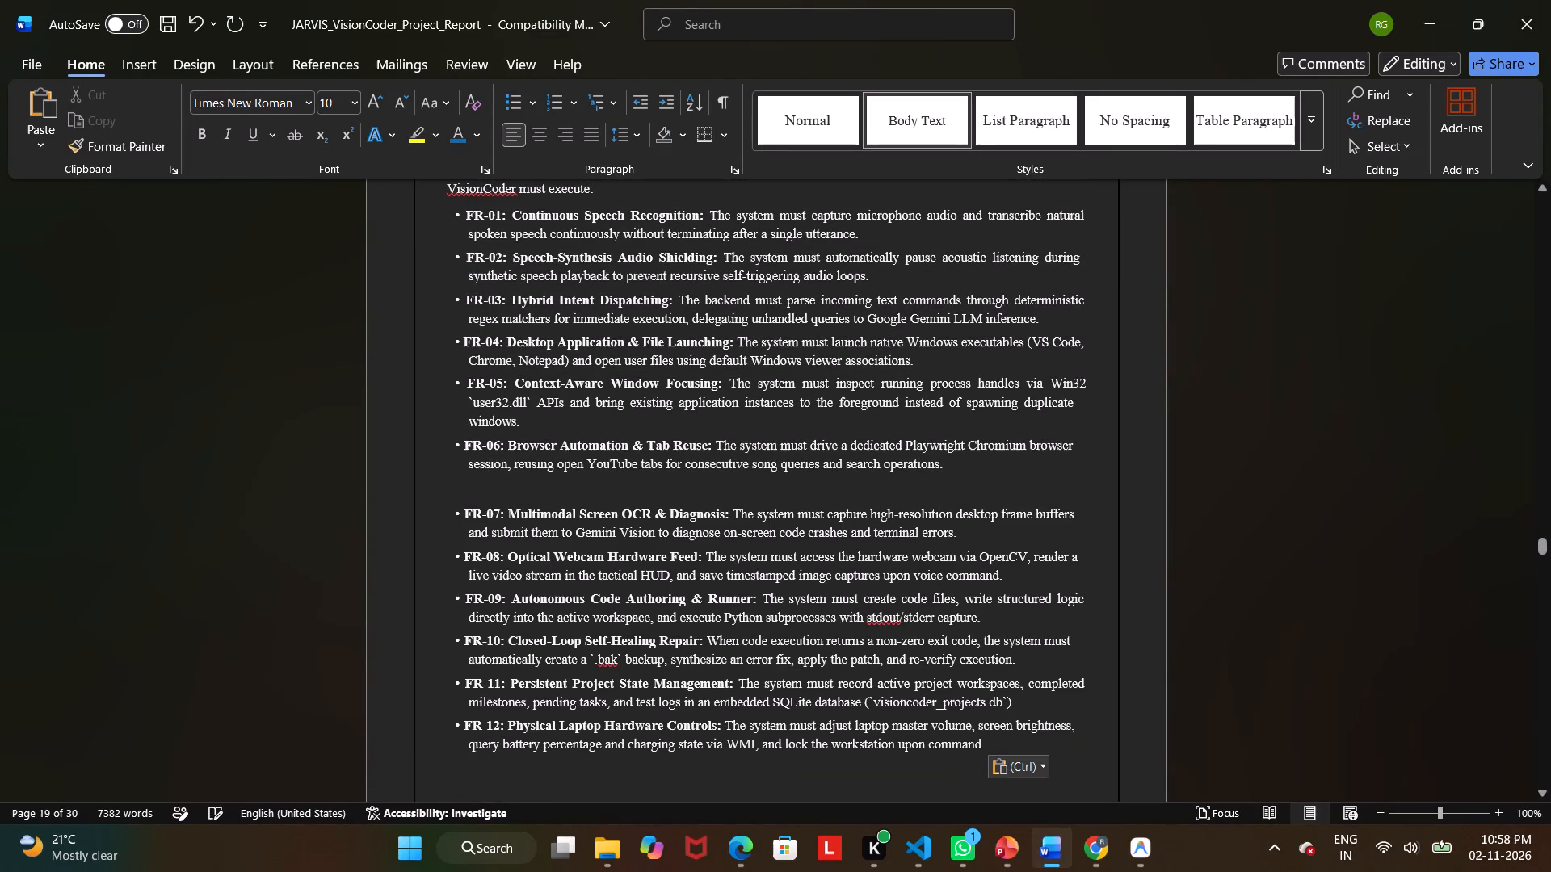
pyautogui.click(658, 505)
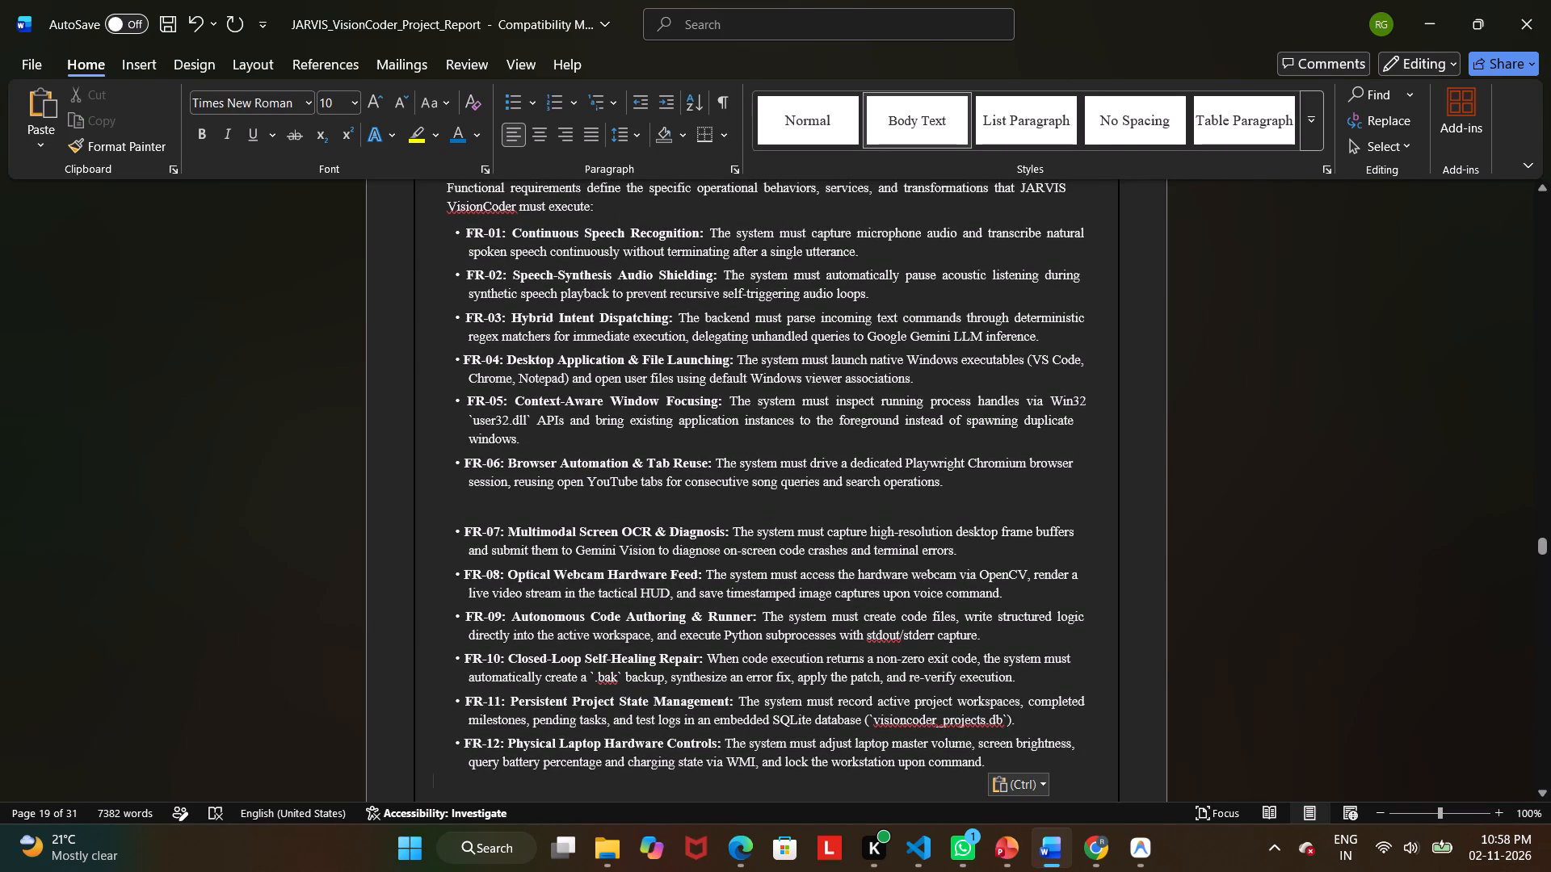
pyautogui.press('BackSpace')
# Delete the surplus blank lines below the FR-12 bullet so page number 13 moves up onto the same page.
pyautogui.scroll(-1, 658, 505)
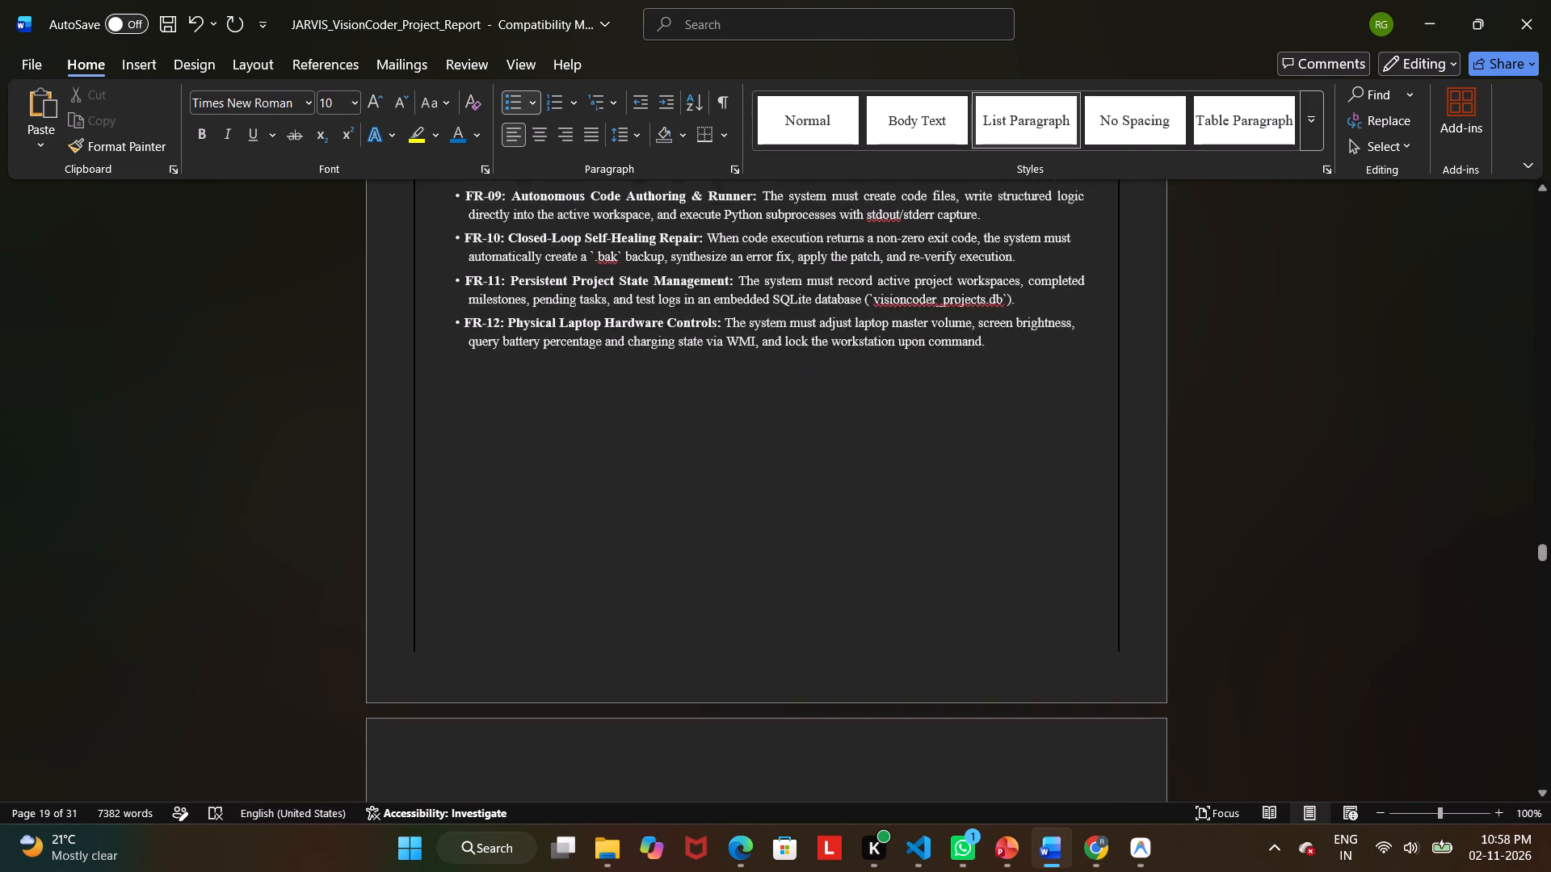
pyautogui.scroll(-3, 658, 505)
pyautogui.scroll(3, 658, 505)
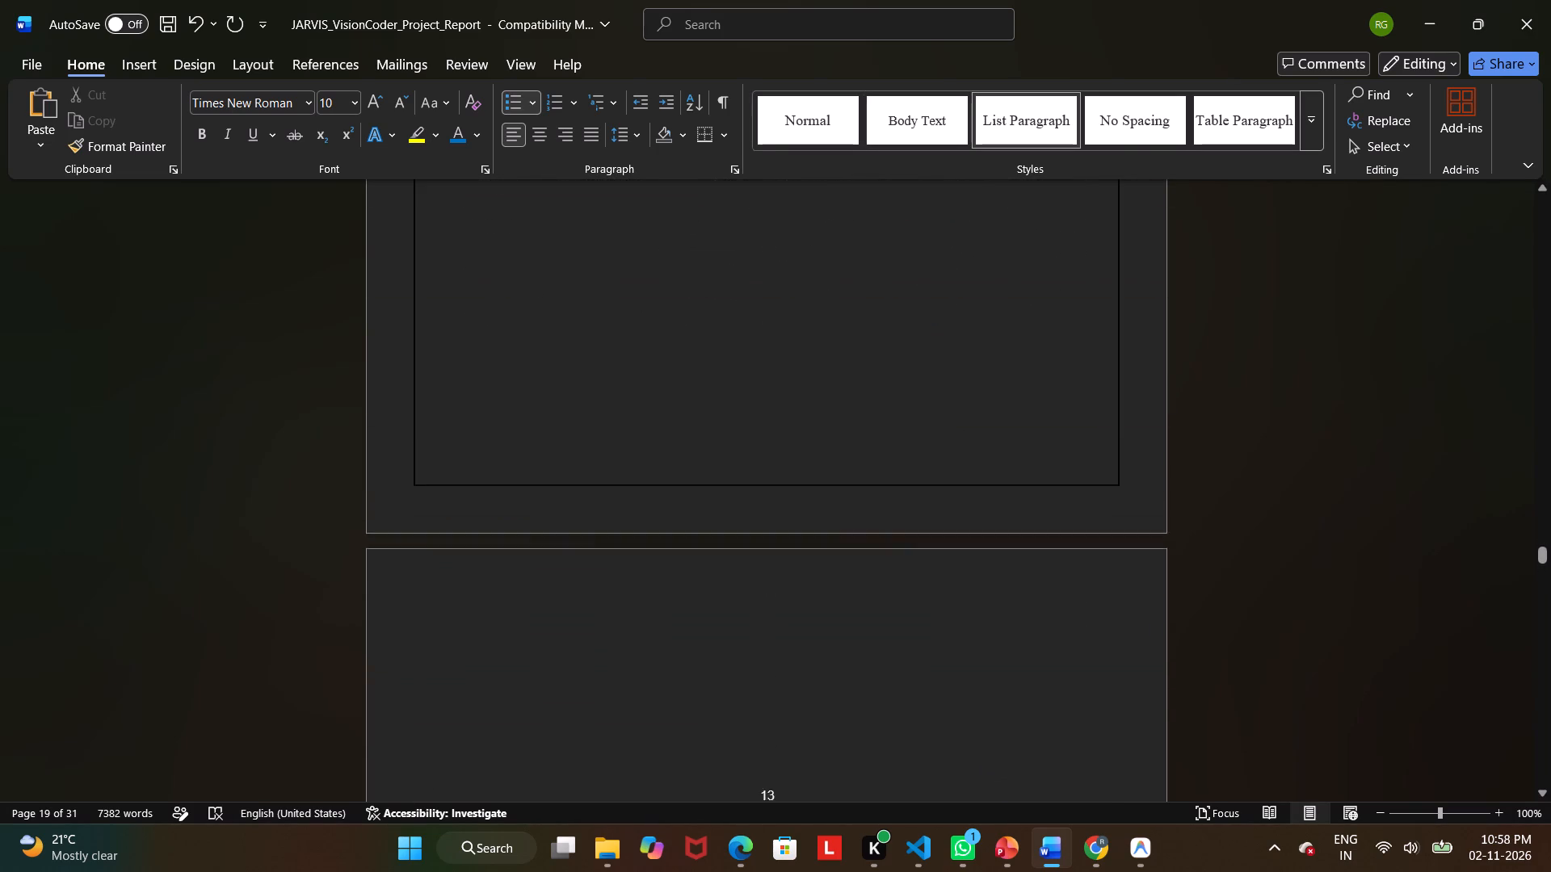
pyautogui.moveTo(474, 497); pyautogui.dragTo(501, 253)
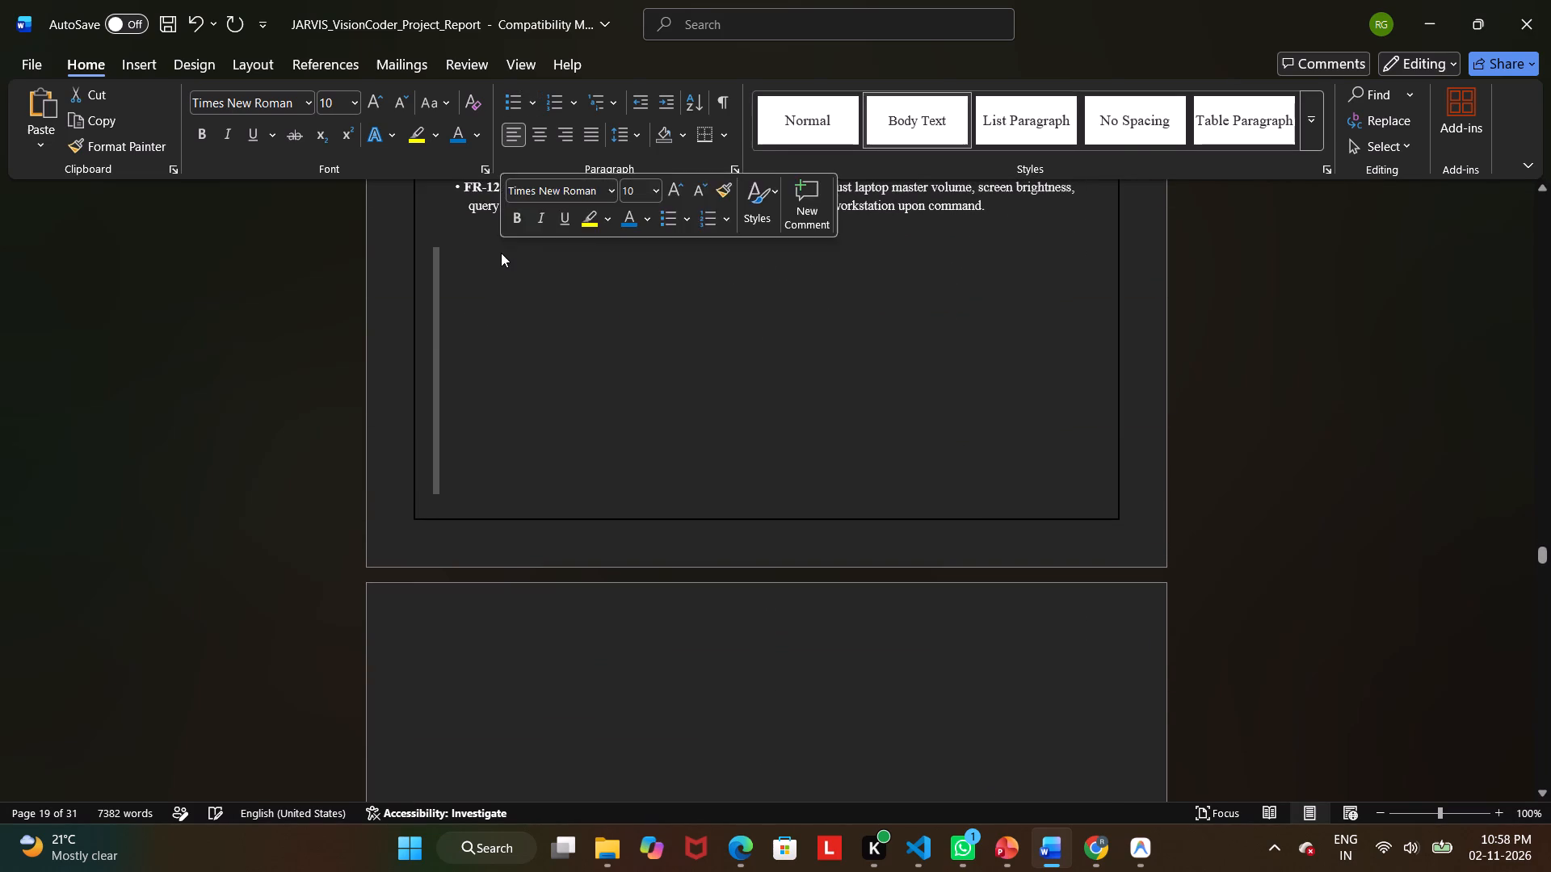
pyautogui.press('BackSpace')
pyautogui.press('Return')
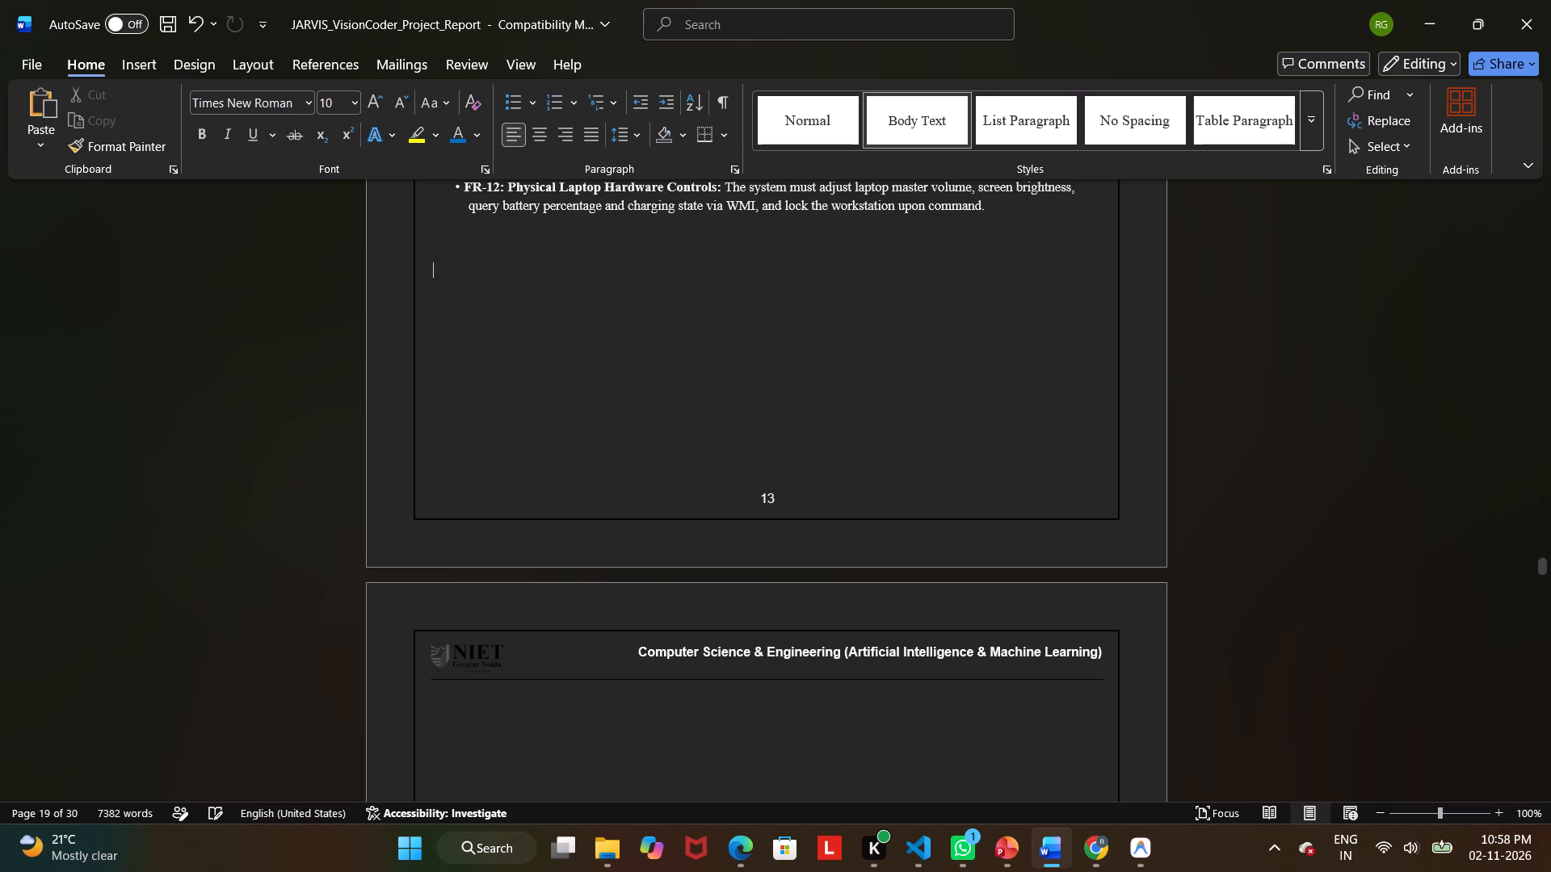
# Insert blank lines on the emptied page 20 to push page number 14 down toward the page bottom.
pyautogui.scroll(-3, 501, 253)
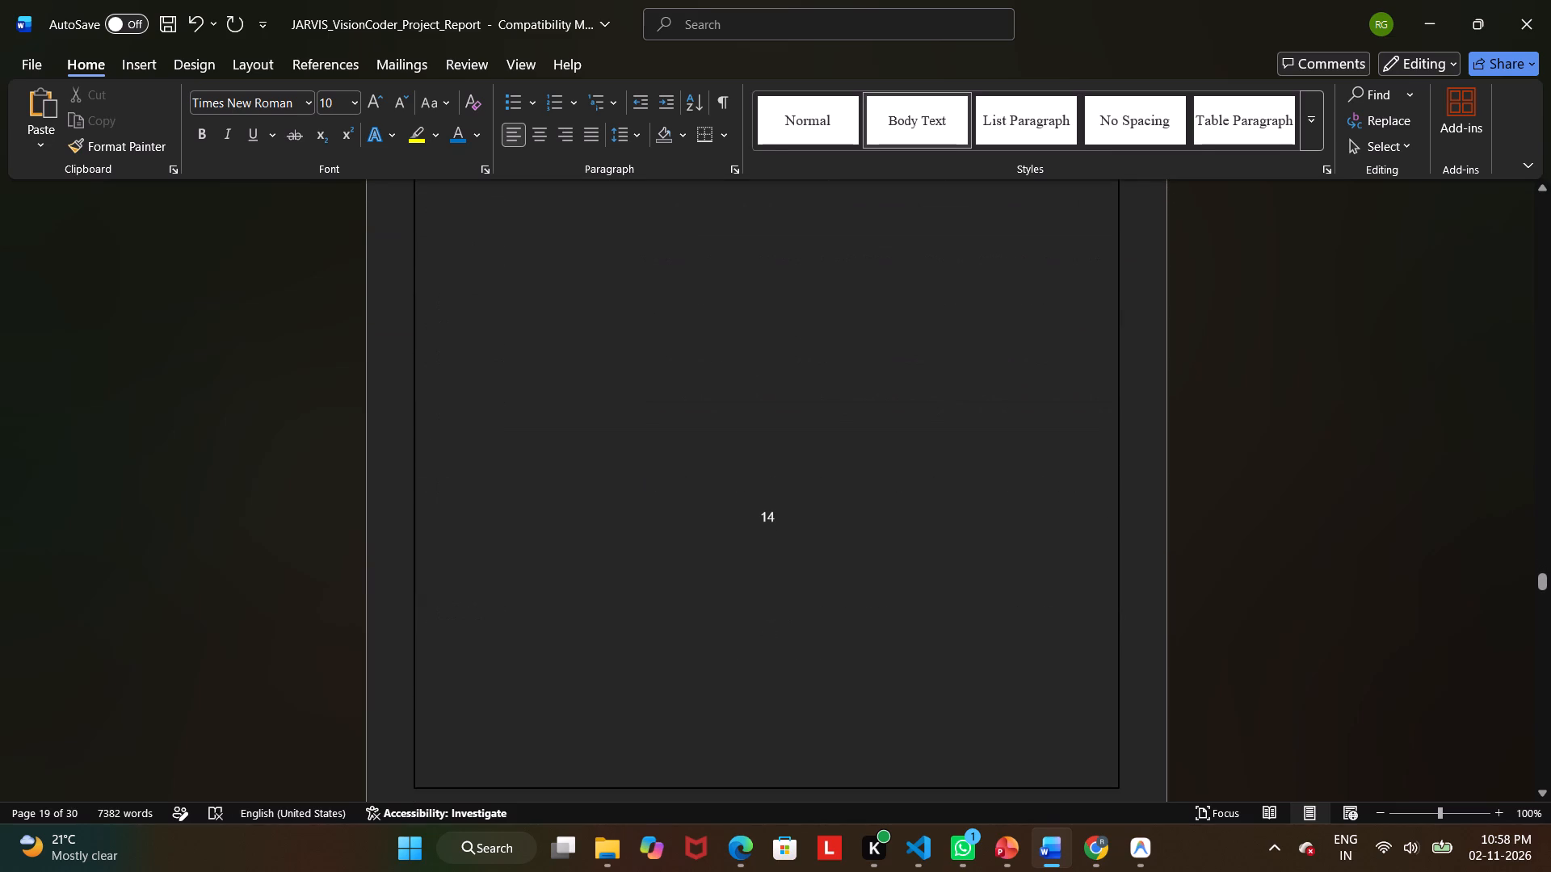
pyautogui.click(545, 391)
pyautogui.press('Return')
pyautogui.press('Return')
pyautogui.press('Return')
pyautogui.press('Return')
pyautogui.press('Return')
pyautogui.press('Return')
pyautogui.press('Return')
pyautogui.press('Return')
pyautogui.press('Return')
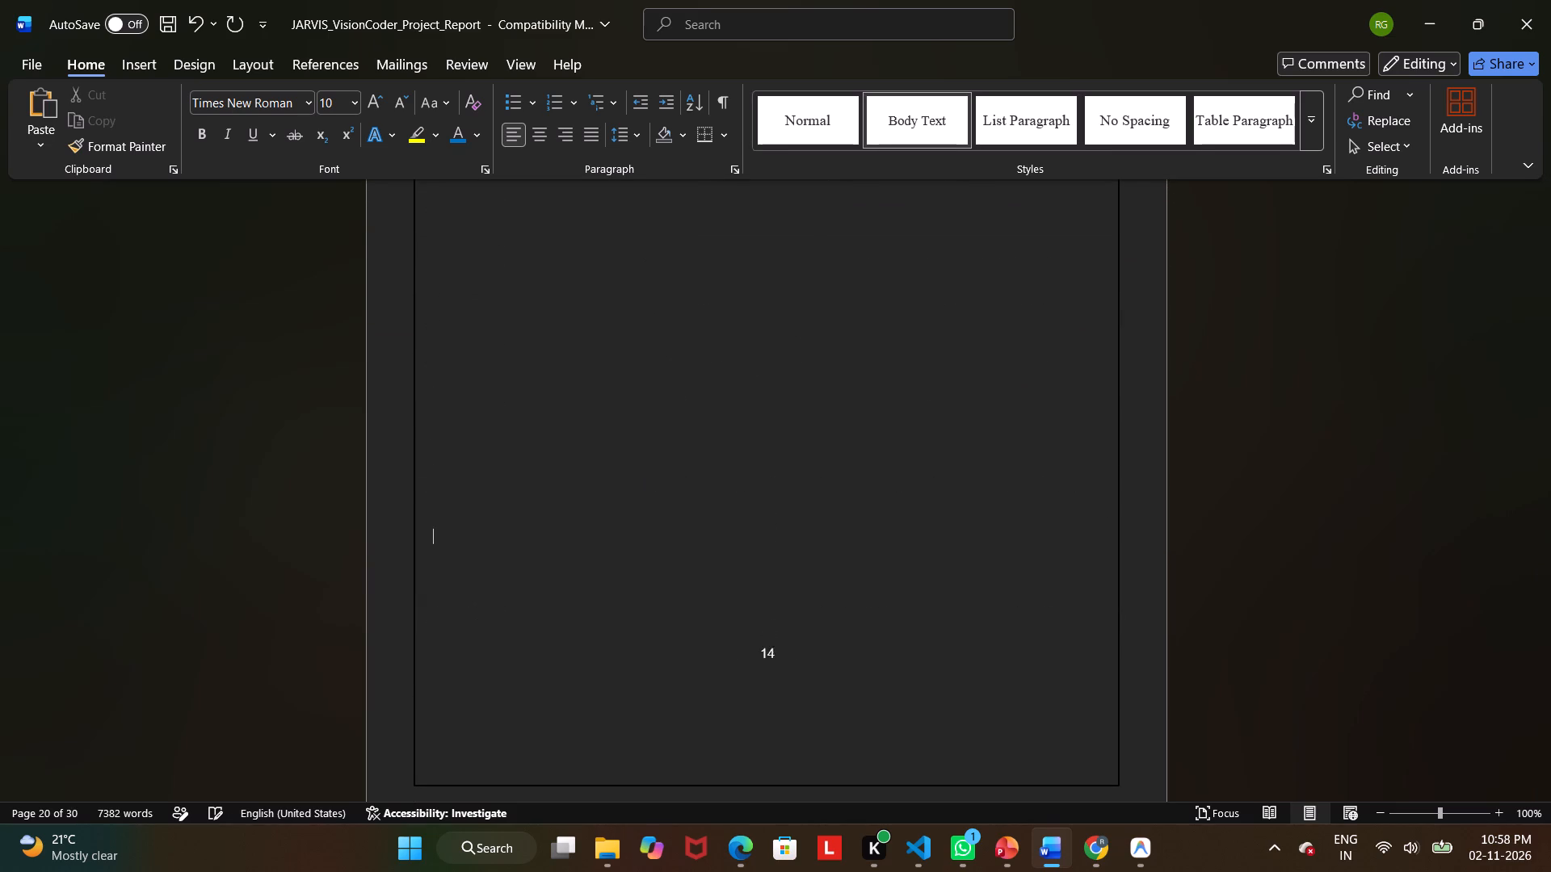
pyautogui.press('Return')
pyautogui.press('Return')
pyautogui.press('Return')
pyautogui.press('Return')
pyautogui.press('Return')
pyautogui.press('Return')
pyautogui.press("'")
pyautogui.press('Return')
# Copy section 4.2 "Non-Functional Requirements" with its NFR-01 to NFR-06 bullets and remove it from page 21.
pyautogui.scroll(-3, 545, 391)
pyautogui.scroll(1, 545, 391)
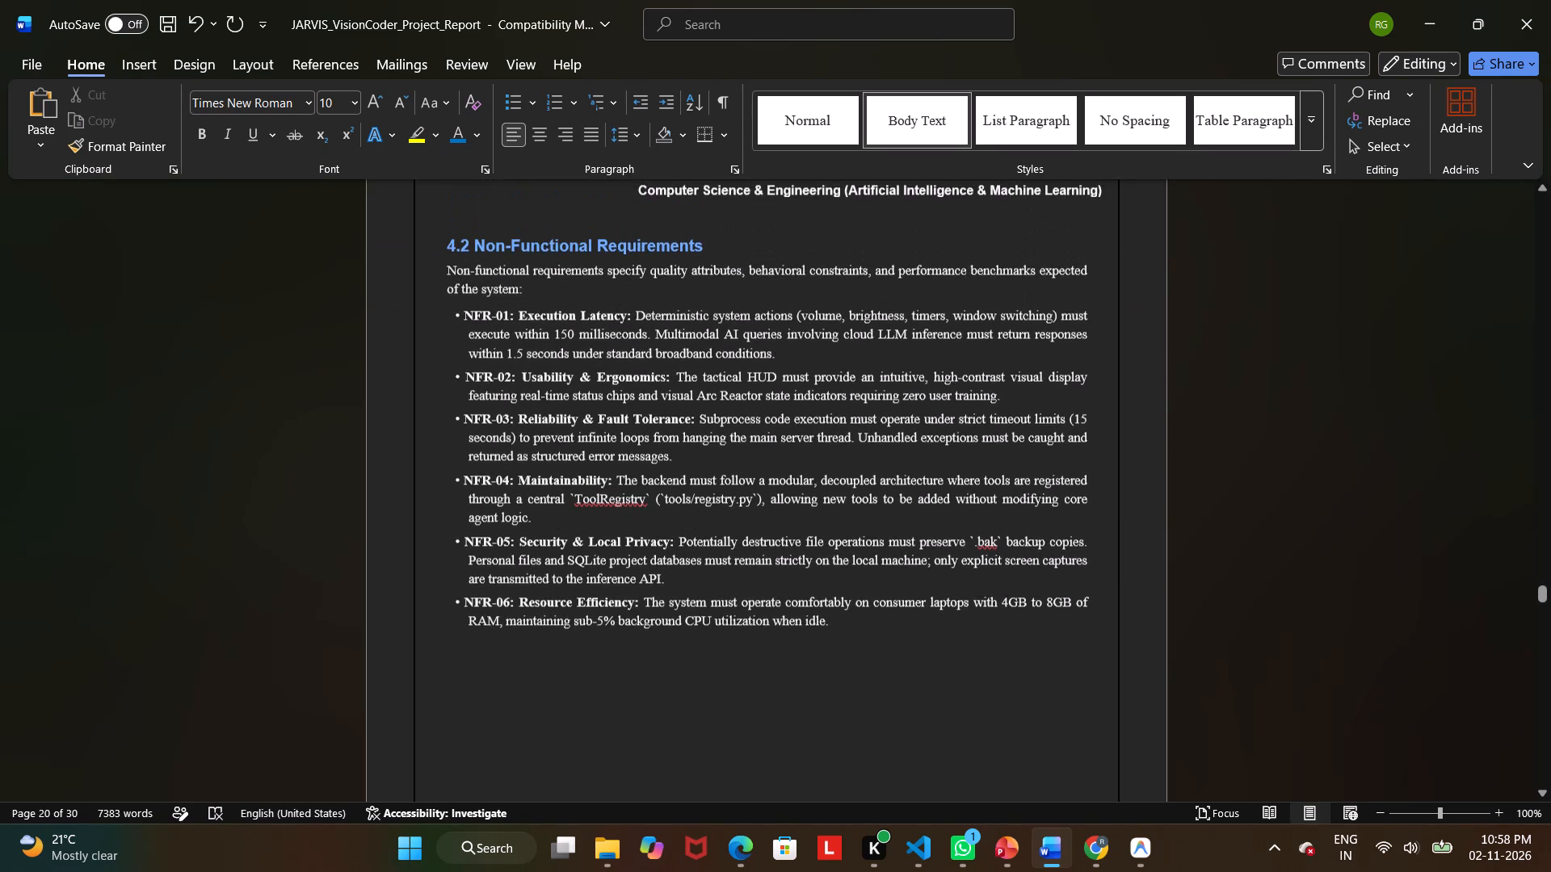
pyautogui.moveTo(874, 647); pyautogui.dragTo(330, 262)
pyautogui.hotkey('ctrl', 'c')
pyautogui.hotkey('ctrl', 'c')
pyautogui.hotkey('ctrl', 'c')
pyautogui.press('BackSpace')
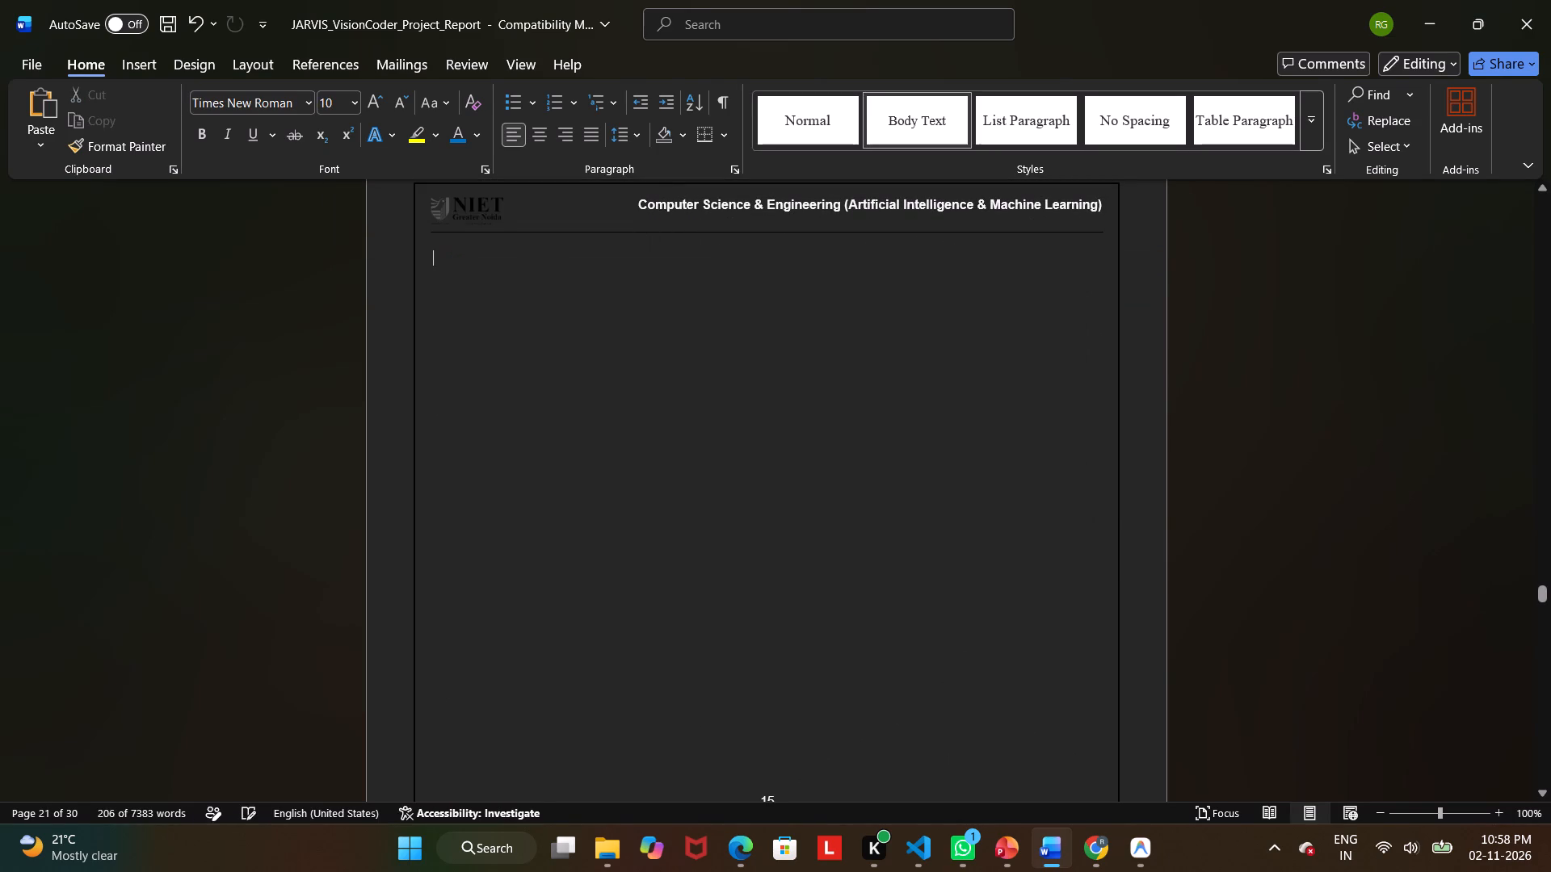
# Delete the stray apostrophe and the surplus blank lines above page number 14.
pyautogui.scroll(4, 330, 262)
pyautogui.scroll(1, 472, 473)
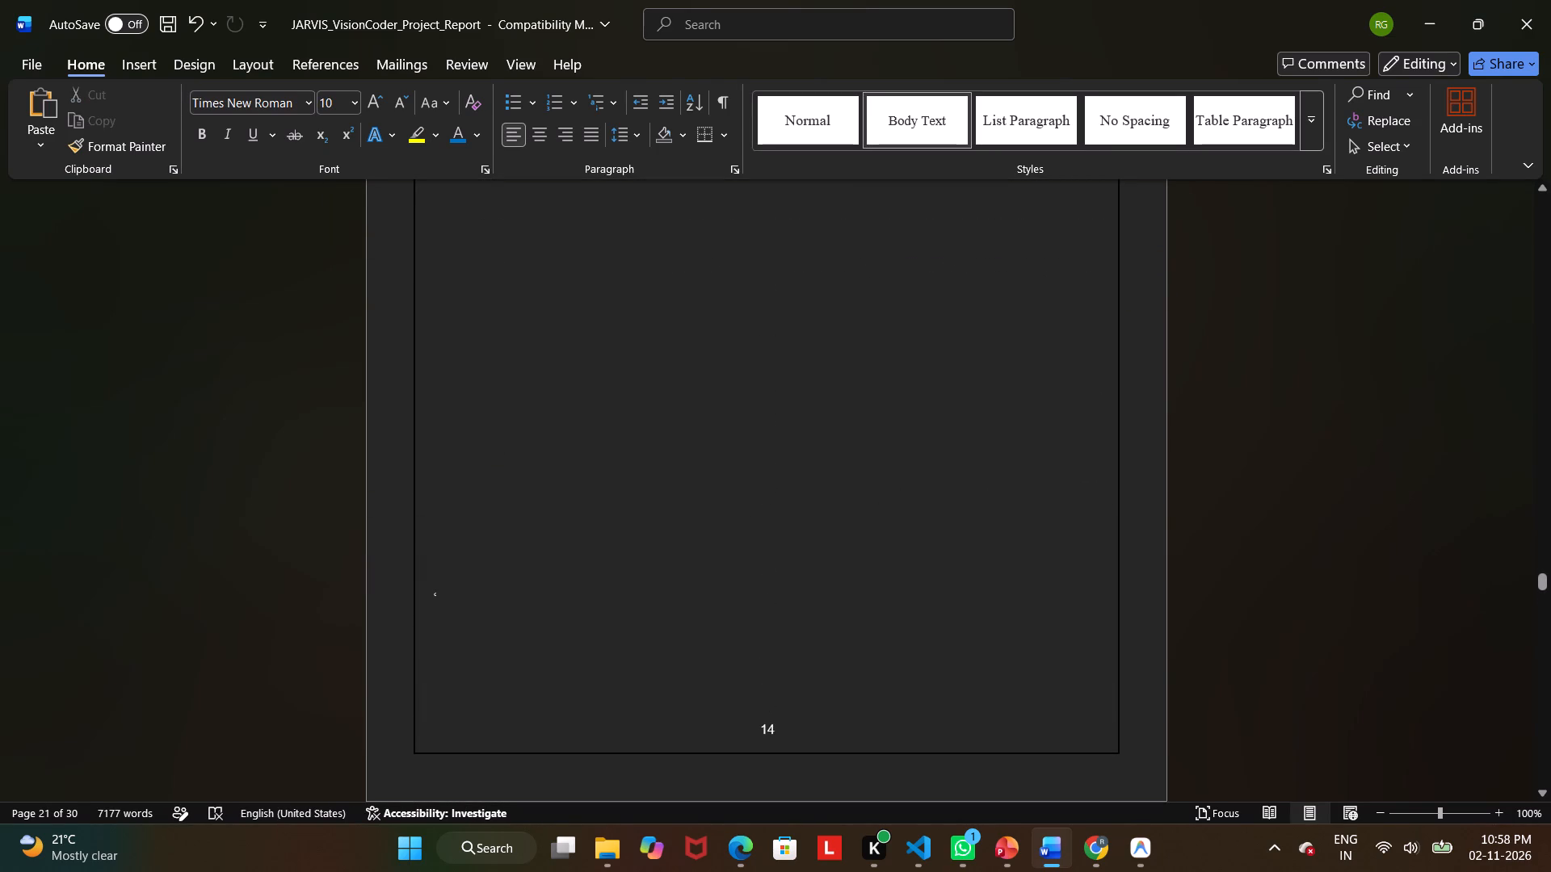
pyautogui.moveTo(490, 630); pyautogui.dragTo(509, 292)
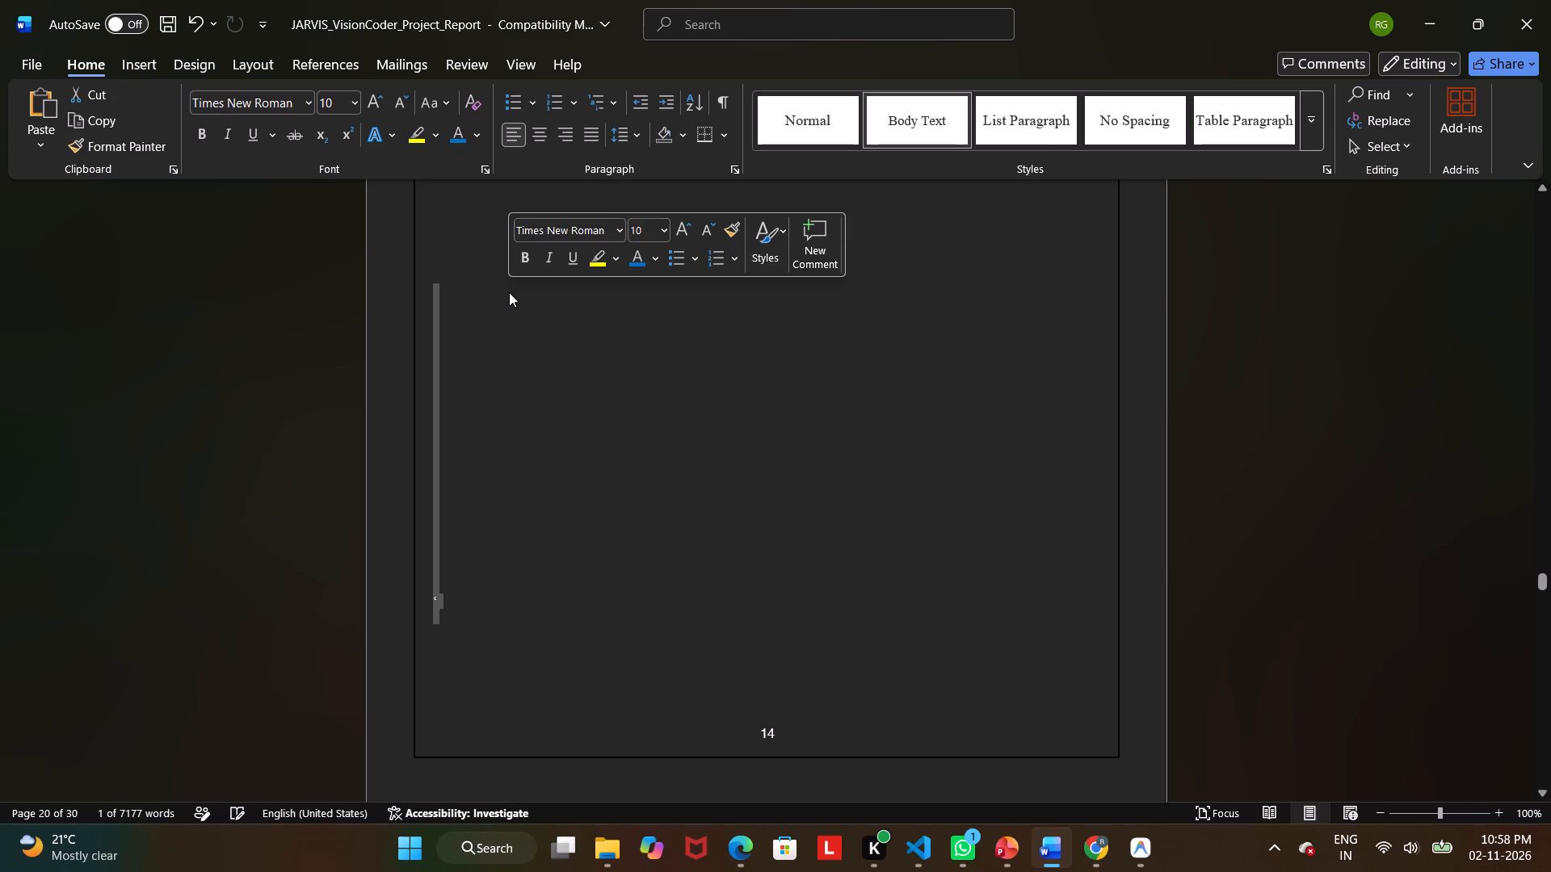
pyautogui.press('BackSpace')
pyautogui.press('BackSpace')
# Clear more blank lines from page 20 and paste section 4.2 "Non-Functional Requirements" at the top of its text area.
pyautogui.scroll(2, 509, 292)
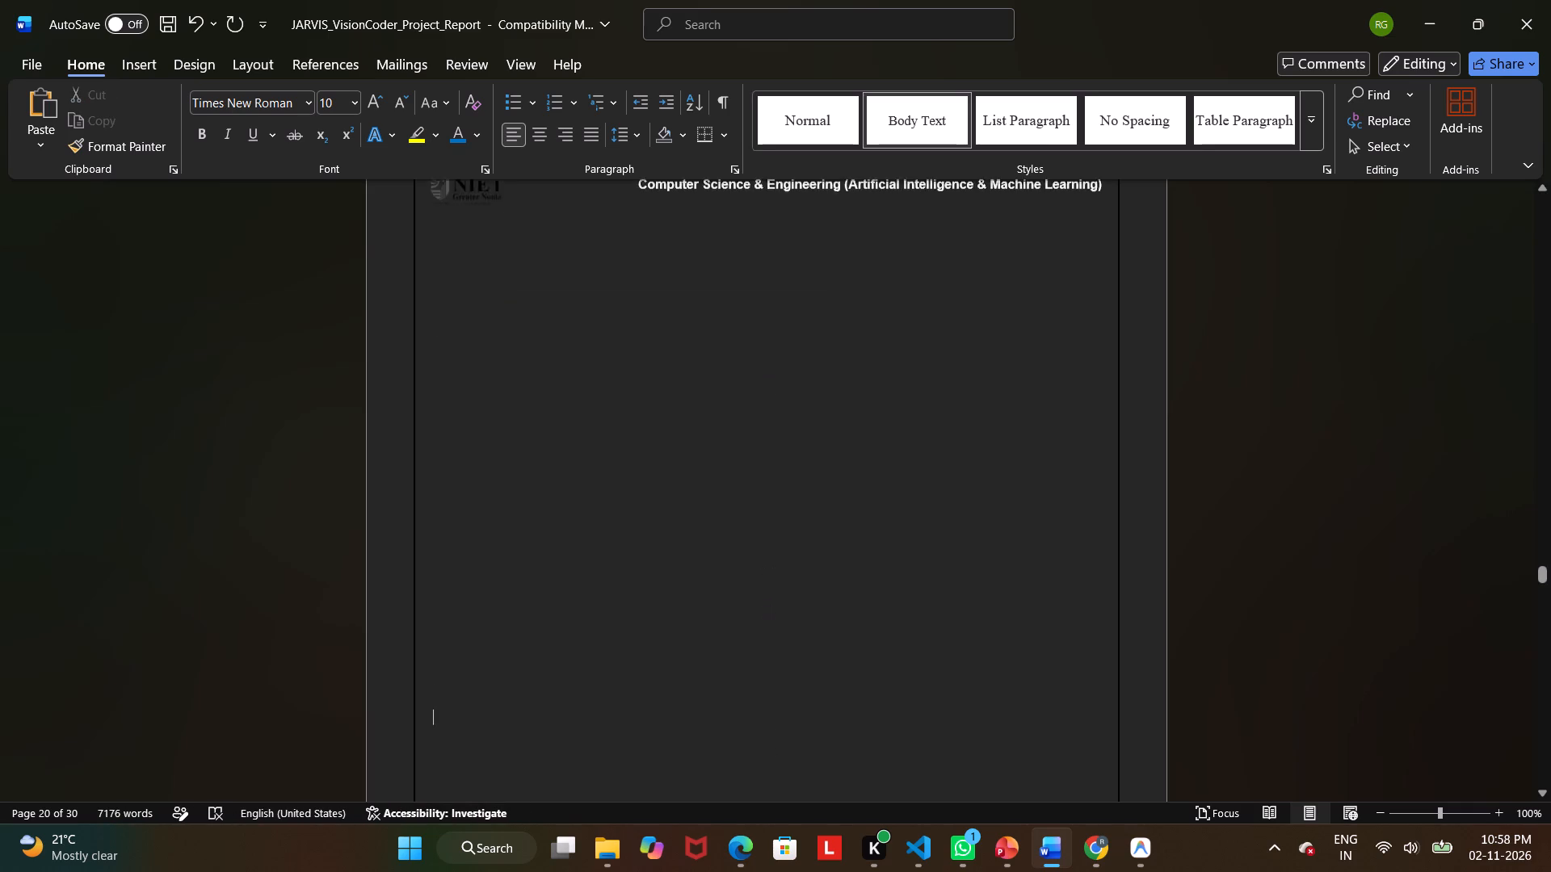
pyautogui.scroll(3, 509, 292)
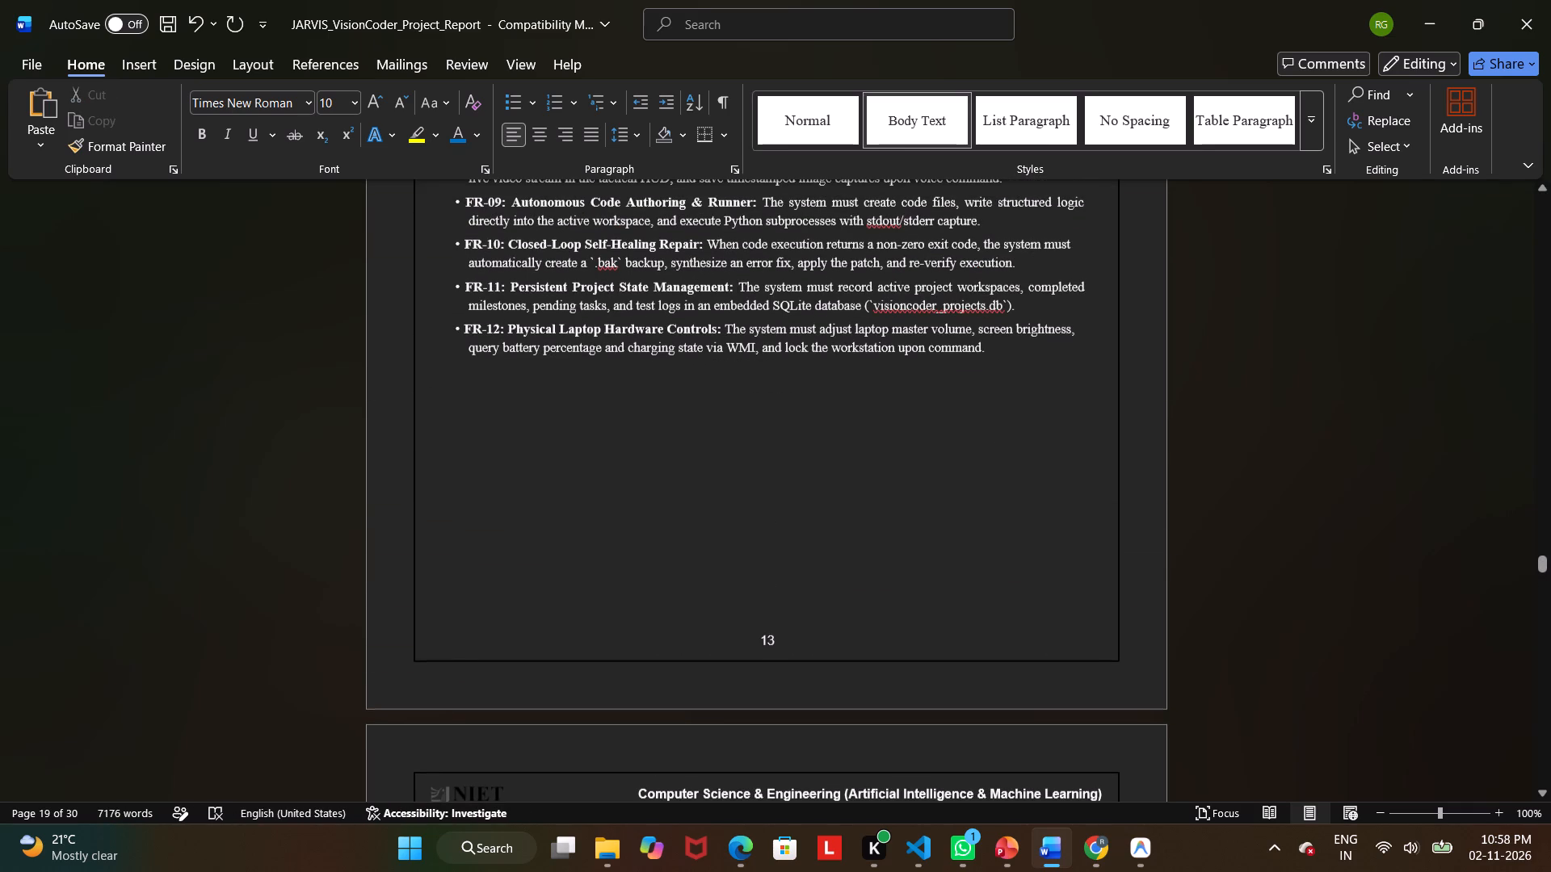
pyautogui.scroll(-3, 803, 395)
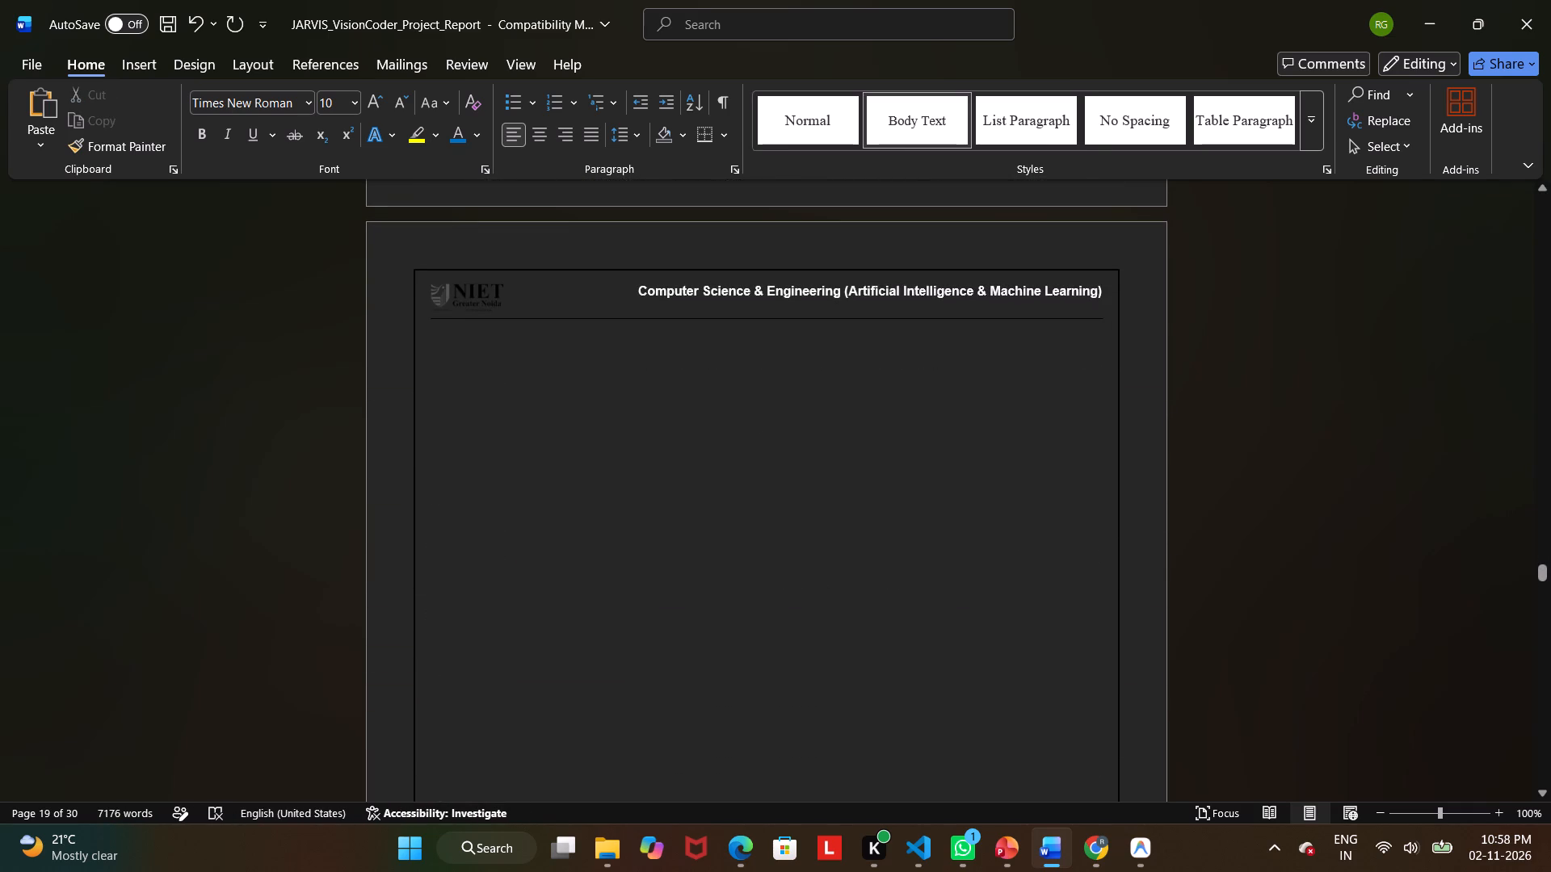
pyautogui.moveTo(648, 597); pyautogui.dragTo(597, 414)
pyautogui.press('BackSpace')
pyautogui.press('BackSpace')
pyautogui.press('BackSpace')
pyautogui.press('BackSpace')
pyautogui.press('BackSpace')
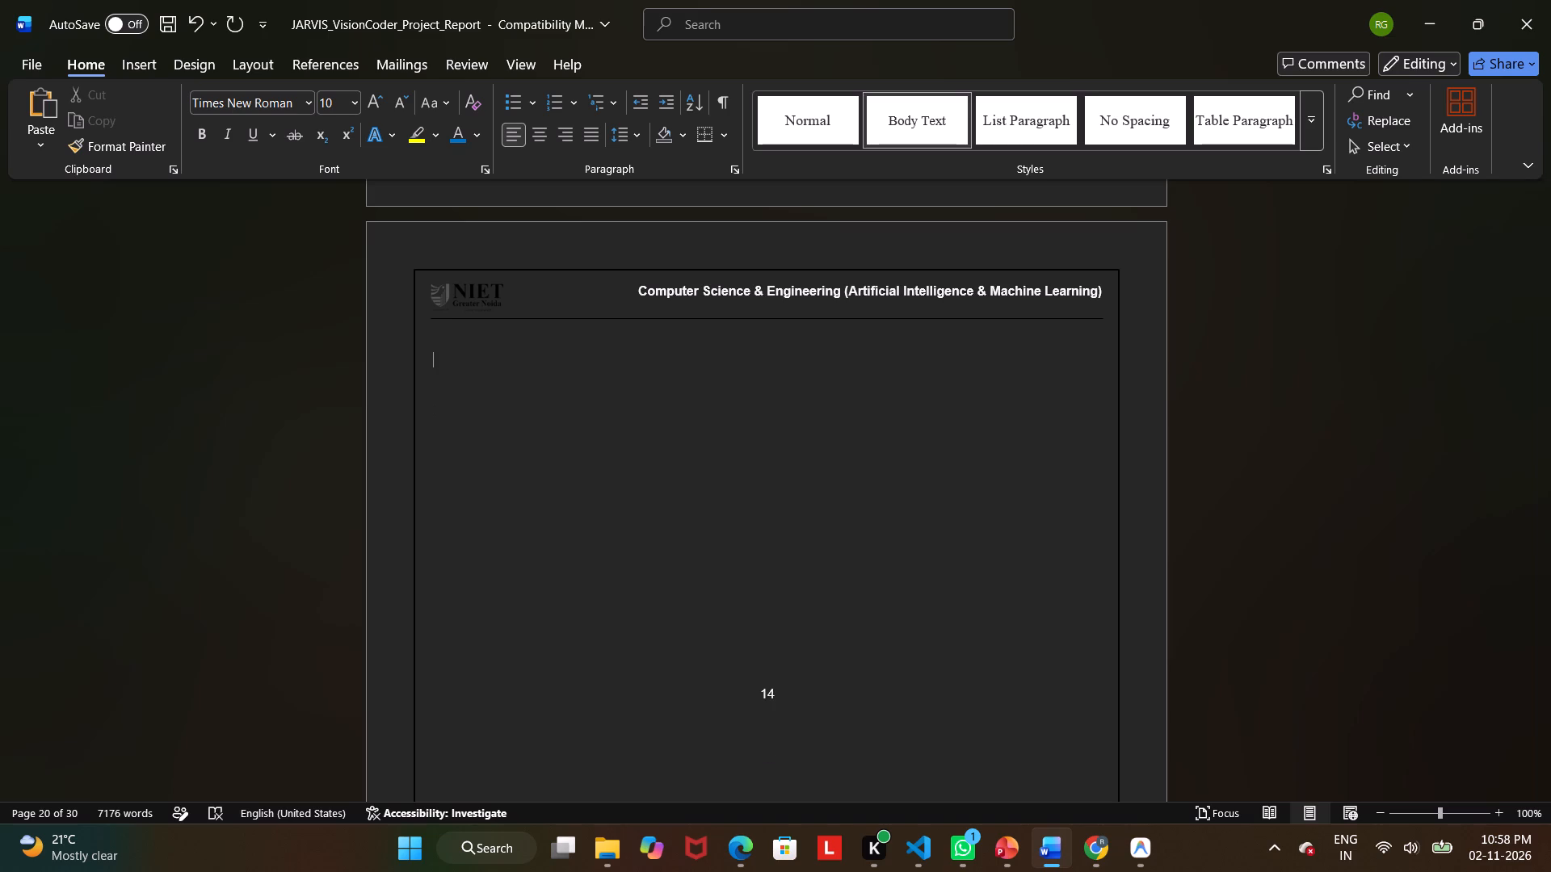
pyautogui.hotkey('ctrl', 'v')
# Insert twelve blank lines below section 4.2 to push page number 14 down toward the page bottom.
pyautogui.scroll(-3, 597, 414)
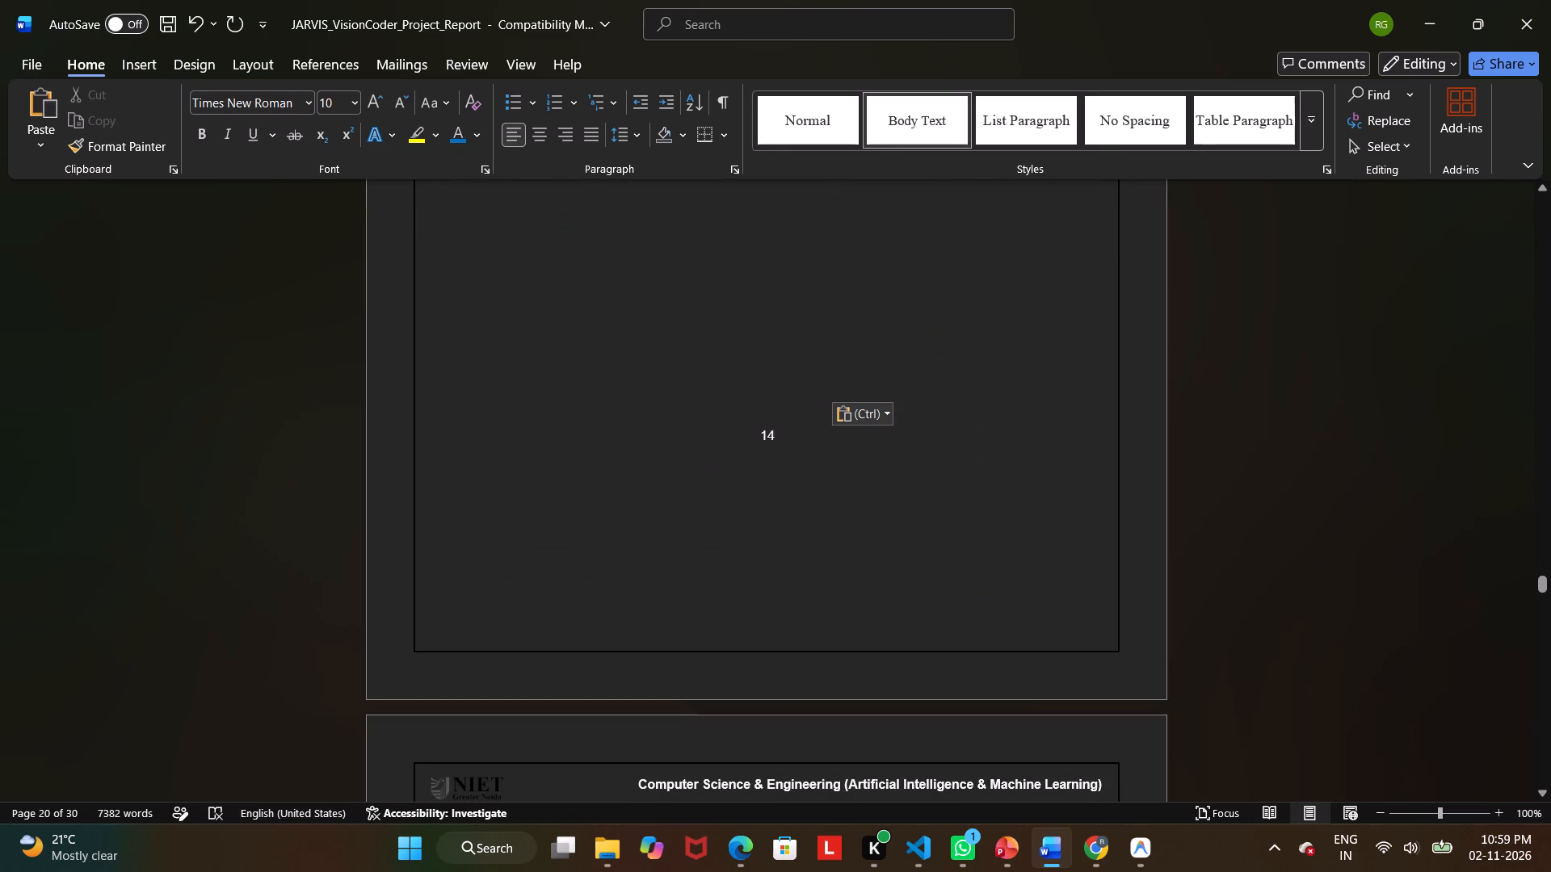
pyautogui.click(732, 308)
pyautogui.press('Return')
pyautogui.press('Return')
pyautogui.press('Return')
pyautogui.press('Return')
pyautogui.press('Return')
pyautogui.press('Return')
pyautogui.press('Return')
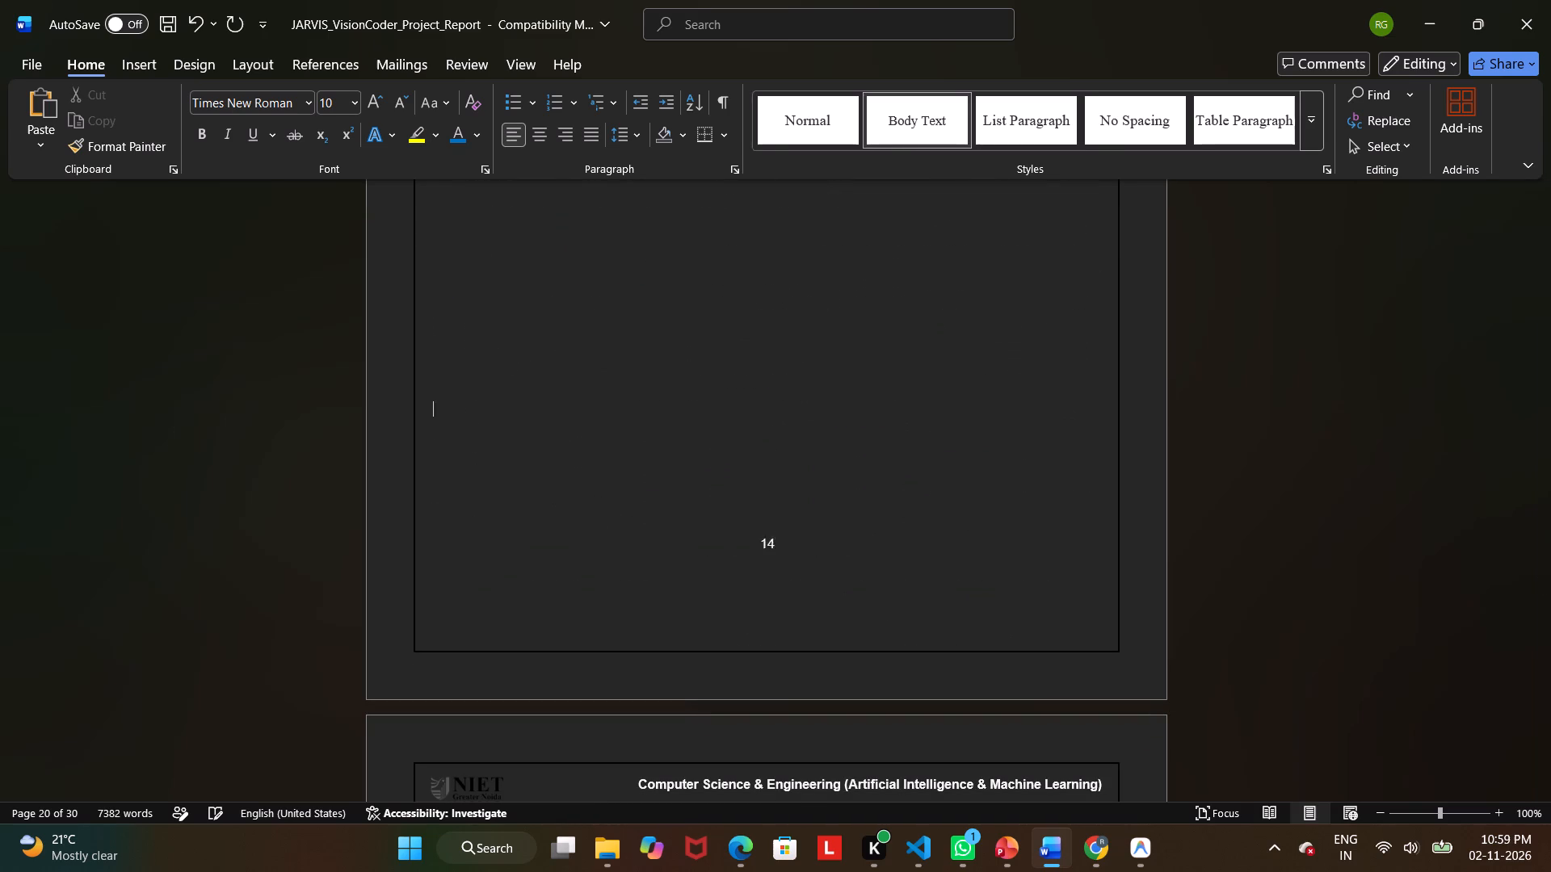
pyautogui.press('Return')
pyautogui.press('Return')
pyautogui.press('Return')
pyautogui.press('Return')
pyautogui.press('Return')
# Copy the "Software Requirements and Library Dependencies" heading from page 22 and paste it below the NFR-06 bullet on page 20.
pyautogui.scroll(-6, 732, 308)
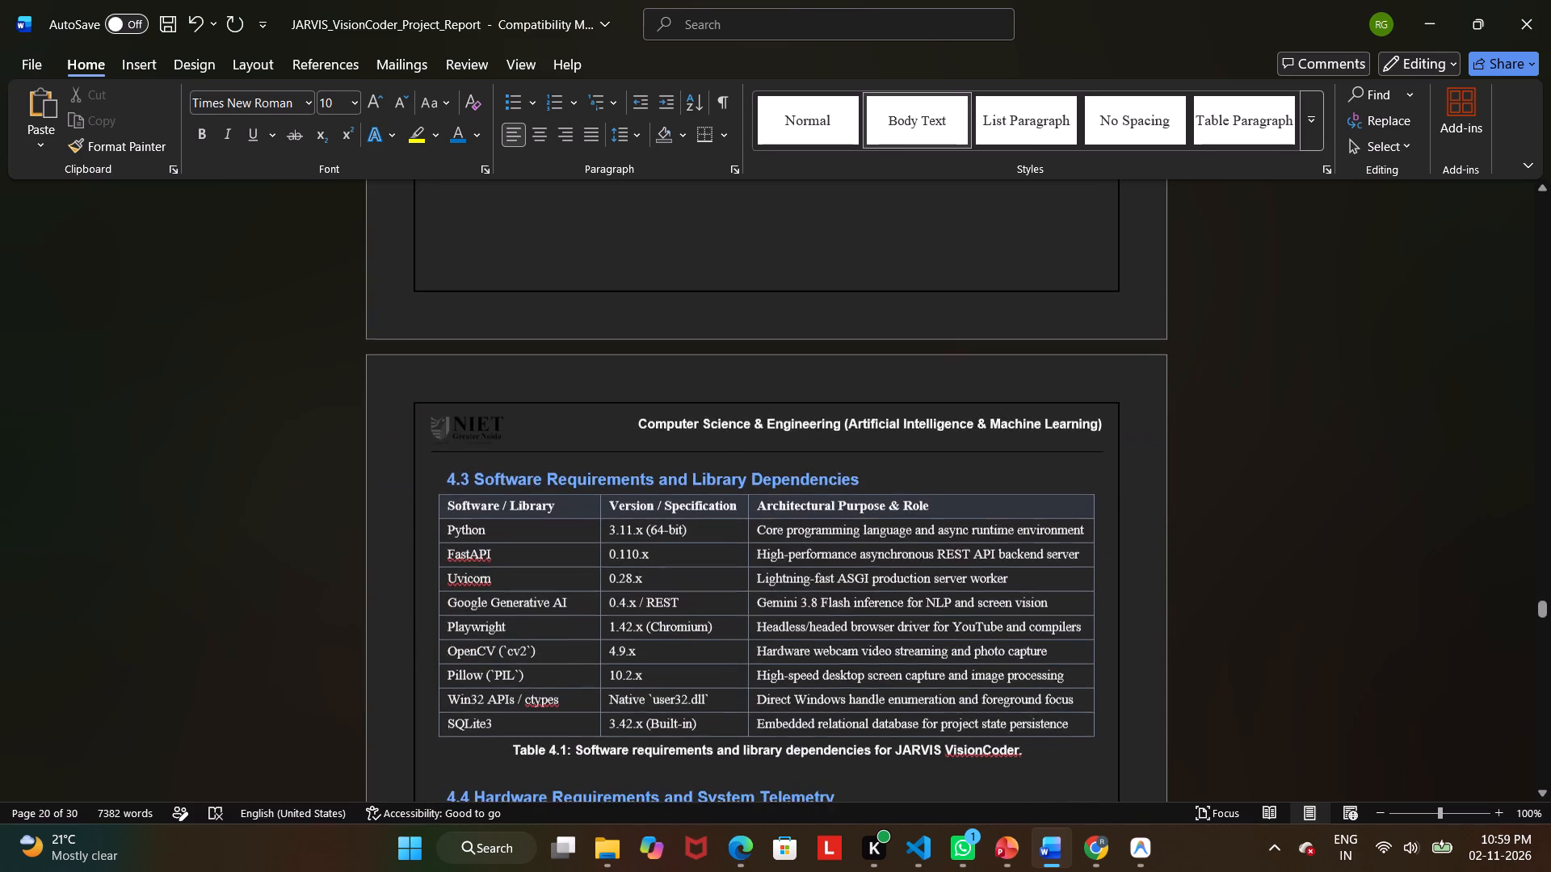
pyautogui.scroll(-1, 732, 308)
pyautogui.scroll(-1, 687, 417)
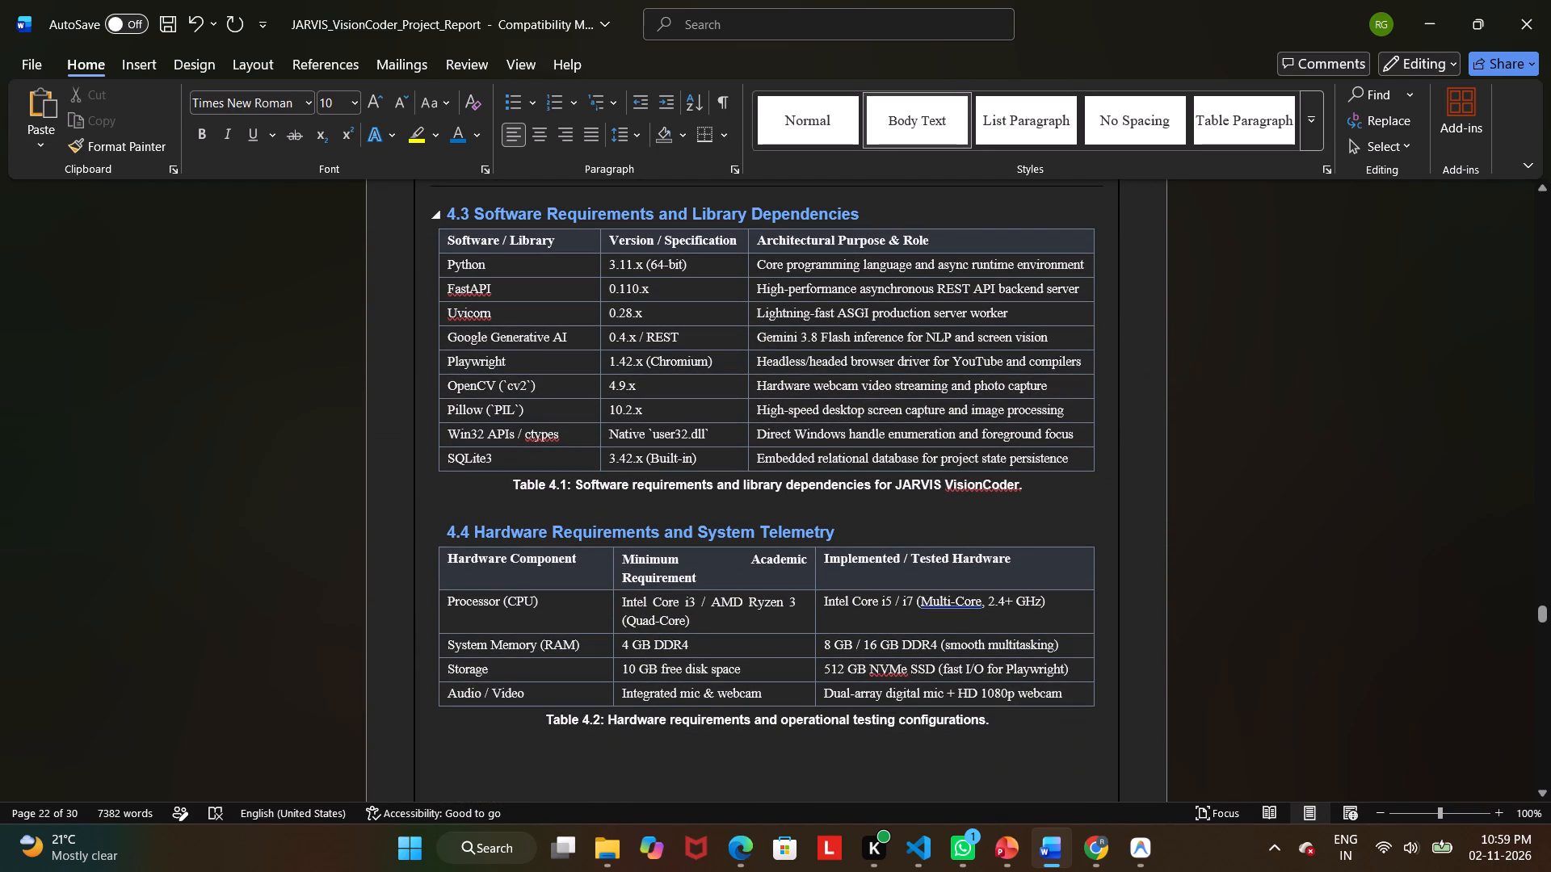
pyautogui.moveTo(860, 210); pyautogui.dragTo(434, 203)
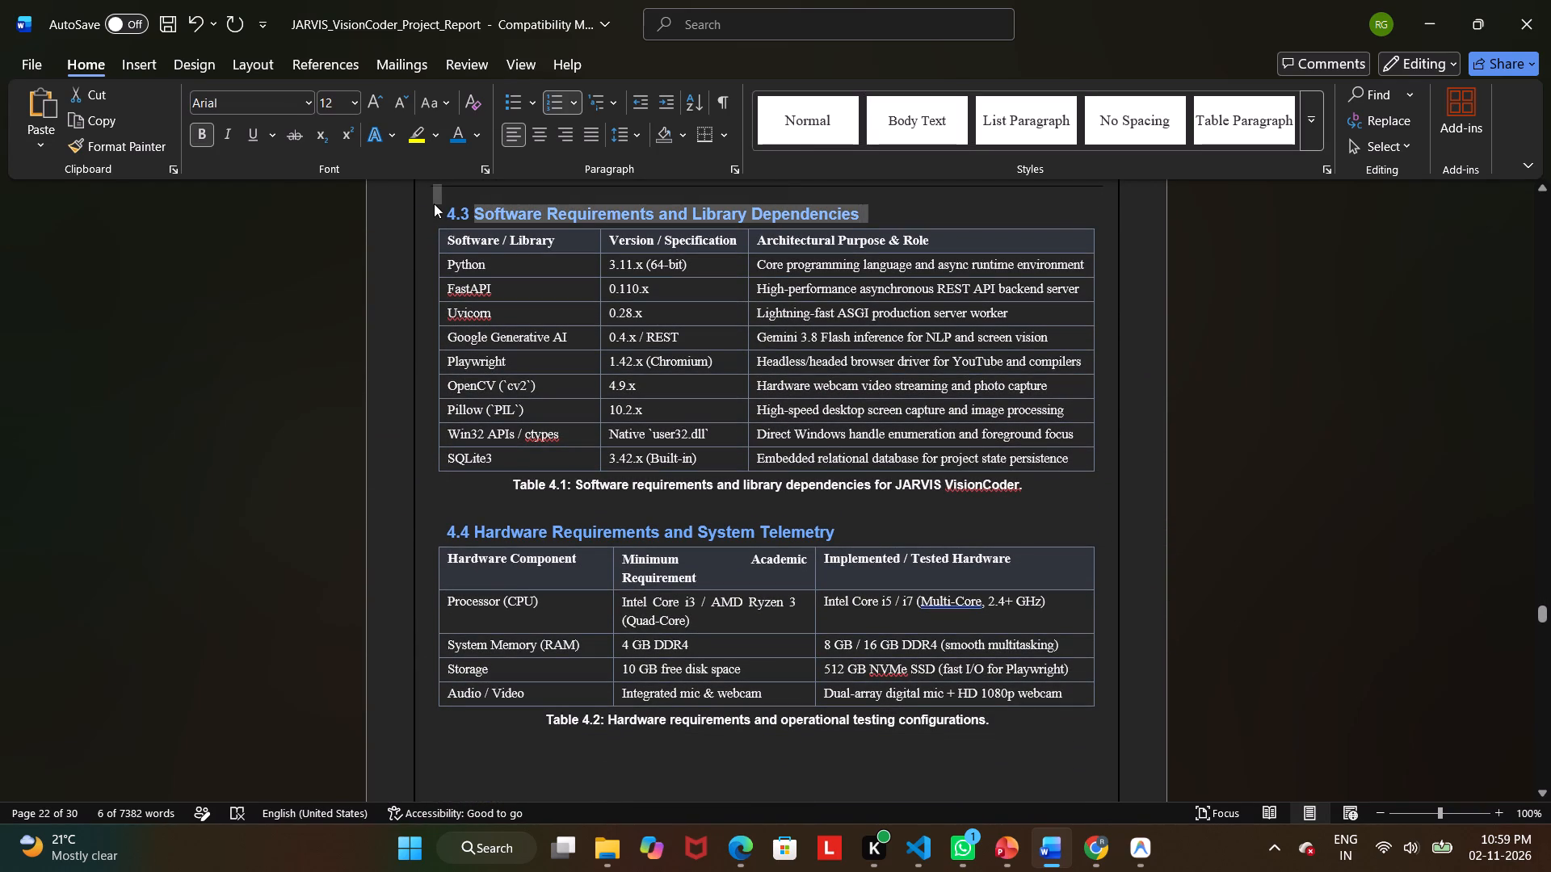
pyautogui.hotkey('ctrl', 'c')
pyautogui.hotkey('ctrl', 'c')
pyautogui.scroll(4, 434, 203)
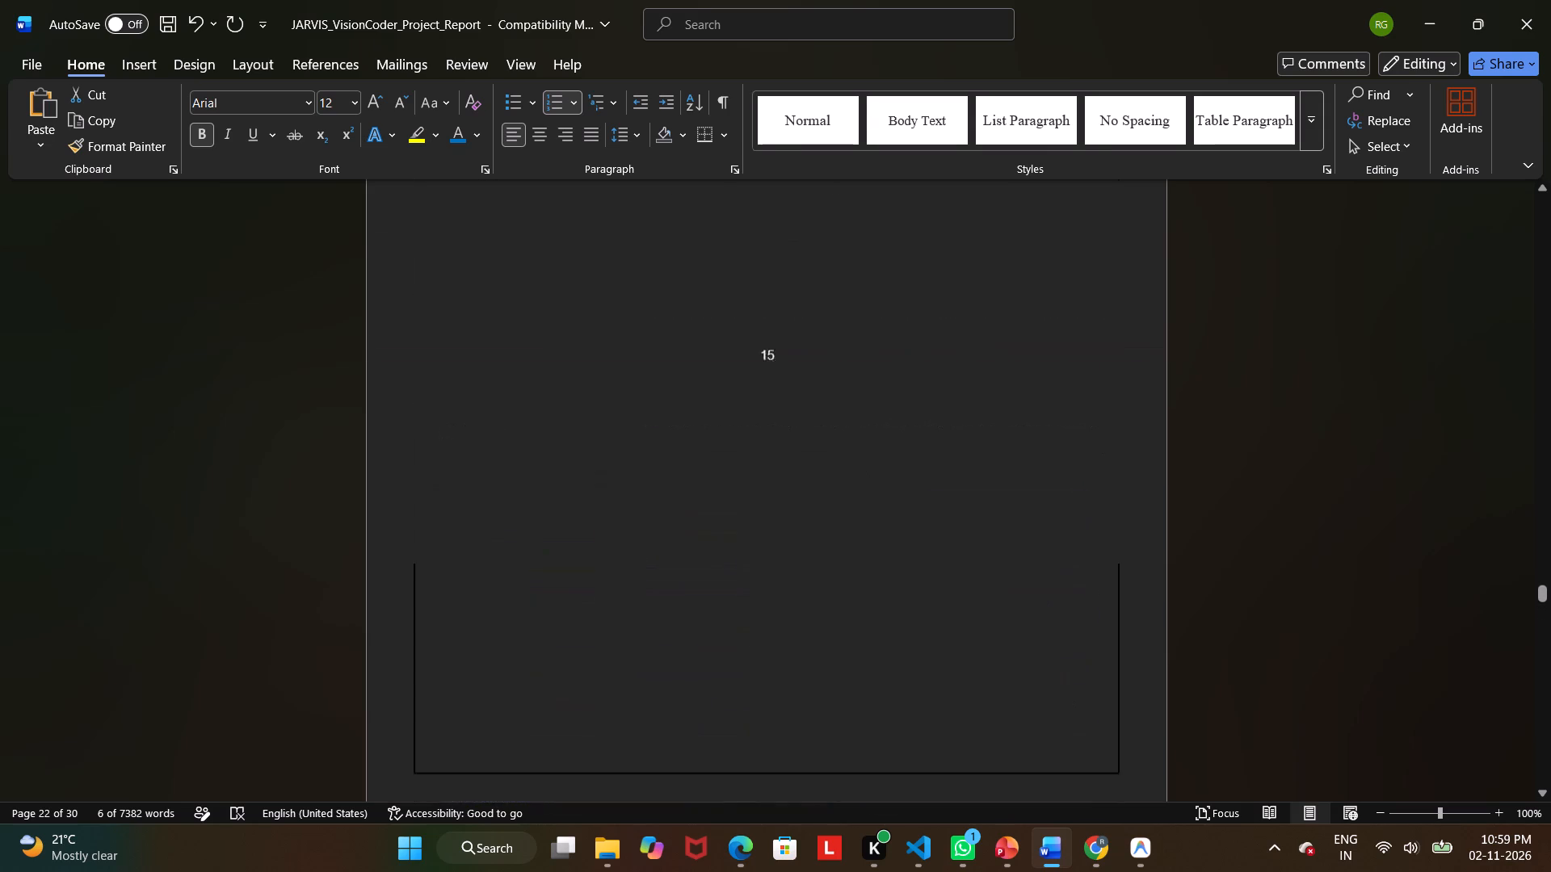
pyautogui.scroll(1, 434, 203)
pyautogui.scroll(-1, 434, 203)
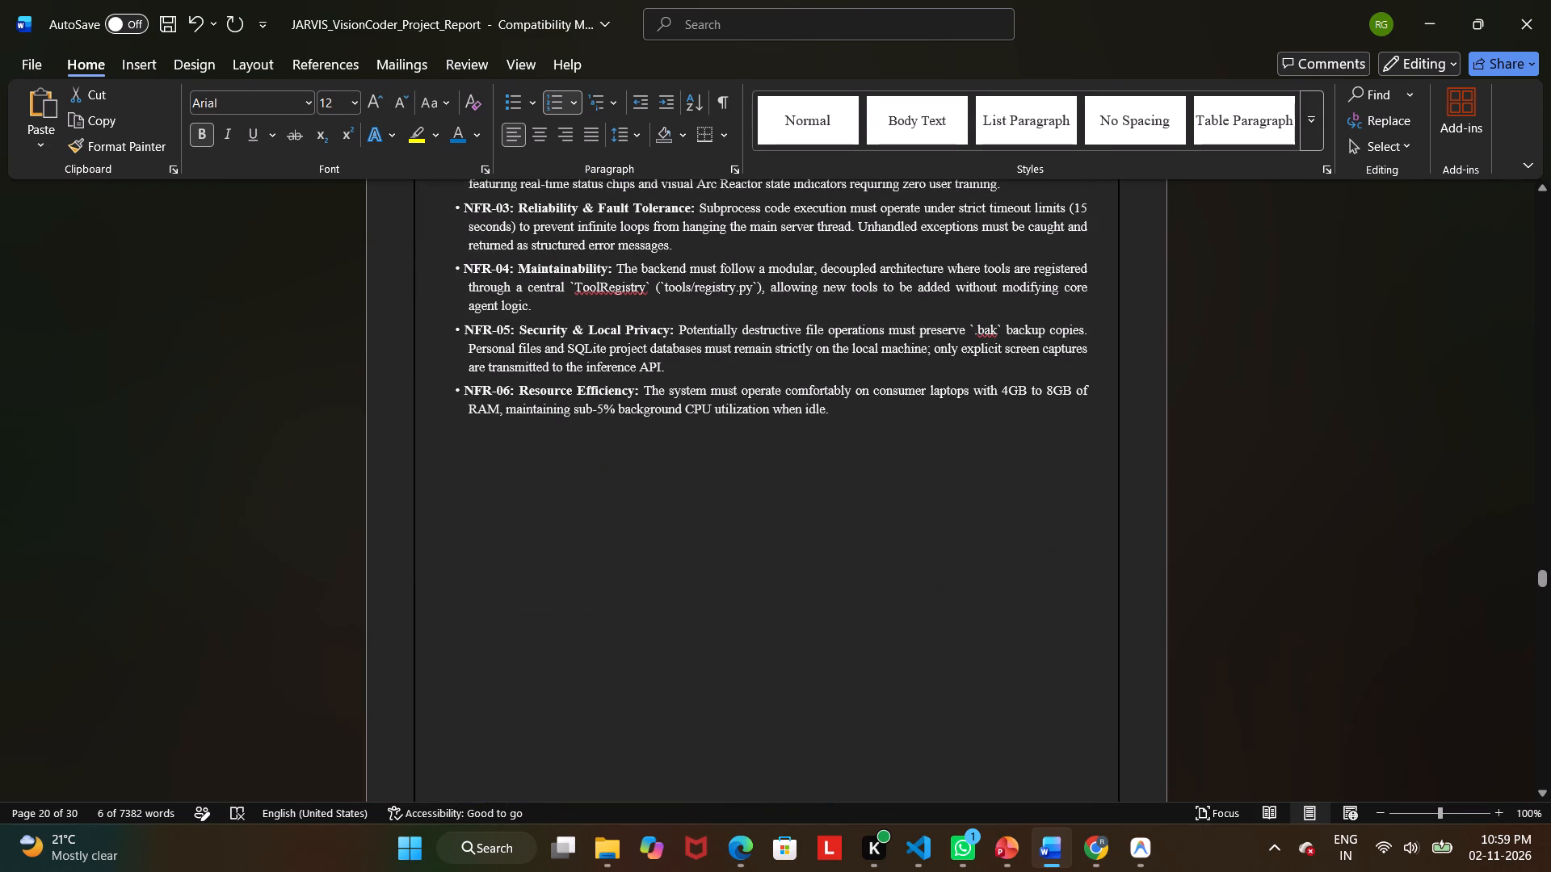
pyautogui.click(717, 432)
pyautogui.hotkey('ctrl', 'v')
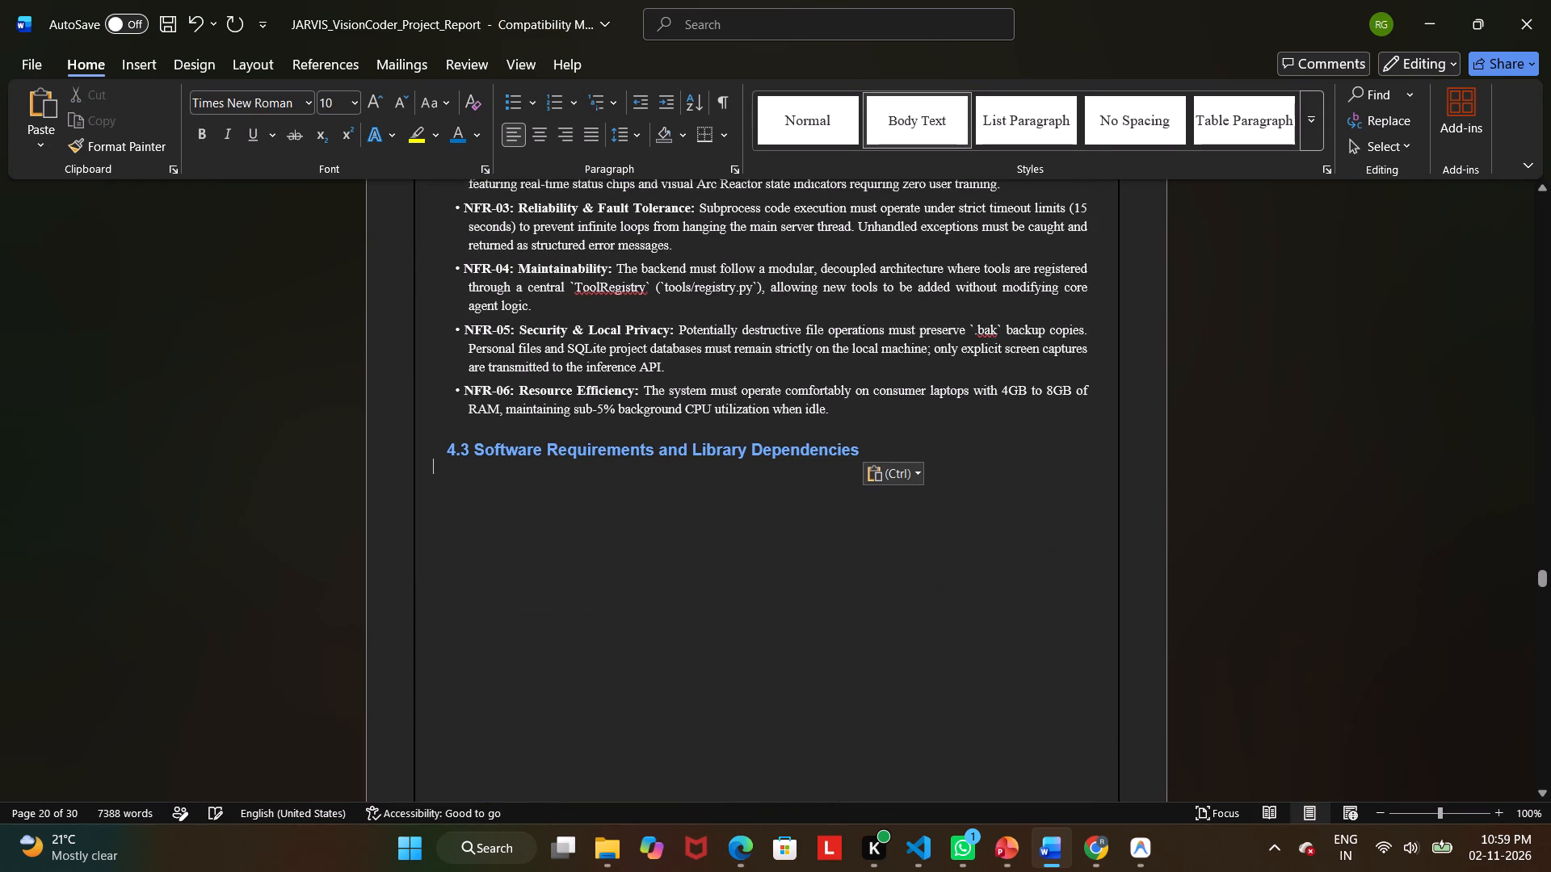
# Copy the software and library requirements table from page 22 and paste it below the copied 4.3 heading on page 20.
pyautogui.scroll(-7, 717, 432)
pyautogui.rightClick(432, 312)
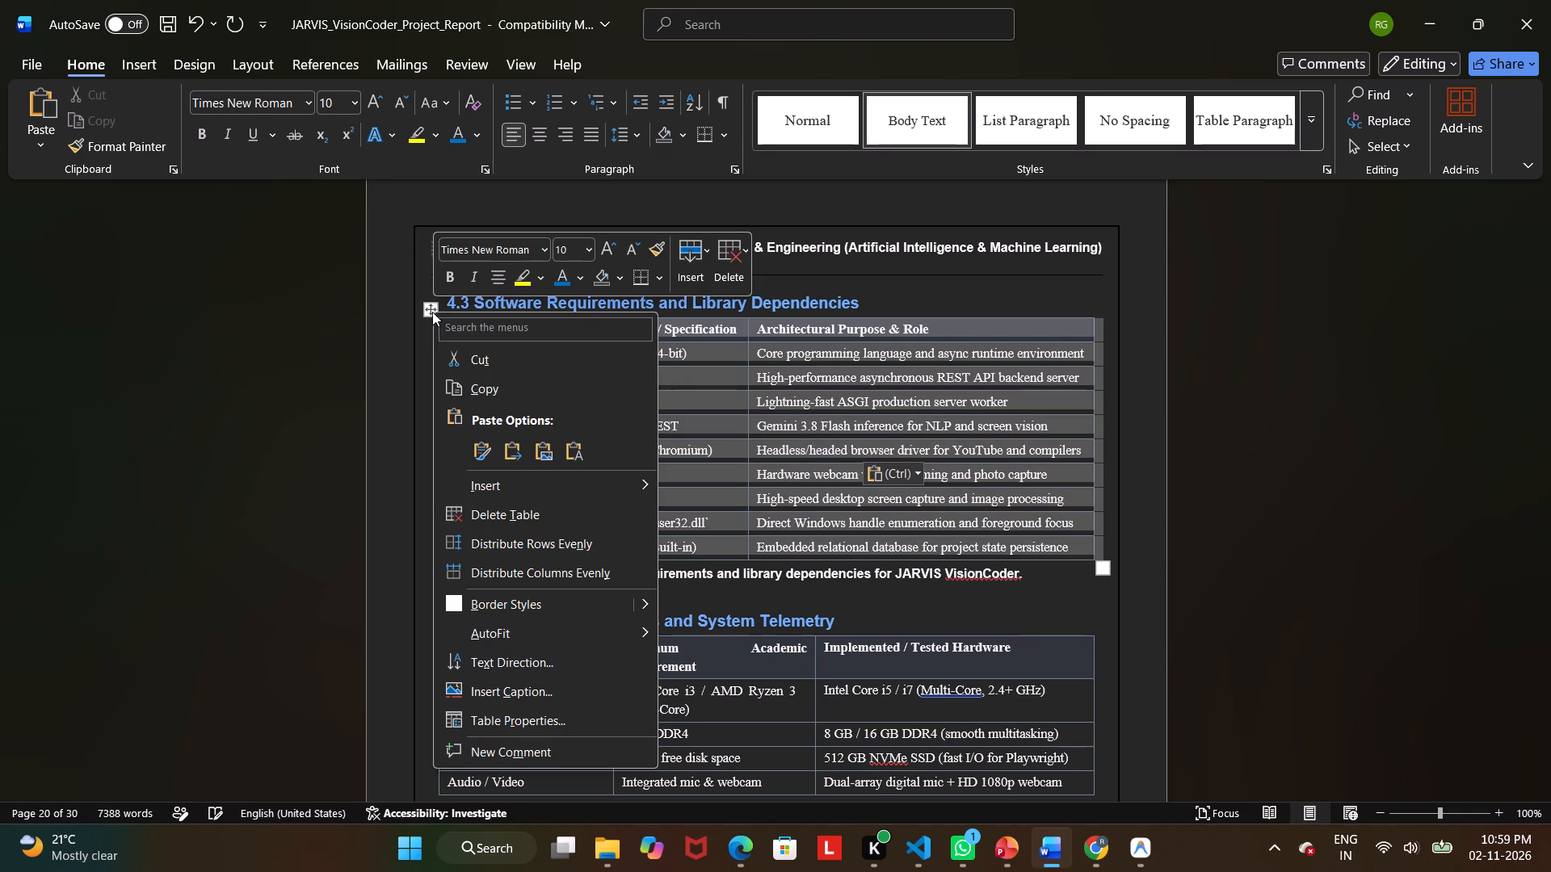
pyautogui.click(513, 378)
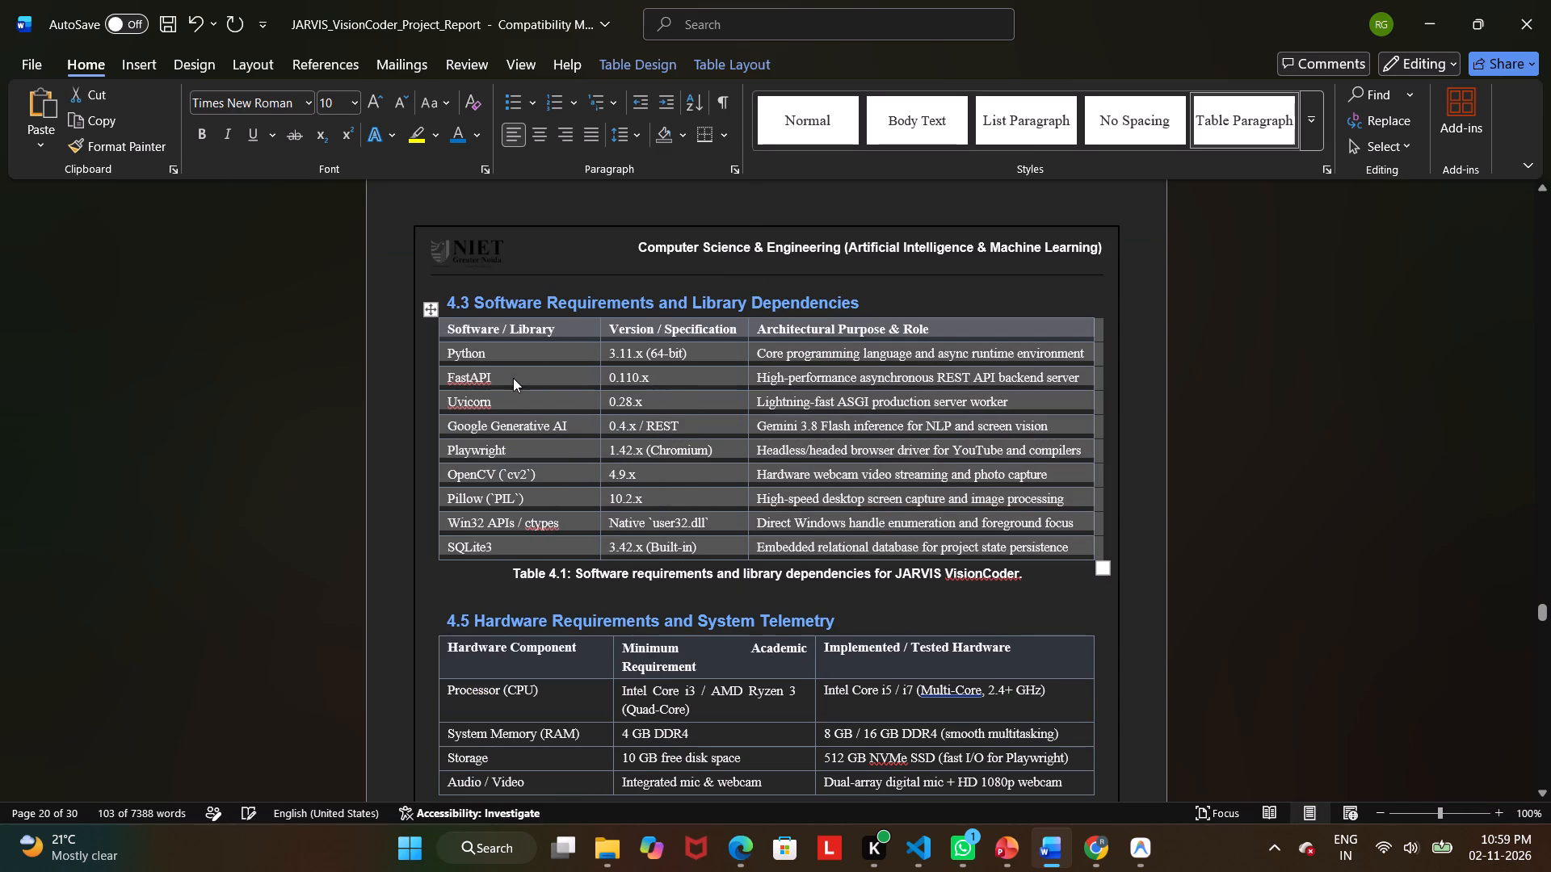
pyautogui.scroll(4, 1001, 350)
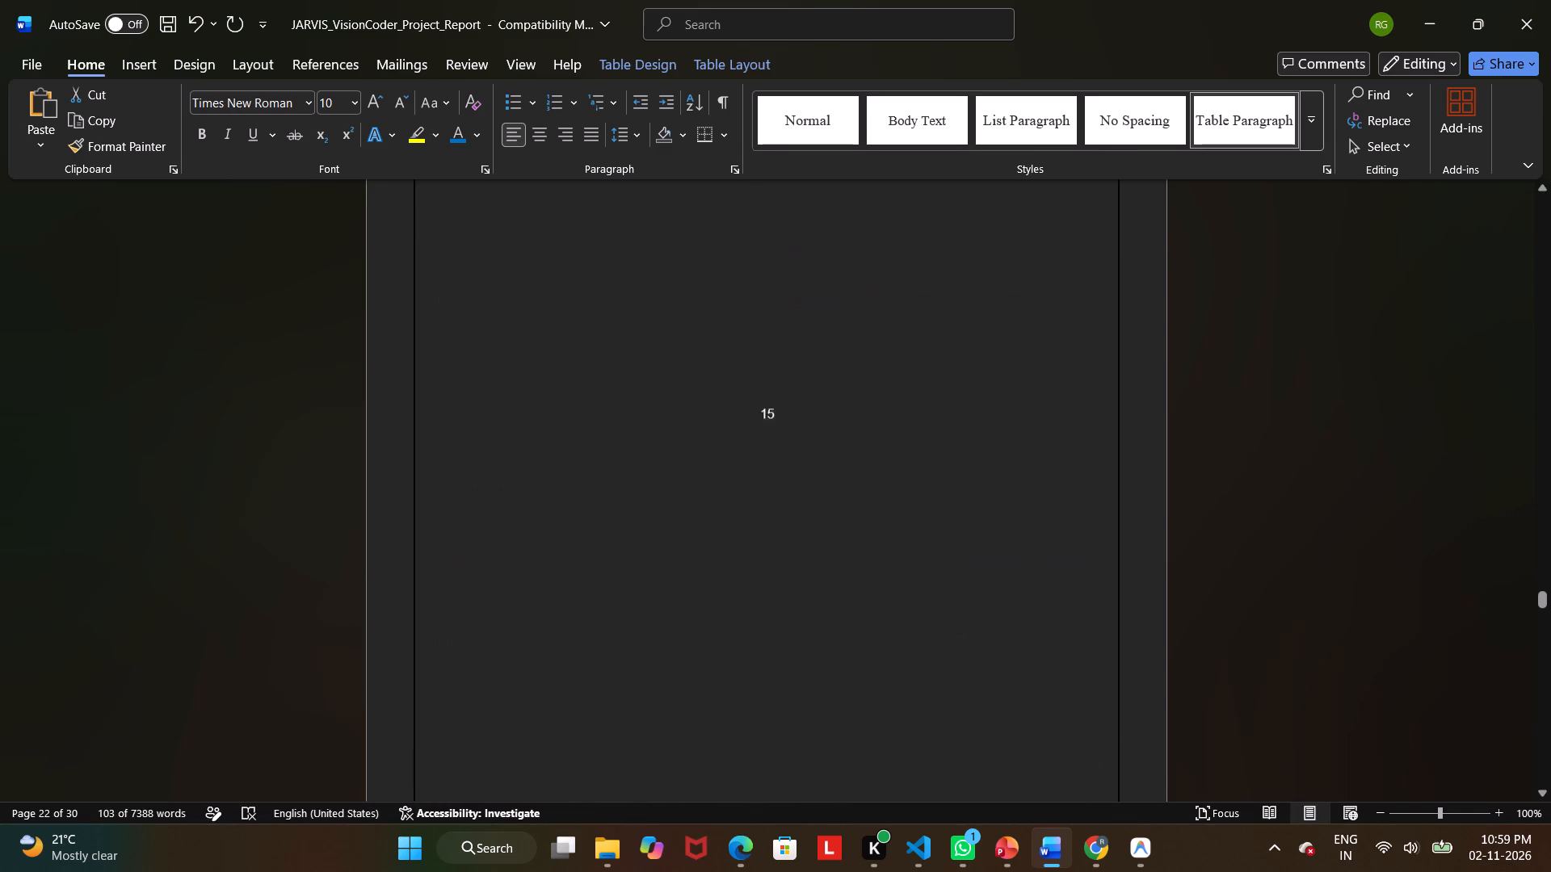
pyautogui.scroll(2, 1001, 350)
pyautogui.scroll(-1, 856, 611)
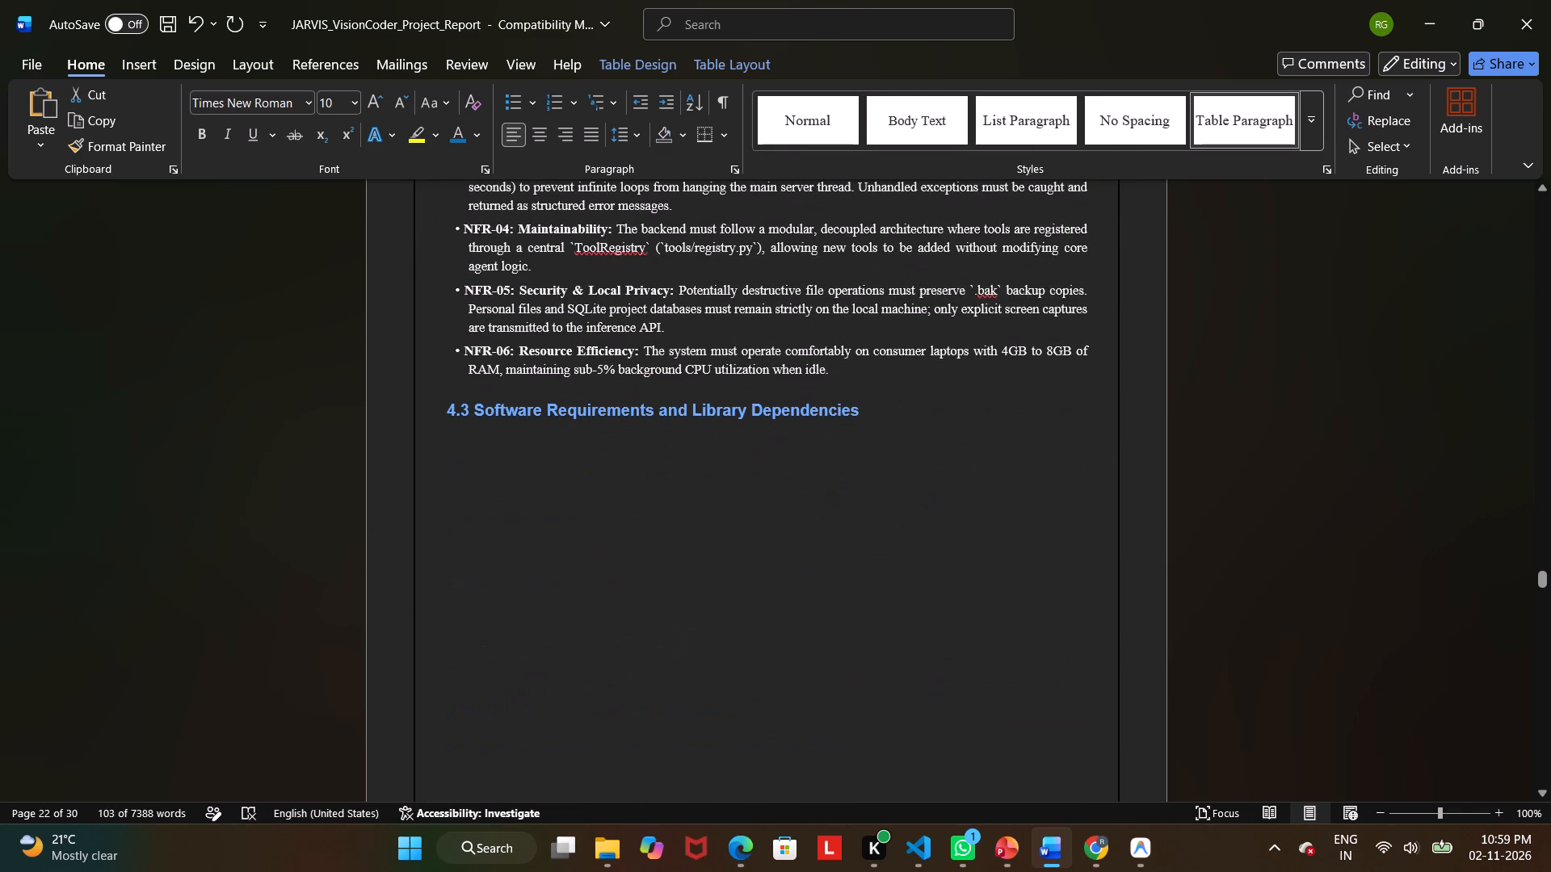
pyautogui.click(903, 447)
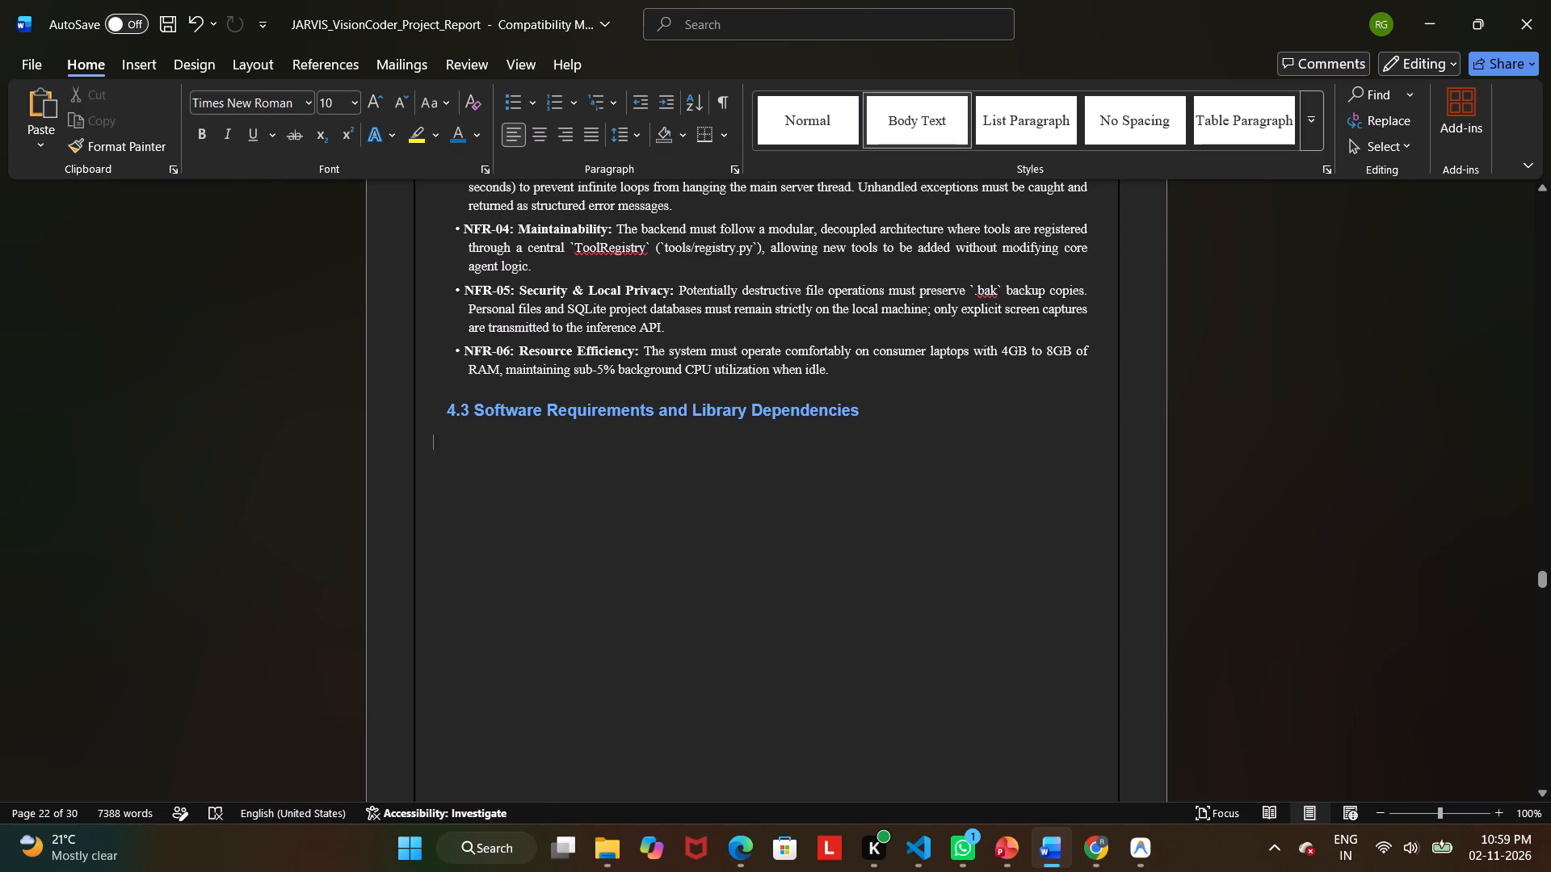
pyautogui.hotkey('ctrl', 'v')
pyautogui.scroll(-5, 903, 447)
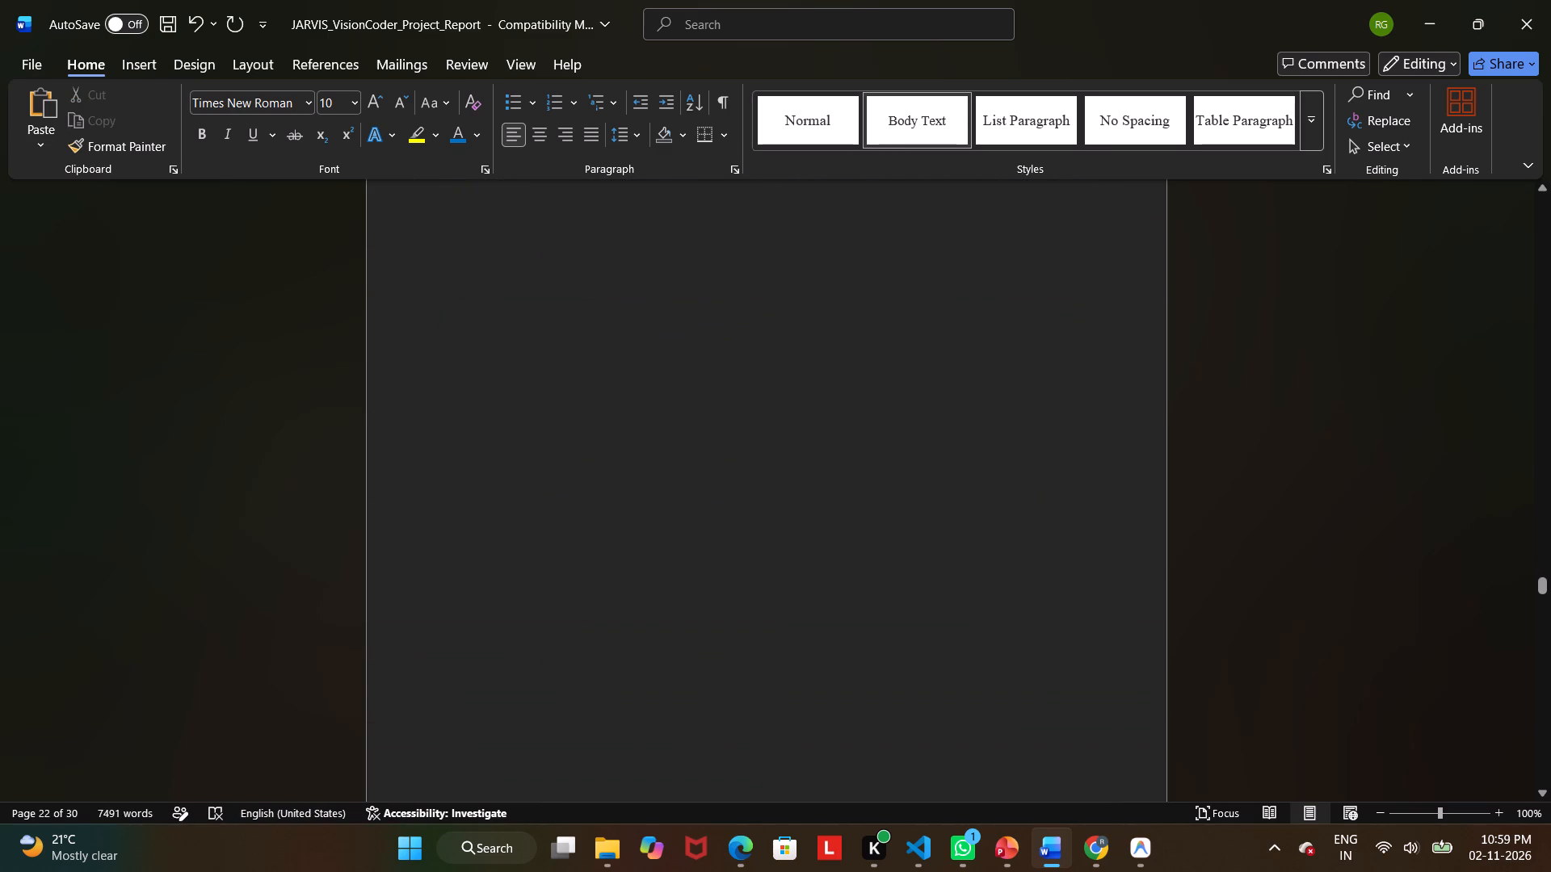
pyautogui.scroll(-6, 903, 447)
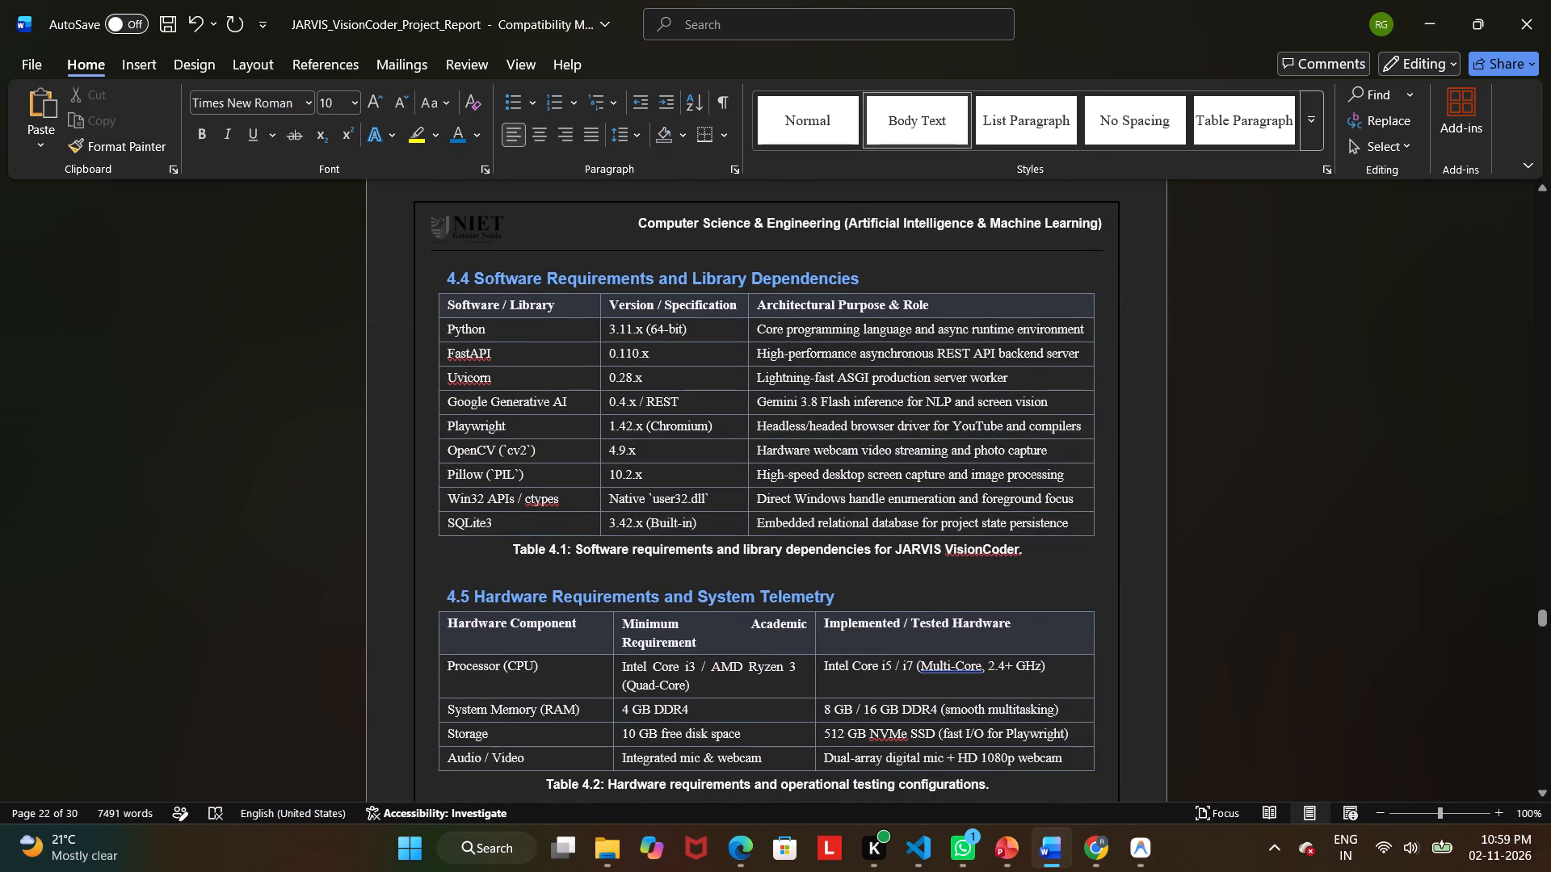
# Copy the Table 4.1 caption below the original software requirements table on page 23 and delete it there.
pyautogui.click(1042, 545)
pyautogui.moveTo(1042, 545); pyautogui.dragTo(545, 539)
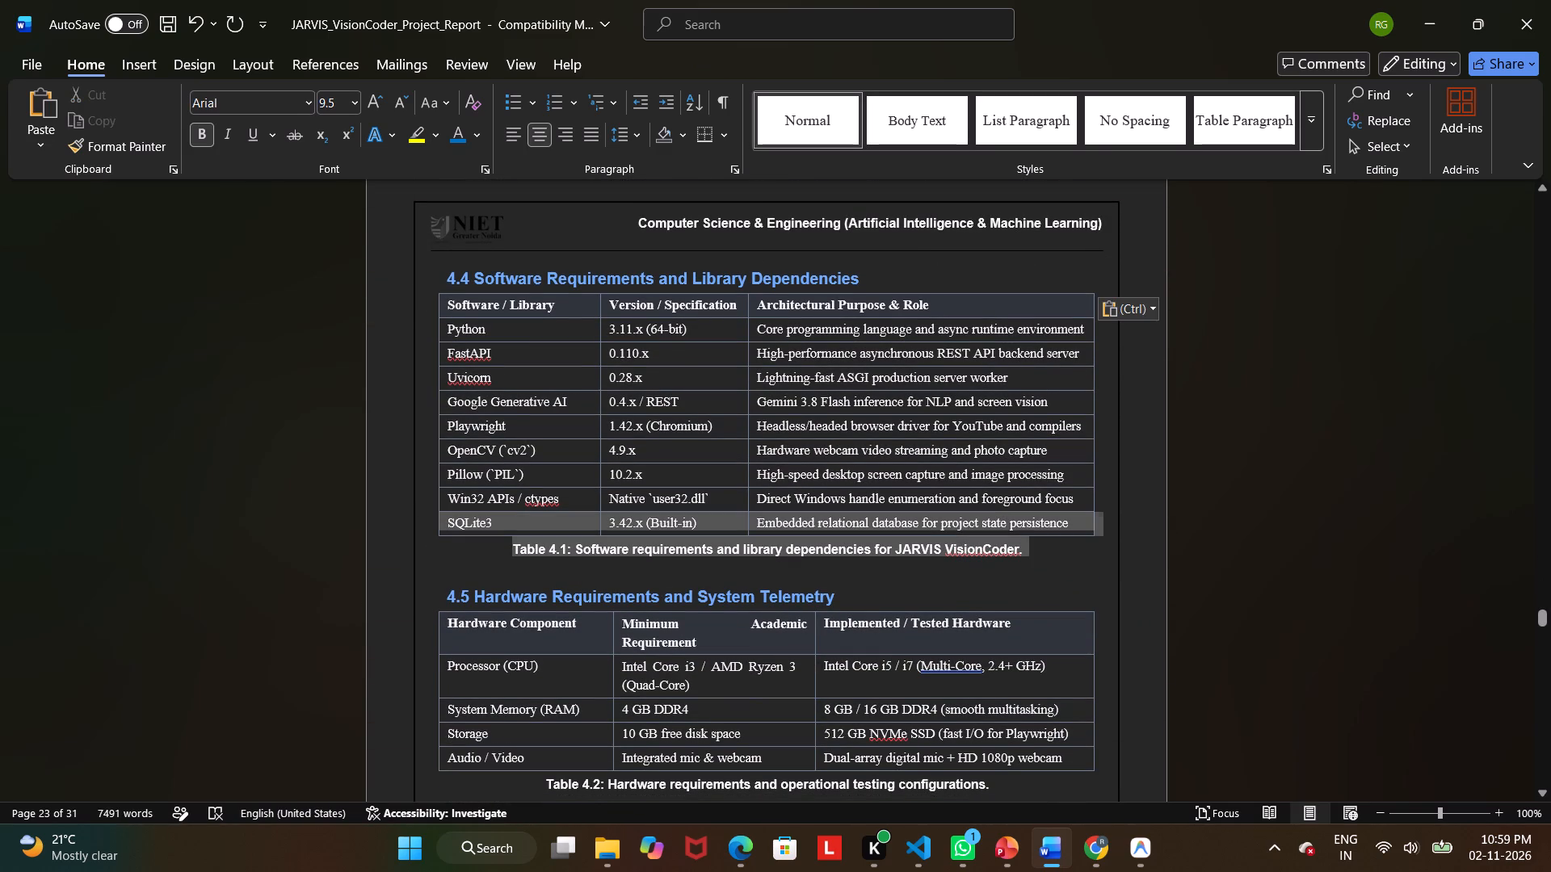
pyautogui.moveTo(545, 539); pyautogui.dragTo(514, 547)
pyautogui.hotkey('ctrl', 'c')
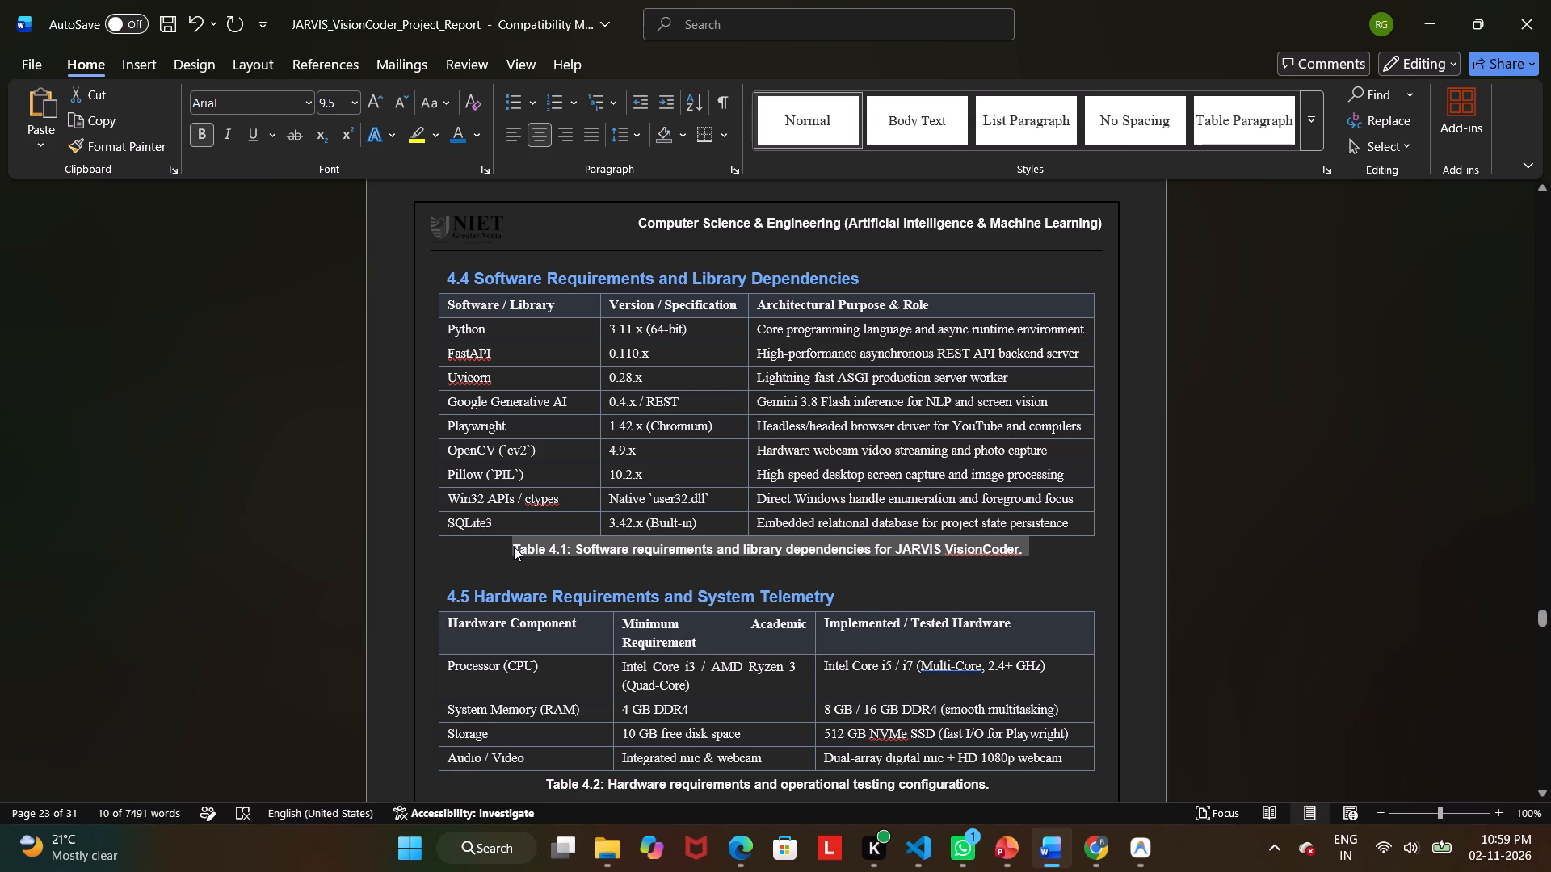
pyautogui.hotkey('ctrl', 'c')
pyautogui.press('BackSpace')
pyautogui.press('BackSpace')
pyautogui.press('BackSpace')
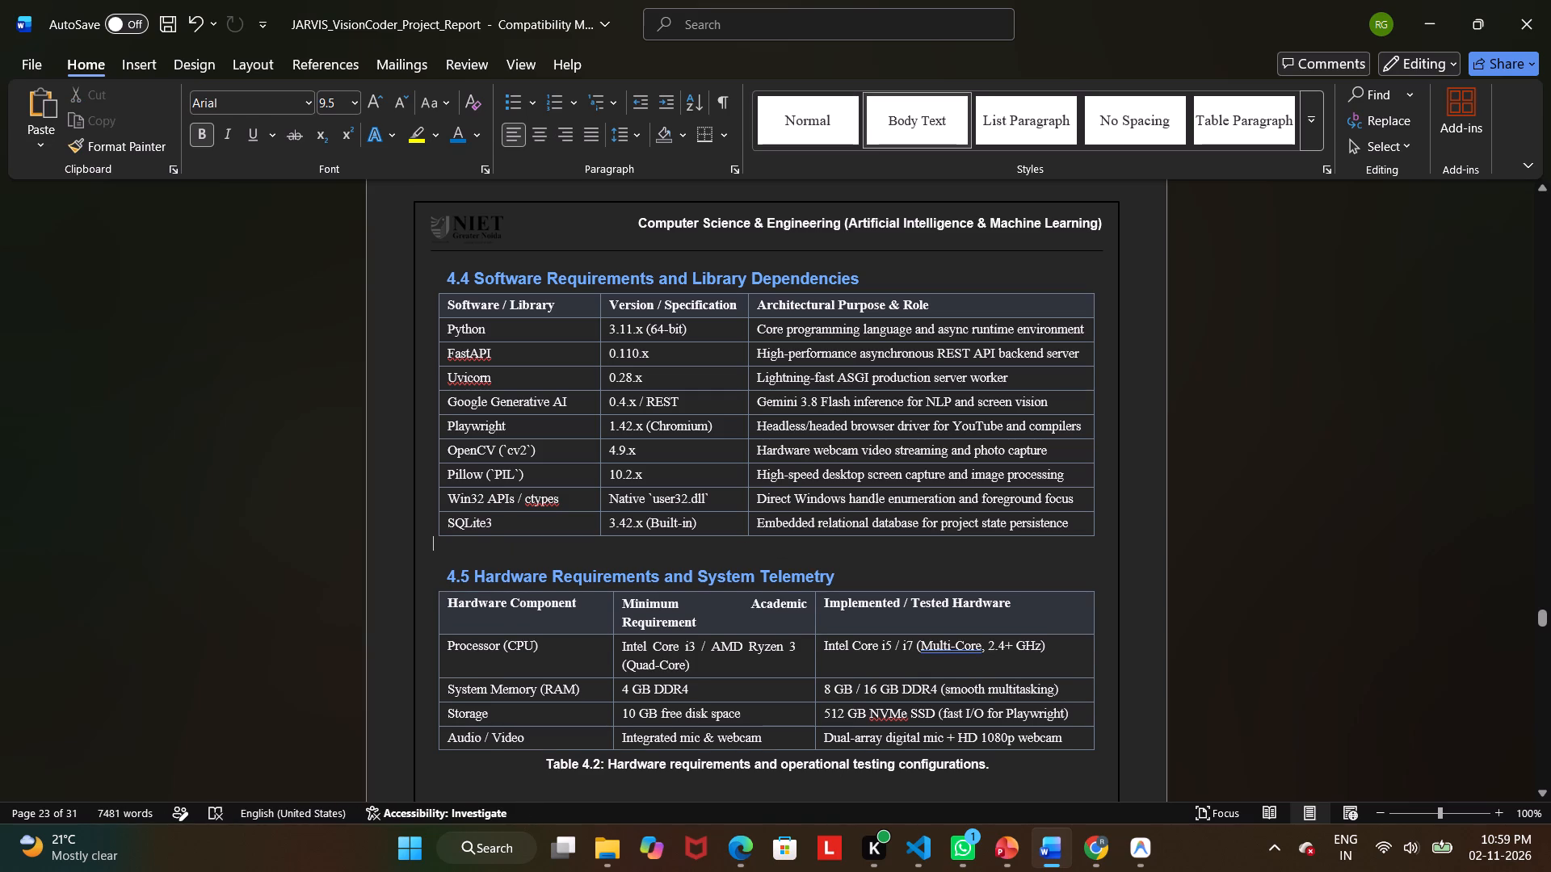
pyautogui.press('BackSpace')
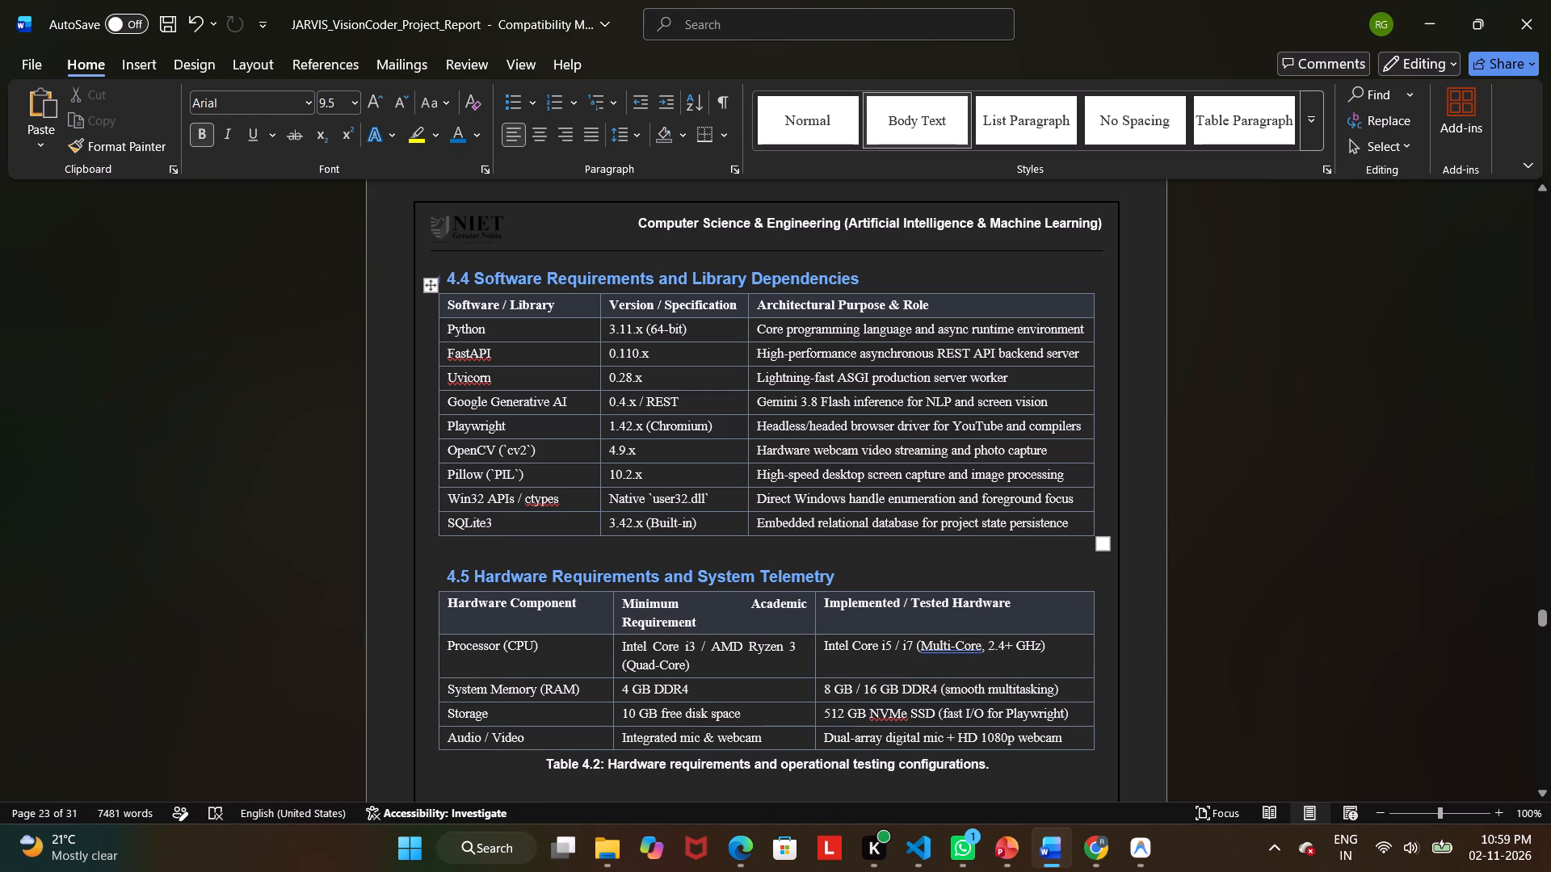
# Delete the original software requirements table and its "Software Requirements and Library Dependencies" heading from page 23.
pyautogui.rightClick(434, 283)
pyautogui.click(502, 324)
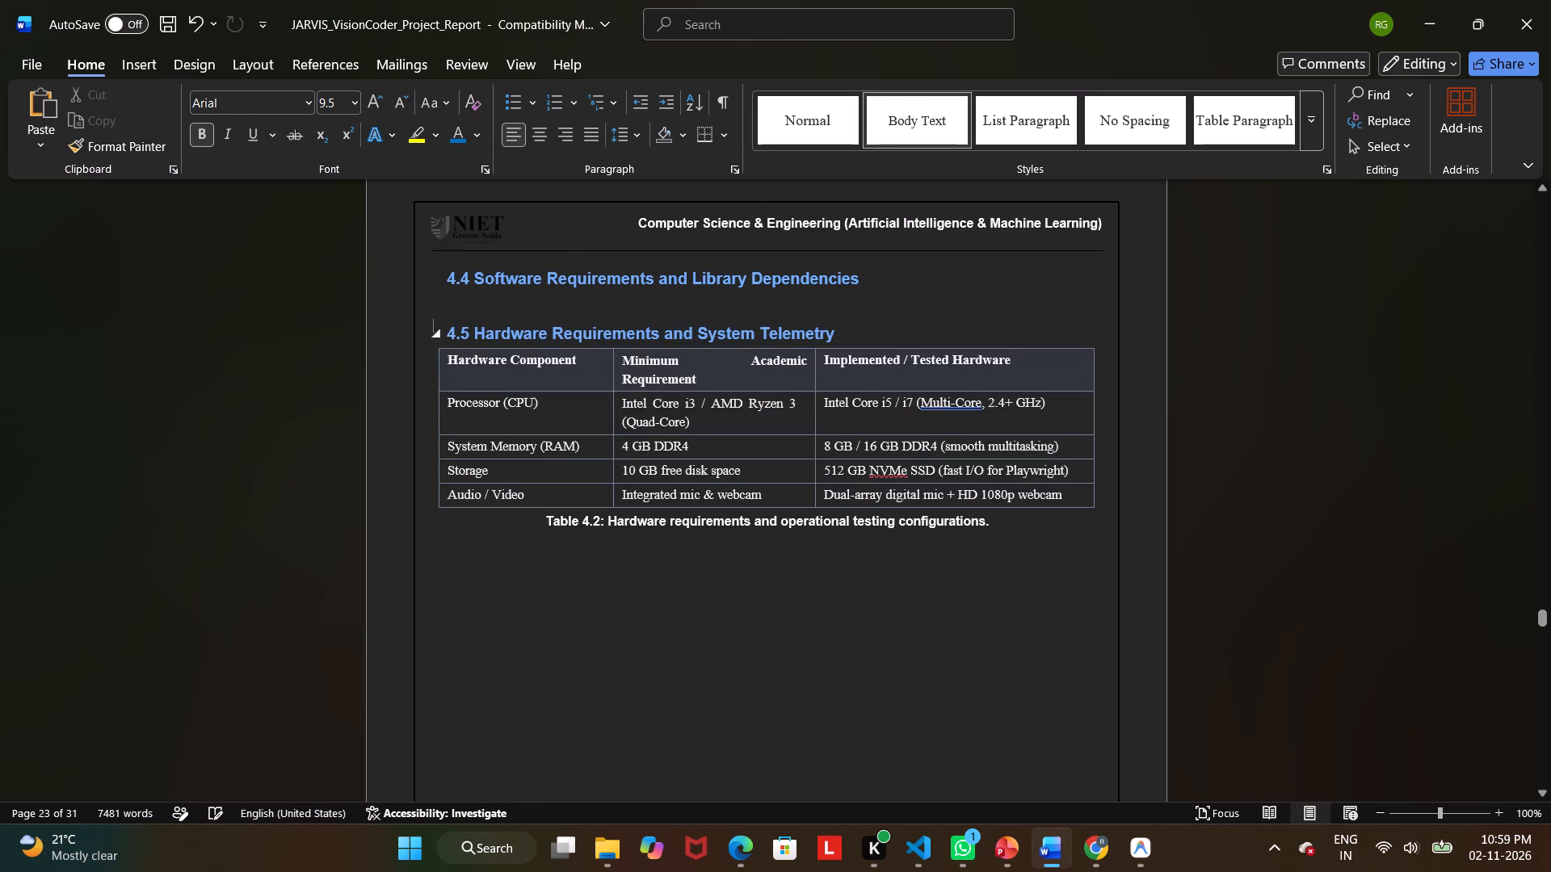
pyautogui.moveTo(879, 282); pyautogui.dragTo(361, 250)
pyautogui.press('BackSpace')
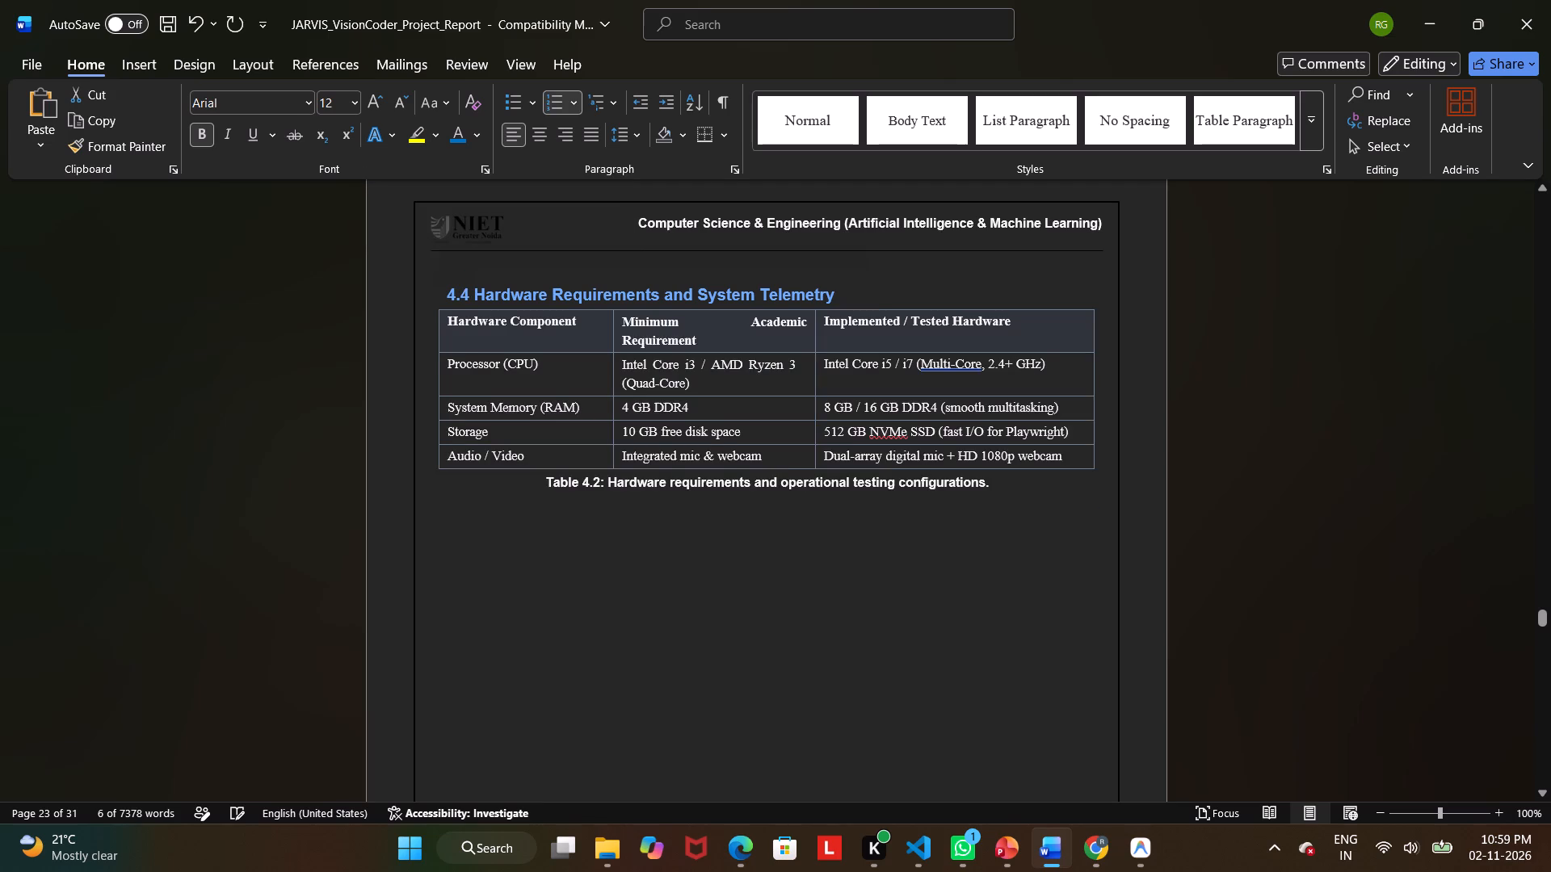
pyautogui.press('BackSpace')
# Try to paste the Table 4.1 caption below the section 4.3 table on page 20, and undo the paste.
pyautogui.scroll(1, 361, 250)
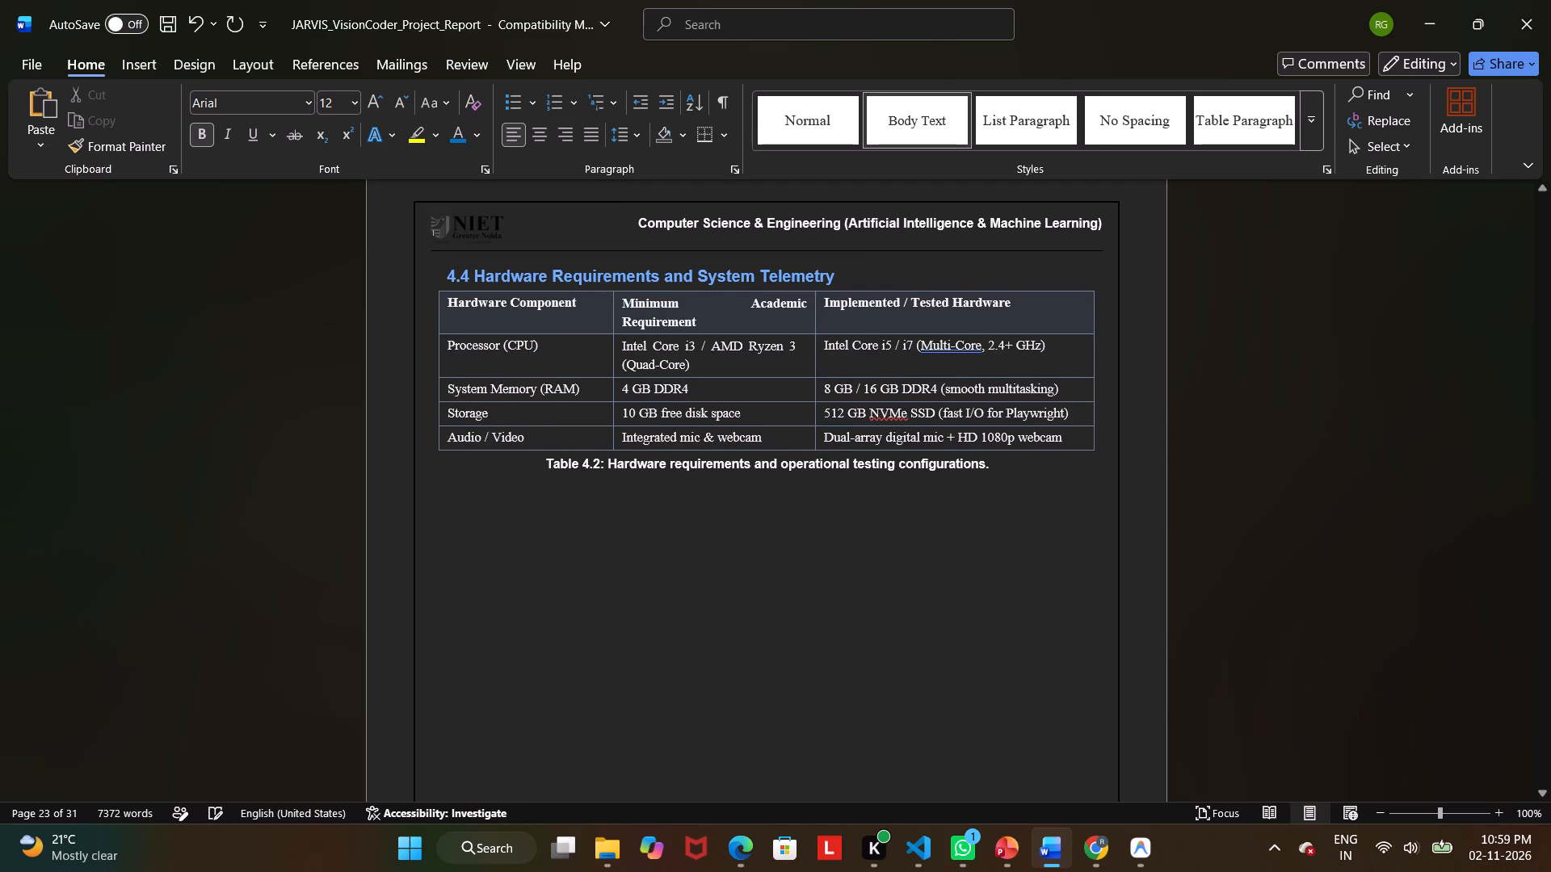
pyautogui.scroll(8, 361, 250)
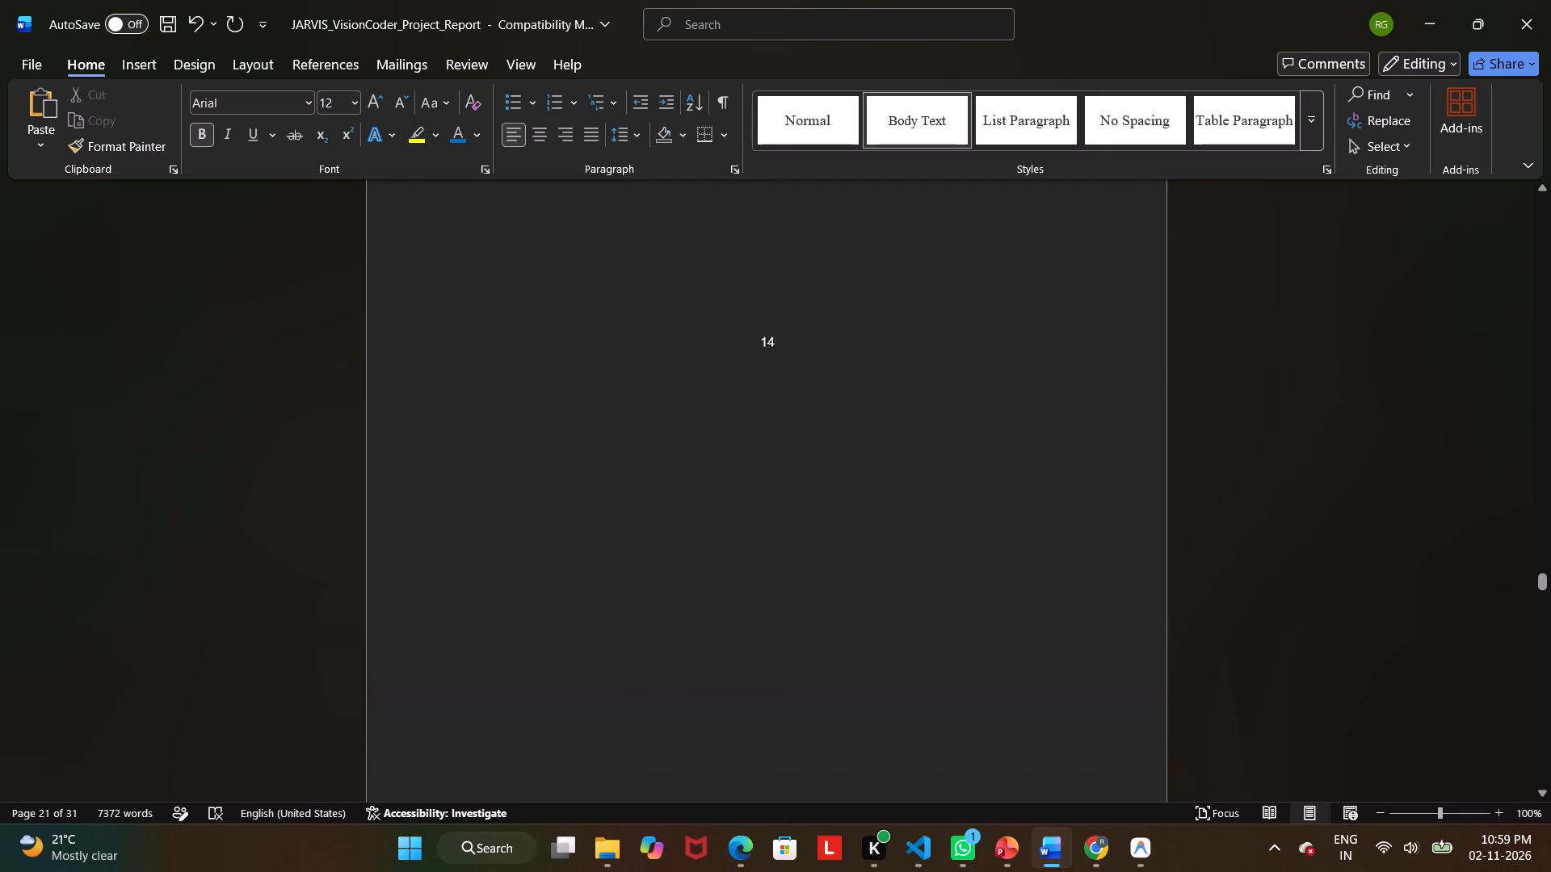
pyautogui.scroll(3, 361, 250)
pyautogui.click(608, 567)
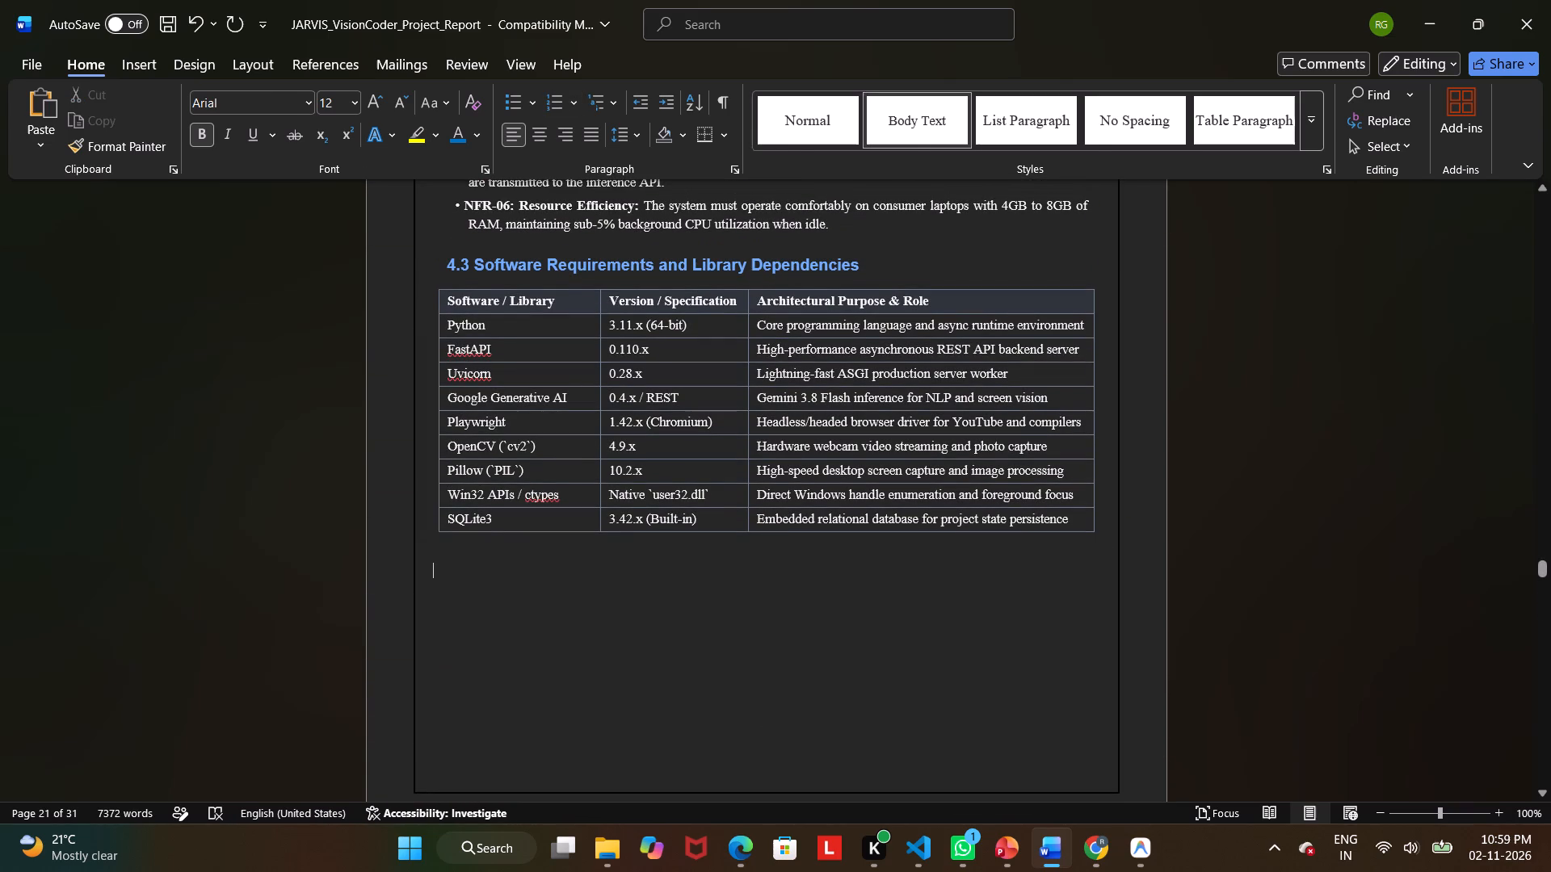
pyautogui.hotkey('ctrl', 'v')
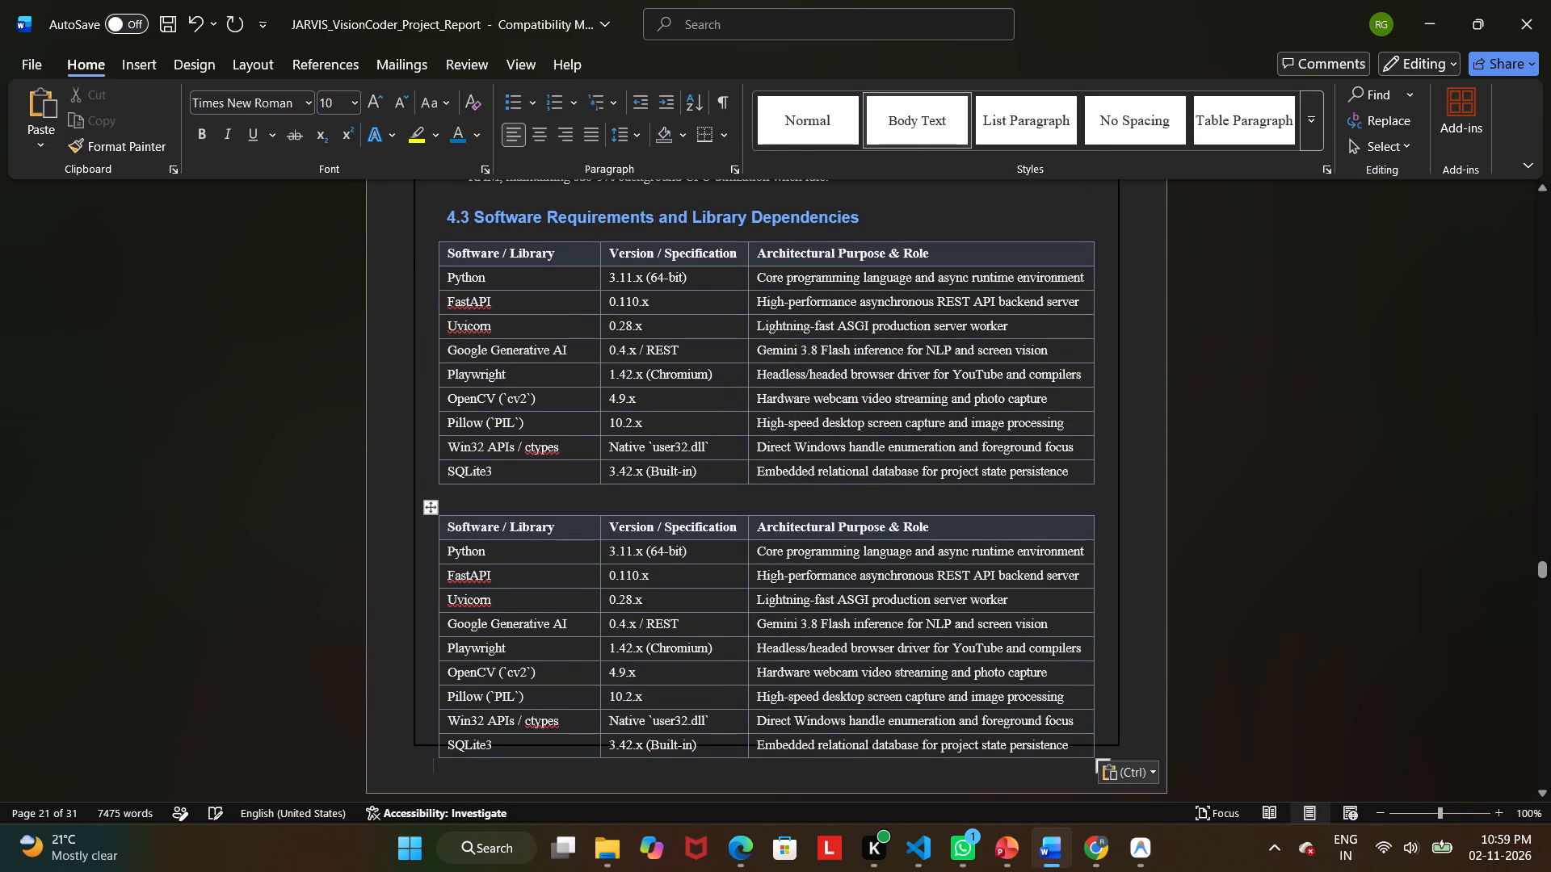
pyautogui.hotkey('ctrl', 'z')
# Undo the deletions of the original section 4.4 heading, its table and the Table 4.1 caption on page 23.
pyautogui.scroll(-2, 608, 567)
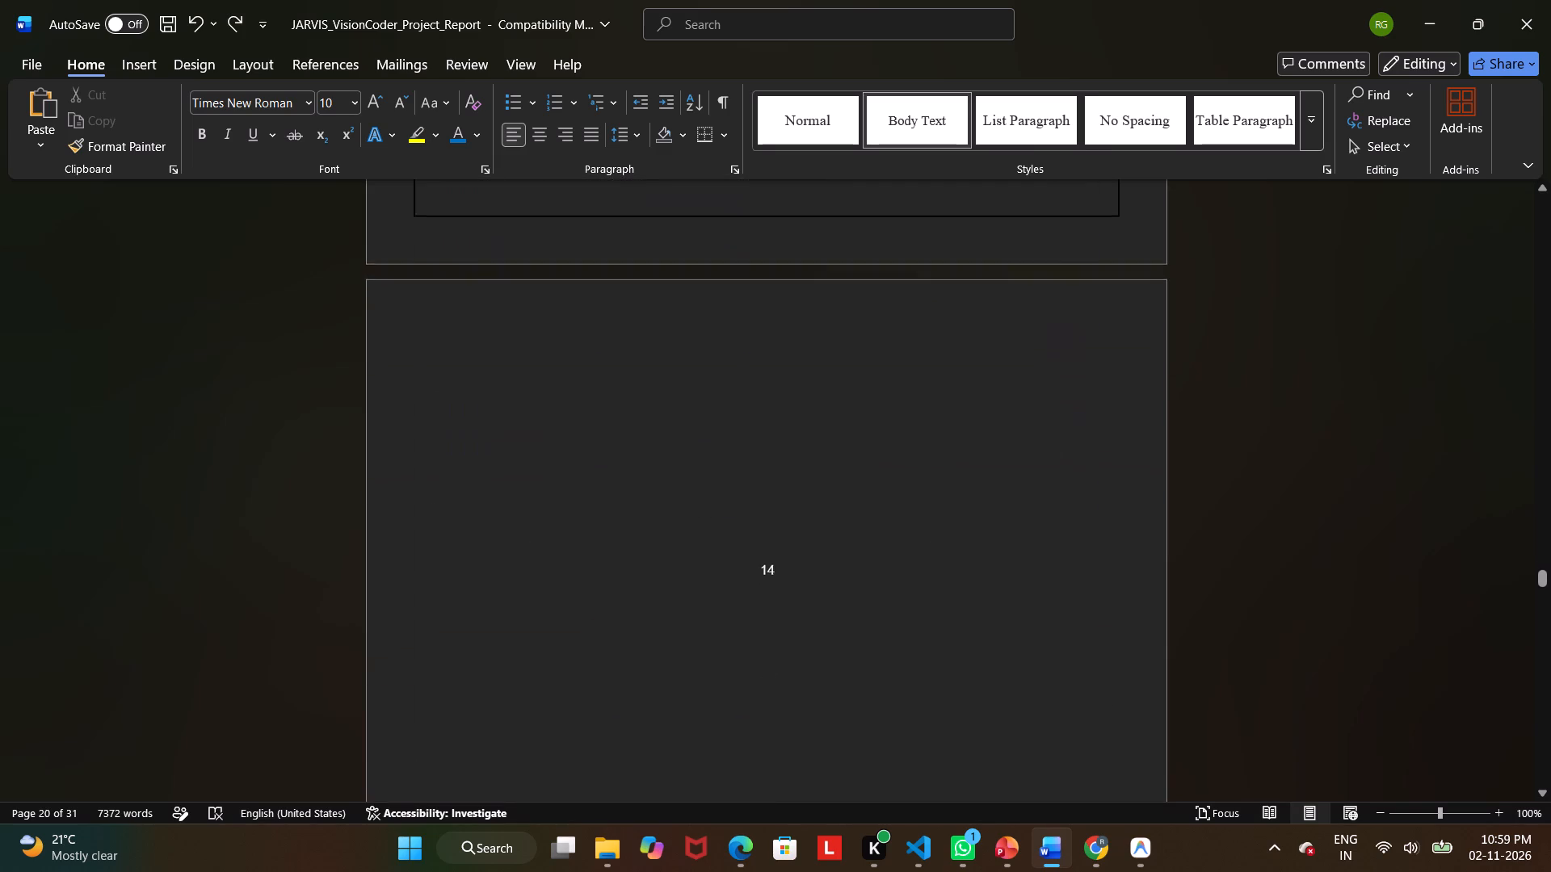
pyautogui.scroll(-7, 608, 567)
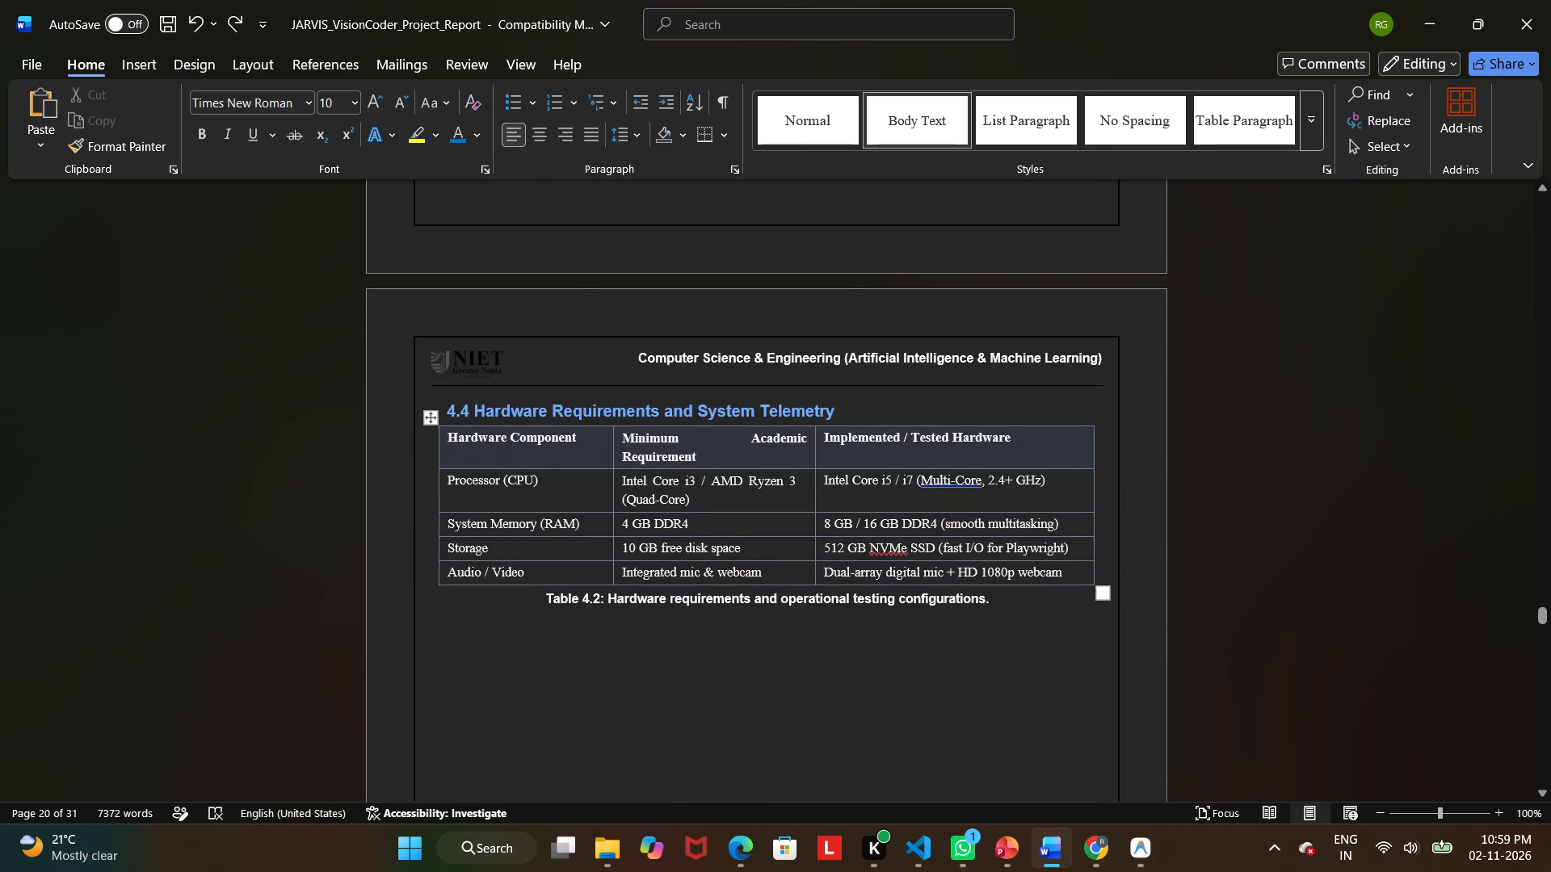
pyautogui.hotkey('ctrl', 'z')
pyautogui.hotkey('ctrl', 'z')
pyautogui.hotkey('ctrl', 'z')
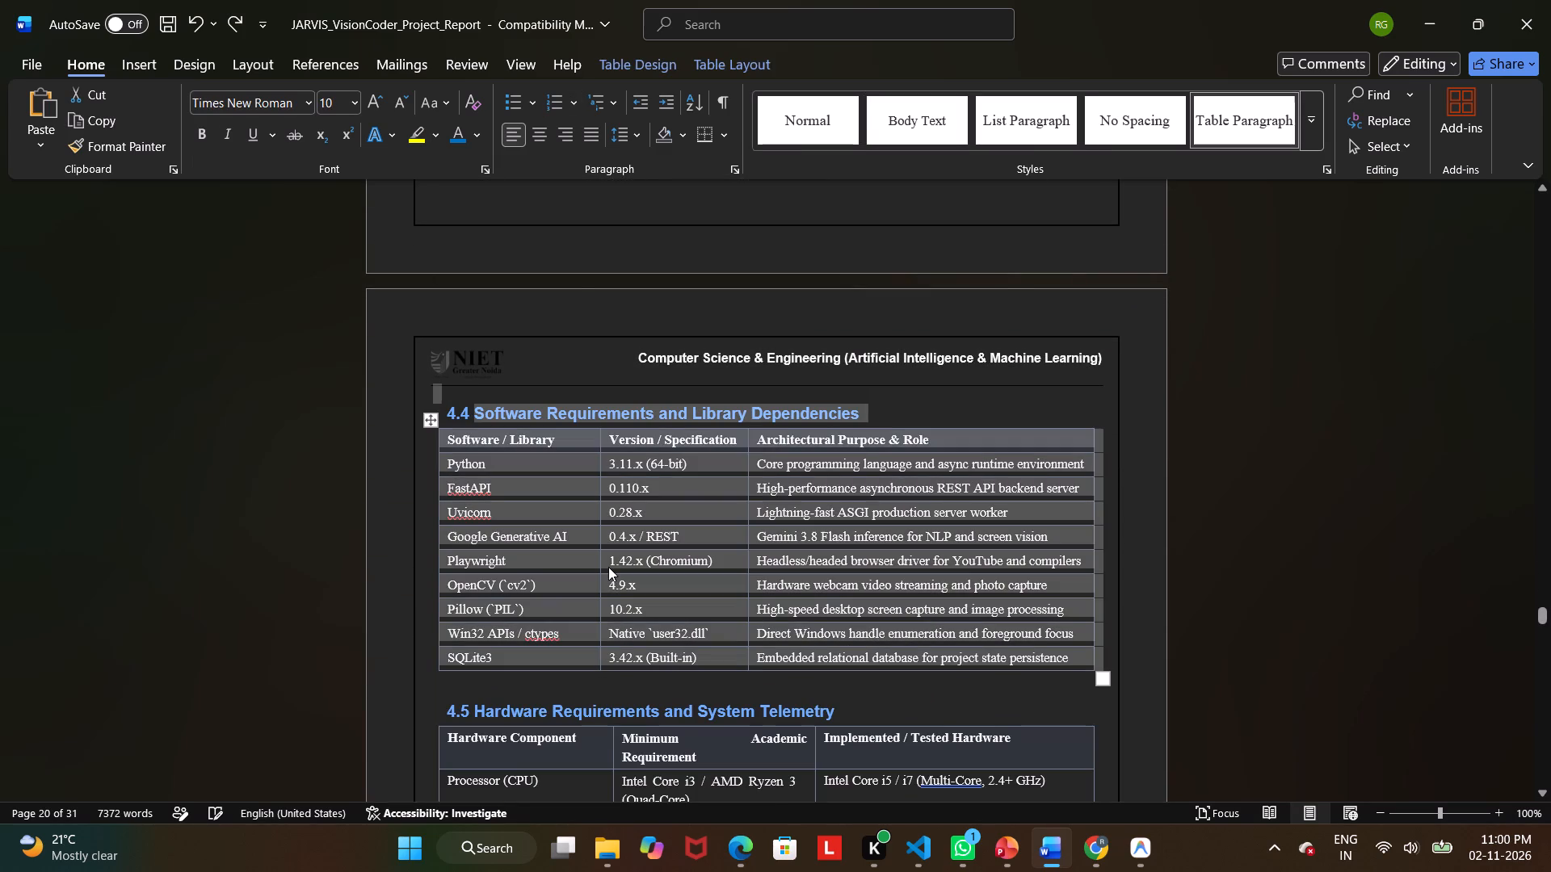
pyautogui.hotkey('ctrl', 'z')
# Copy the Table 4.1 caption from page 23 and paste it below the section 4.3 table on page 20.
pyautogui.click(1035, 714)
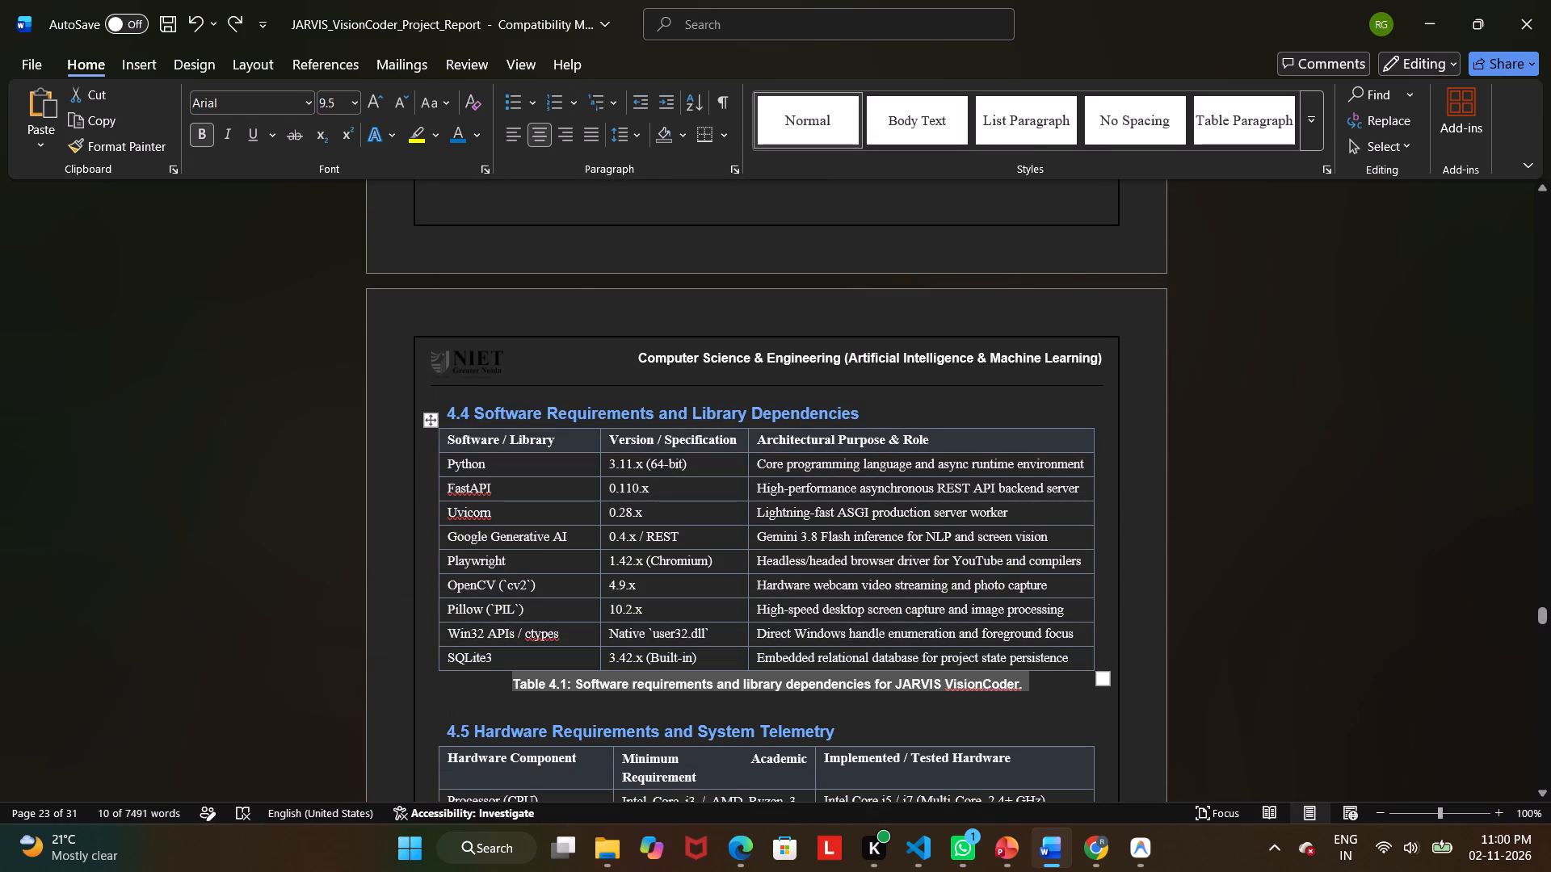
pyautogui.moveTo(1036, 685); pyautogui.dragTo(486, 681)
pyautogui.hotkey('ctrl', 'c')
pyautogui.hotkey('ctrl', 'c')
pyautogui.hotkey('ctrl', 'c')
pyautogui.scroll(6, 486, 681)
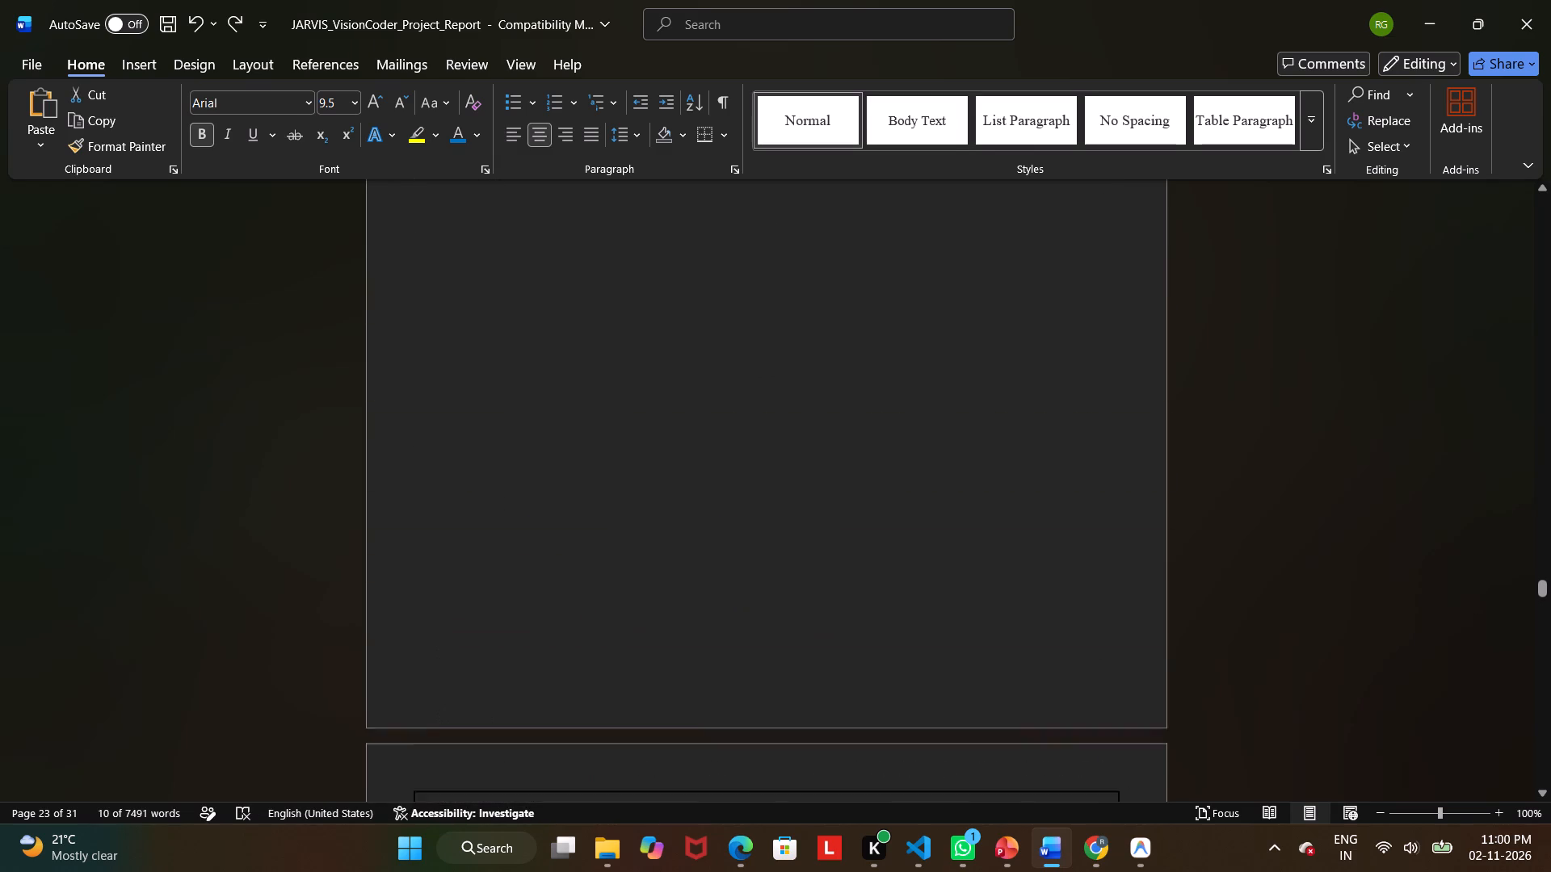
pyautogui.scroll(5, 486, 681)
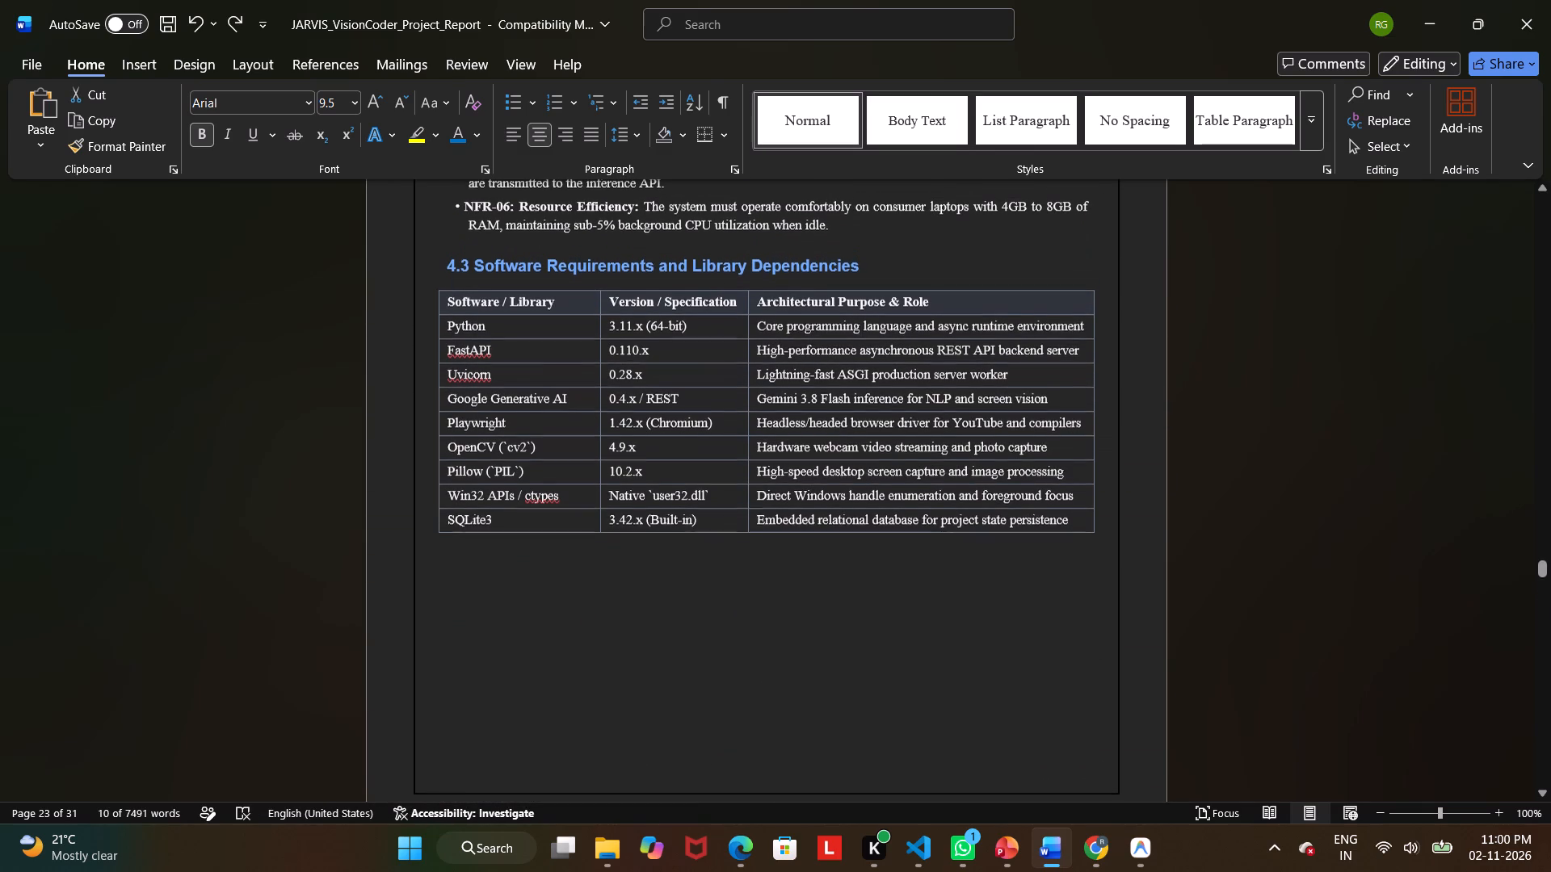
pyautogui.click(635, 671)
pyautogui.click(695, 593)
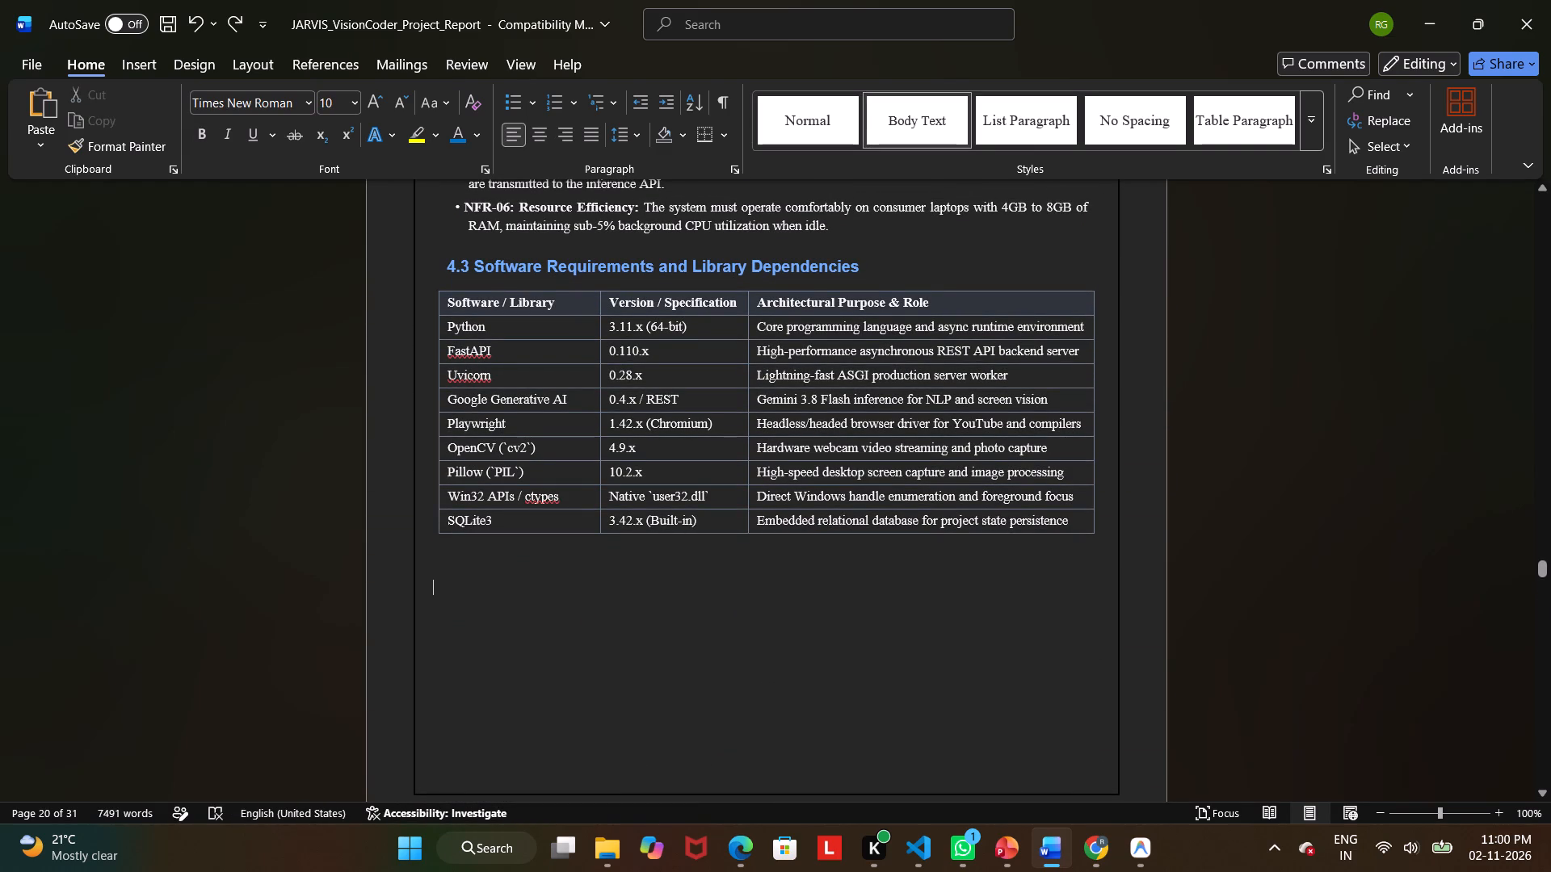
pyautogui.hotkey('ctrl', 'v')
# Delete blank lines below the pasted Table 4.1 caption to pull page number 14 up to the bottom of page 20.
pyautogui.scroll(-2, 695, 593)
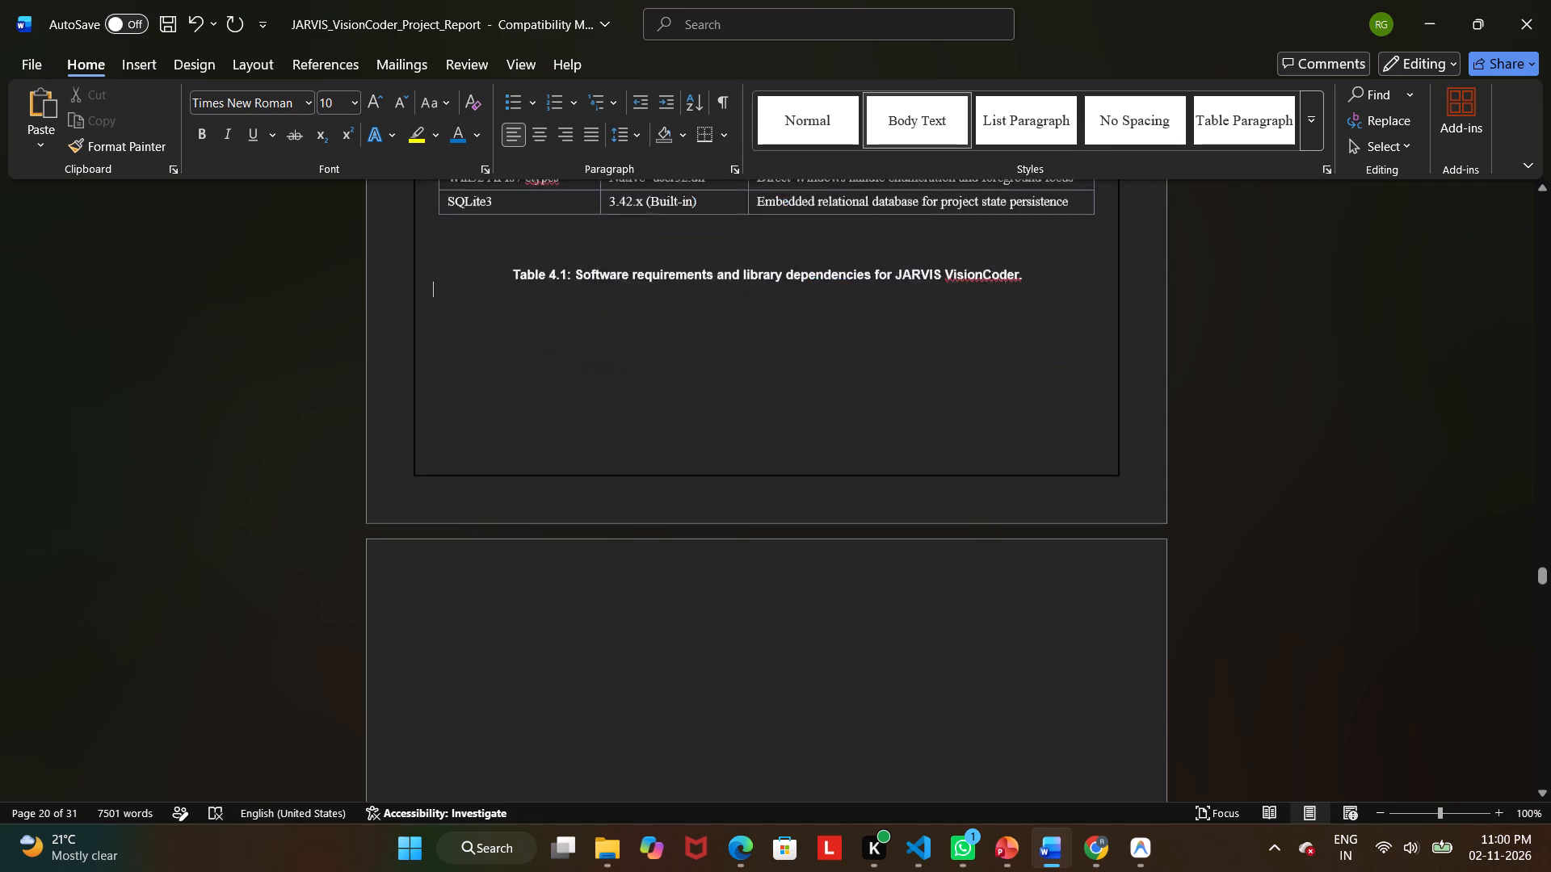
pyautogui.scroll(-3, 695, 593)
pyautogui.scroll(7, 695, 593)
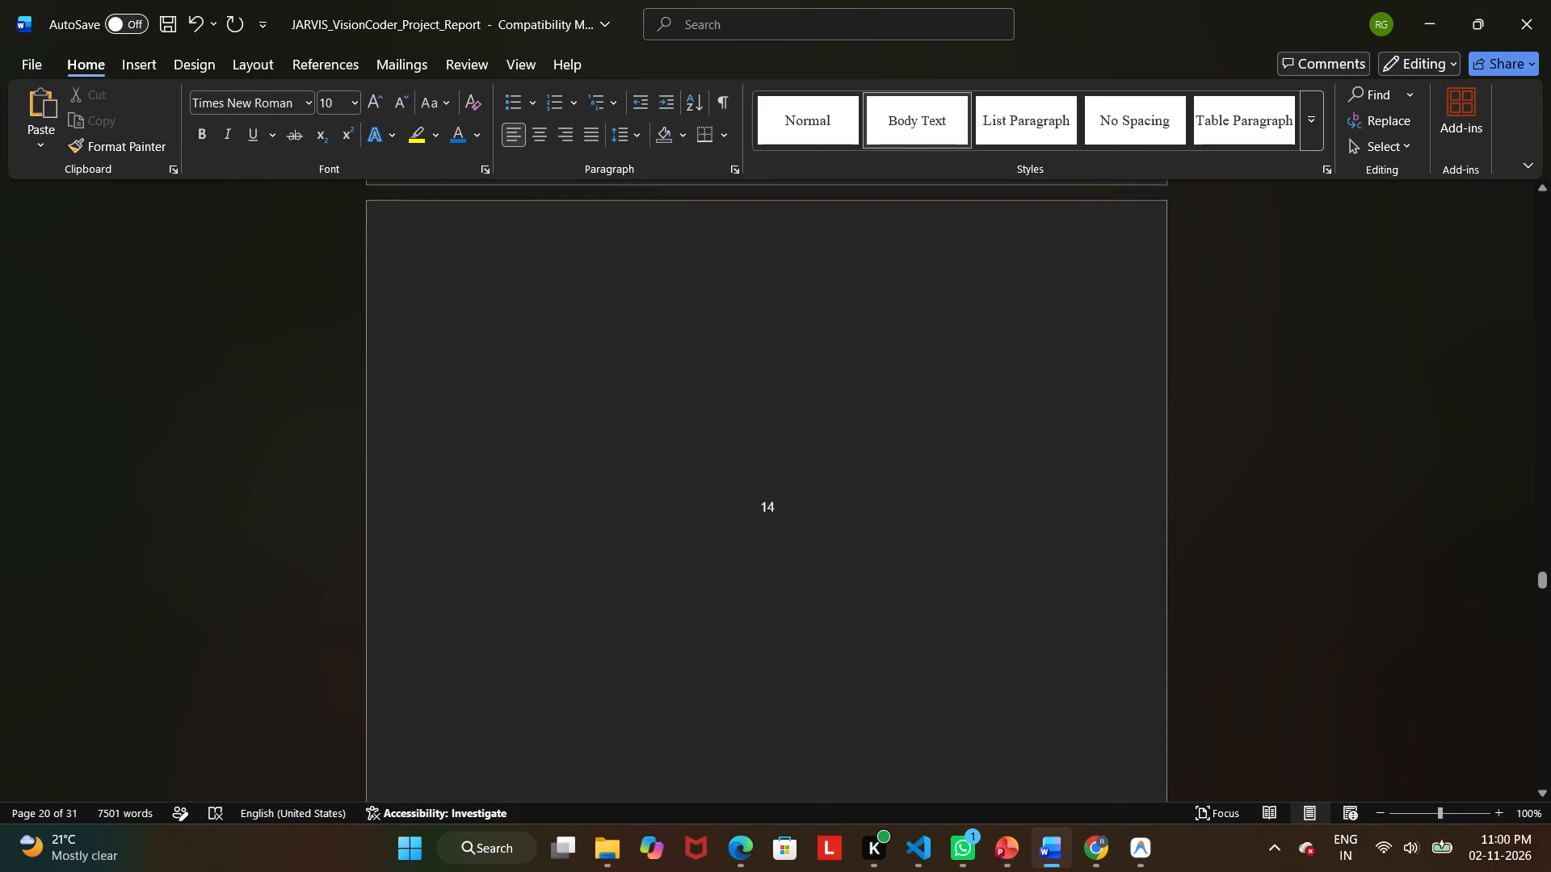
pyautogui.scroll(1, 695, 593)
pyautogui.moveTo(578, 567); pyautogui.dragTo(481, 432)
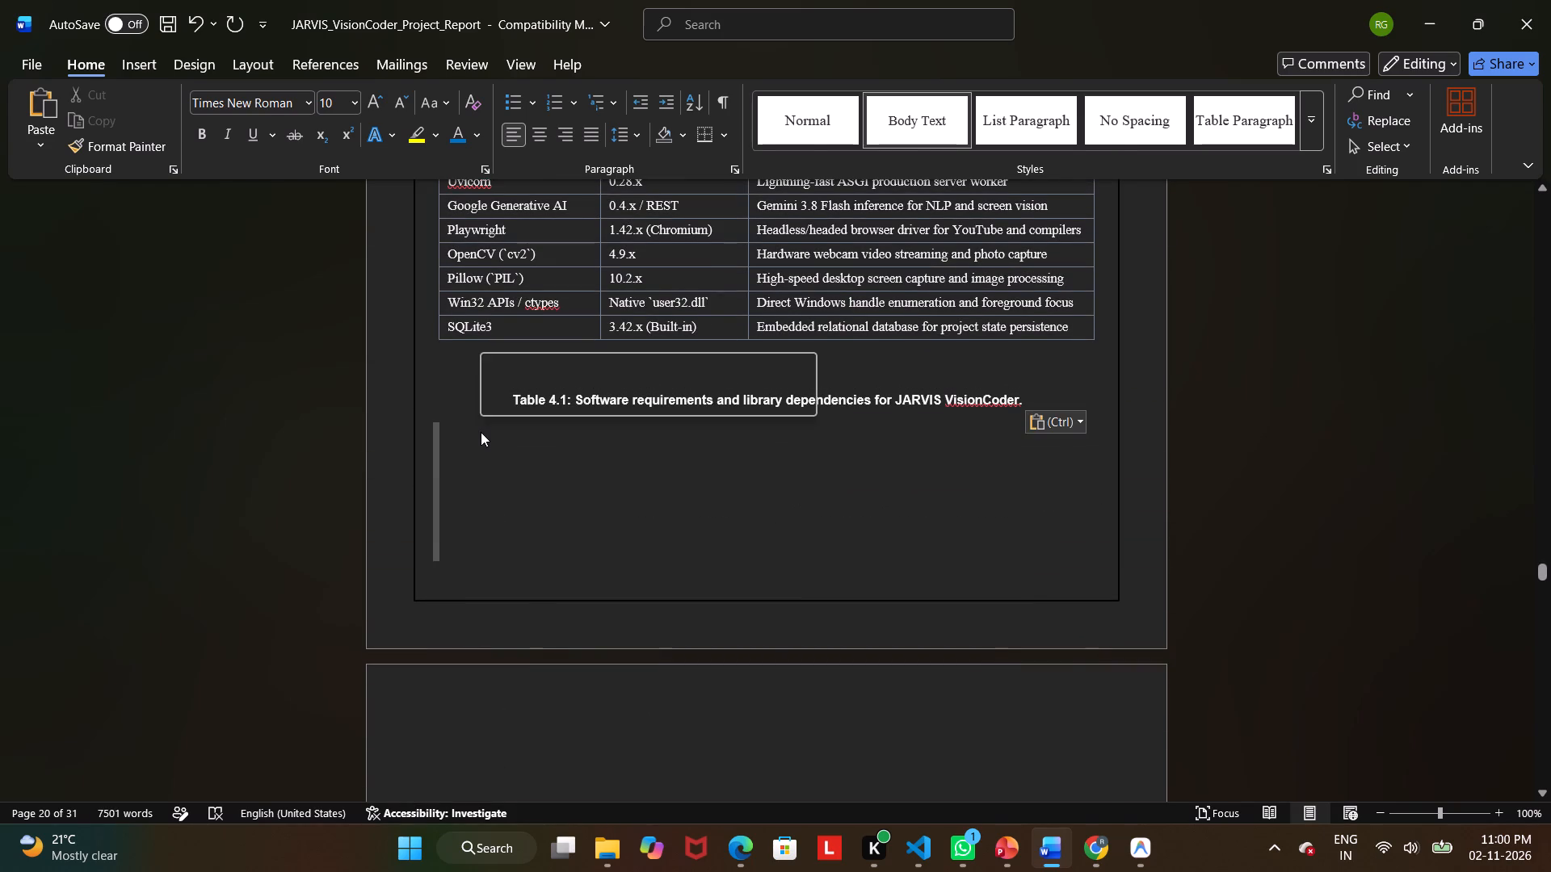
pyautogui.press('BackSpace')
pyautogui.moveTo(473, 554); pyautogui.dragTo(443, 469)
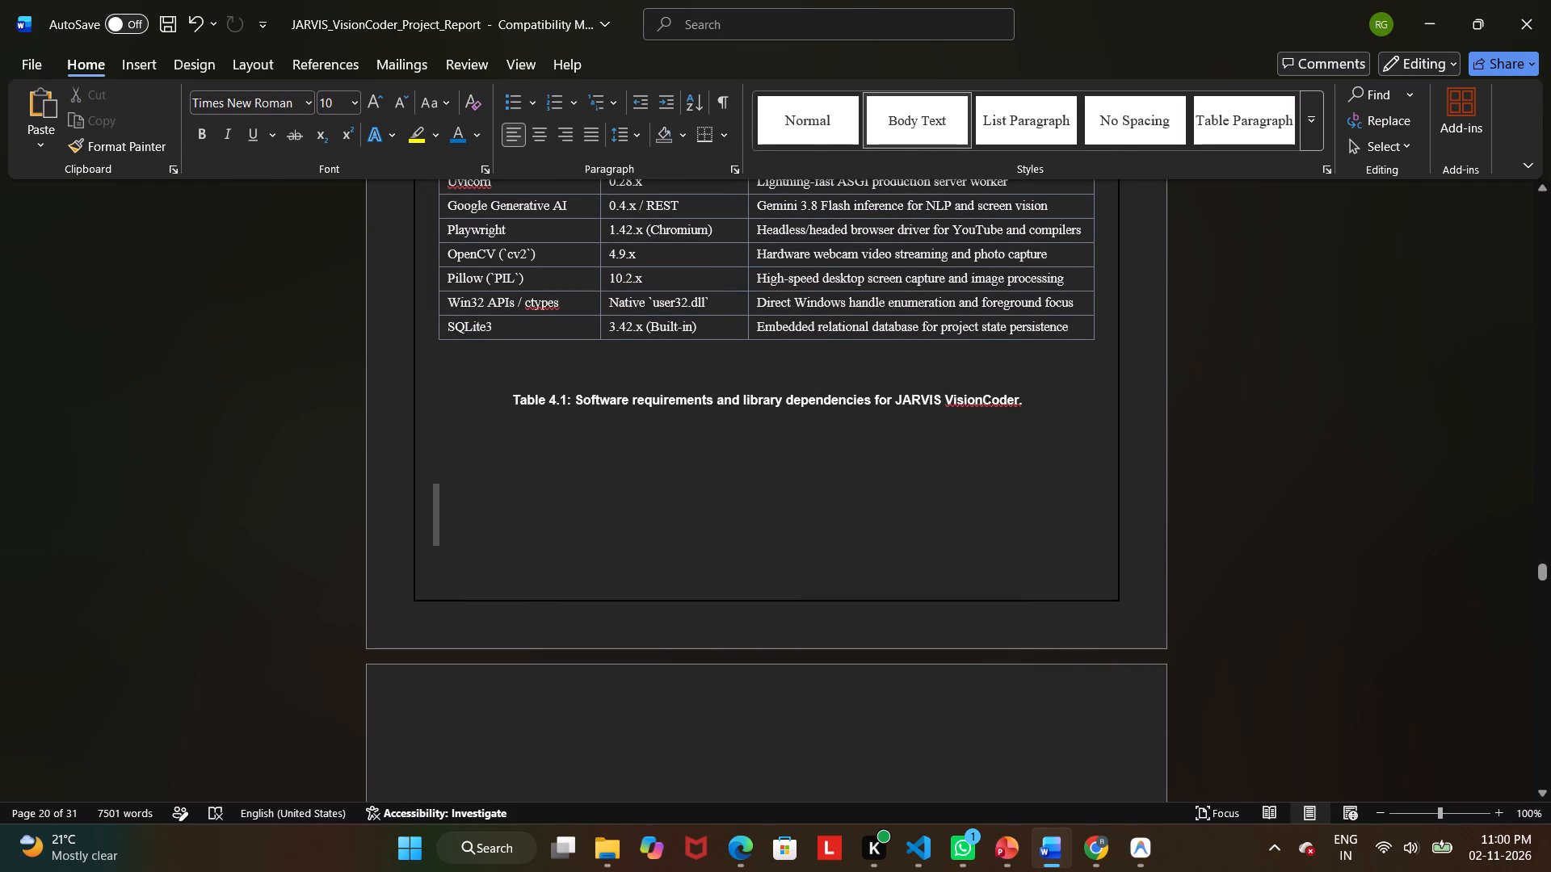
pyautogui.moveTo(443, 469); pyautogui.dragTo(443, 463)
pyautogui.press('BackSpace')
pyautogui.press('BackSpace')
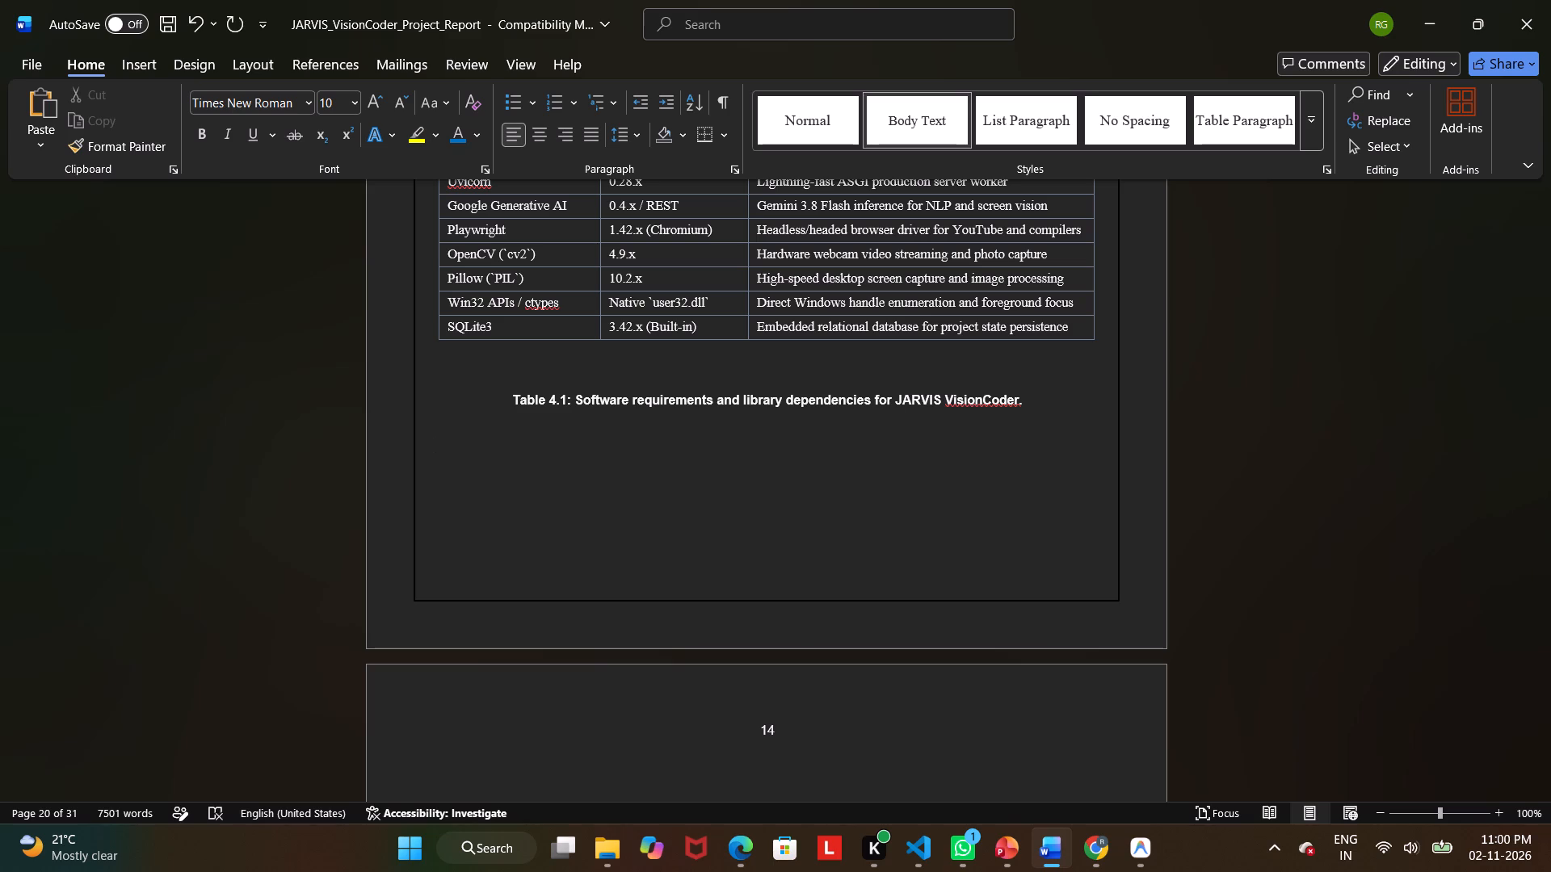
pyautogui.press('Down')
pyautogui.press('Down')
pyautogui.press('Down')
pyautogui.press('Down')
pyautogui.press('Down')
pyautogui.press('Down')
pyautogui.press('Down')
pyautogui.press('BackSpace')
pyautogui.press('BackSpace')
pyautogui.press('BackSpace')
# Insert 26 blank lines above page number 15 on page 21 to push it down to the page bottom.
pyautogui.scroll(-2, 443, 463)
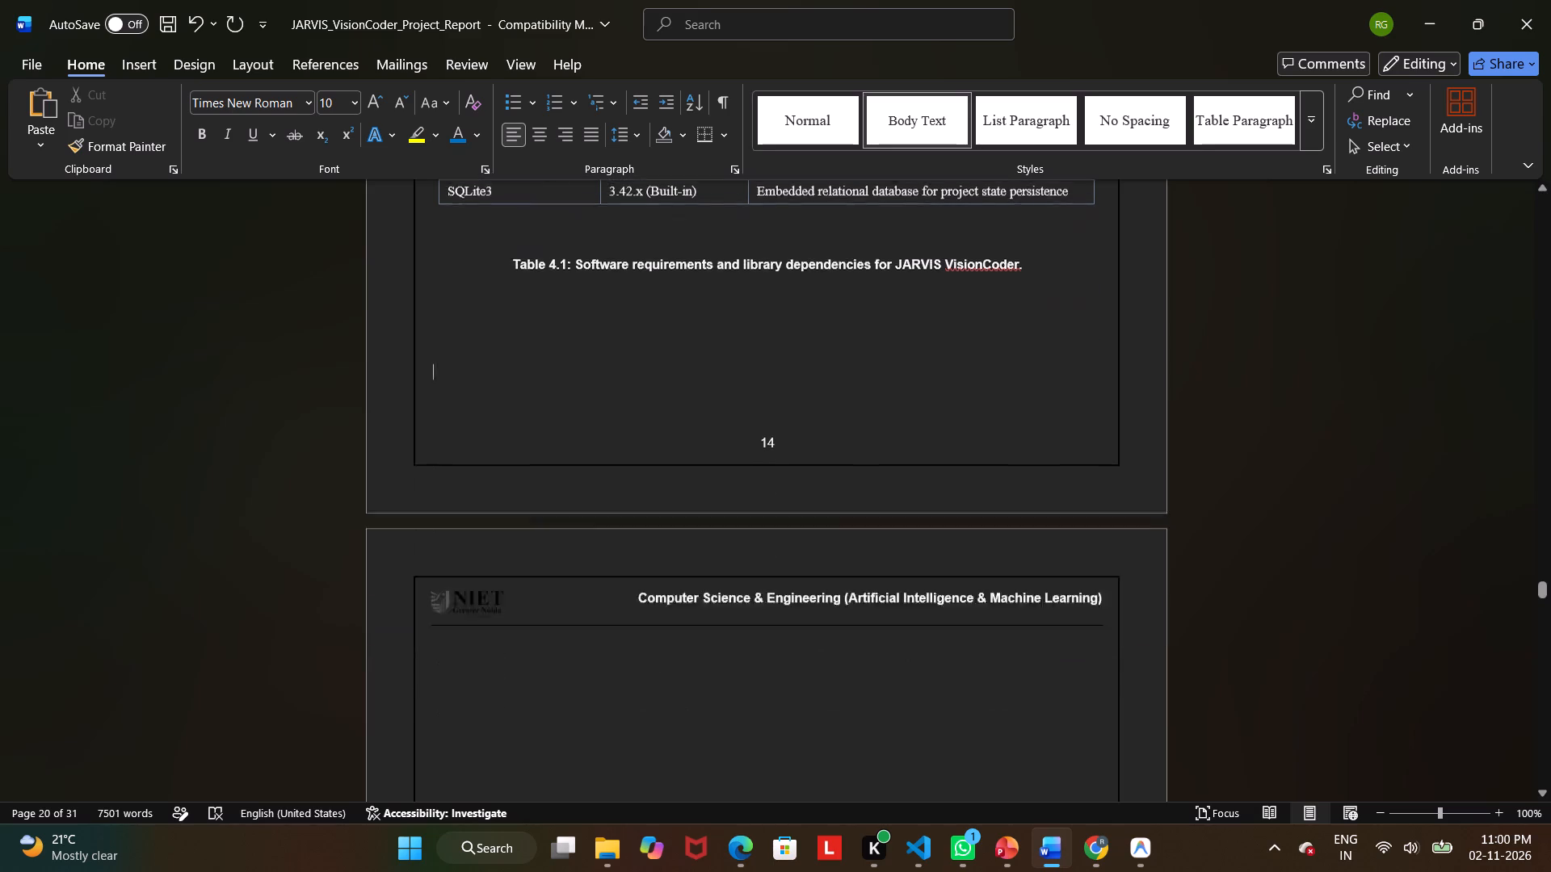
pyautogui.scroll(-1, 443, 463)
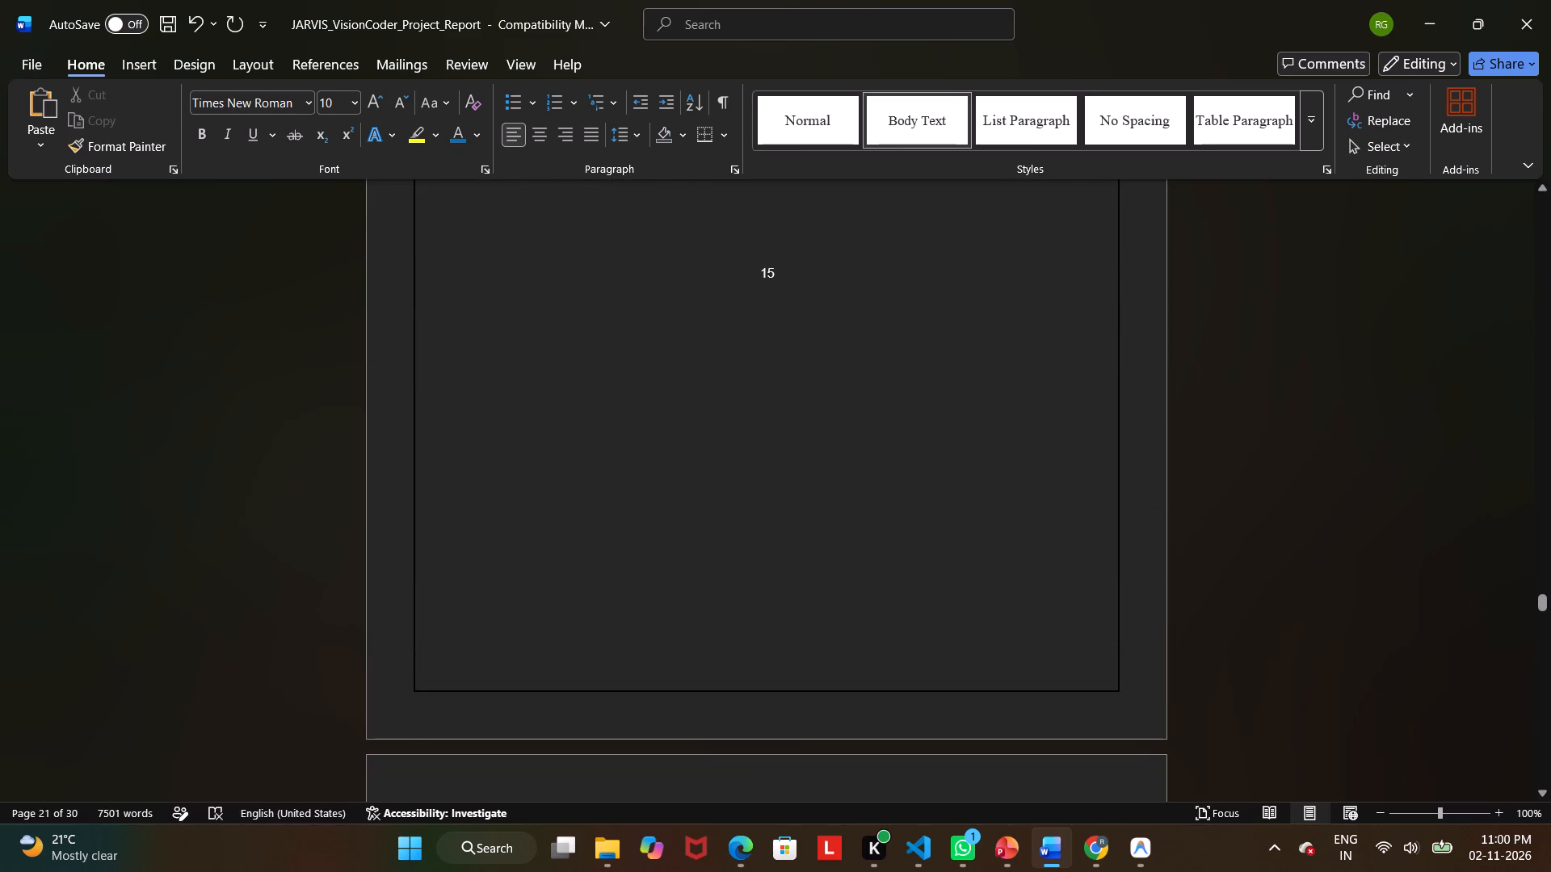
pyautogui.click(548, 244)
pyautogui.press("'")
pyautogui.press("'")
pyautogui.press("'")
pyautogui.press("'")
pyautogui.press('BackSpace')
pyautogui.press('BackSpace')
pyautogui.press('BackSpace')
pyautogui.press('BackSpace')
pyautogui.press('Return')
pyautogui.press('Return')
pyautogui.press('Return')
pyautogui.press('Return')
pyautogui.press('Return')
pyautogui.press('Return')
pyautogui.press('Return')
pyautogui.press('Return')
pyautogui.press('Return')
pyautogui.press('Return')
pyautogui.press('Return')
pyautogui.press('Return')
pyautogui.press('Return')
pyautogui.press('Return')
pyautogui.press('Return')
pyautogui.press('Return')
pyautogui.press('Return')
pyautogui.press('Return')
pyautogui.press('Return')
pyautogui.press('Return')
pyautogui.press('Return')
pyautogui.press('Return')
pyautogui.press('Return')
pyautogui.press('Return')
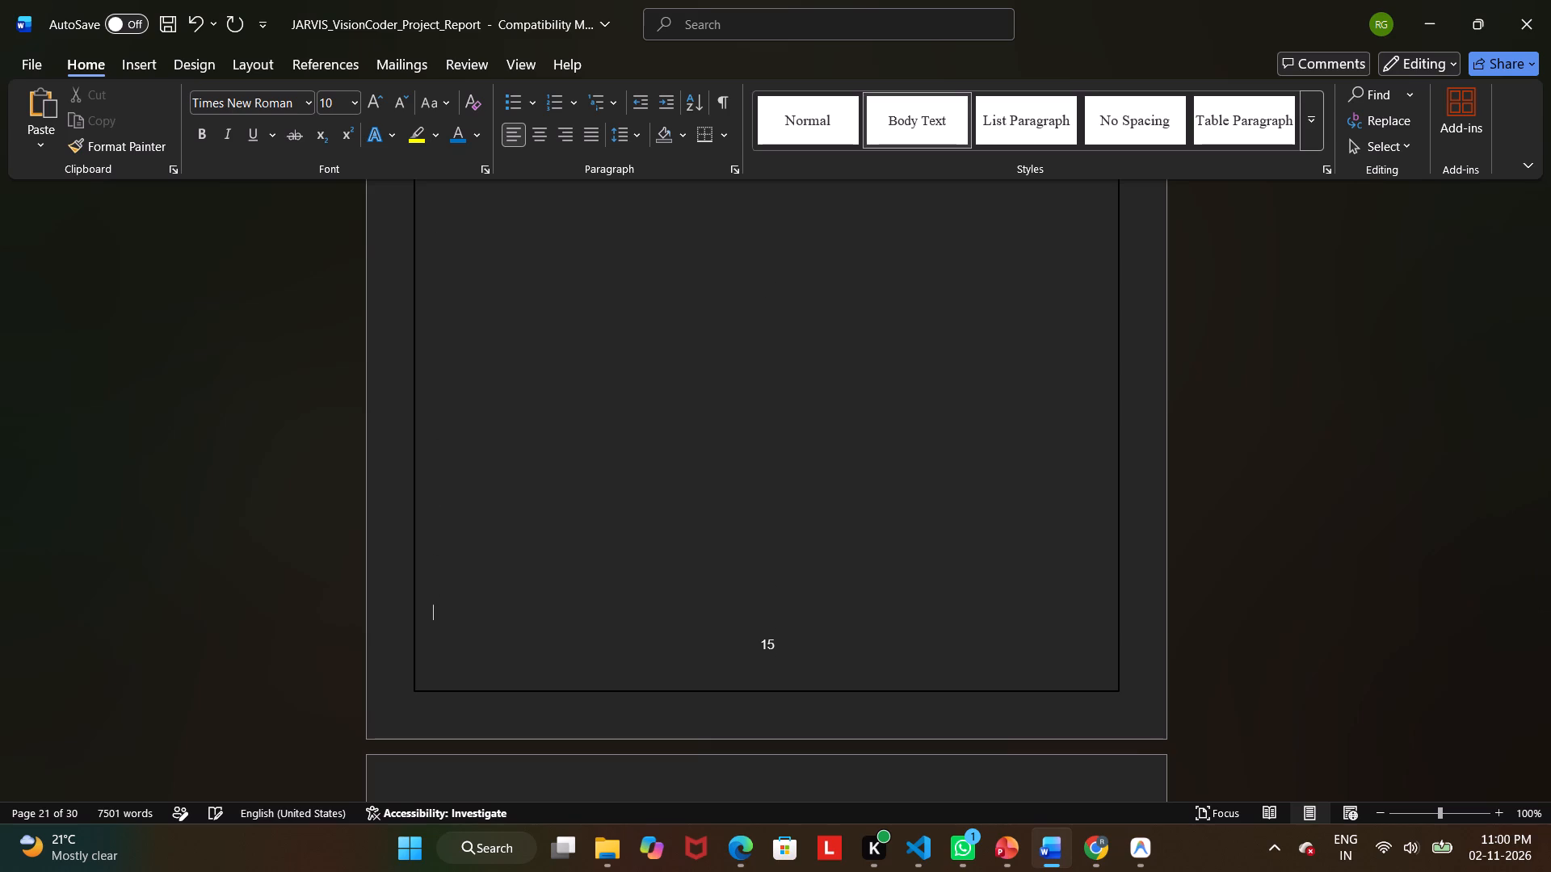
pyautogui.press('Return')
pyautogui.press('Return')
# Delete the duplicate software requirements section from page 22: the Table 4.1 caption, the table and the 4.4 heading.
pyautogui.scroll(-3, 548, 244)
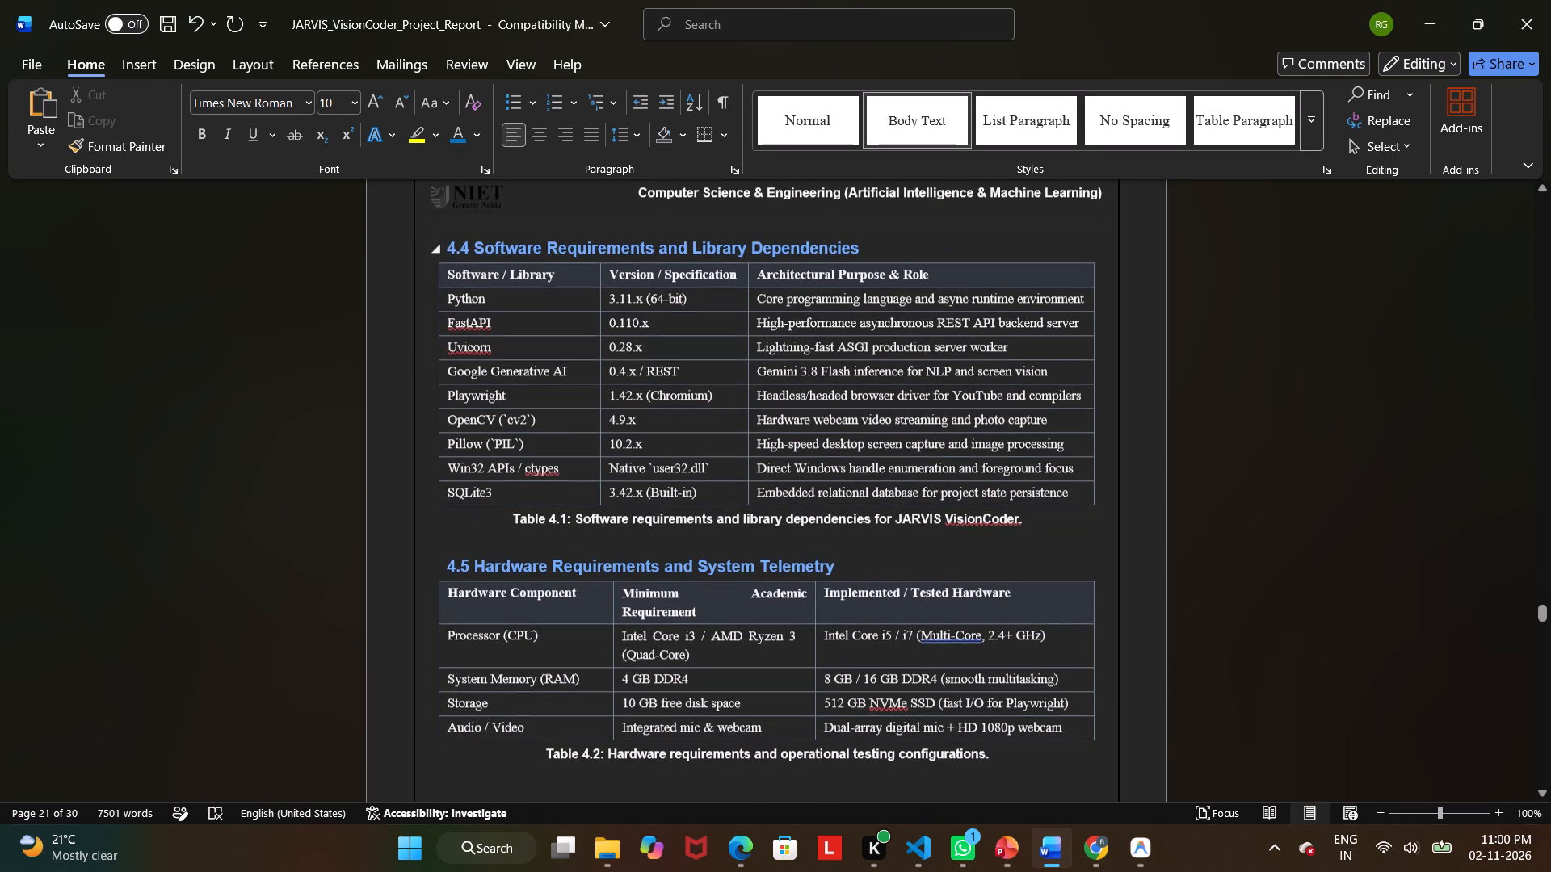
pyautogui.moveTo(1038, 530); pyautogui.dragTo(464, 504)
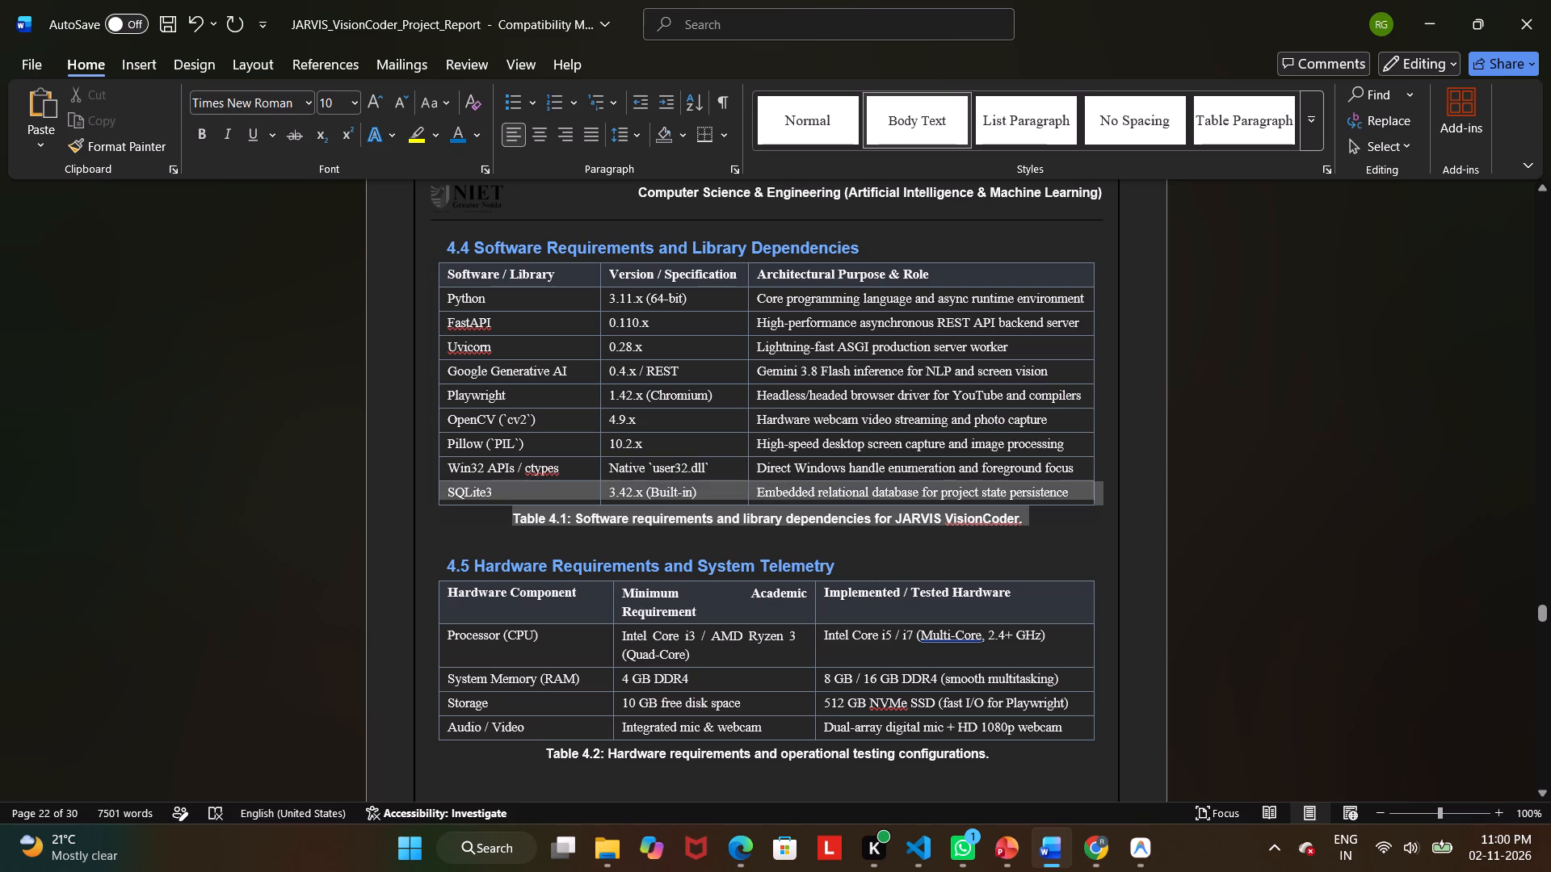
pyautogui.moveTo(464, 504); pyautogui.dragTo(463, 504)
pyautogui.press('BackSpace')
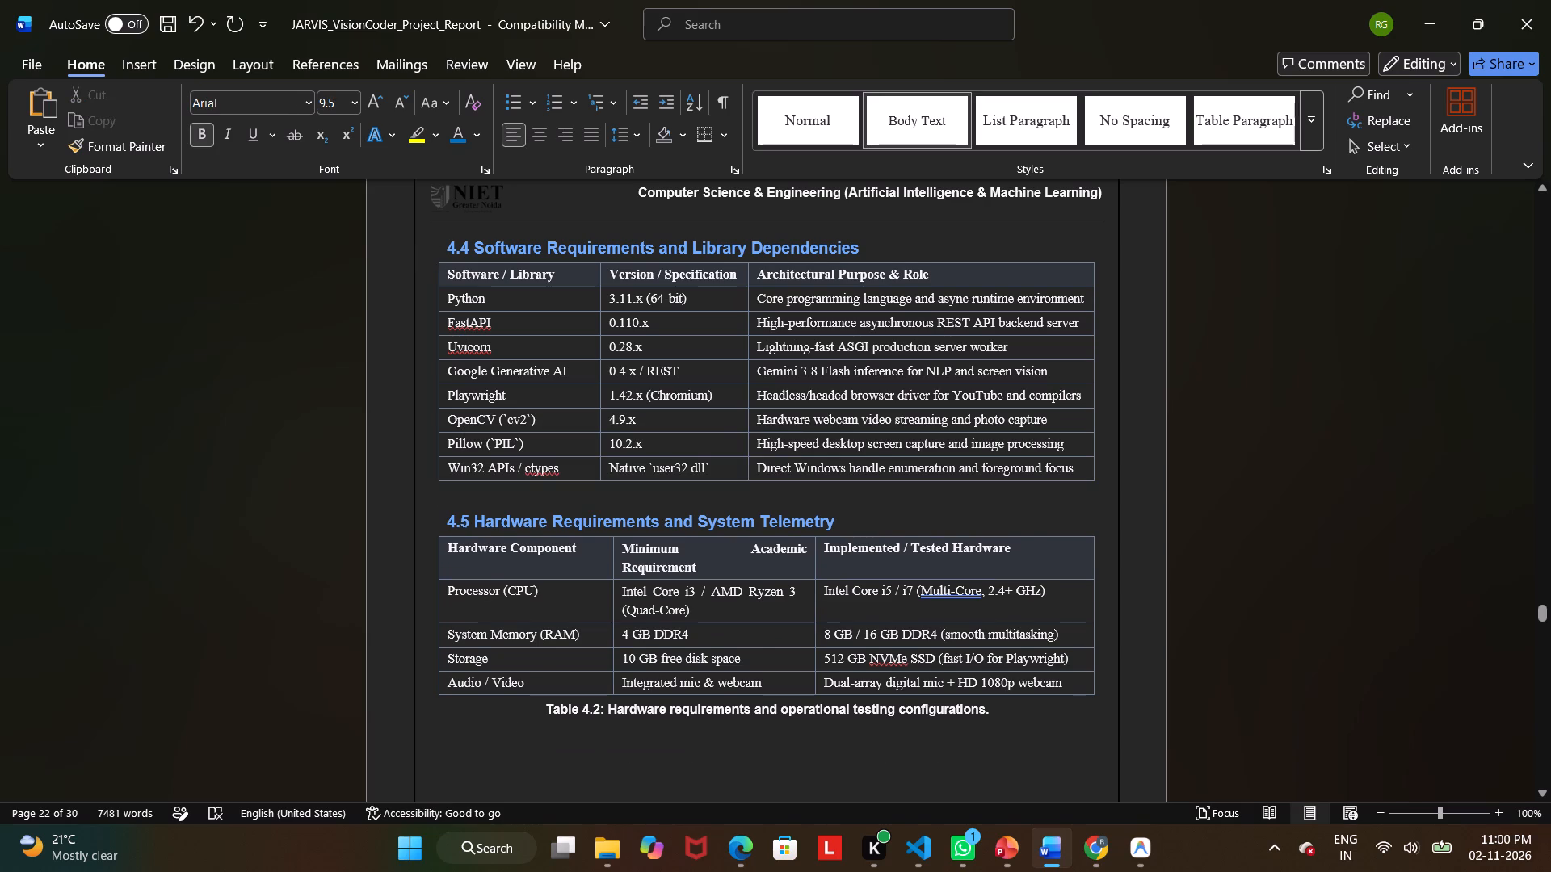
pyautogui.moveTo(952, 505); pyautogui.dragTo(503, 231)
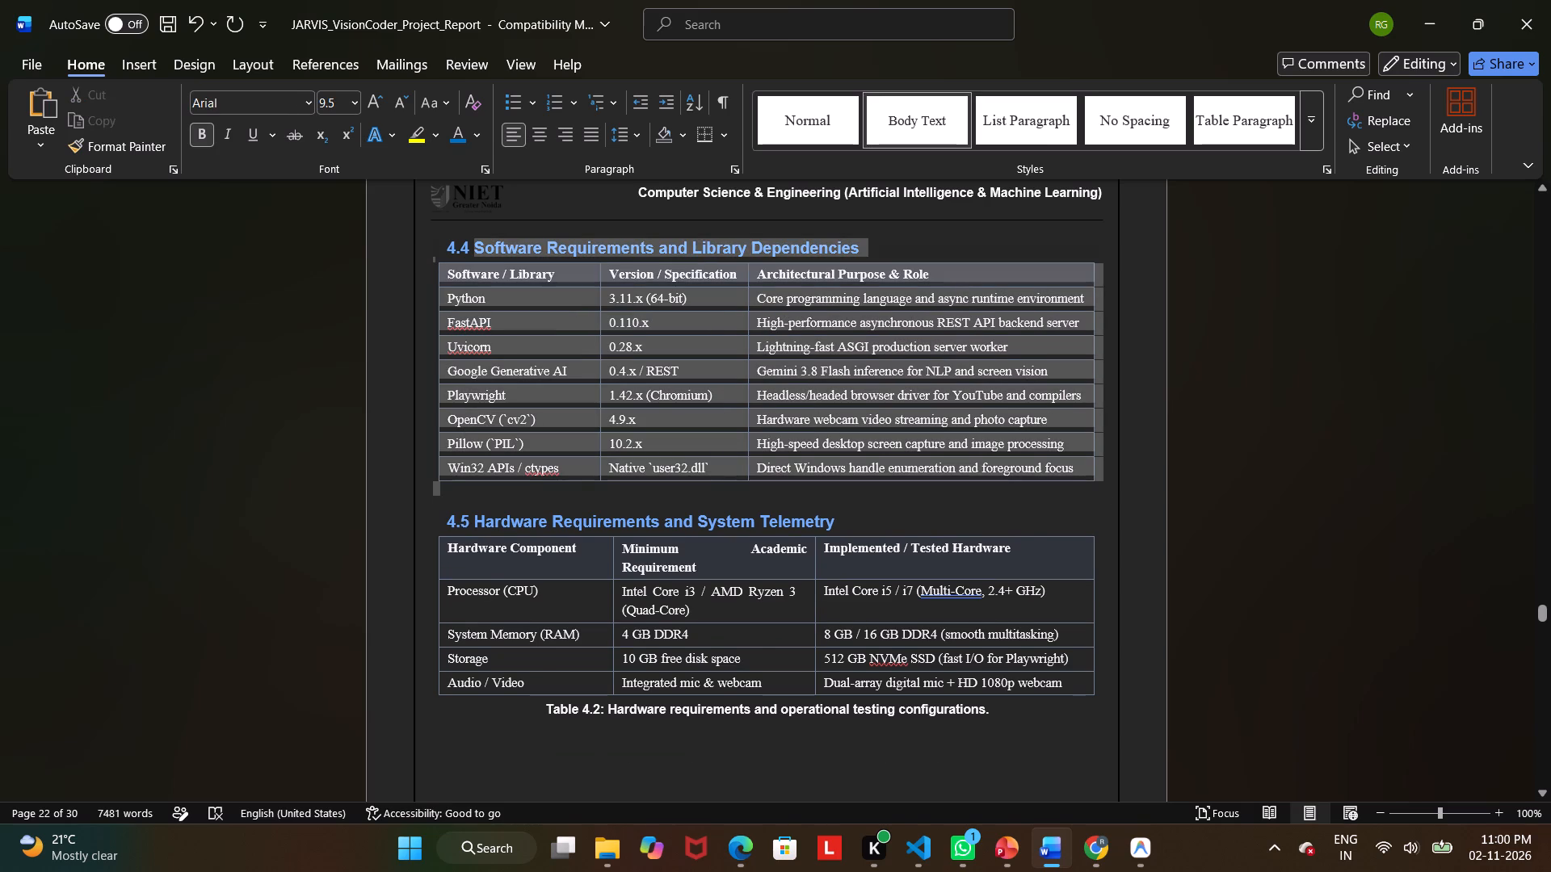
pyautogui.moveTo(503, 231); pyautogui.dragTo(470, 231)
pyautogui.press('BackSpace')
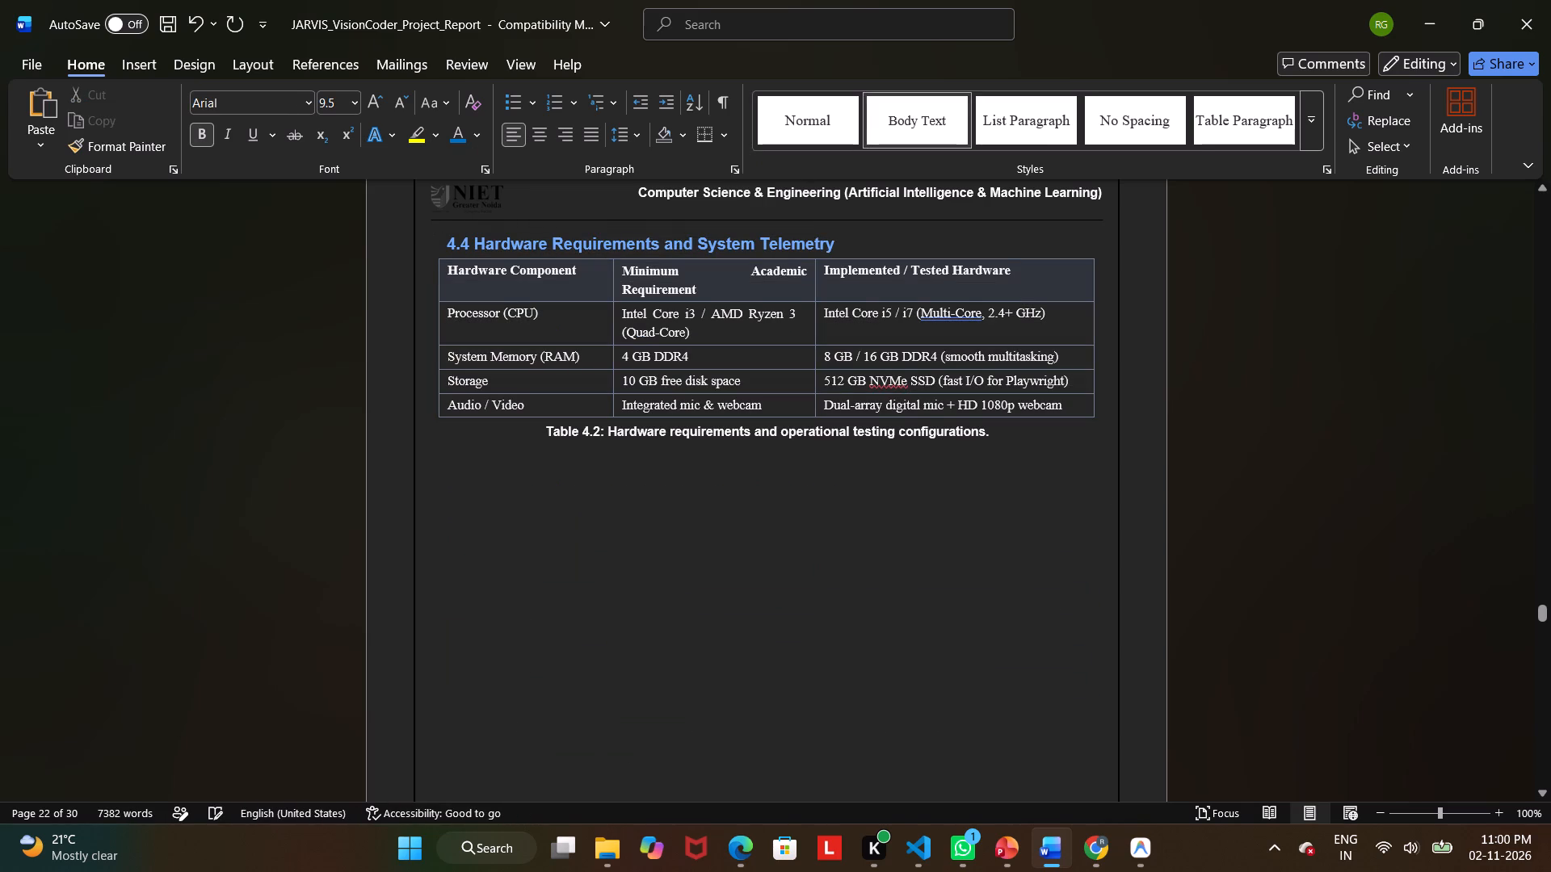
# Copy the 4.4 Hardware Requirements heading, table and Table 4.2 caption from page 22 to the top of page 21, below two blank lines.
pyautogui.moveTo(1008, 433); pyautogui.dragTo(459, 313)
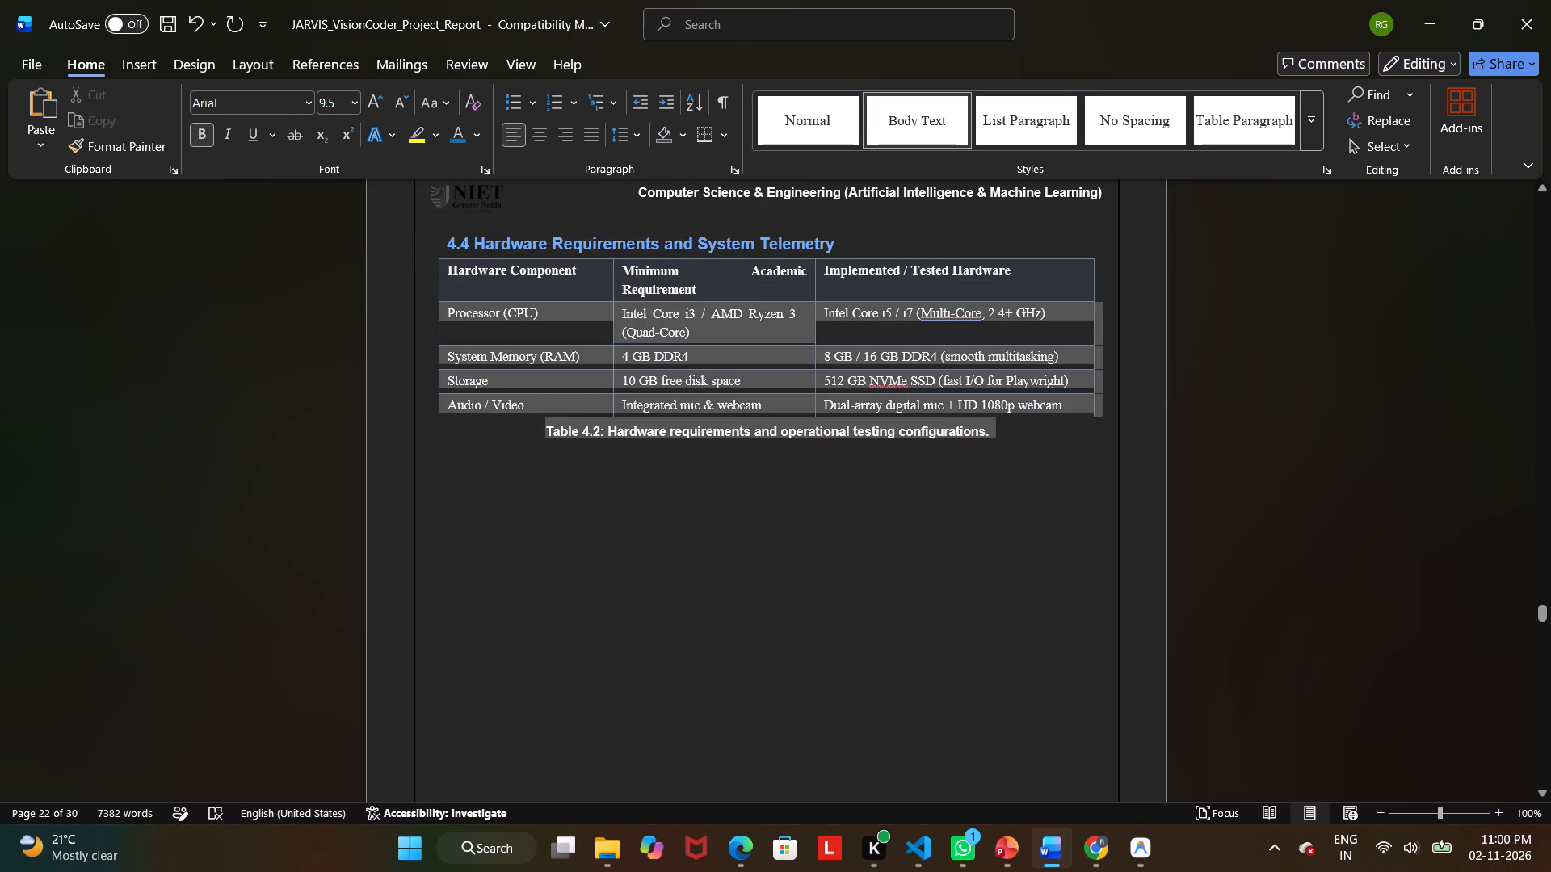
pyautogui.moveTo(459, 313); pyautogui.dragTo(419, 231)
pyautogui.hotkey('ctrl', 'c')
pyautogui.hotkey('ctrl', 'c')
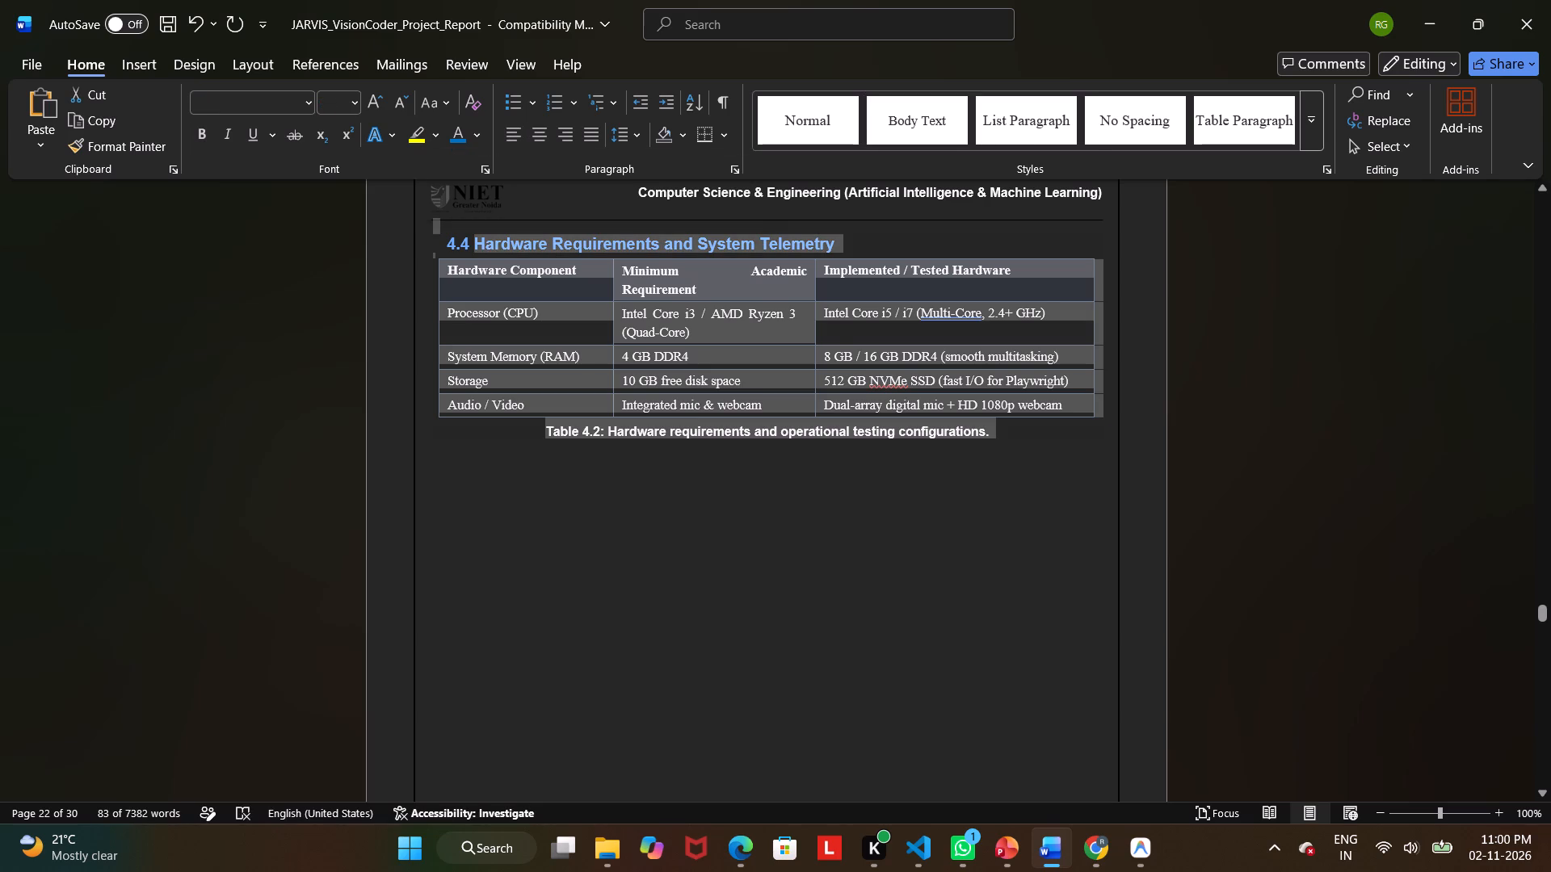
pyautogui.scroll(5, 419, 231)
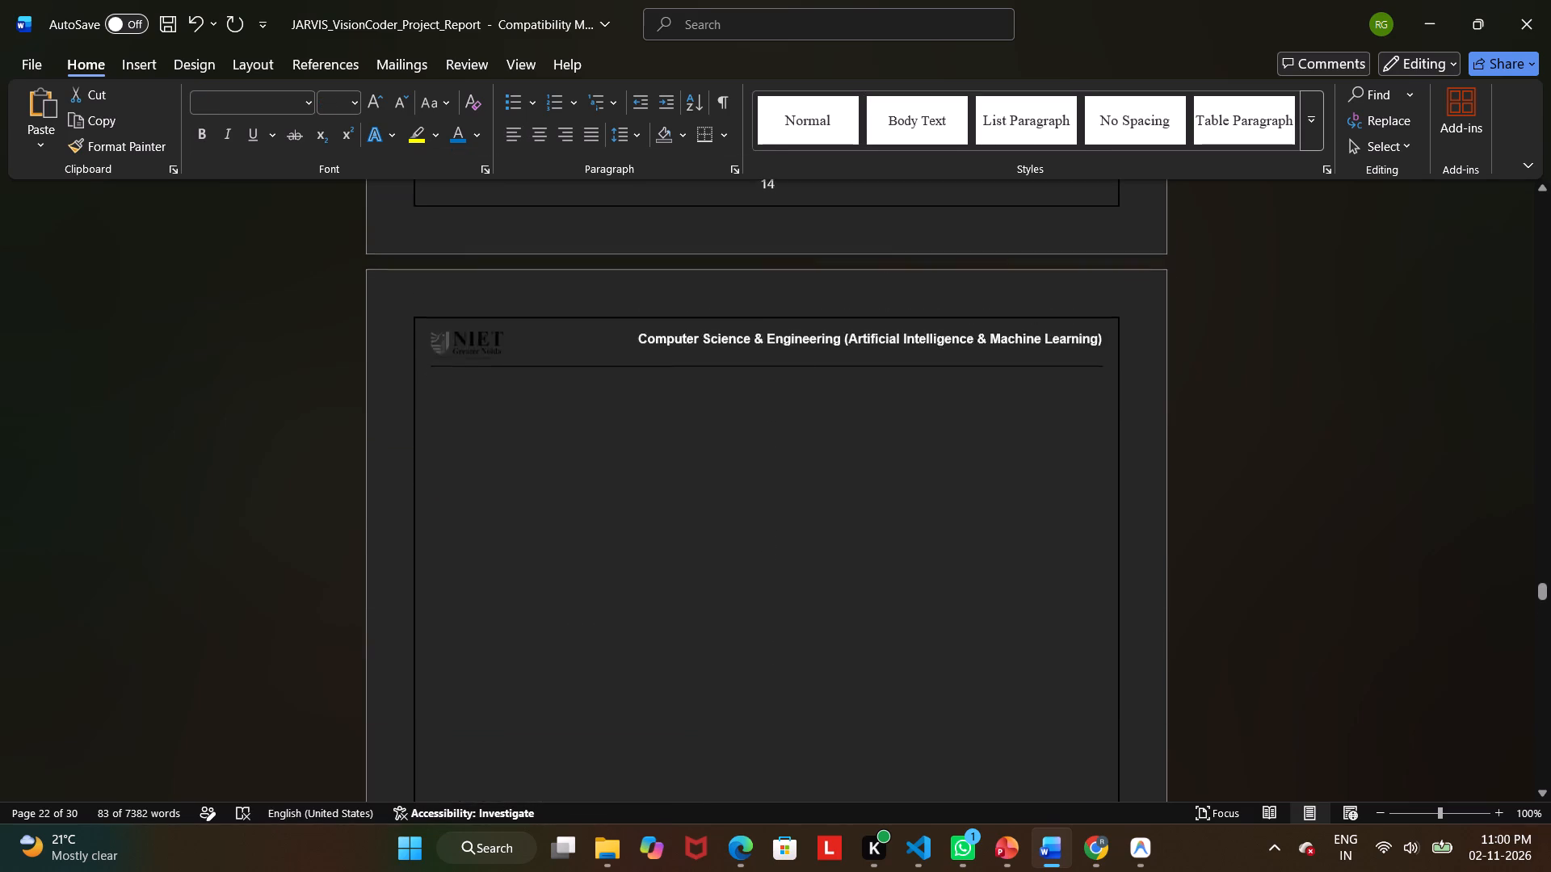
pyautogui.scroll(2, 419, 231)
pyautogui.scroll(-2, 419, 231)
pyautogui.click(587, 426)
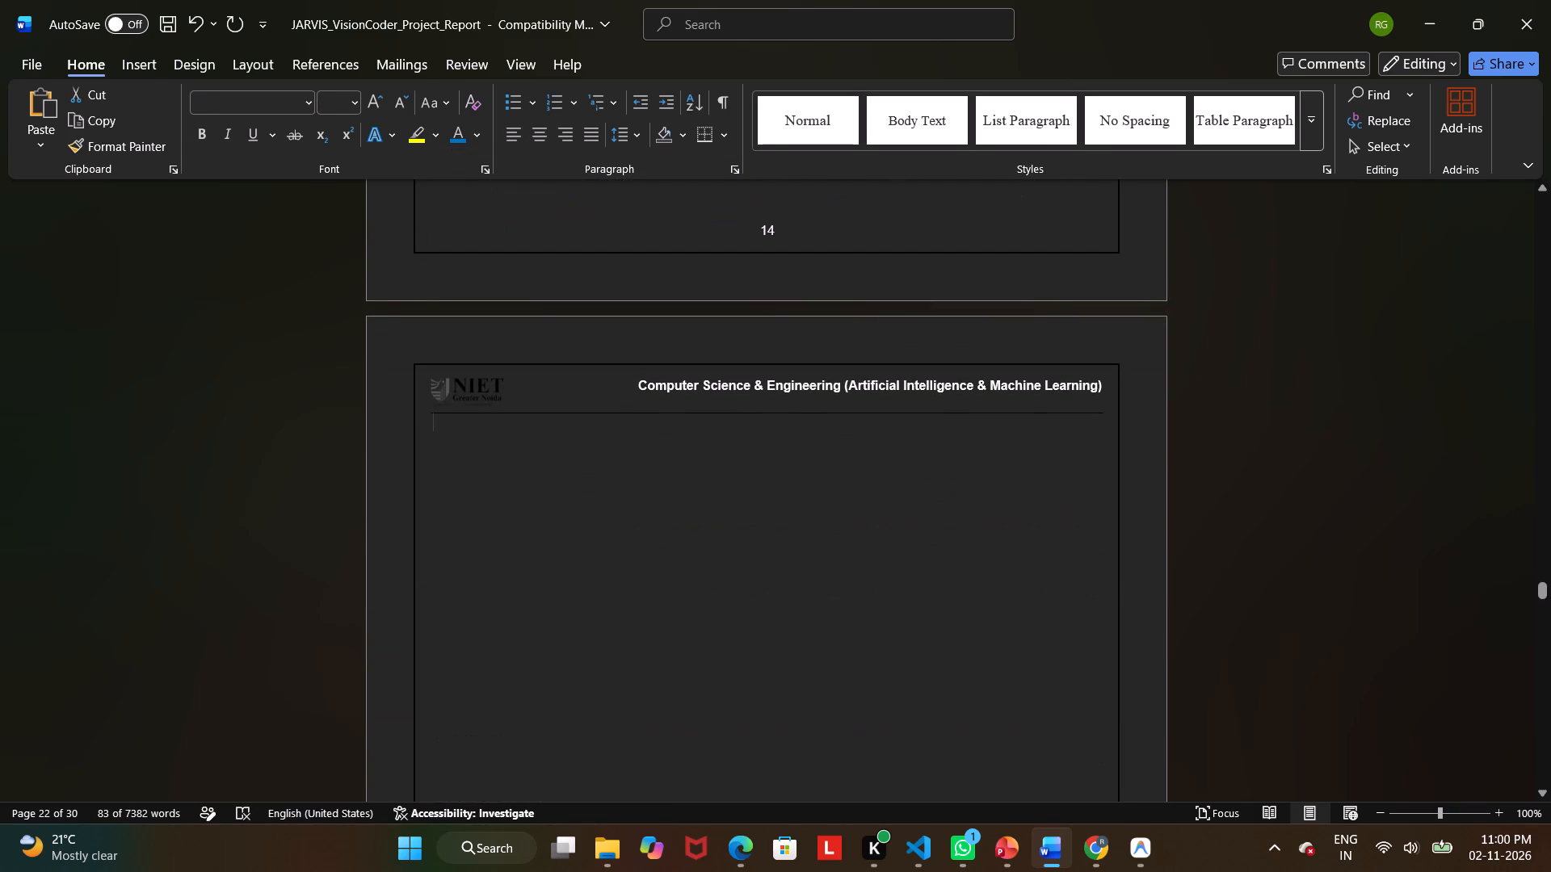
pyautogui.press('Return')
pyautogui.press('Return')
pyautogui.hotkey('ctrl', 'v')
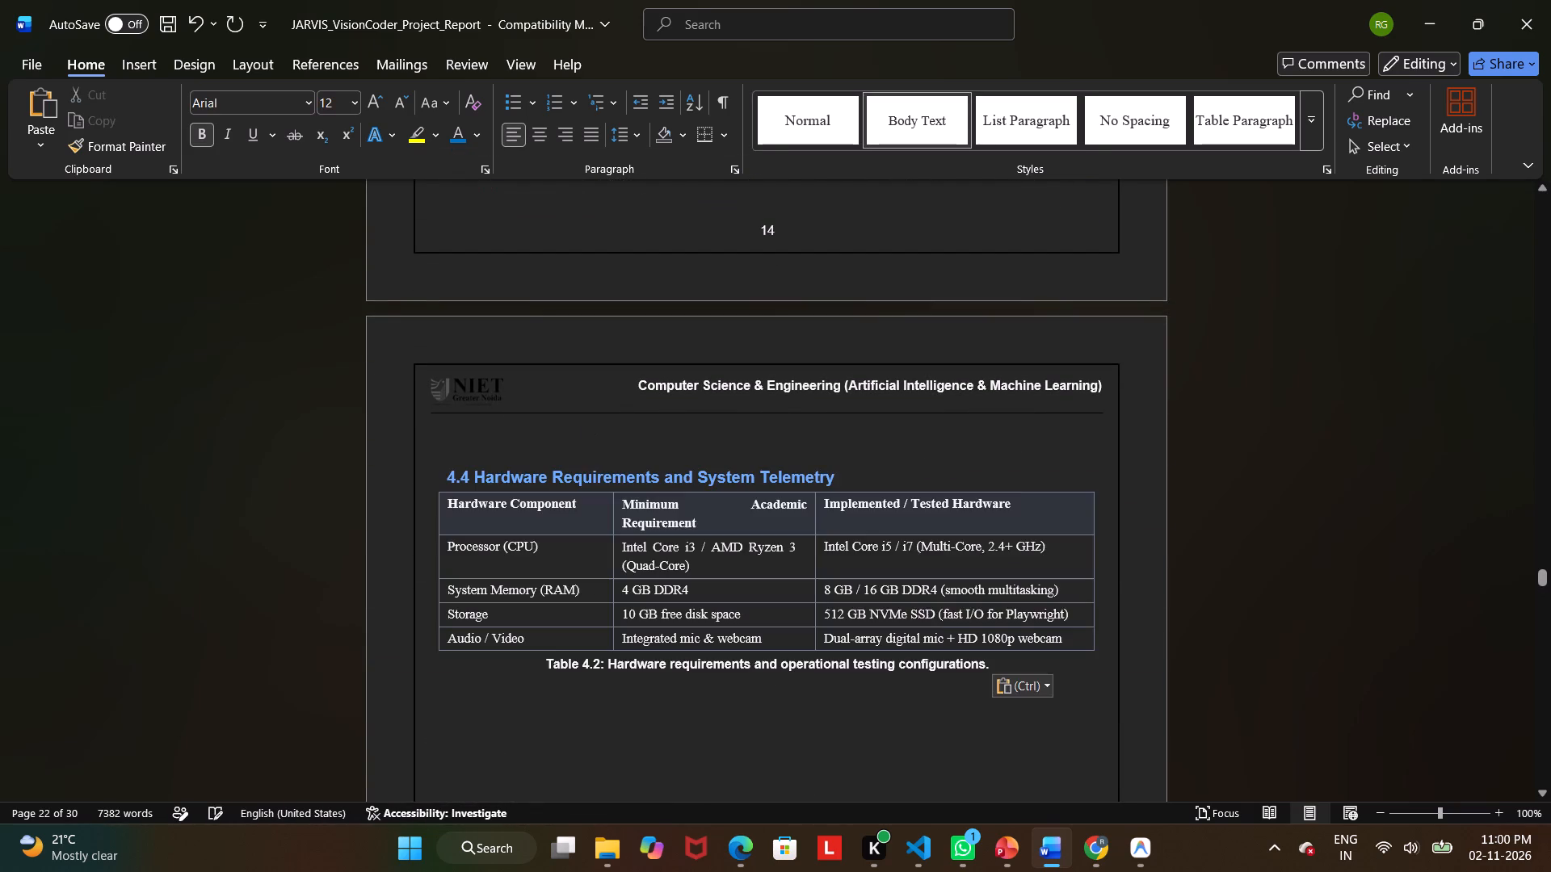
# Delete the duplicate 4.5 Hardware Requirements heading, its table and the Table 4.2 caption from the page above page number 16.
pyautogui.scroll(-7, 587, 426)
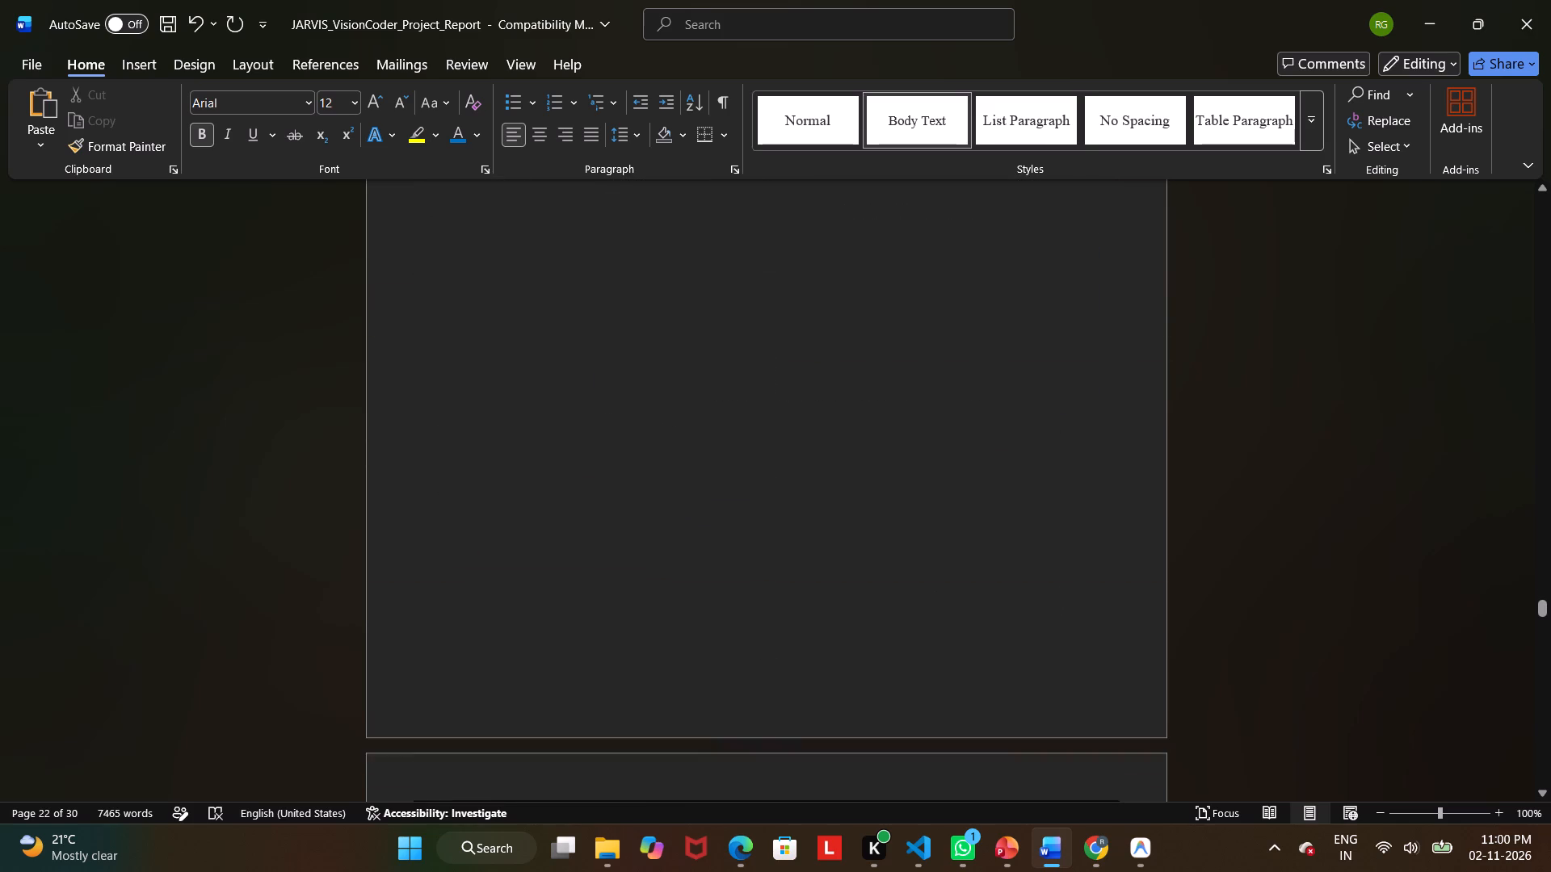
pyautogui.scroll(-1, 587, 426)
pyautogui.scroll(1, 989, 339)
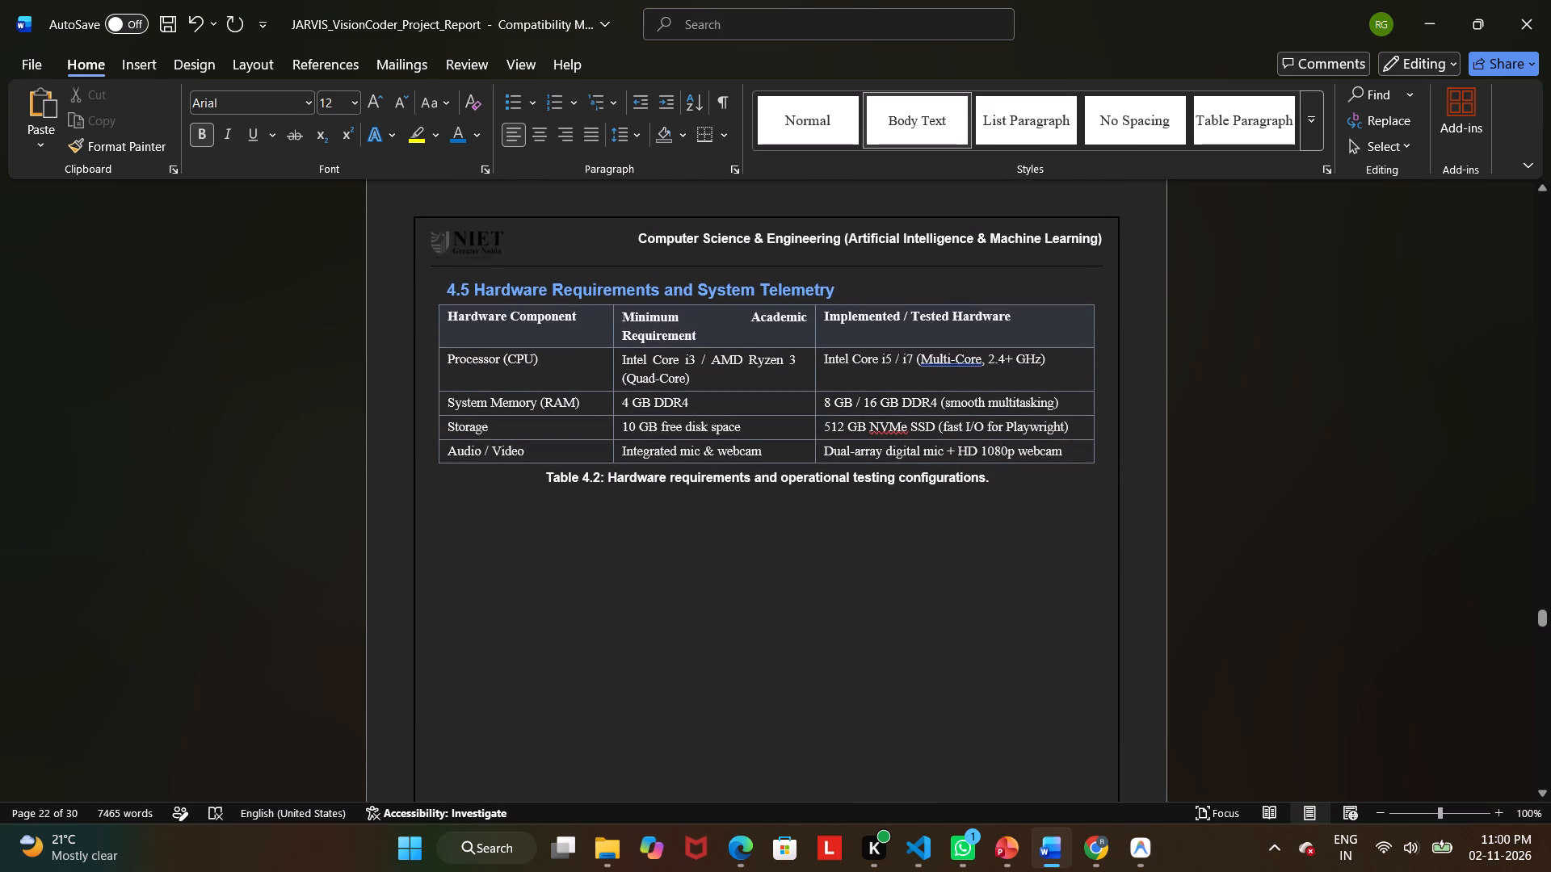
pyautogui.moveTo(1012, 487); pyautogui.dragTo(476, 330)
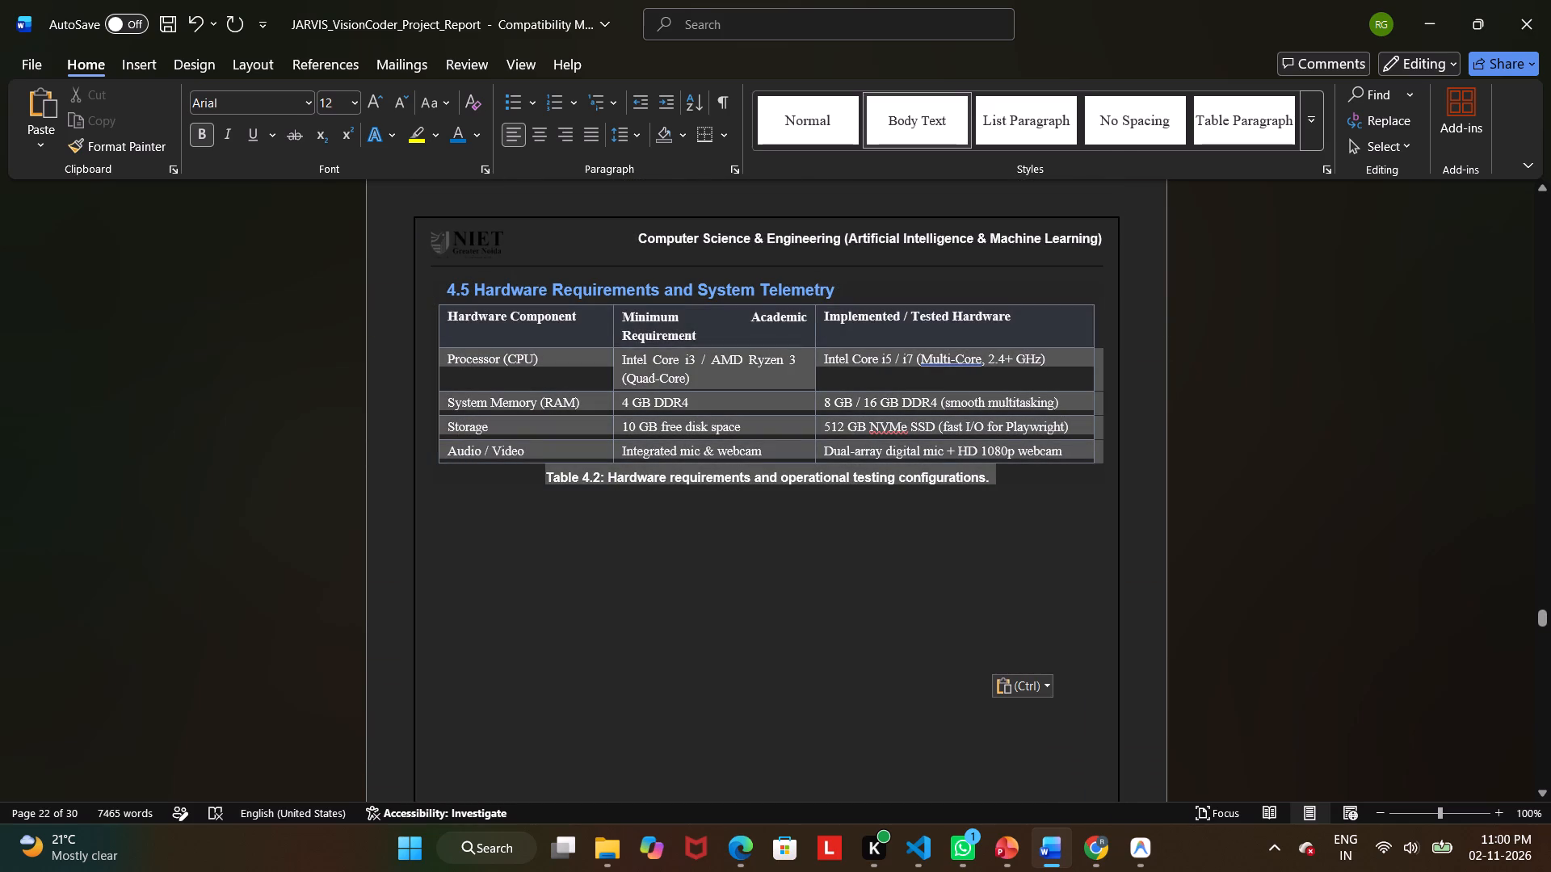
pyautogui.moveTo(476, 330); pyautogui.dragTo(464, 295)
pyautogui.press('BackSpace')
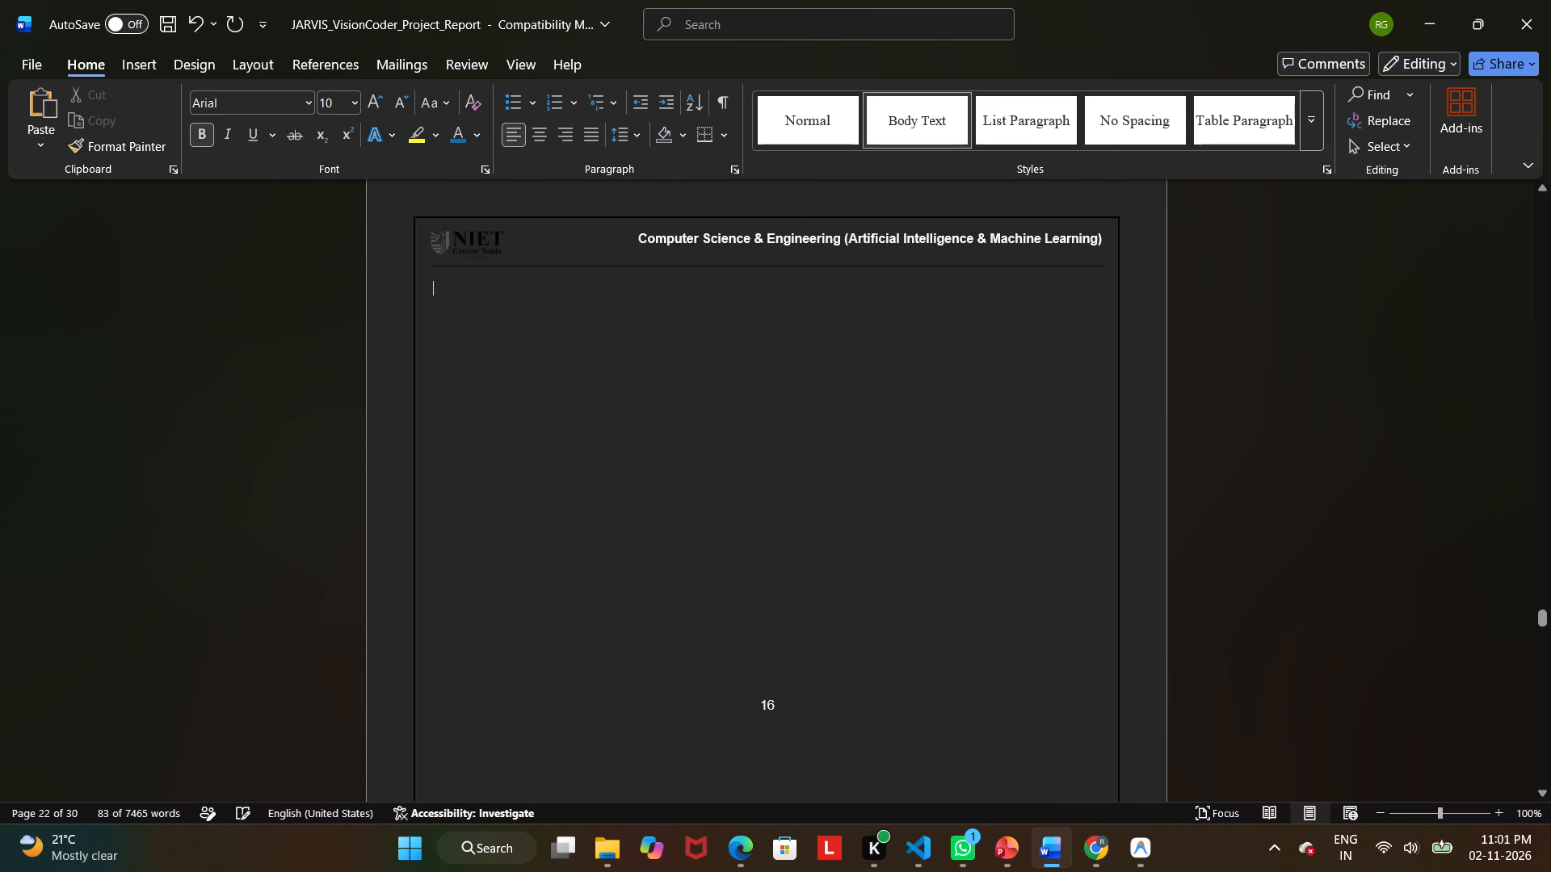
# Delete two blocks of blank lines above page number 15, and add seven blank lines to set it at the bottom of page 21.
pyautogui.scroll(1, 464, 295)
pyautogui.scroll(4, 570, 556)
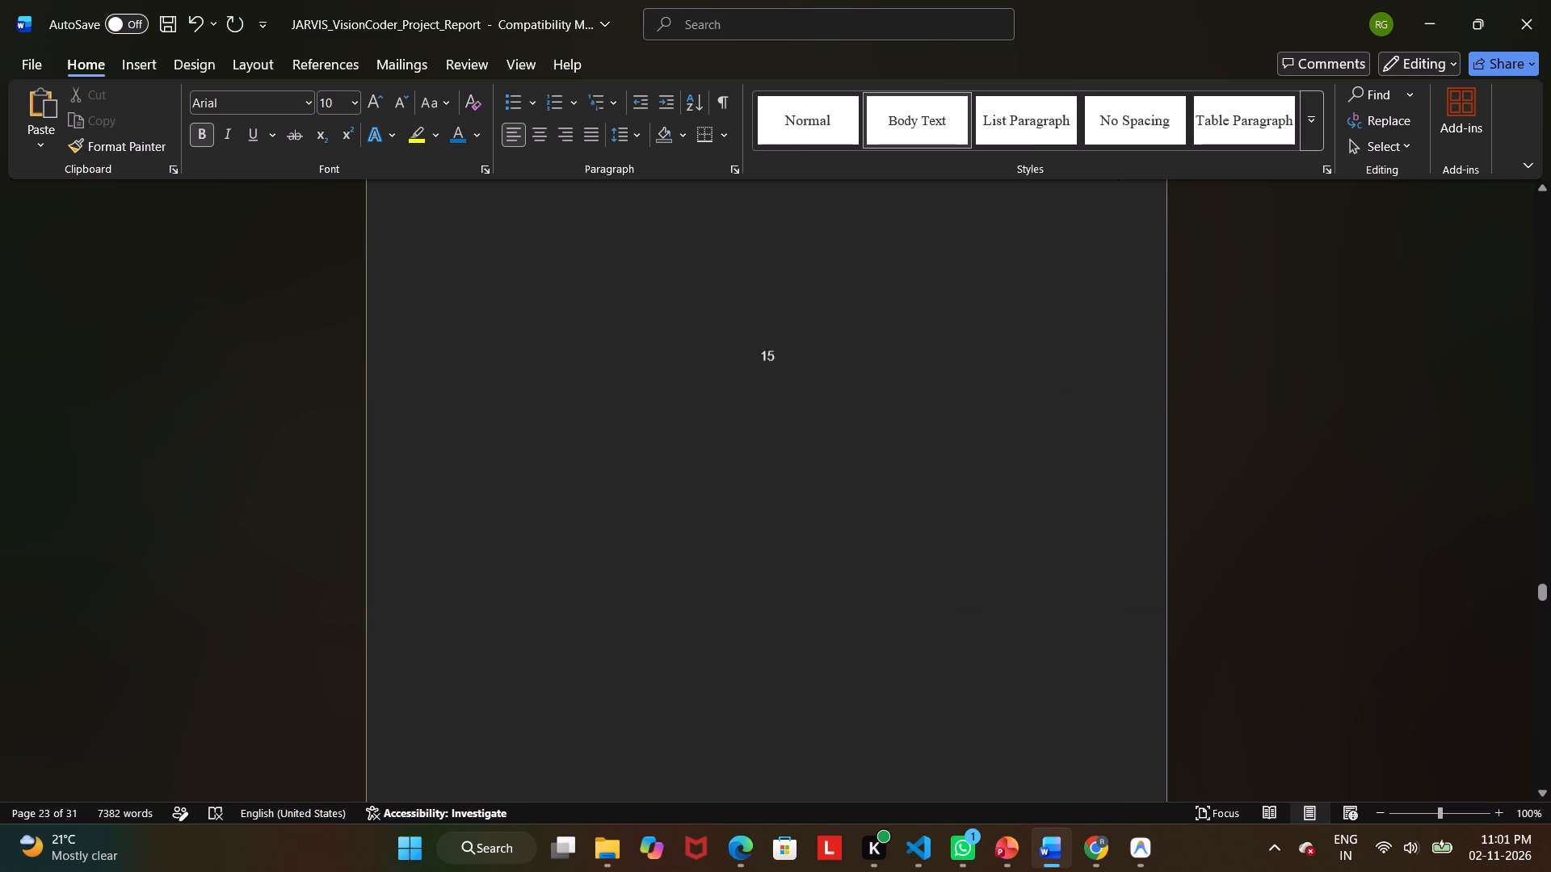
pyautogui.scroll(3, 570, 556)
pyautogui.scroll(-2, 570, 556)
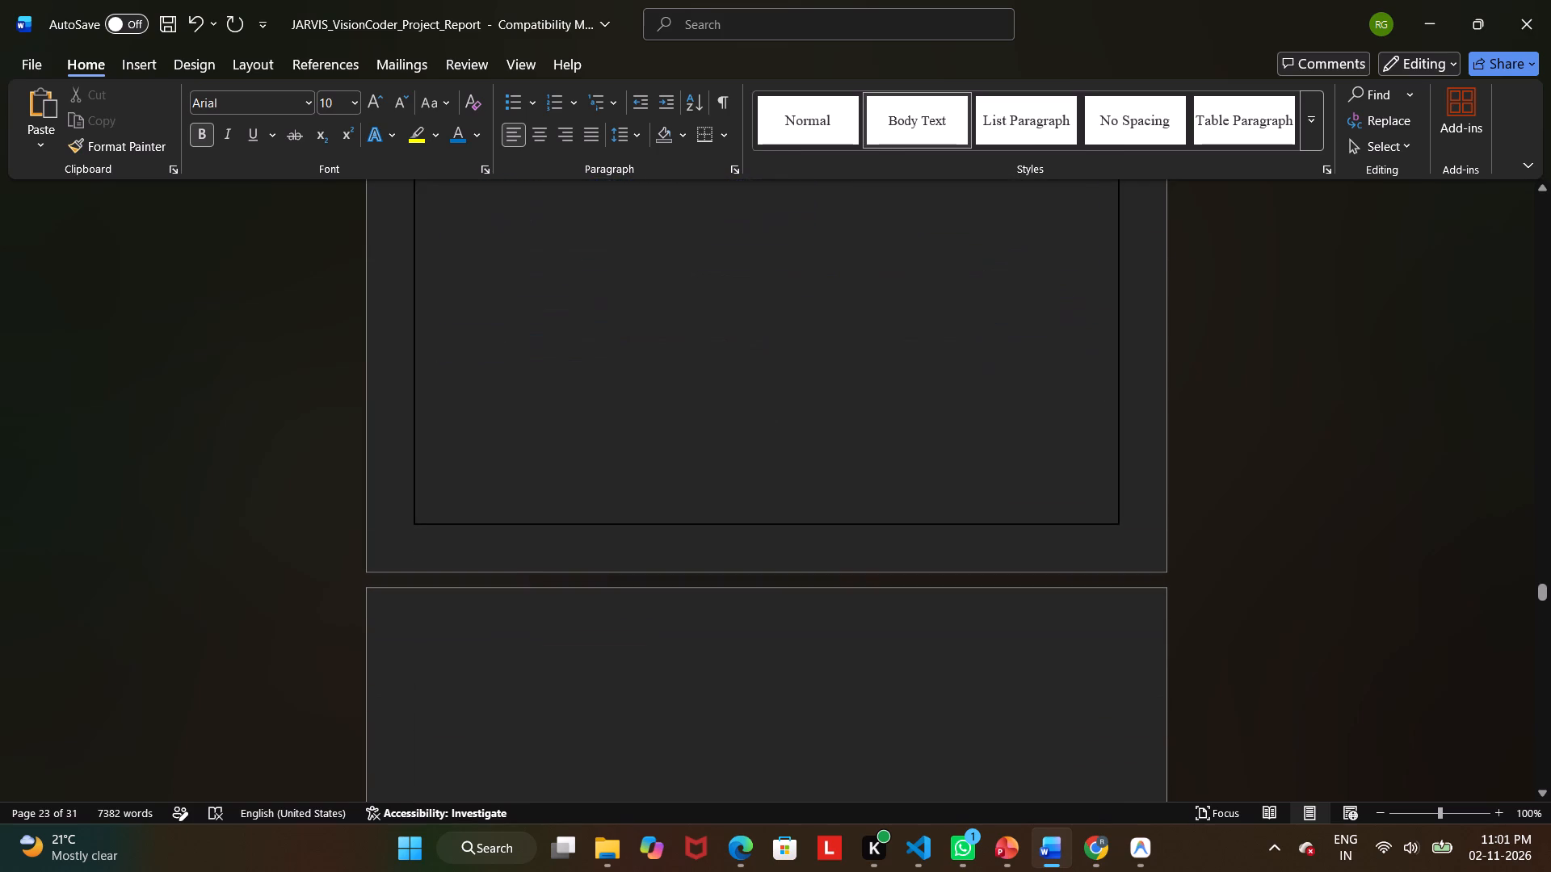
pyautogui.moveTo(604, 442); pyautogui.dragTo(503, 226)
pyautogui.press('BackSpace')
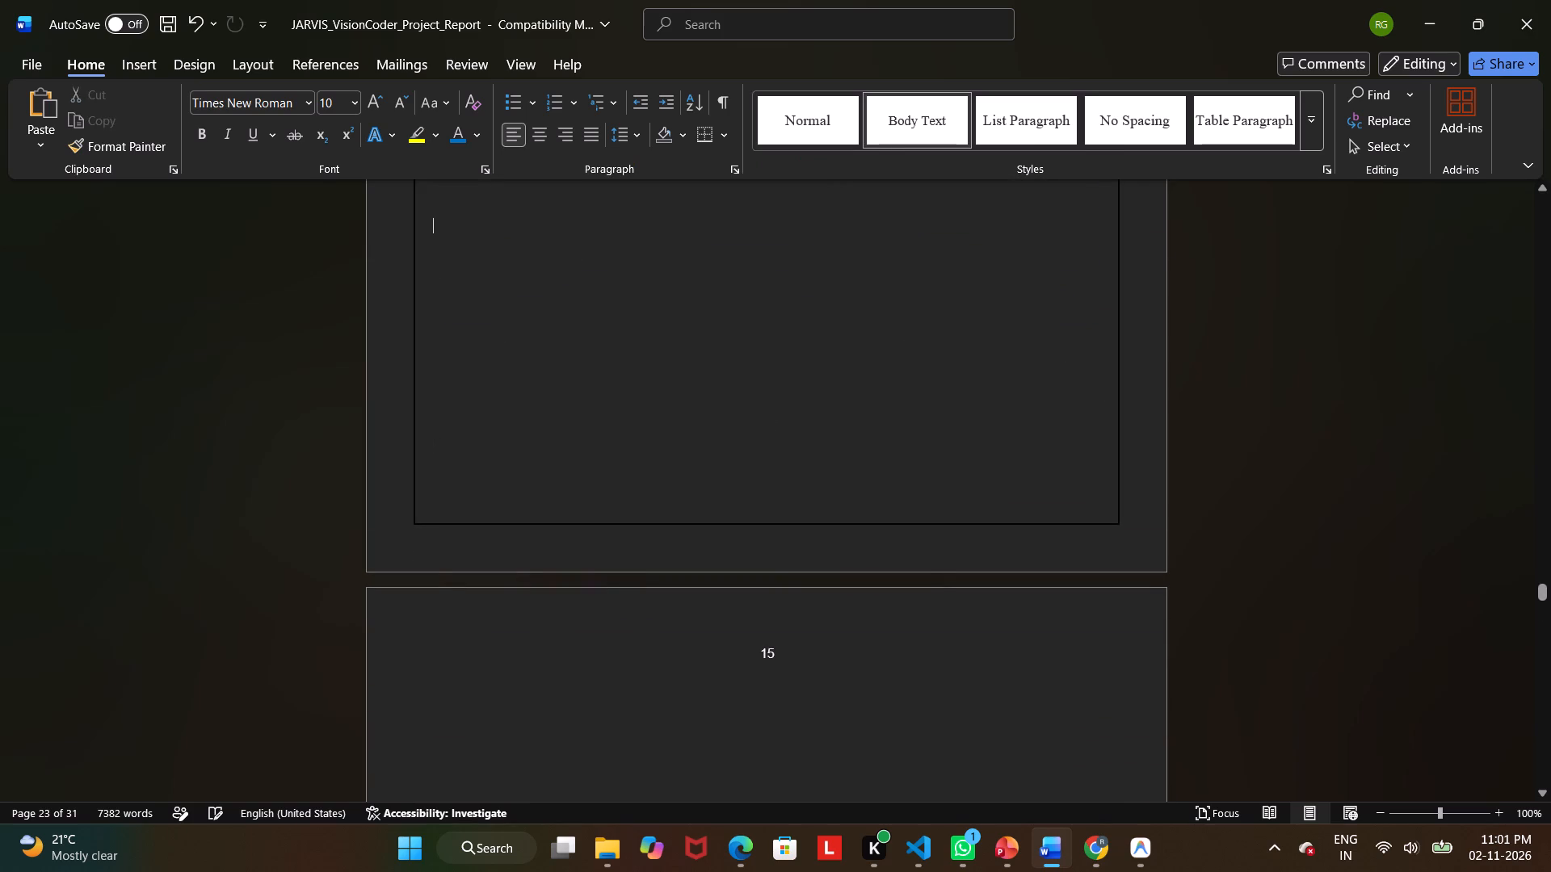
pyautogui.moveTo(477, 426); pyautogui.dragTo(453, 270)
pyautogui.press('BackSpace')
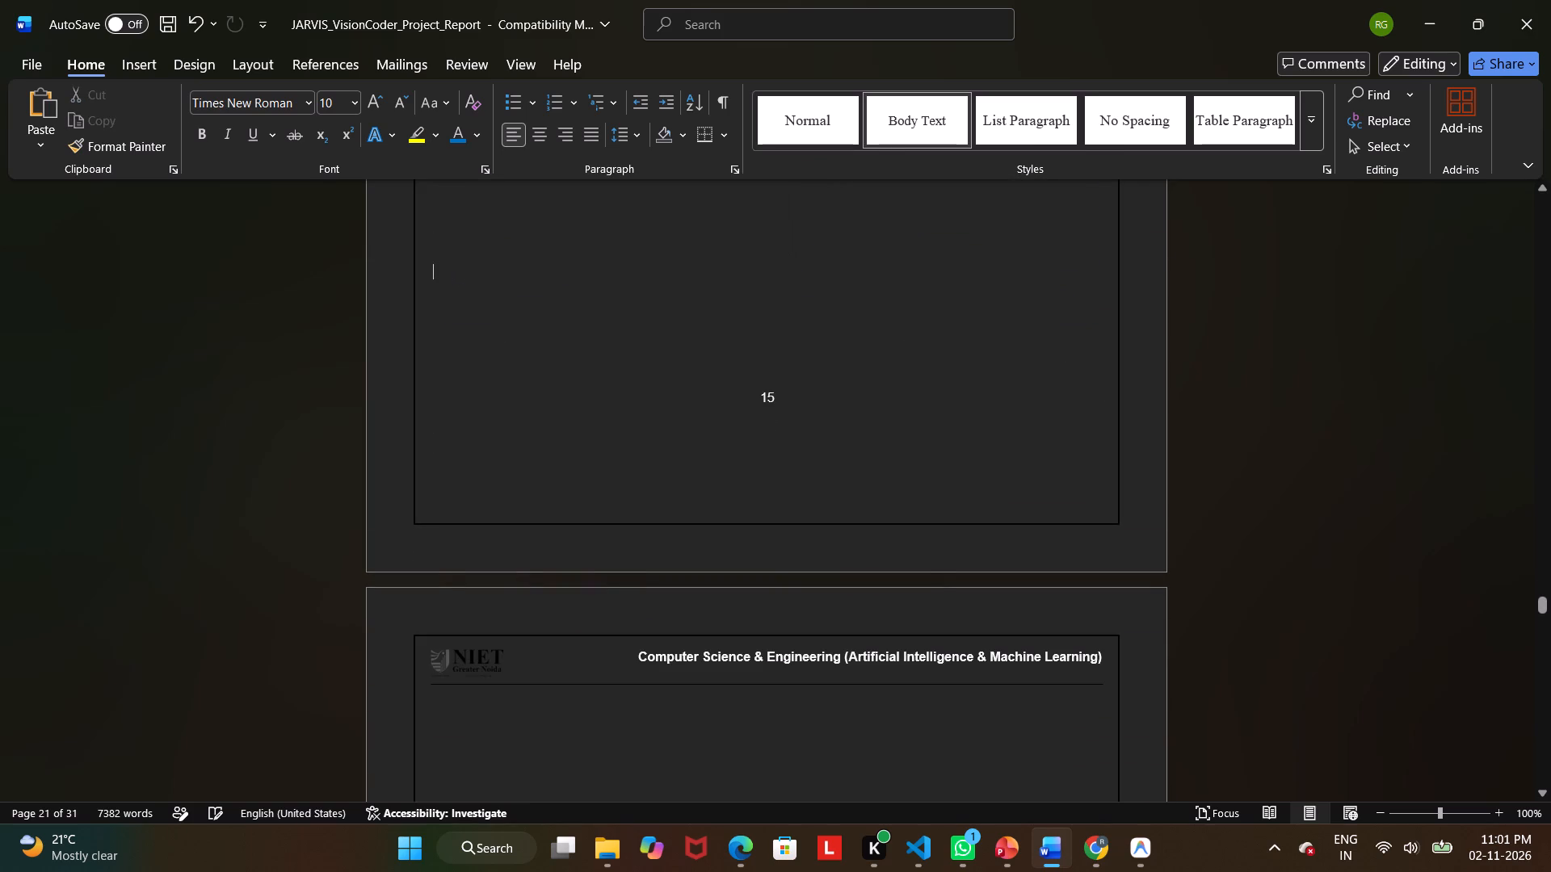
pyautogui.press('Return')
pyautogui.press('Return')
pyautogui.press('Return')
pyautogui.press('Return')
pyautogui.press('Return')
pyautogui.press('Return')
pyautogui.press('Return')
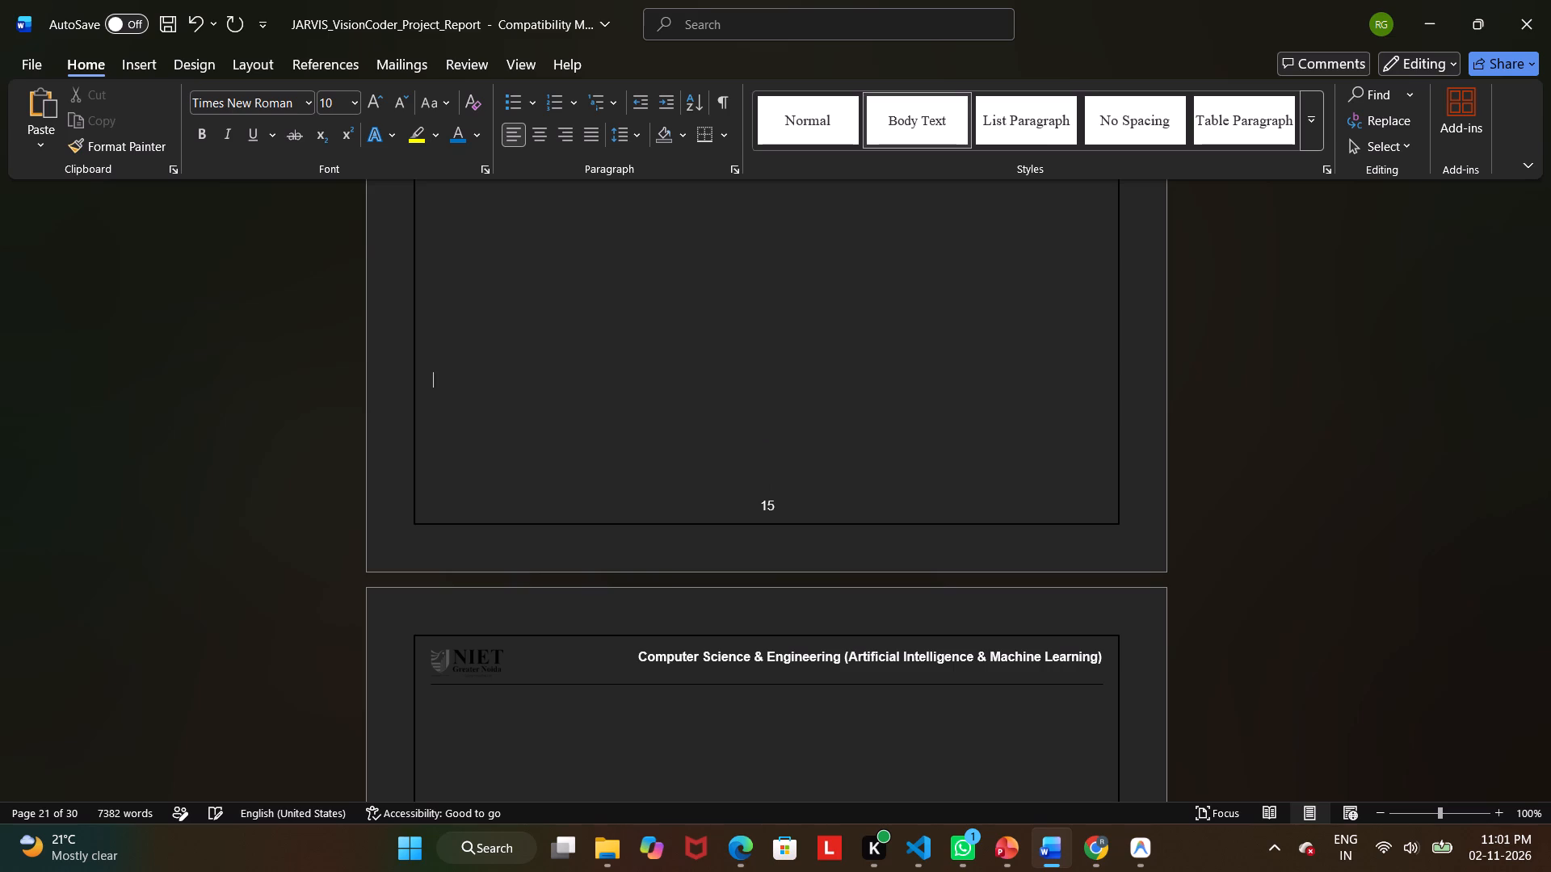
# Check the layout around pages 21 to 23, from the relocated hardware requirements table to the start of Chapter 5.
pyautogui.scroll(5, 453, 270)
pyautogui.scroll(-4, 453, 270)
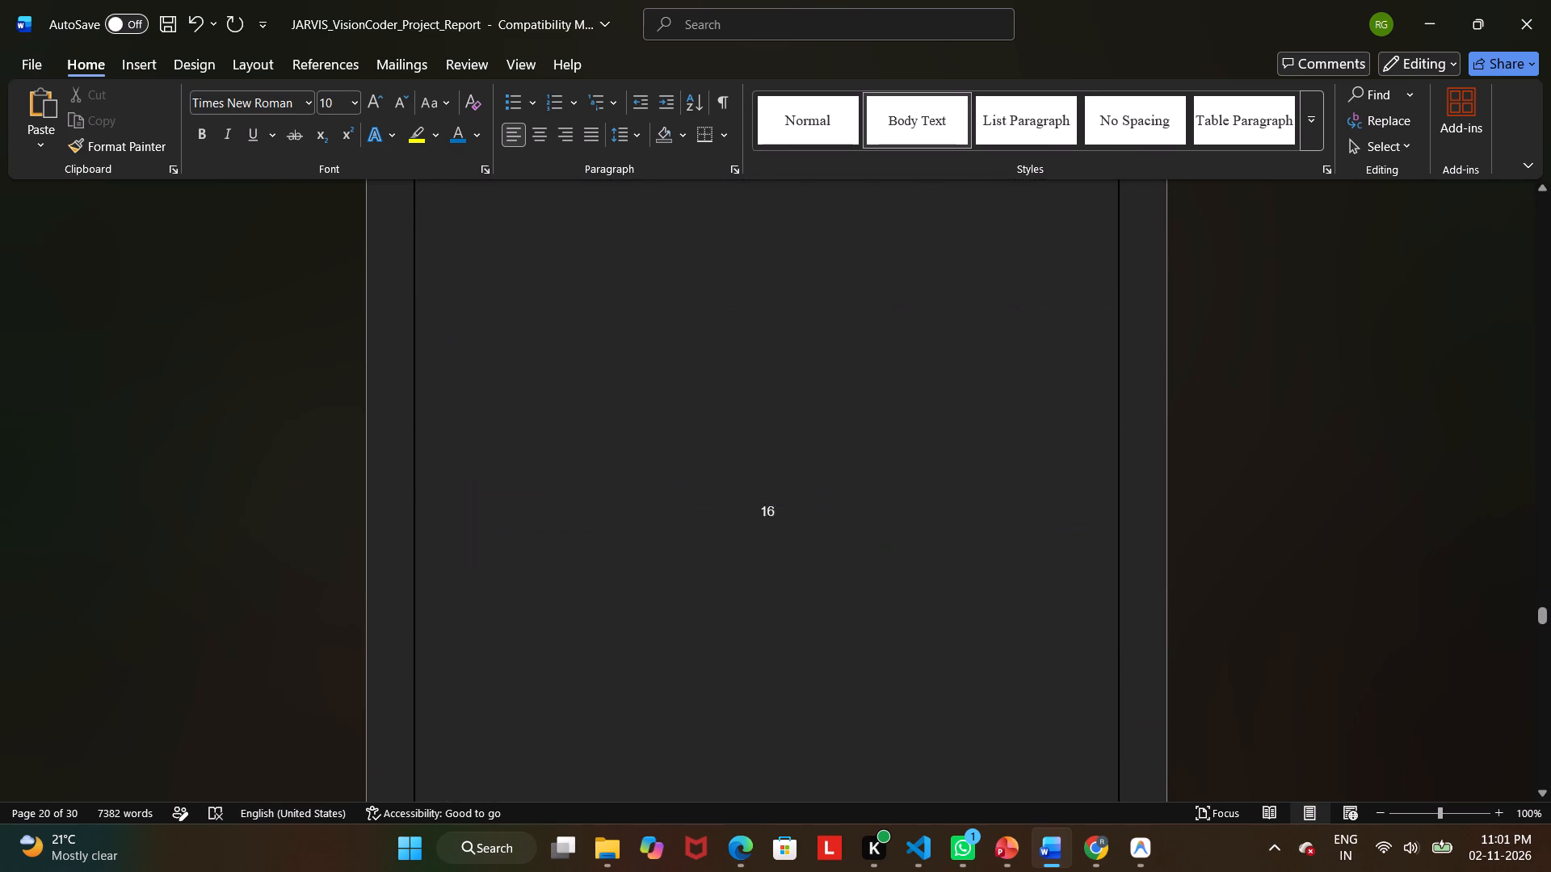
pyautogui.scroll(-3, 453, 270)
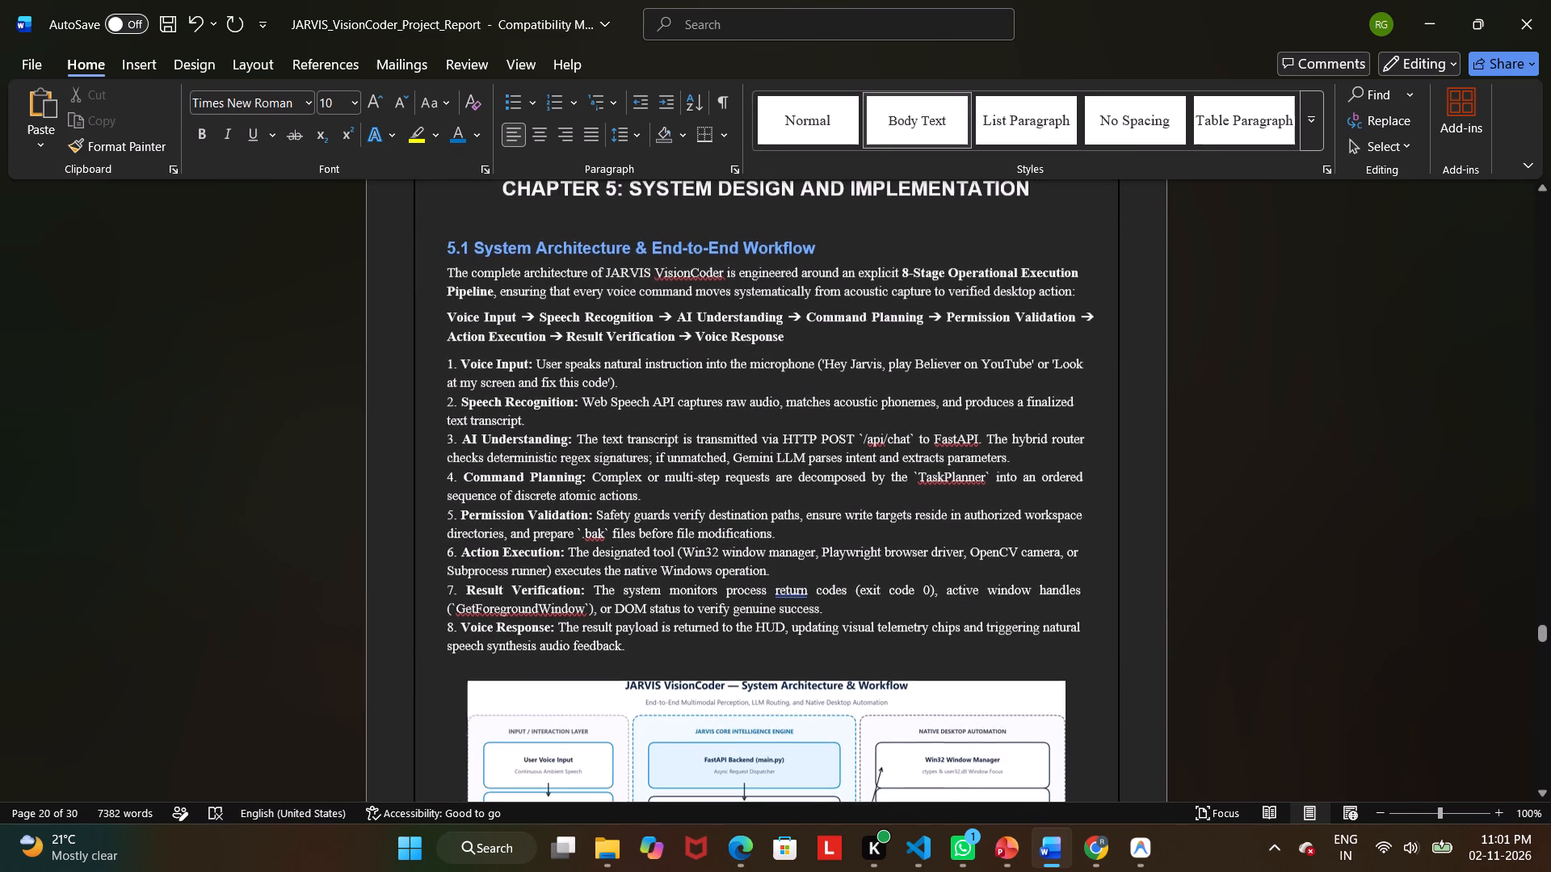
pyautogui.scroll(6, 453, 270)
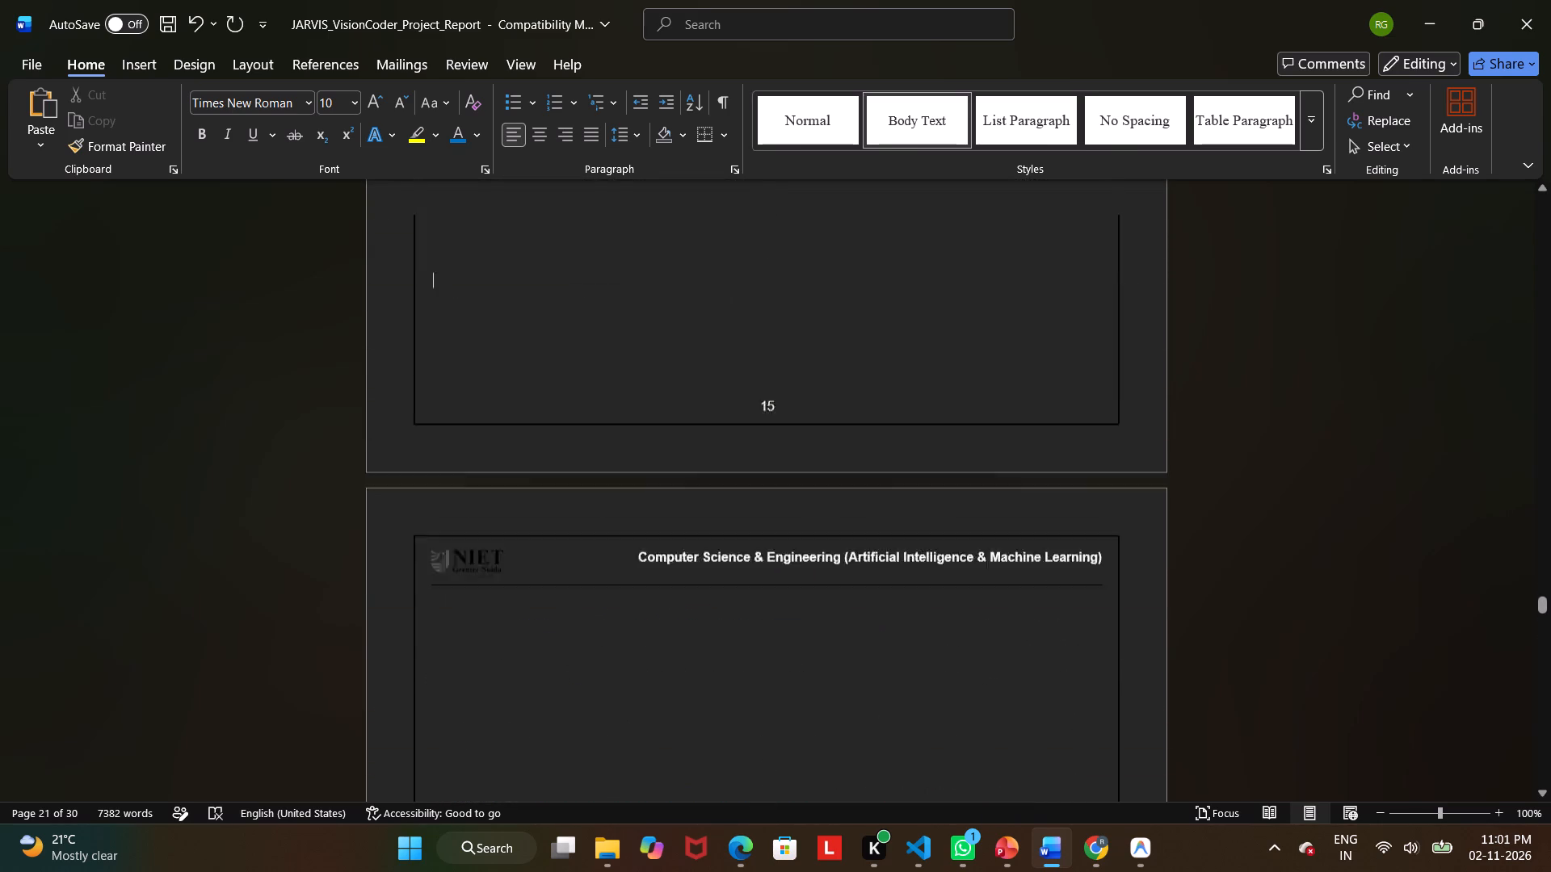
pyautogui.scroll(4, 453, 270)
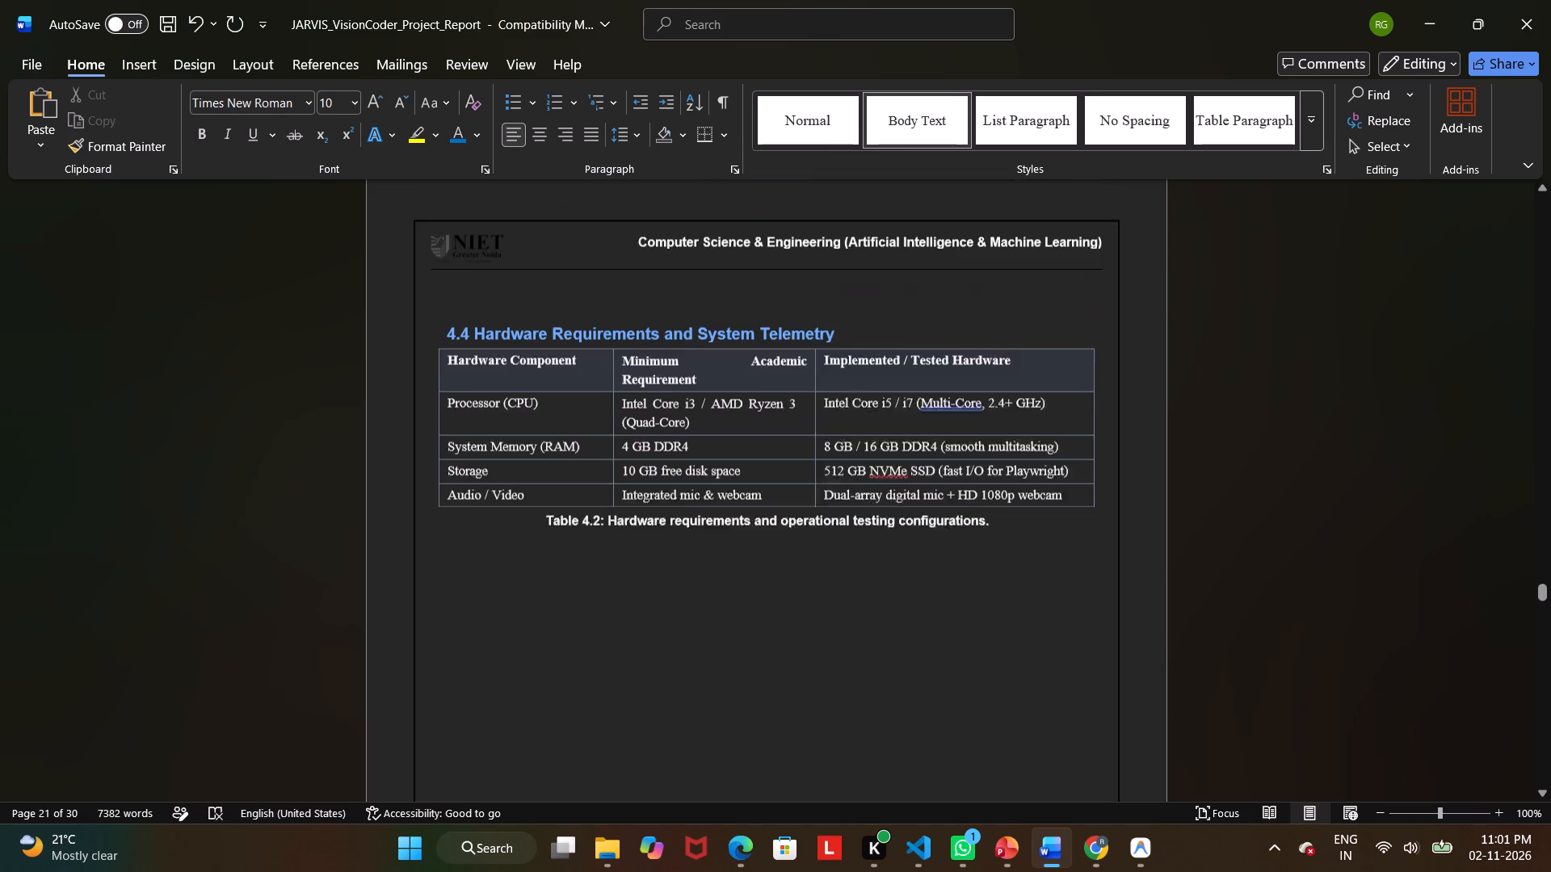
pyautogui.scroll(-5, 453, 270)
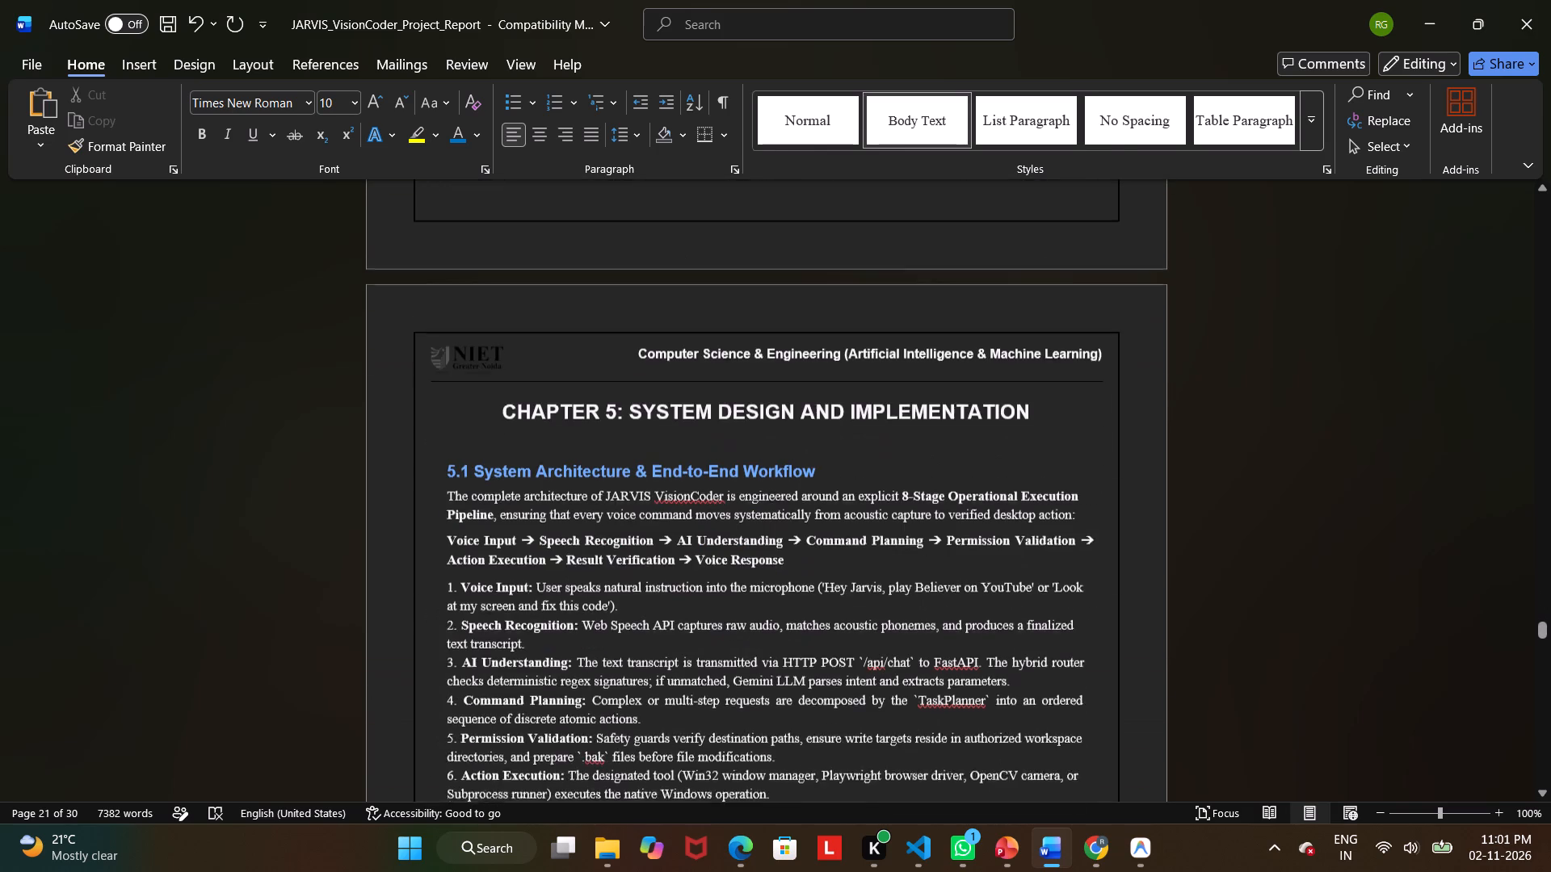
pyautogui.scroll(-2, 453, 270)
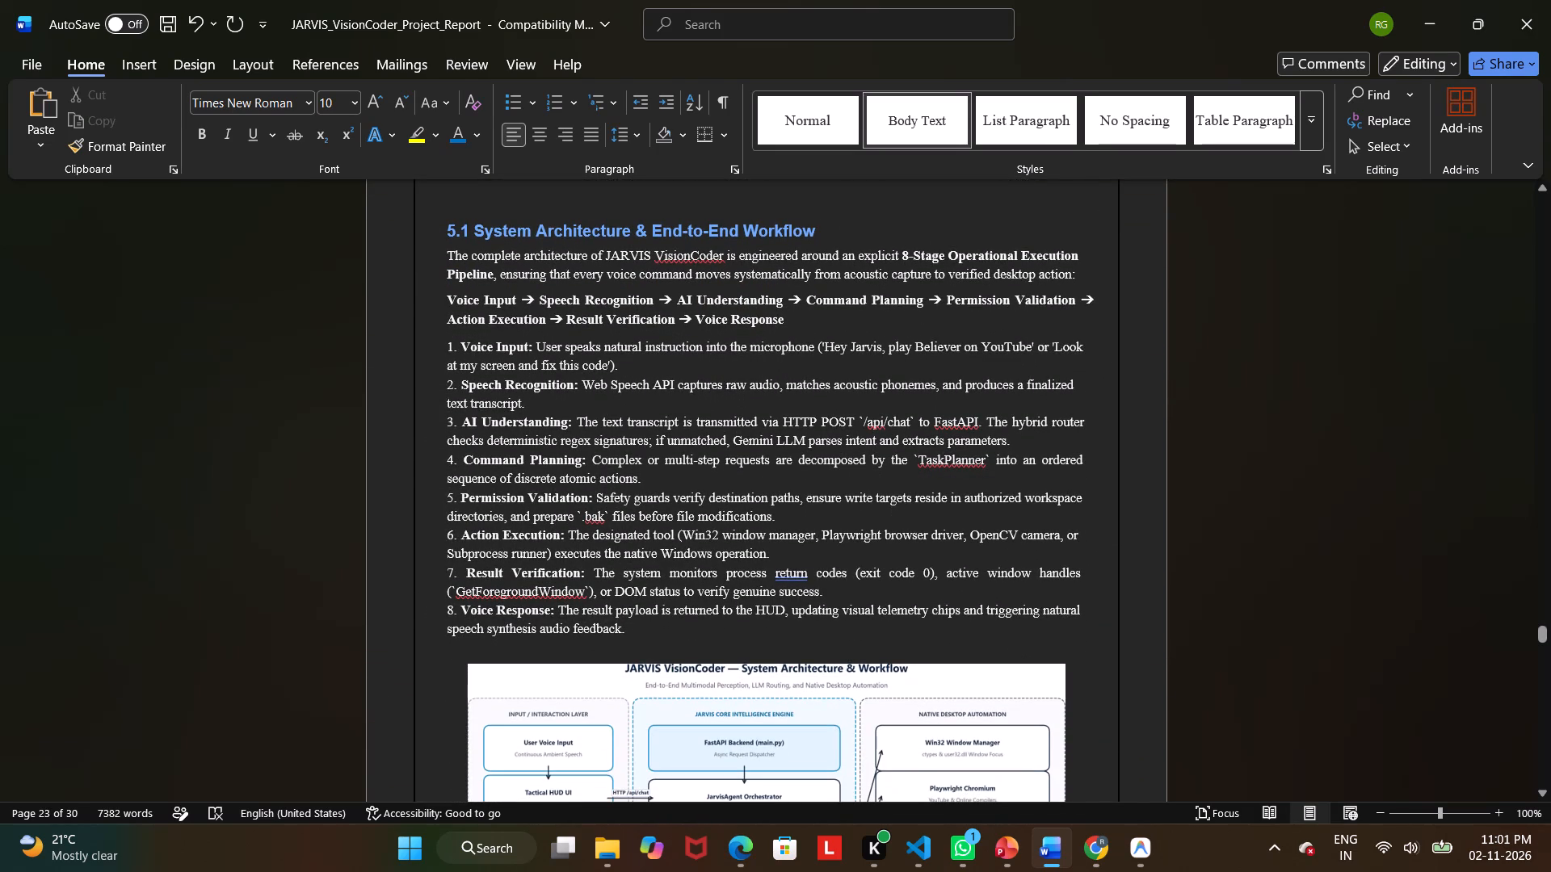
pyautogui.scroll(-5, 453, 270)
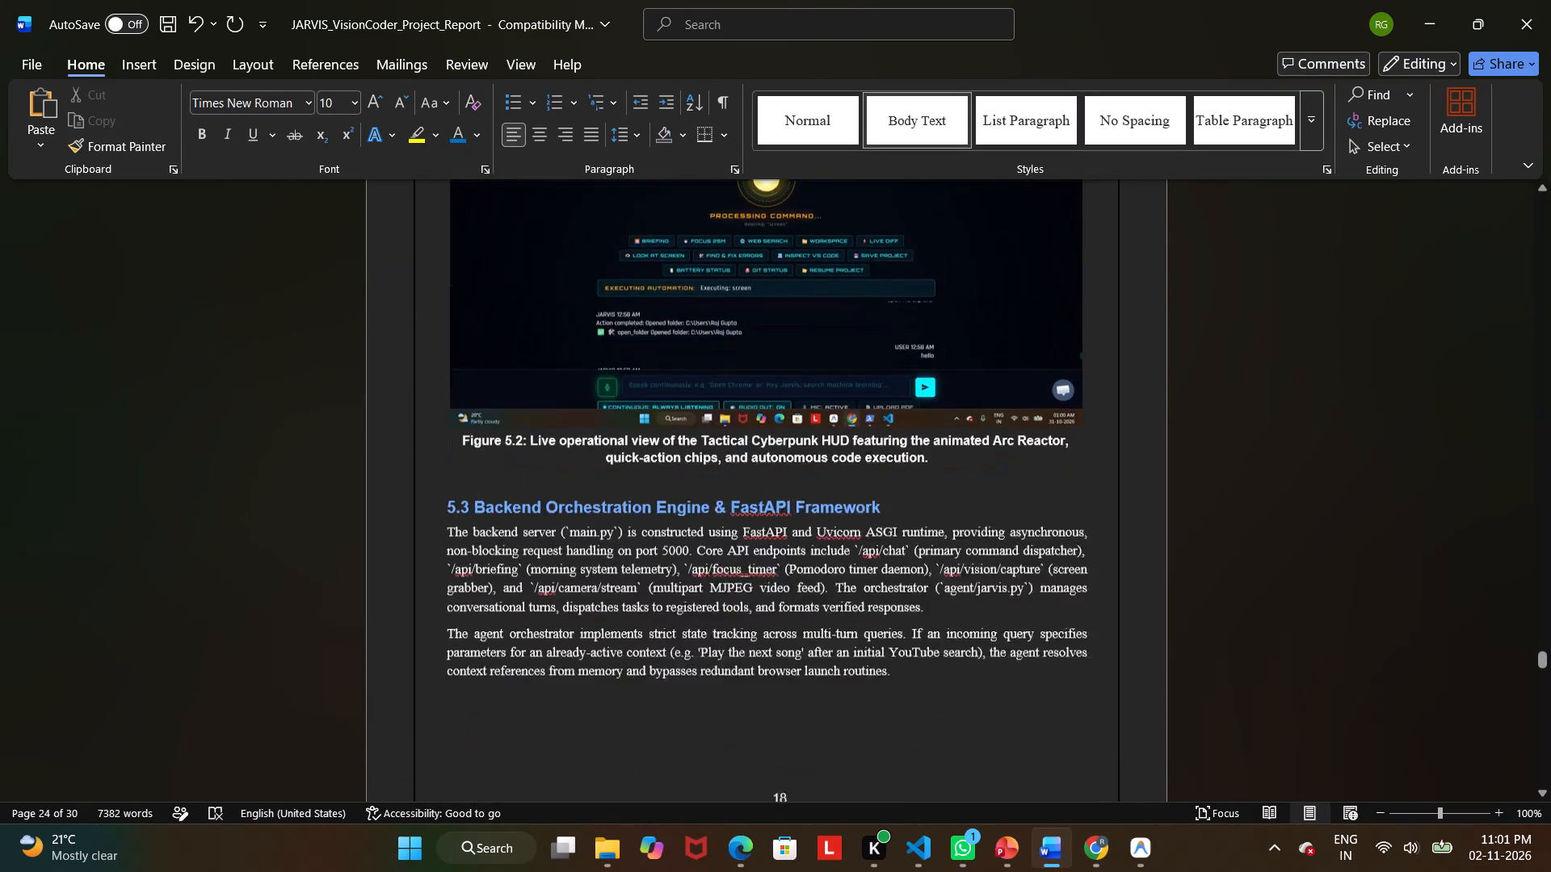
pyautogui.scroll(-4, 453, 270)
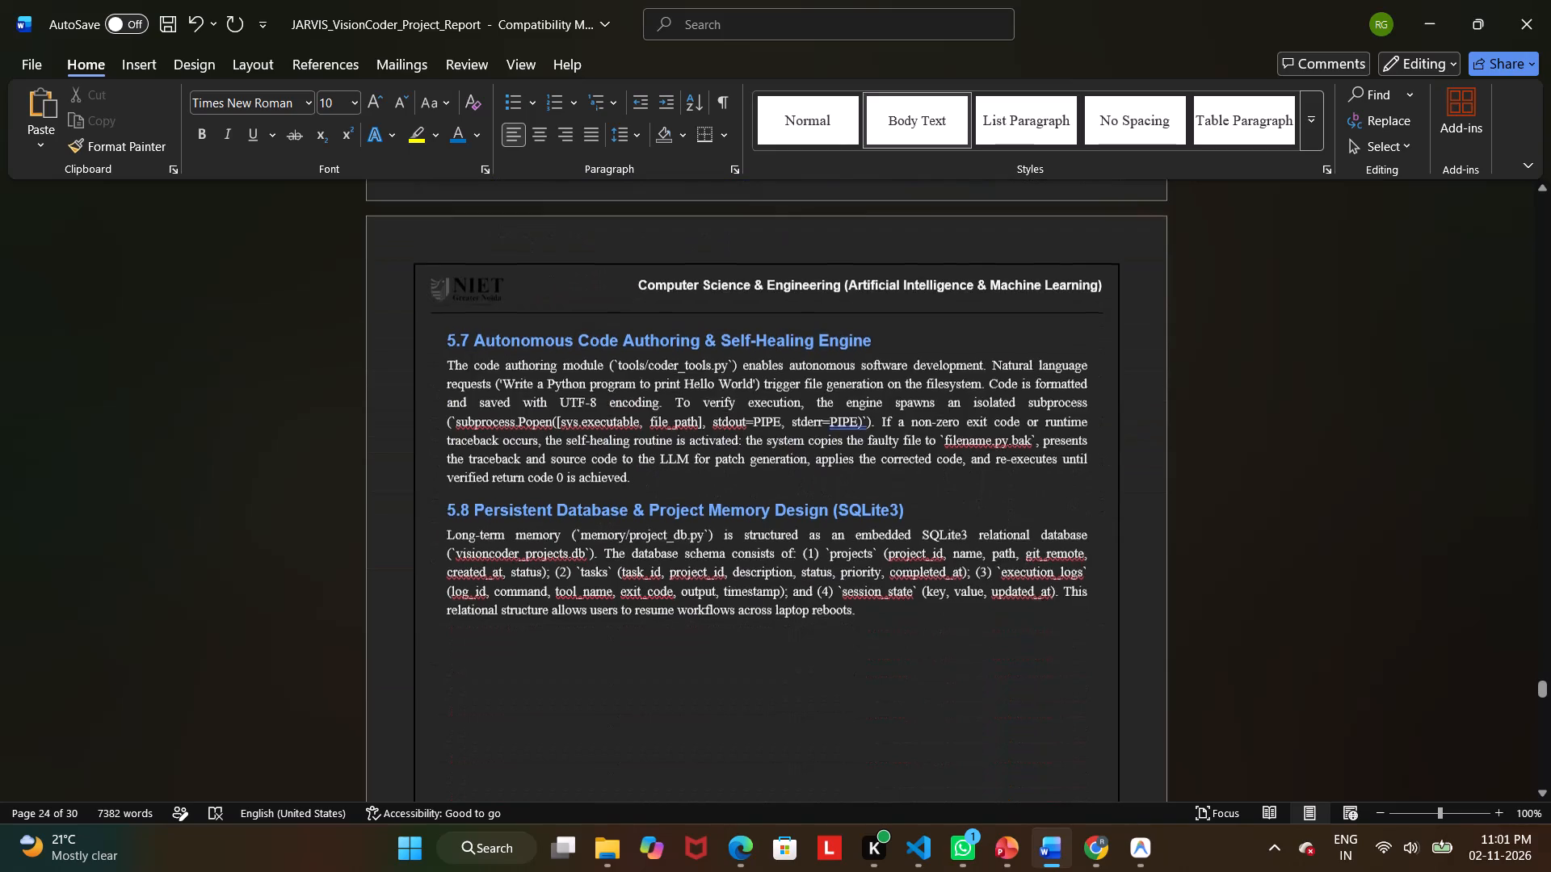
pyautogui.scroll(-2, 453, 270)
pyautogui.scroll(4, 453, 270)
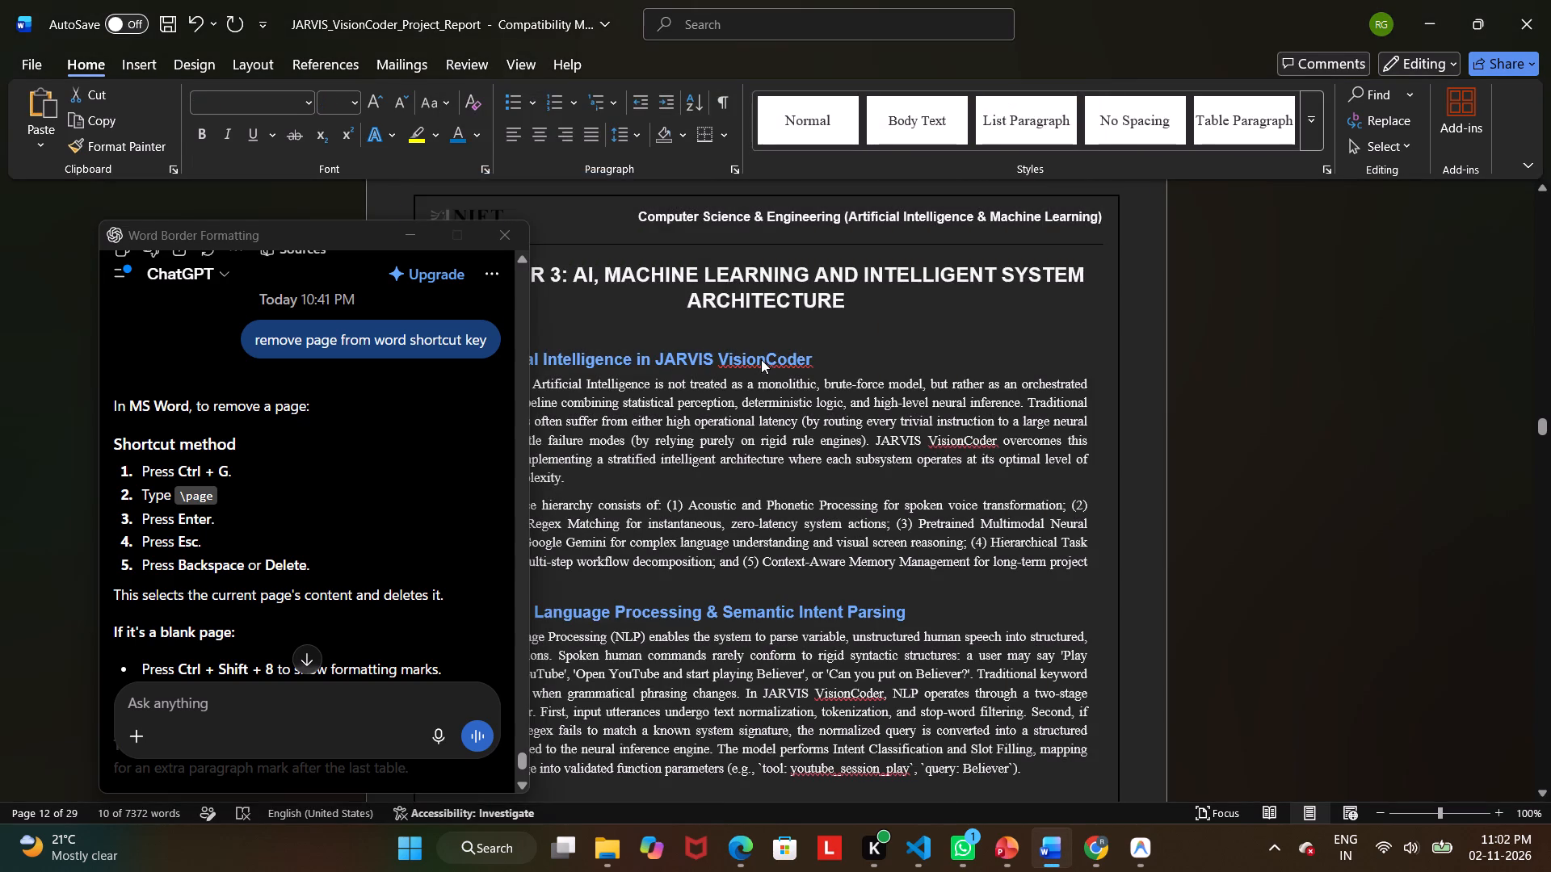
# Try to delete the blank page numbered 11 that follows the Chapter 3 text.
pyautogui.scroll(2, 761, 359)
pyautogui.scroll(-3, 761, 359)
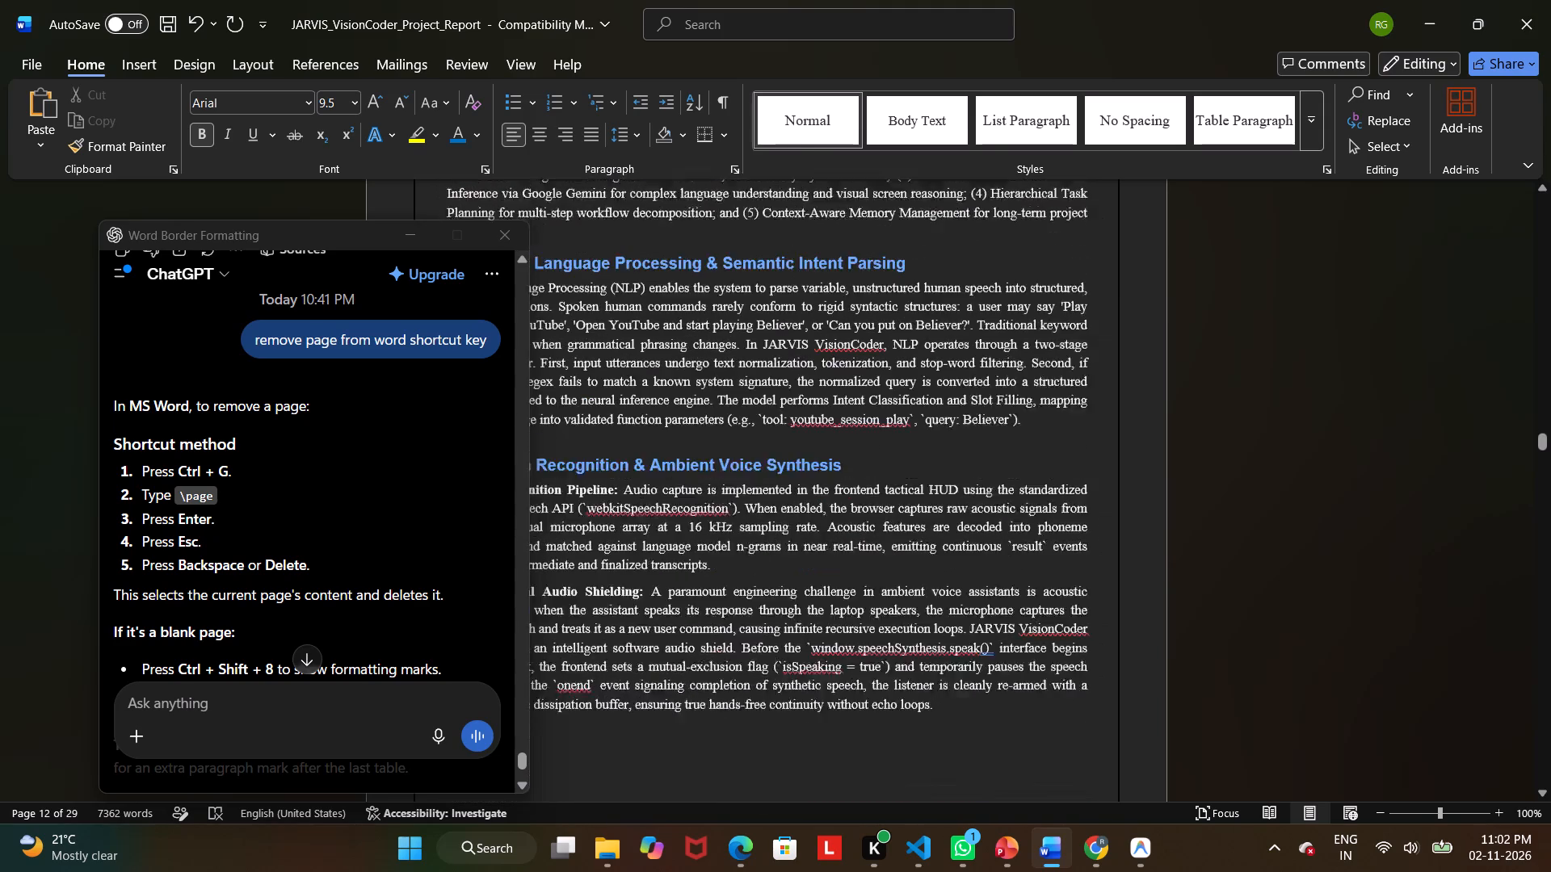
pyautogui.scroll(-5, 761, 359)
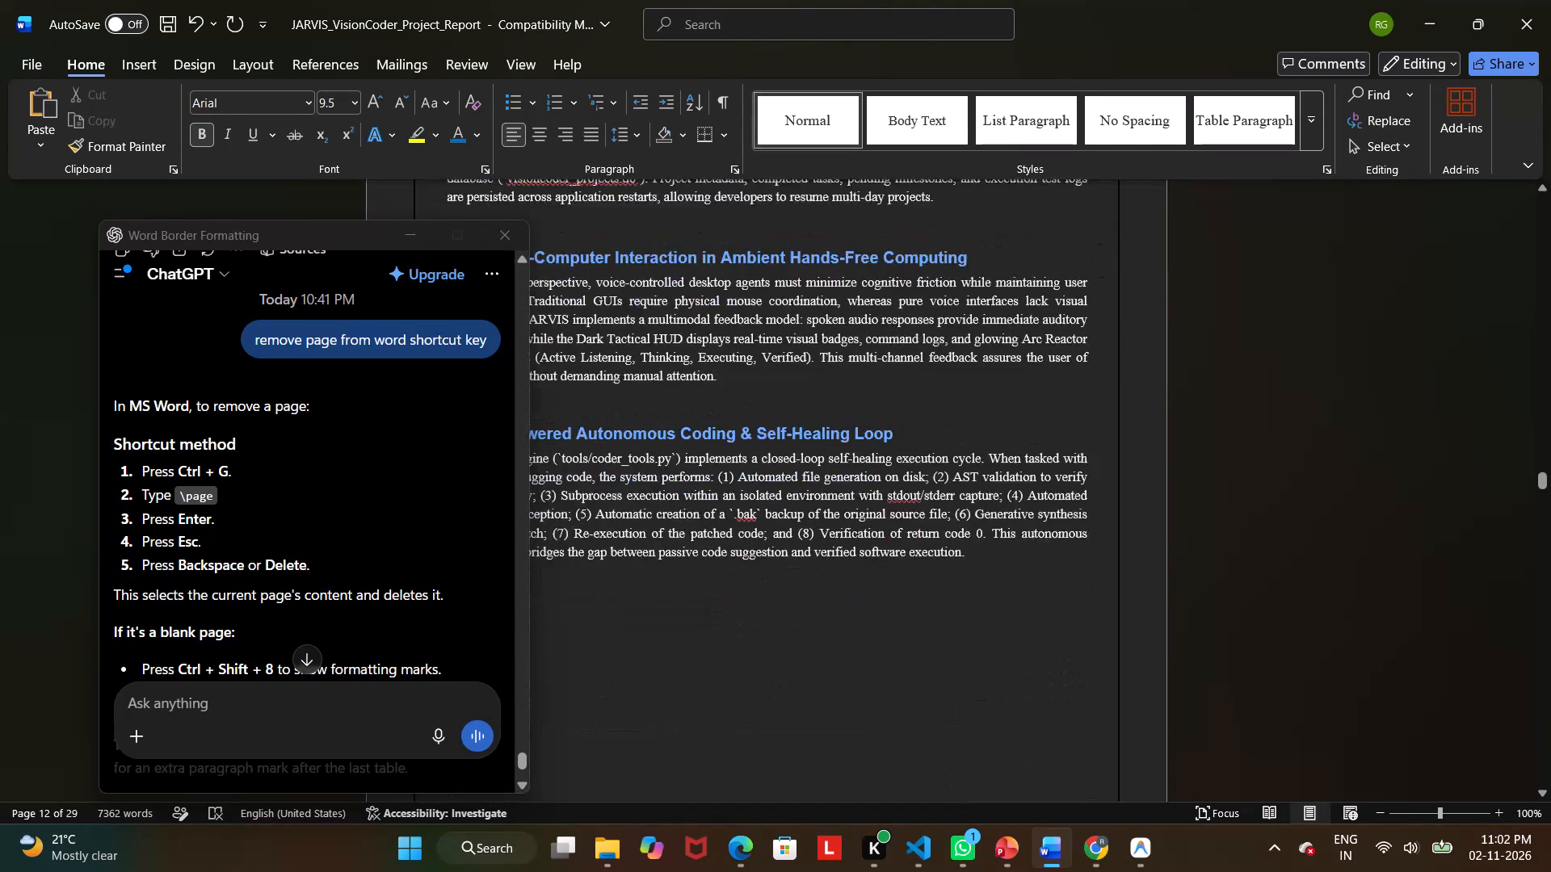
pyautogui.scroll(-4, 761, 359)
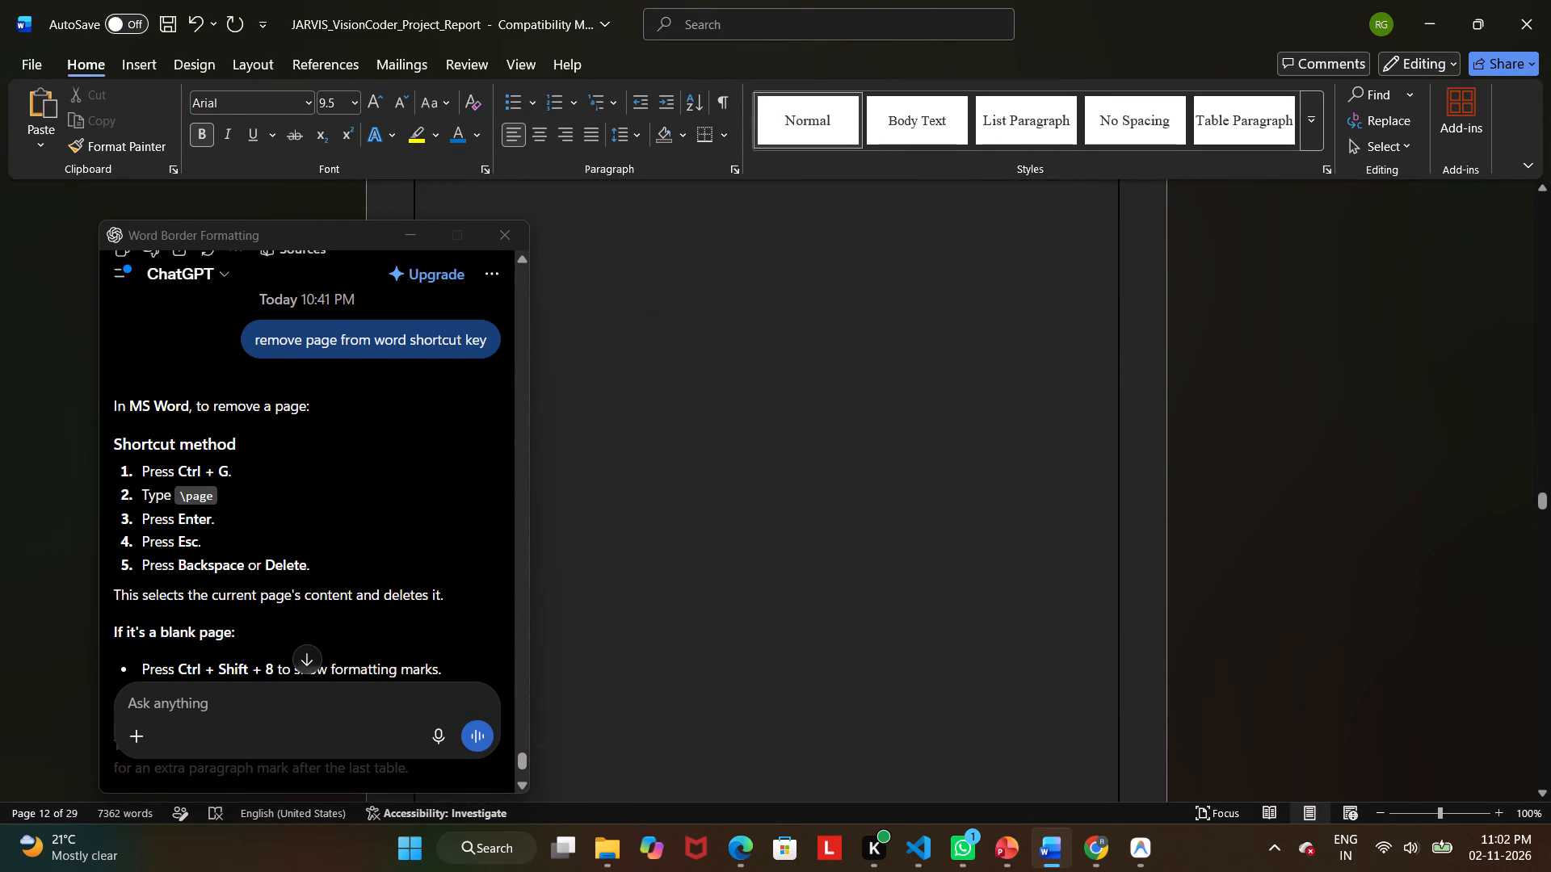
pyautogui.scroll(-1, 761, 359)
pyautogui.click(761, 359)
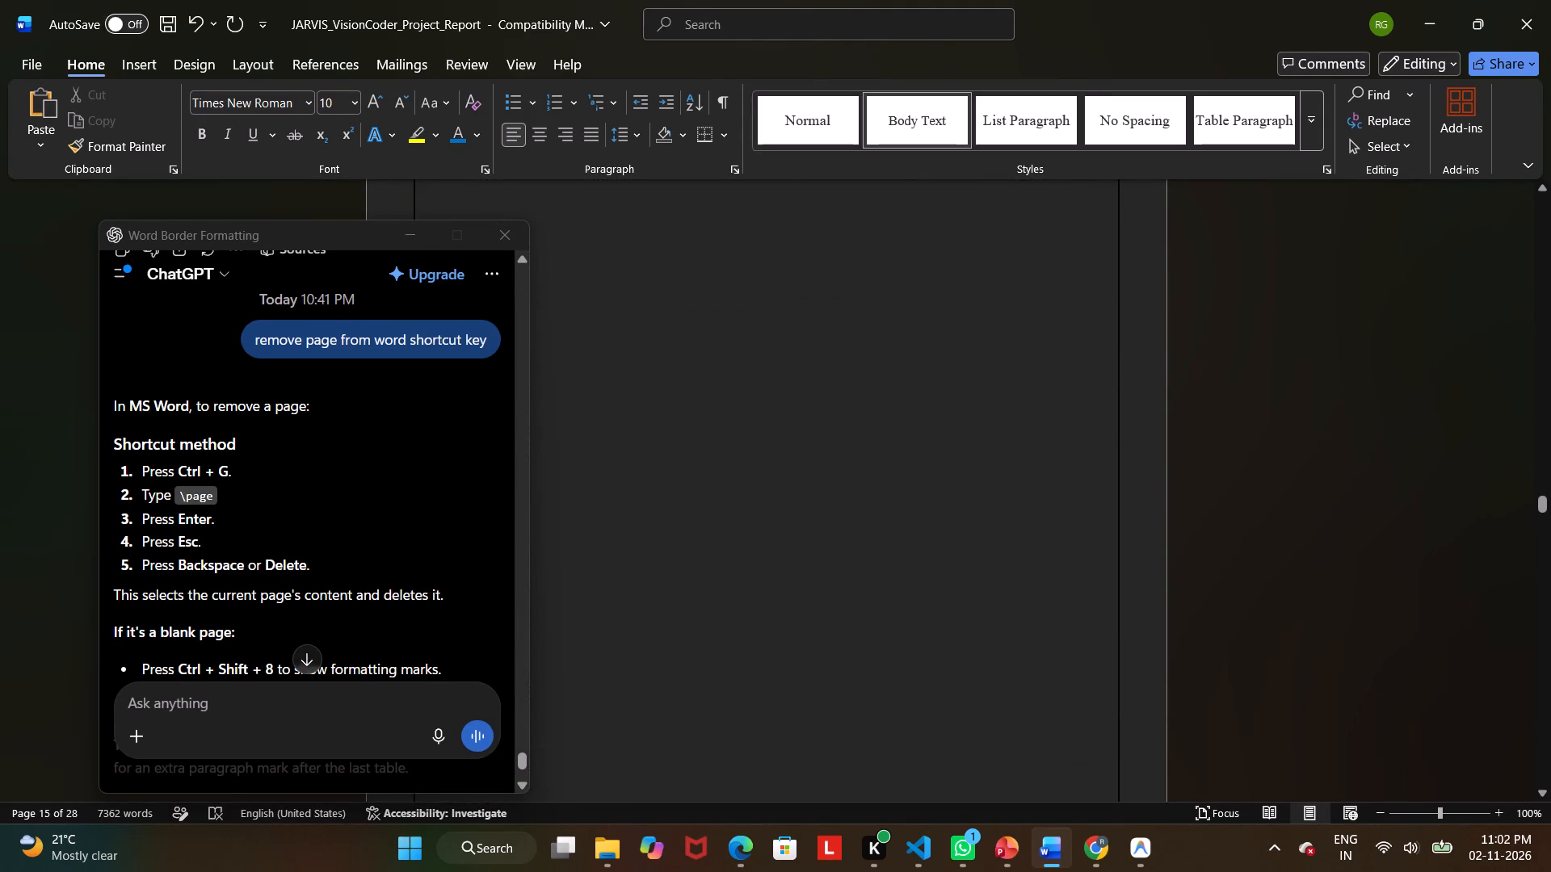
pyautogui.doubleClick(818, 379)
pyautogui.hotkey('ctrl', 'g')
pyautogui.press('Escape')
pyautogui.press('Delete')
# Select the whole blank page numbered 11 after the Chapter 3 text with Go To \page and delete it.
pyautogui.scroll(1, 818, 379)
pyautogui.click(726, 460)
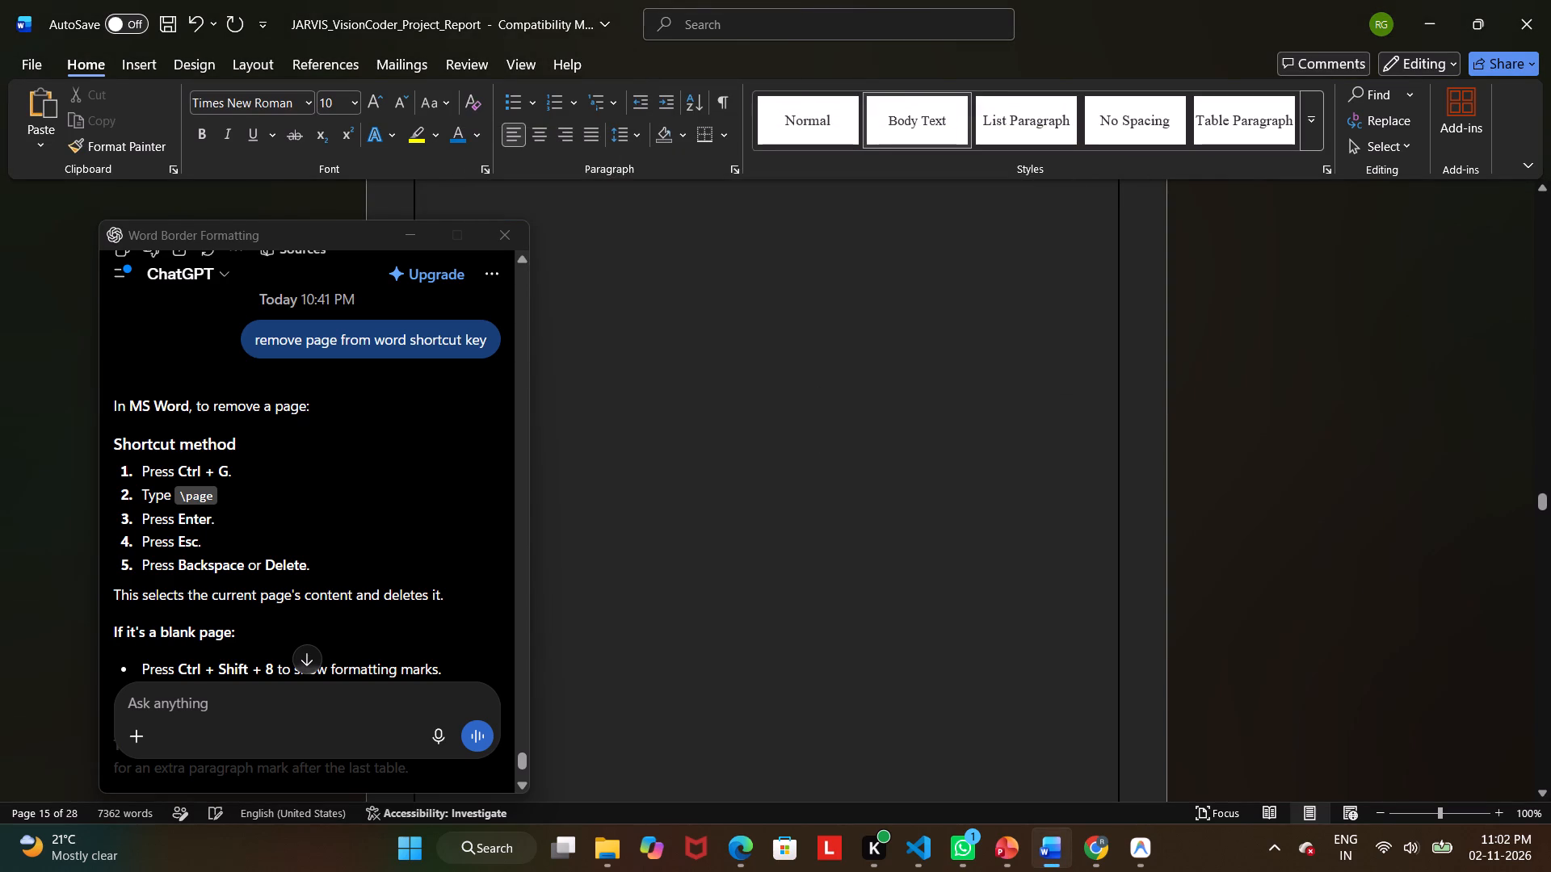
pyautogui.doubleClick(726, 460)
pyautogui.hotkey('ctrl', 'g')
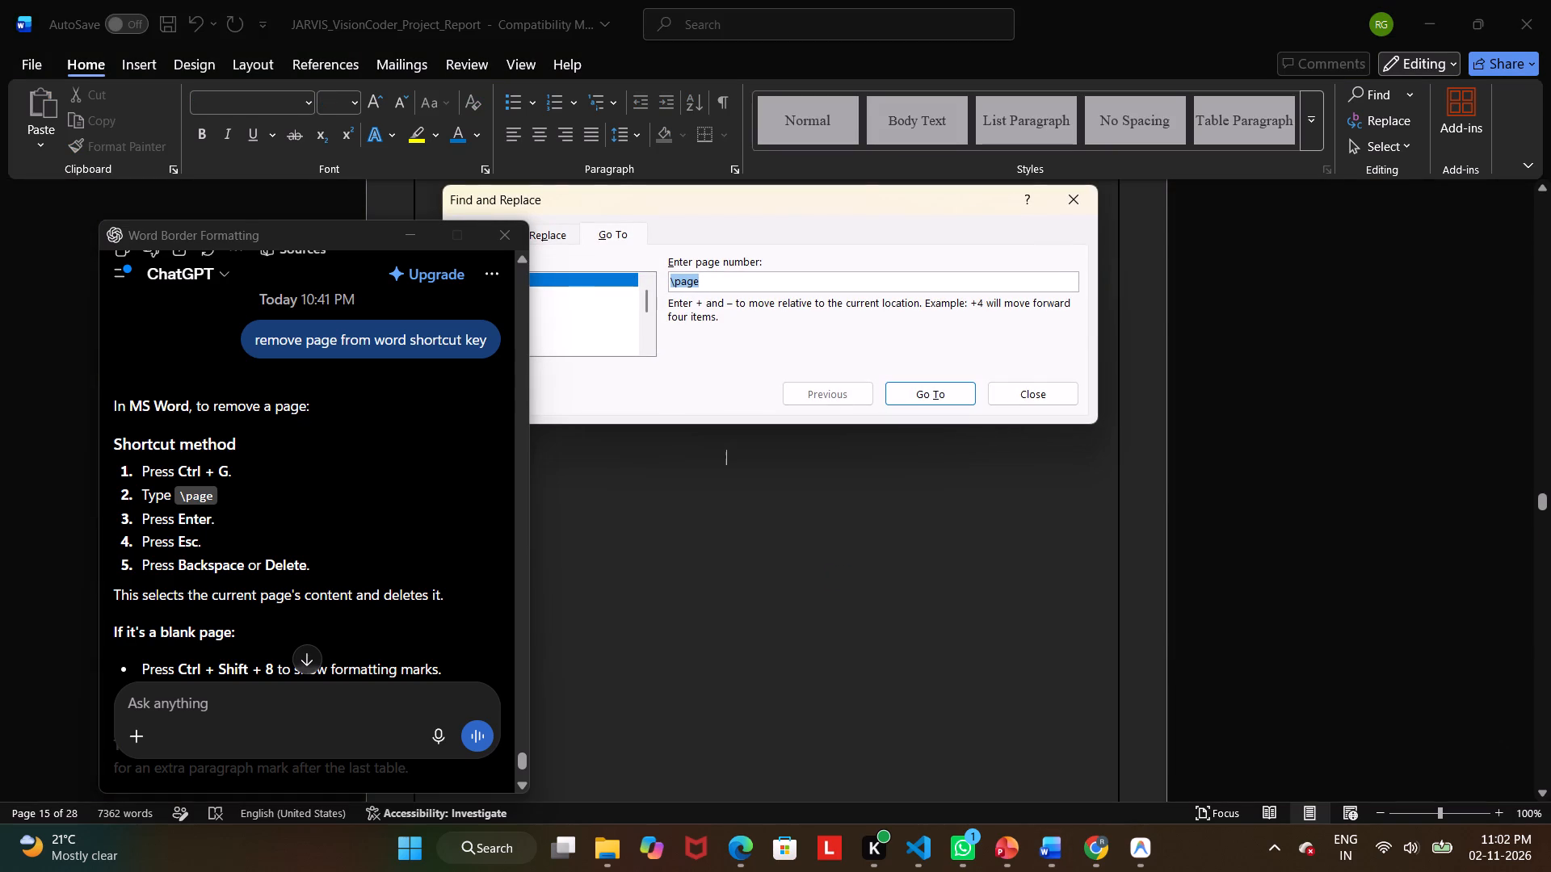
pyautogui.press('Return')
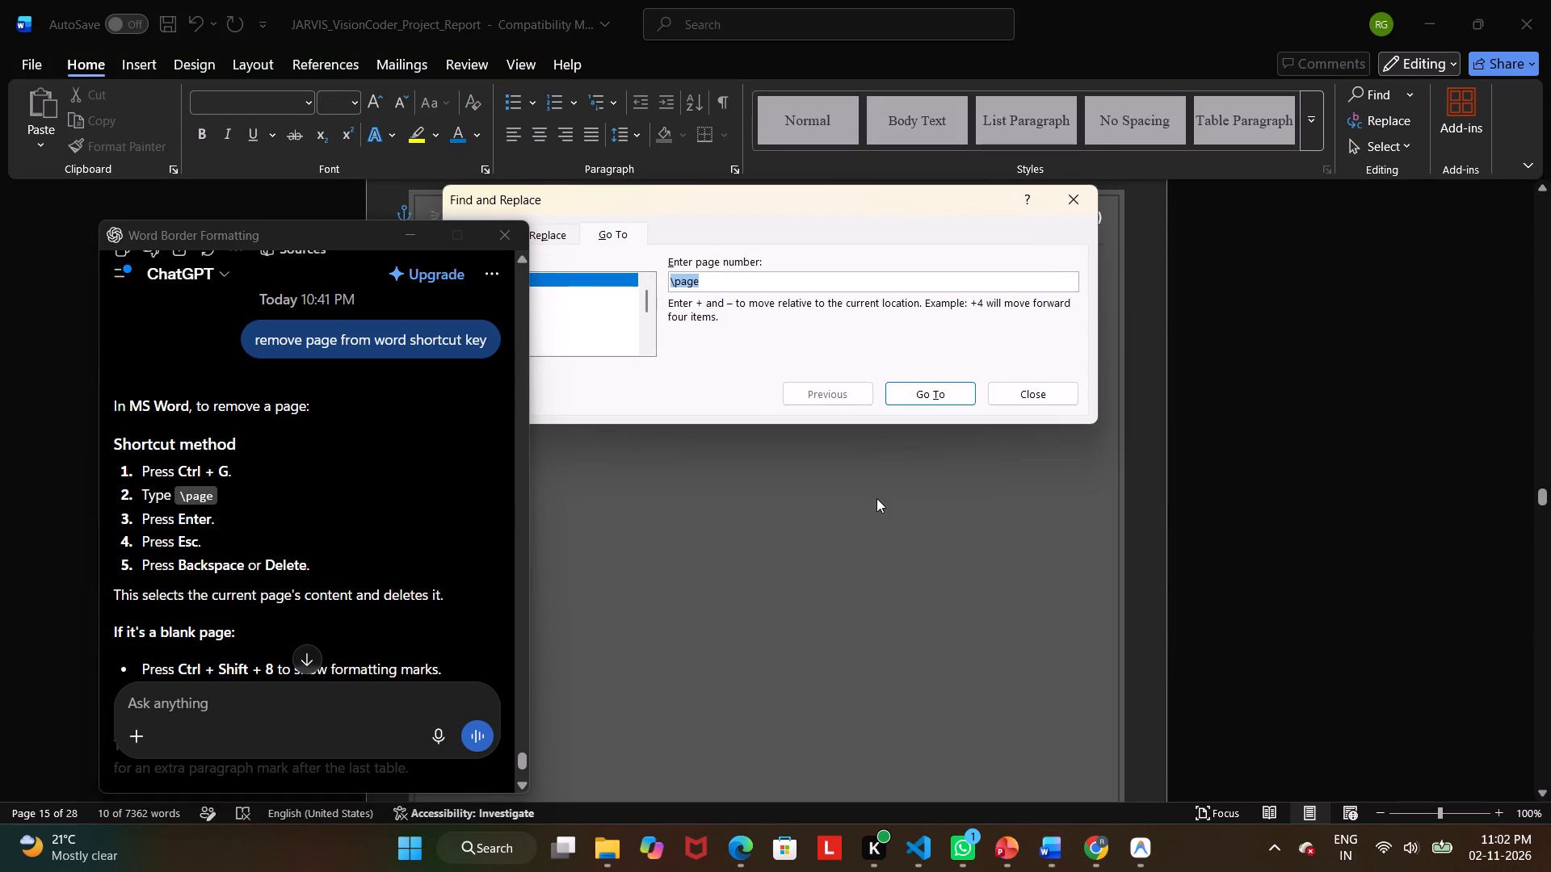
pyautogui.press('Escape')
pyautogui.press('Delete')
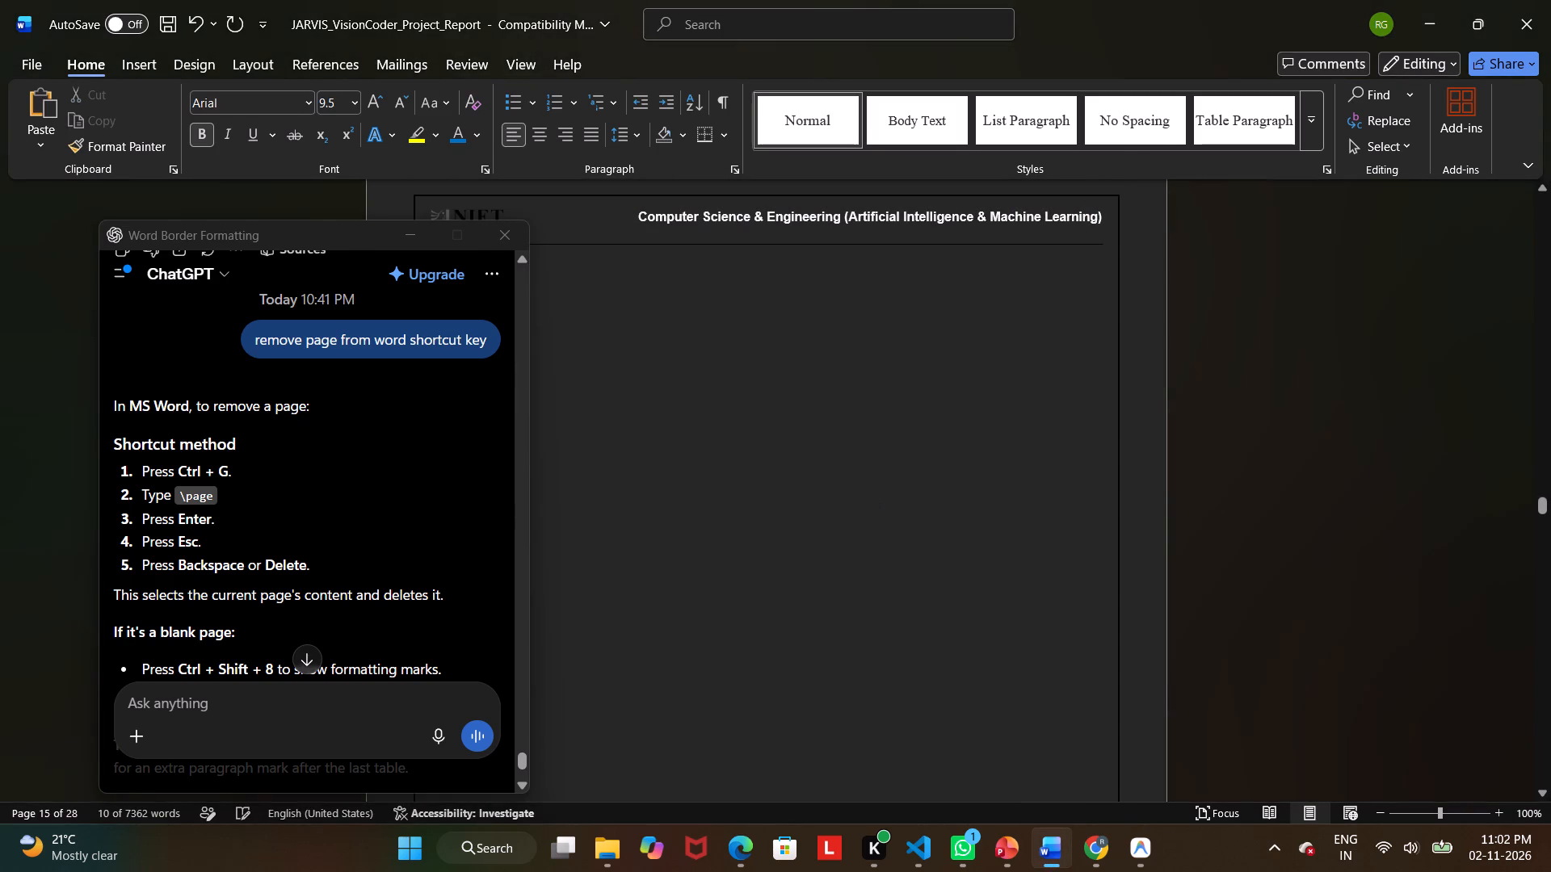
# Select the whole blank page numbered 12, just before Chapter 4, with Go To \page and delete it.
pyautogui.scroll(-3, 876, 498)
pyautogui.scroll(1, 876, 498)
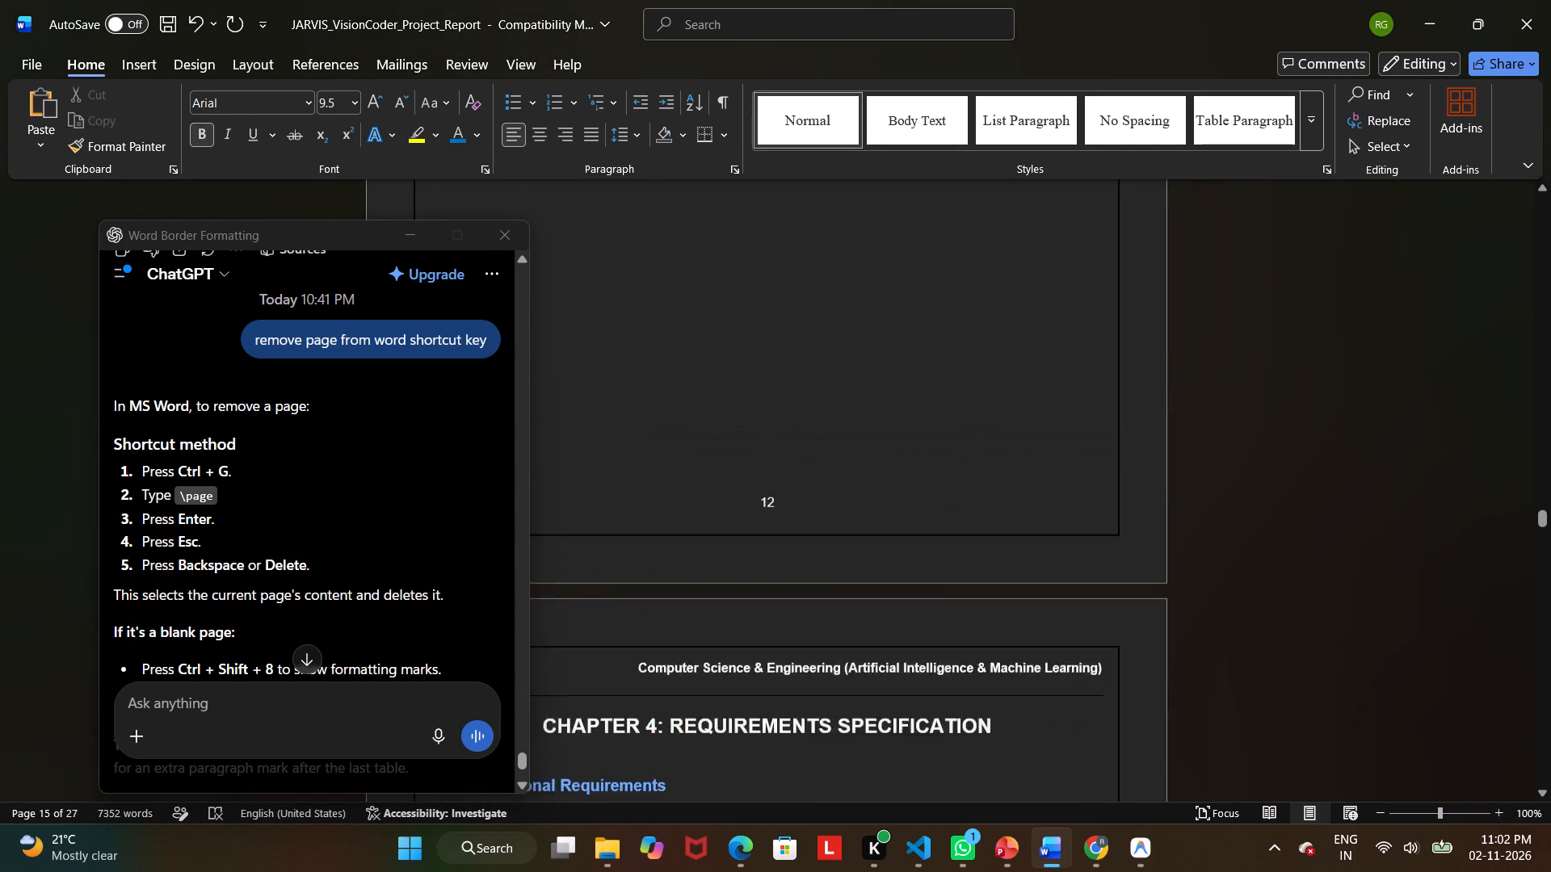
pyautogui.scroll(1, 876, 498)
pyautogui.scroll(1, 689, 321)
pyautogui.click(765, 409)
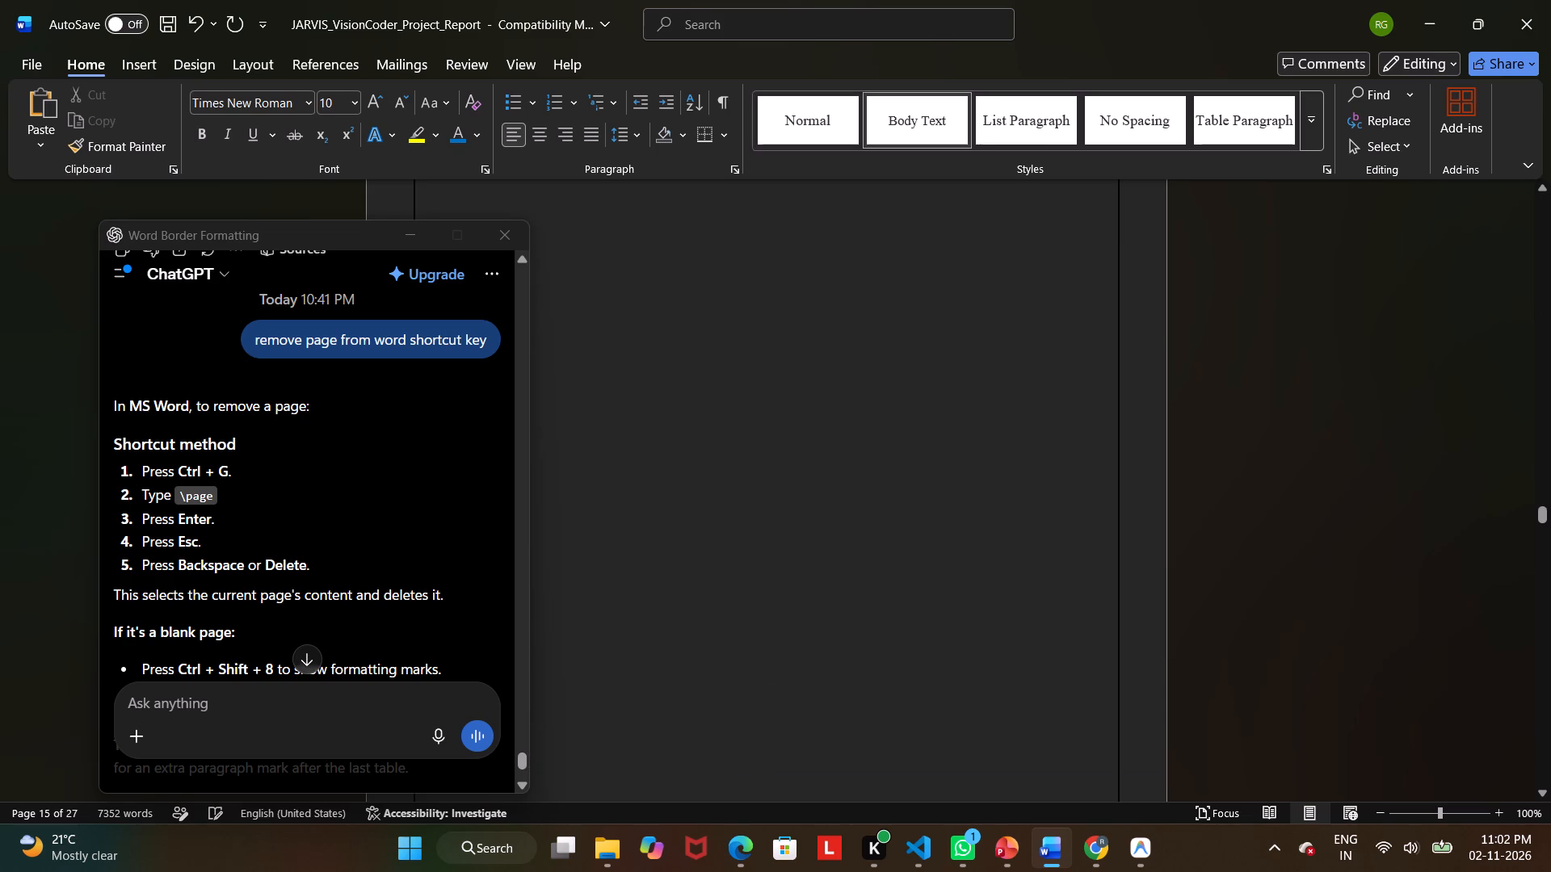
pyautogui.doubleClick(765, 409)
pyautogui.hotkey('ctrl', 'g')
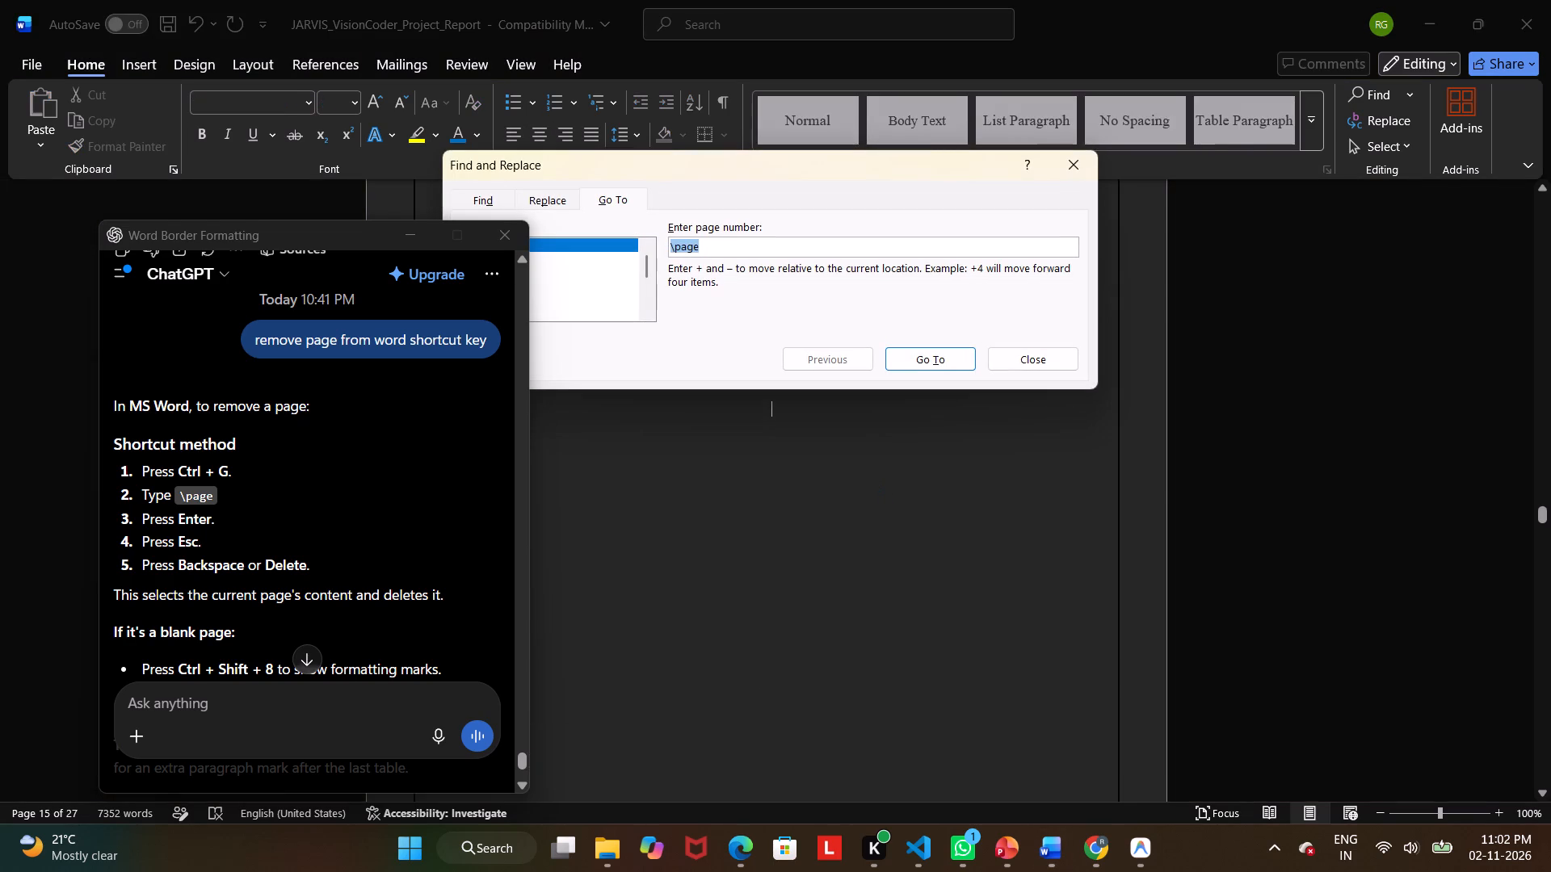
pyautogui.press('Return')
pyautogui.press('Escape')
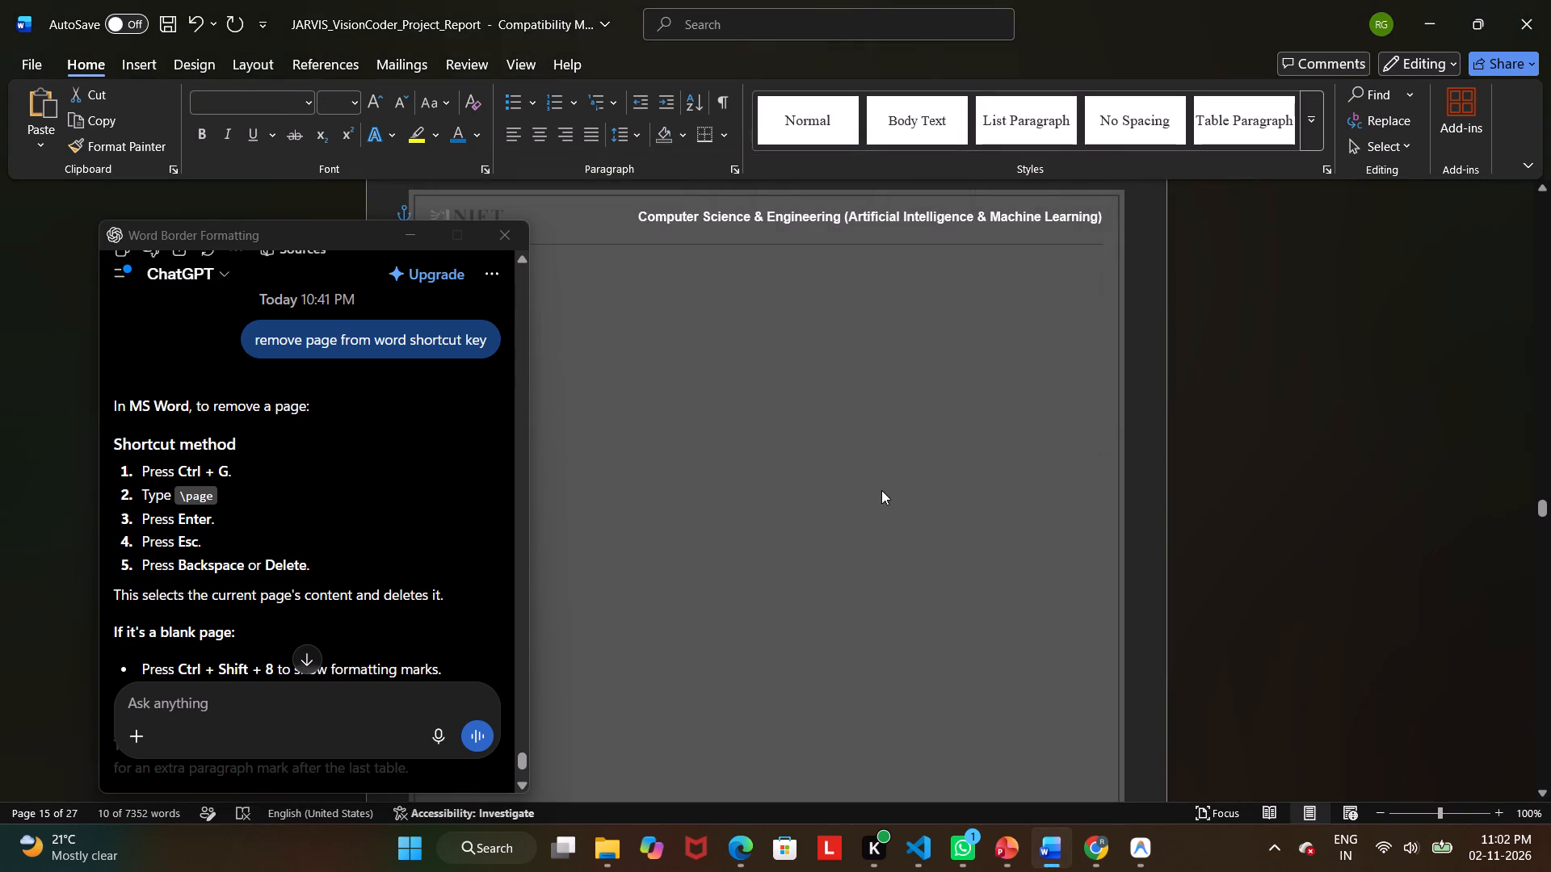
pyautogui.press('Delete')
# Check the transition from page number 10 to Chapter 4 and the following pages through page number 15 for blank pages.
pyautogui.scroll(2, 881, 490)
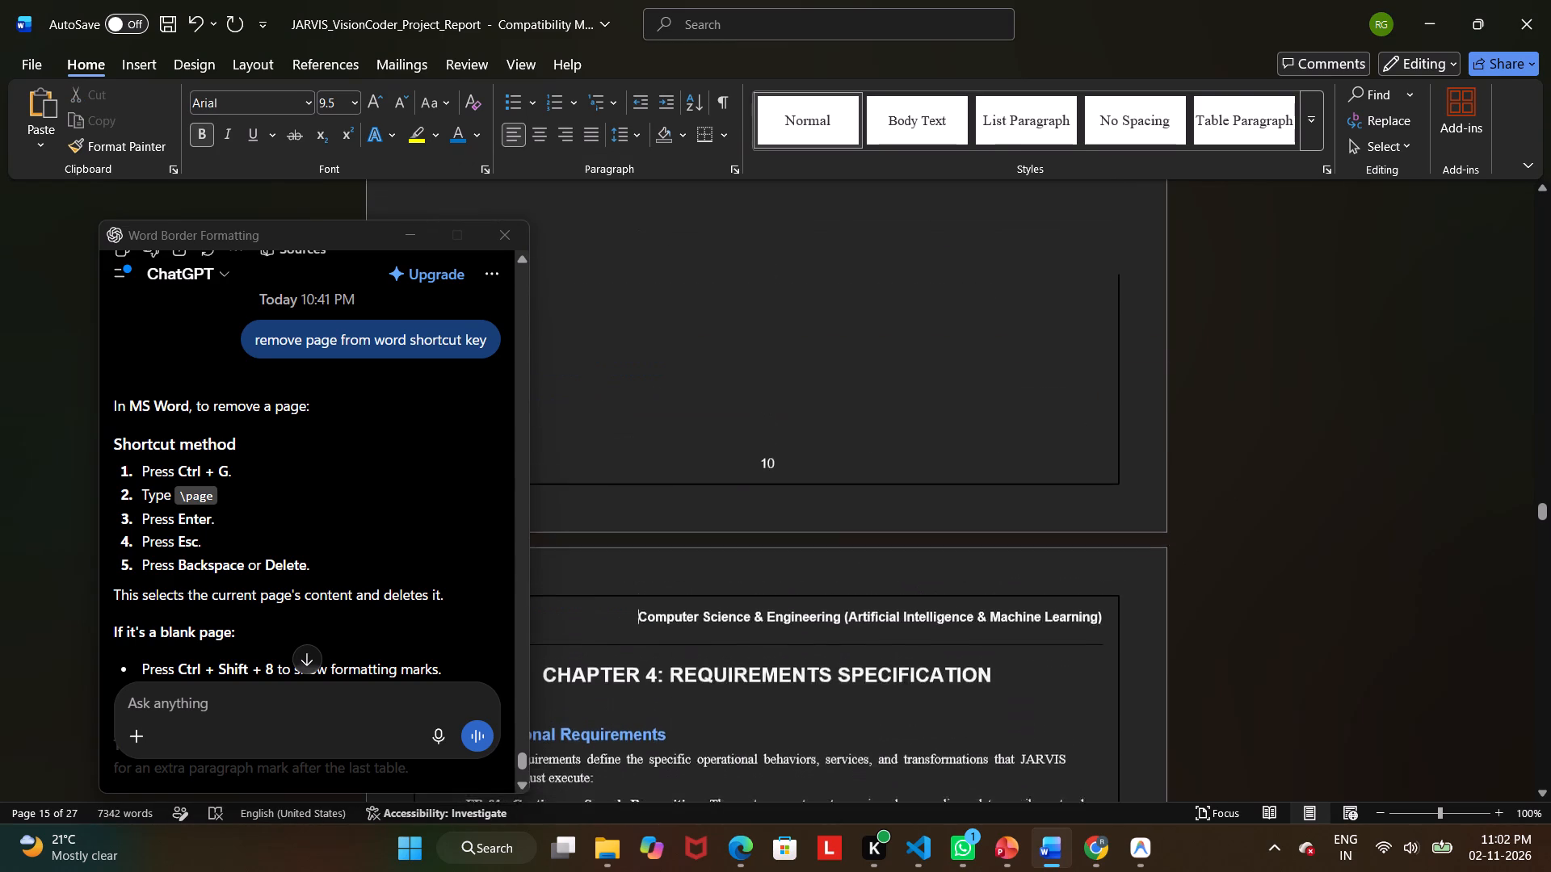
pyautogui.scroll(2, 881, 490)
pyautogui.scroll(-4, 881, 490)
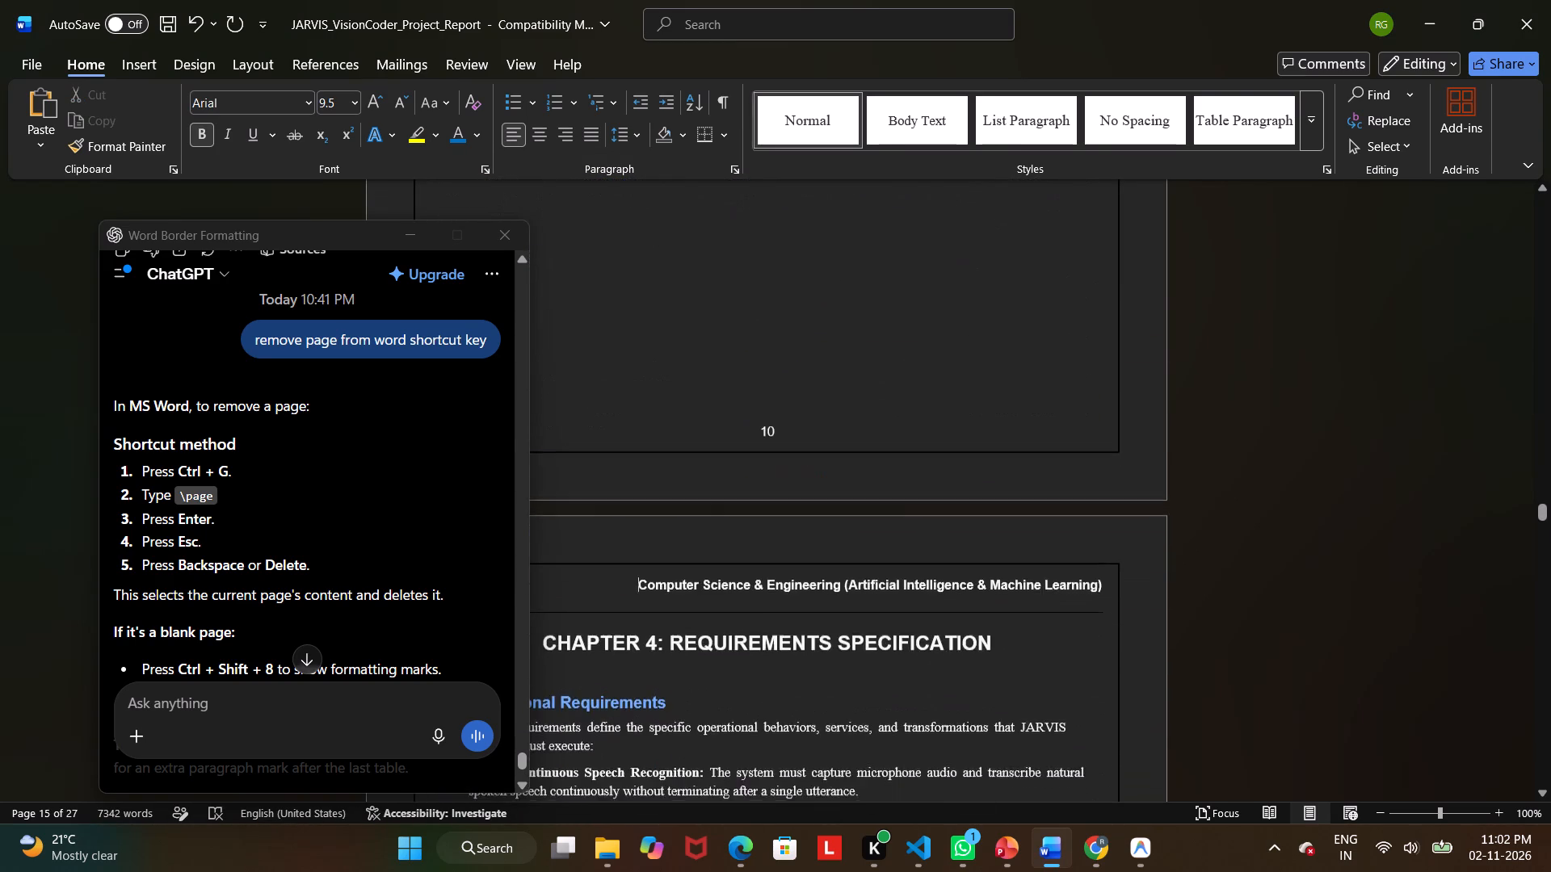
pyautogui.scroll(-4, 881, 490)
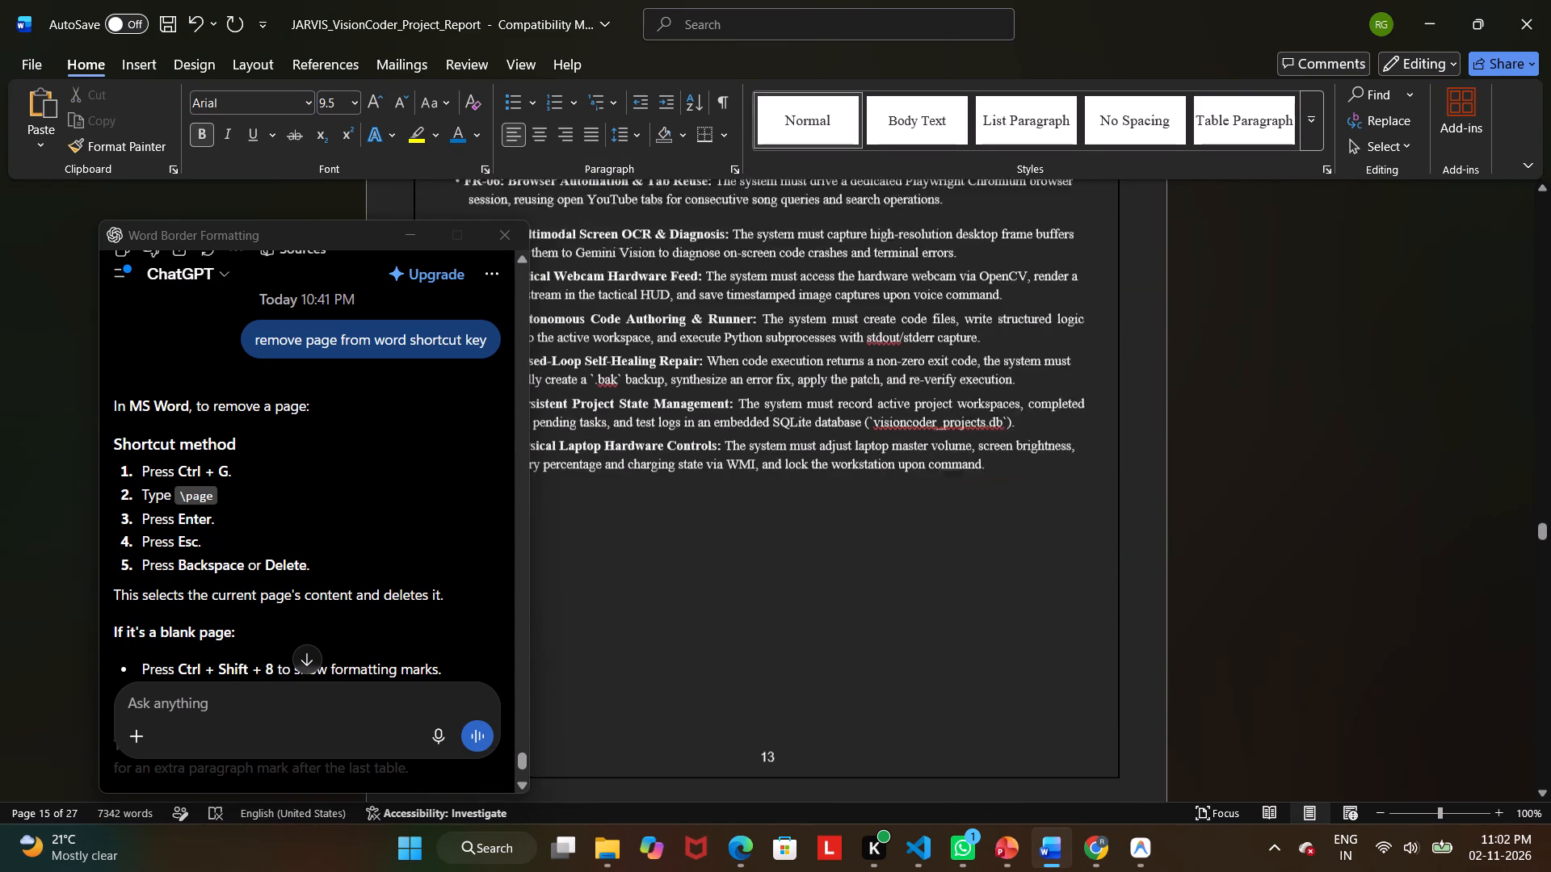
pyautogui.scroll(-1, 881, 490)
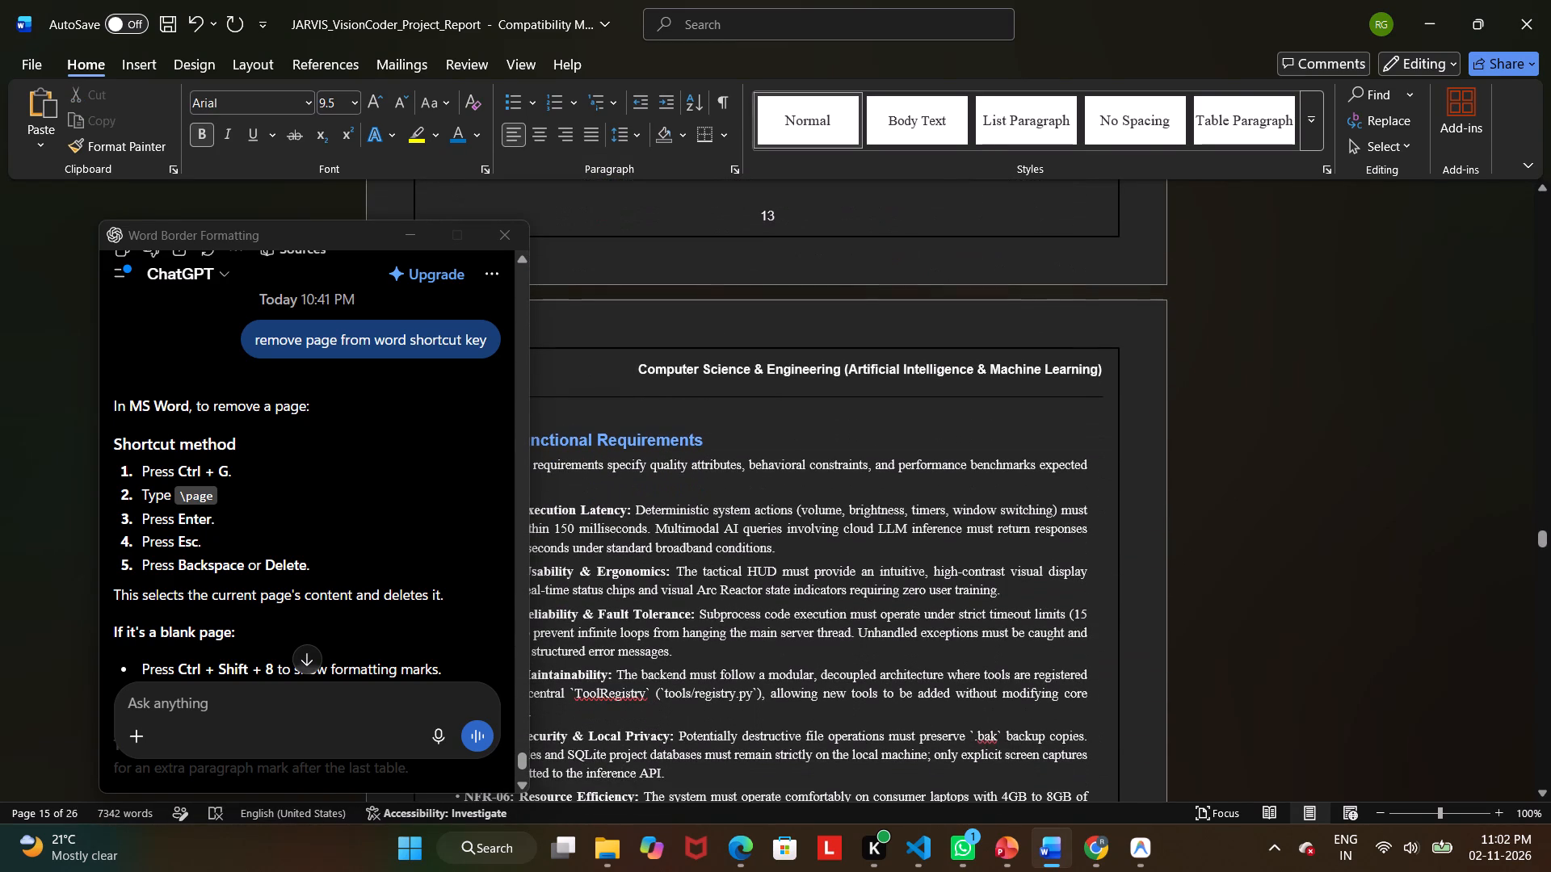
pyautogui.scroll(-7, 881, 490)
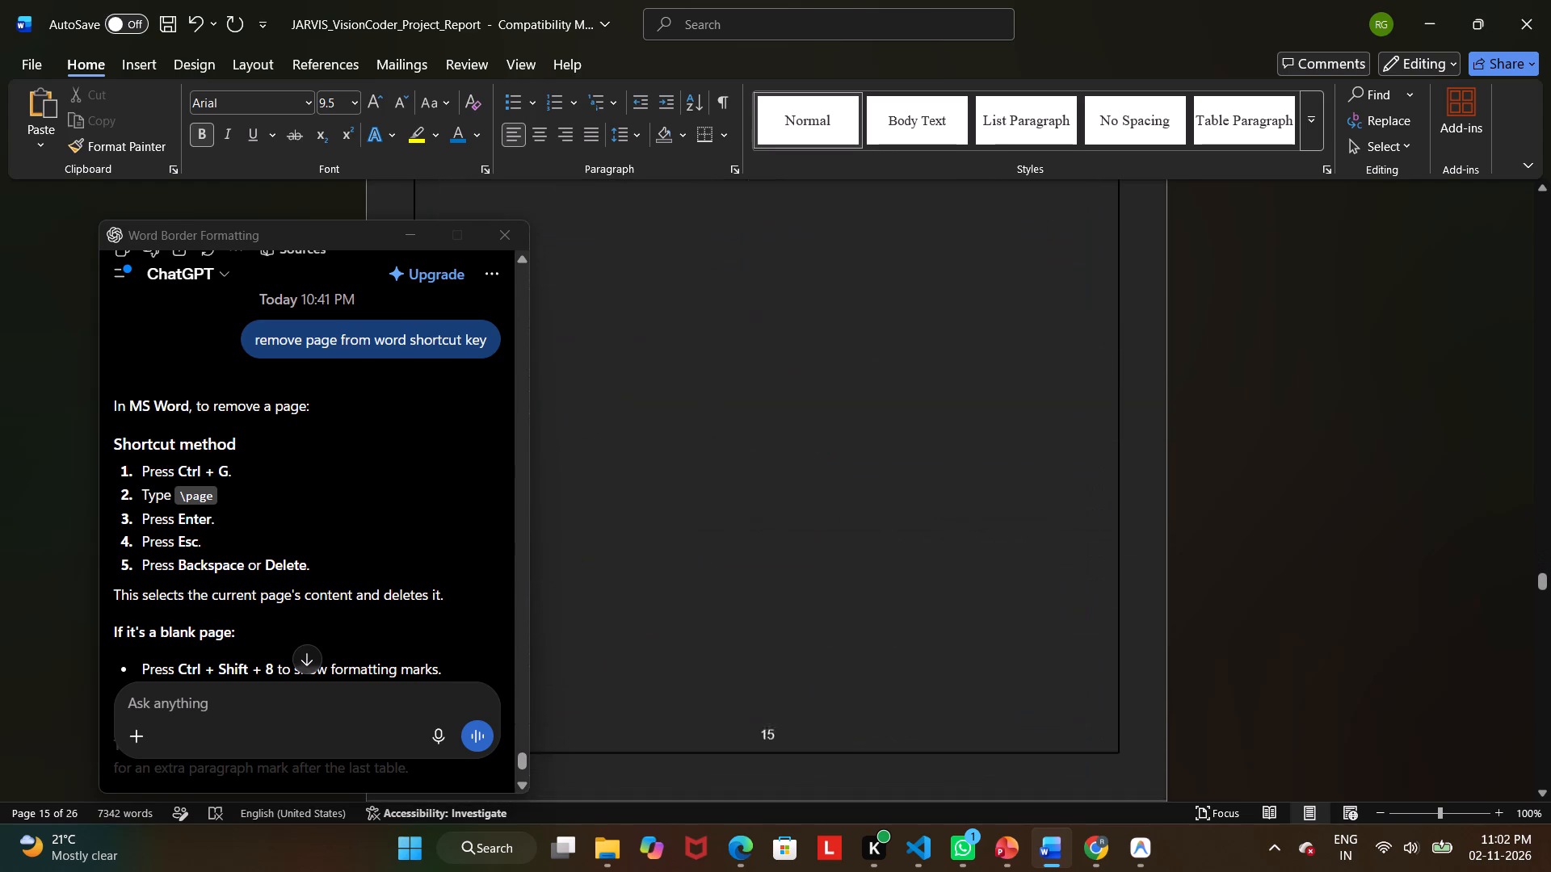
# Select the whole blank page numbered 16, just before Chapter 5, with Go To \page and delete it.
pyautogui.scroll(-1, 881, 490)
pyautogui.scroll(3, 881, 490)
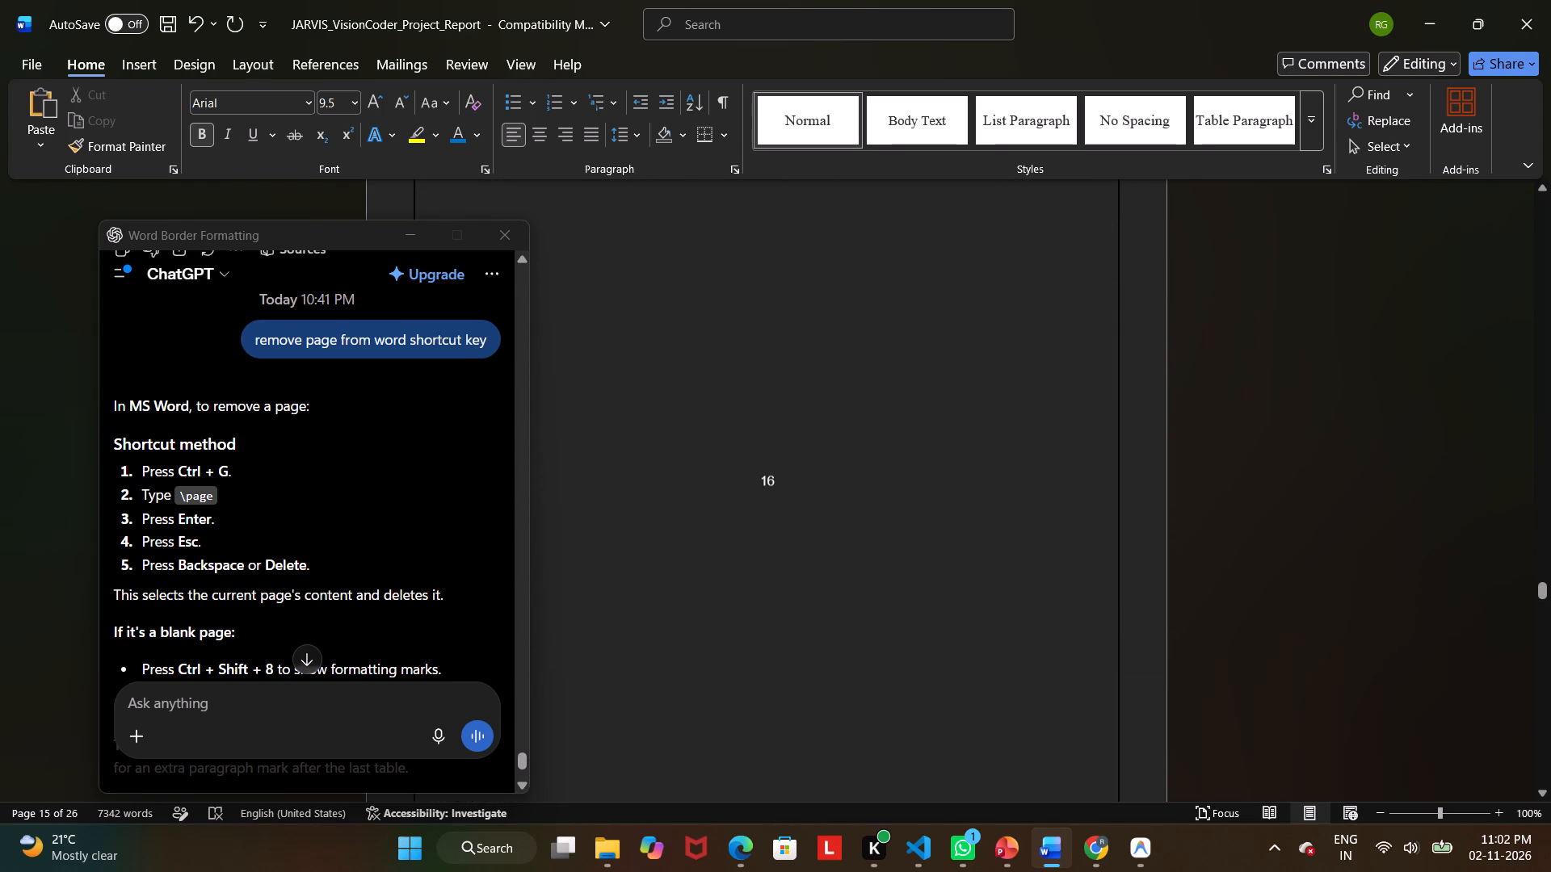
pyautogui.click(652, 349)
pyautogui.scroll(1, 855, 401)
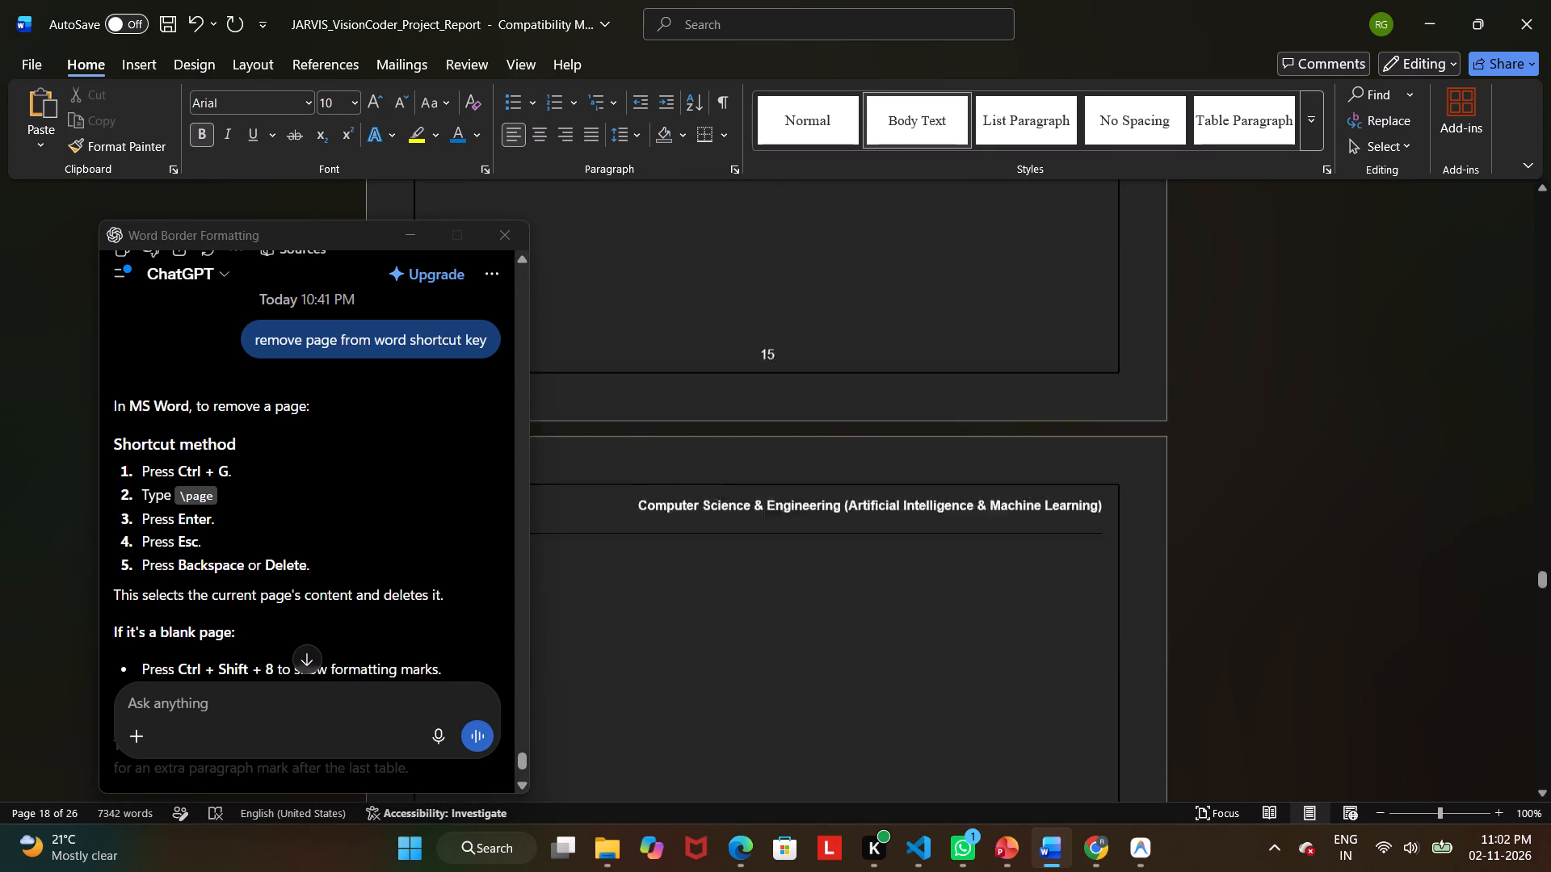
pyautogui.scroll(1, 855, 401)
pyautogui.scroll(-2, 855, 401)
pyautogui.click(773, 502)
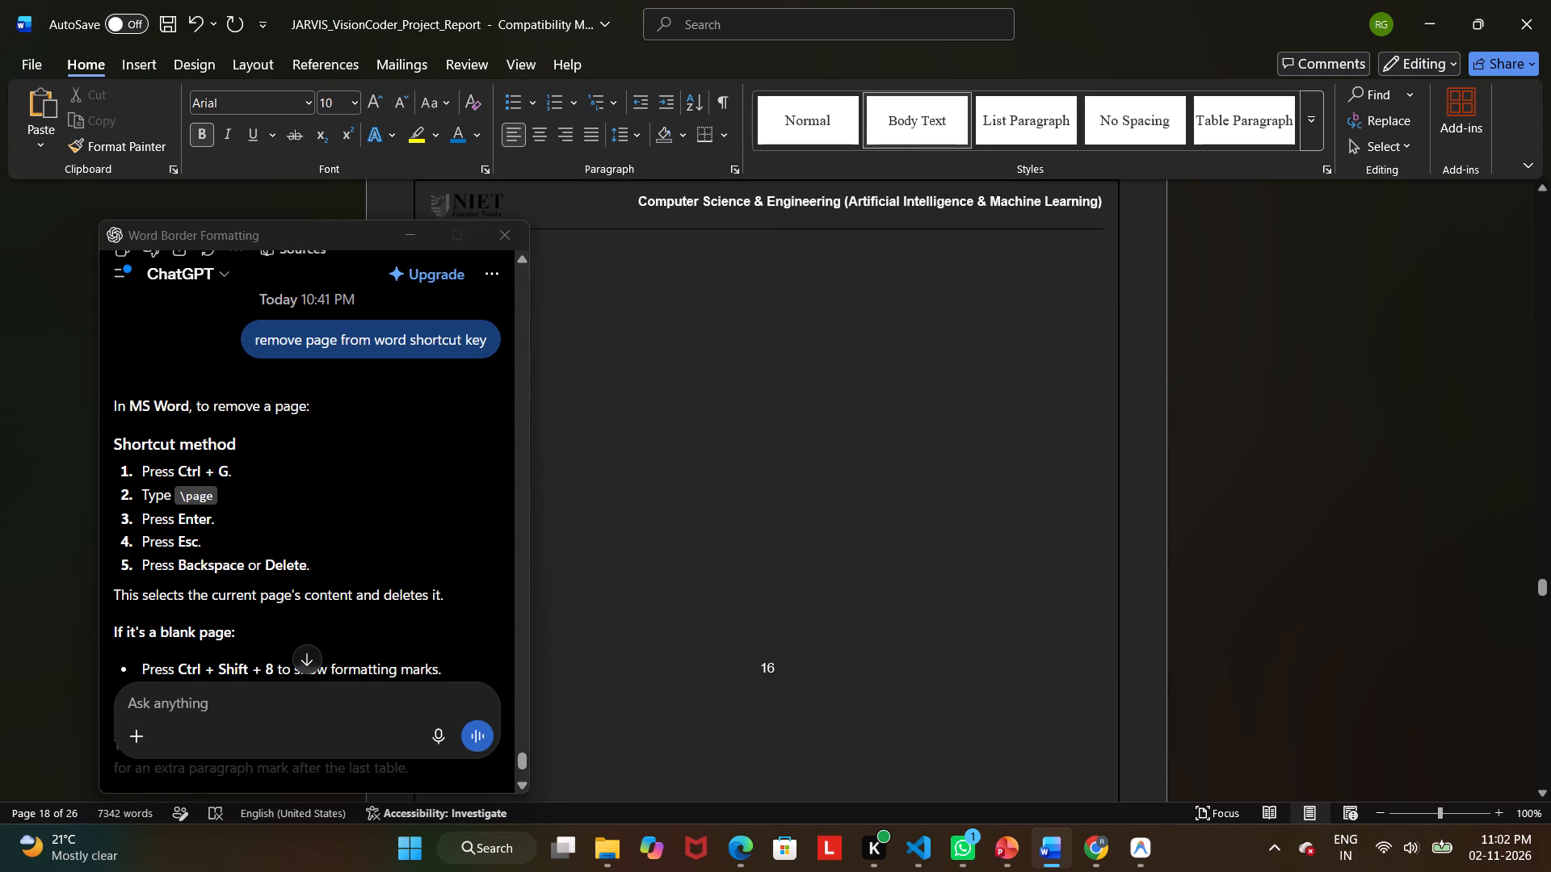
pyautogui.doubleClick(773, 502)
pyautogui.hotkey('ctrl', 'g')
pyautogui.press('Return')
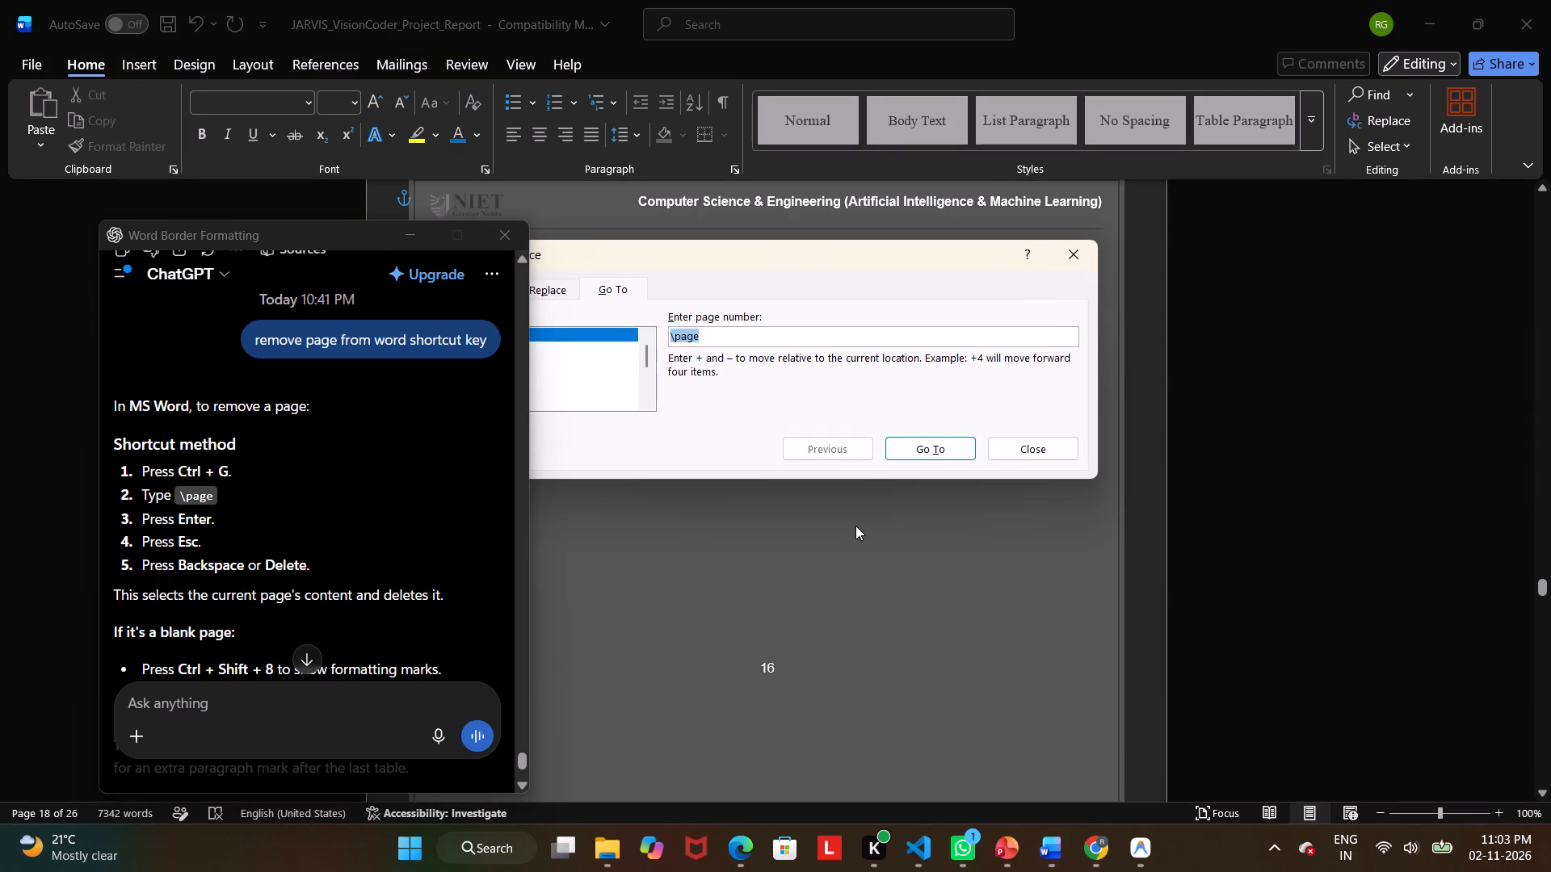
pyautogui.press('Escape')
pyautogui.press('Delete')
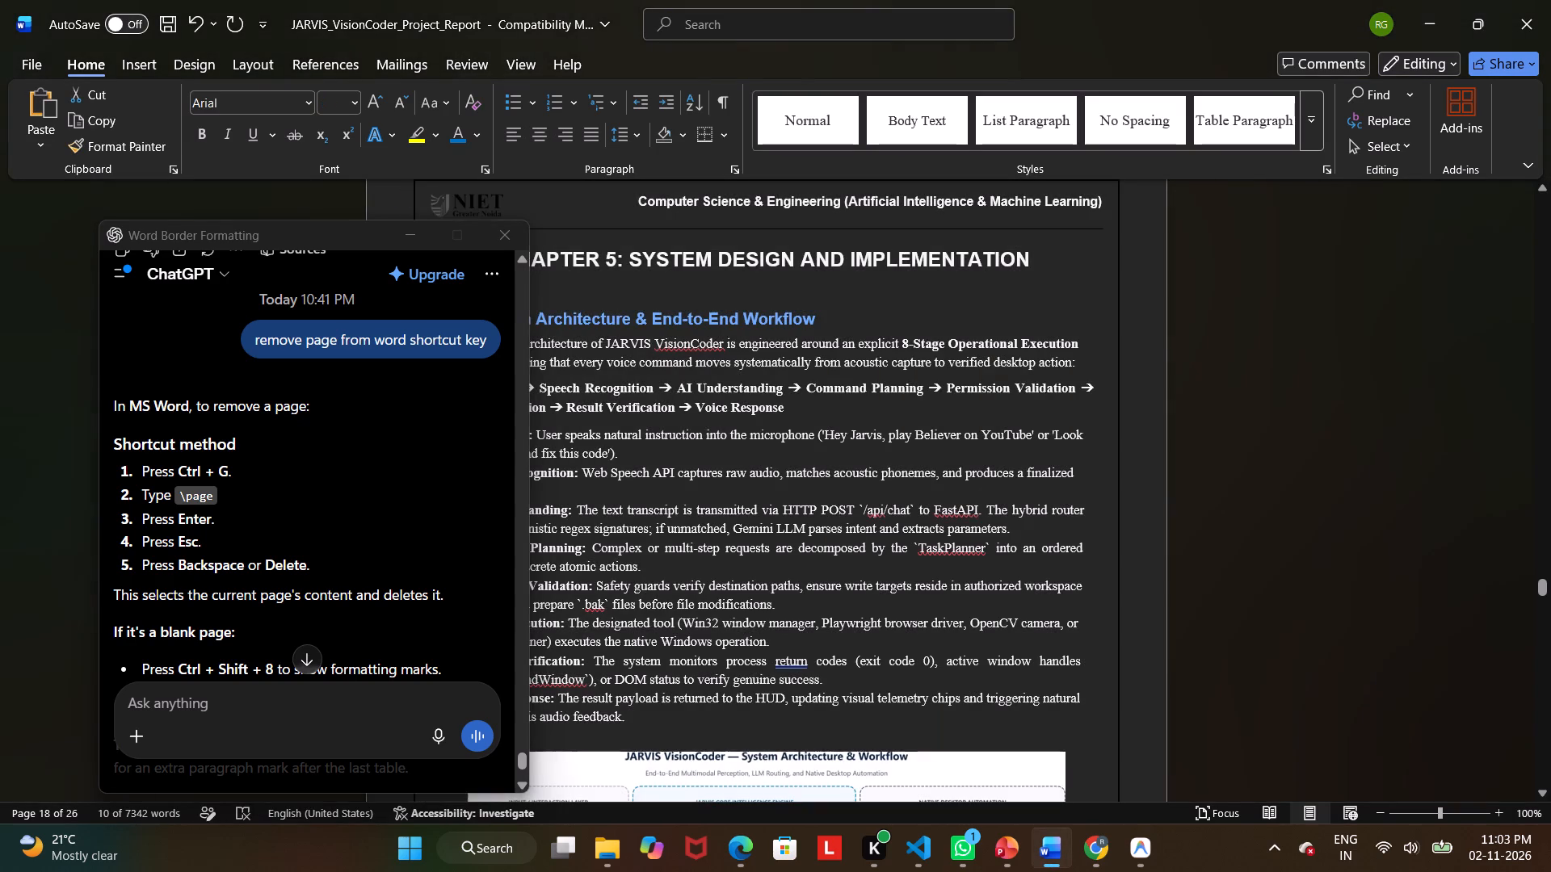
# Check the pages from the start of Chapter 5 through the end of the references for blank pages.
pyautogui.scroll(2, 855, 526)
pyautogui.scroll(-5, 855, 526)
pyautogui.scroll(7, 855, 526)
pyautogui.scroll(-8, 855, 526)
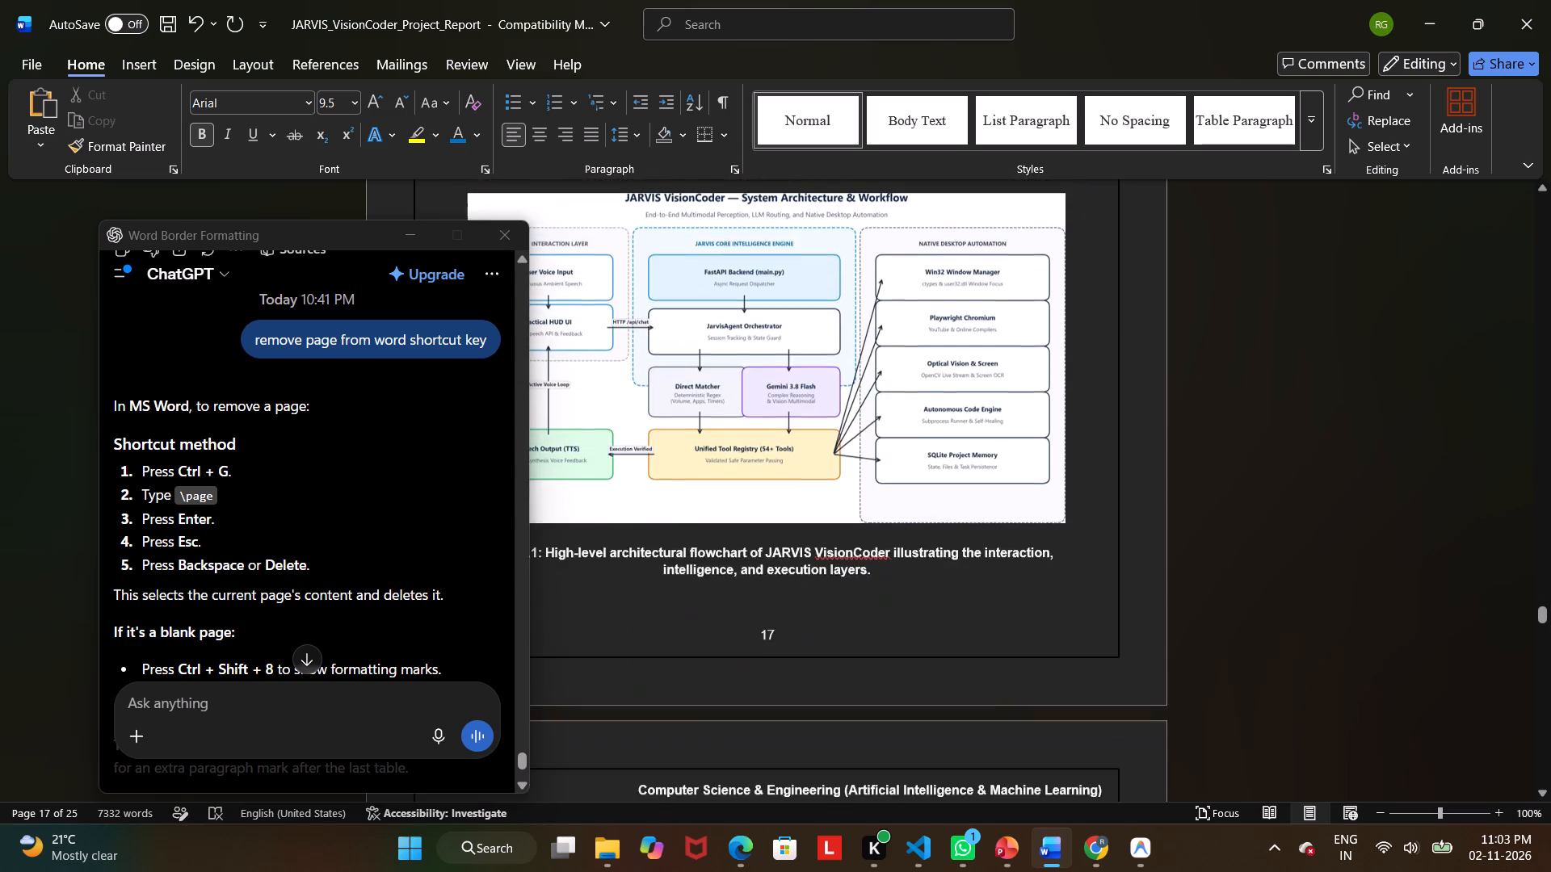
pyautogui.scroll(-5, 855, 526)
pyautogui.scroll(5, 855, 526)
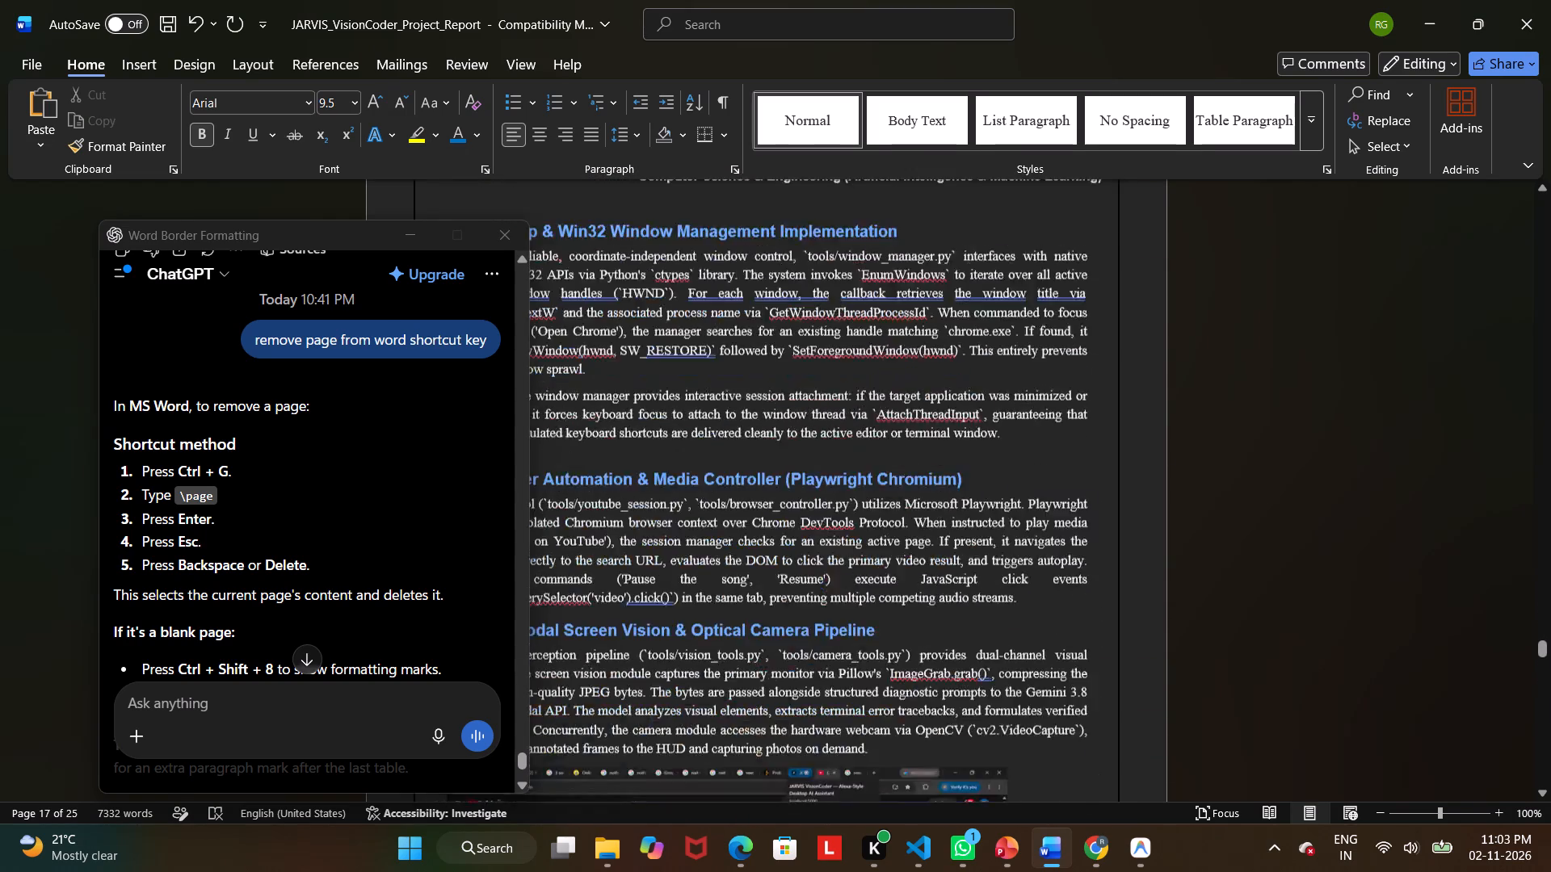
pyautogui.scroll(-7, 855, 526)
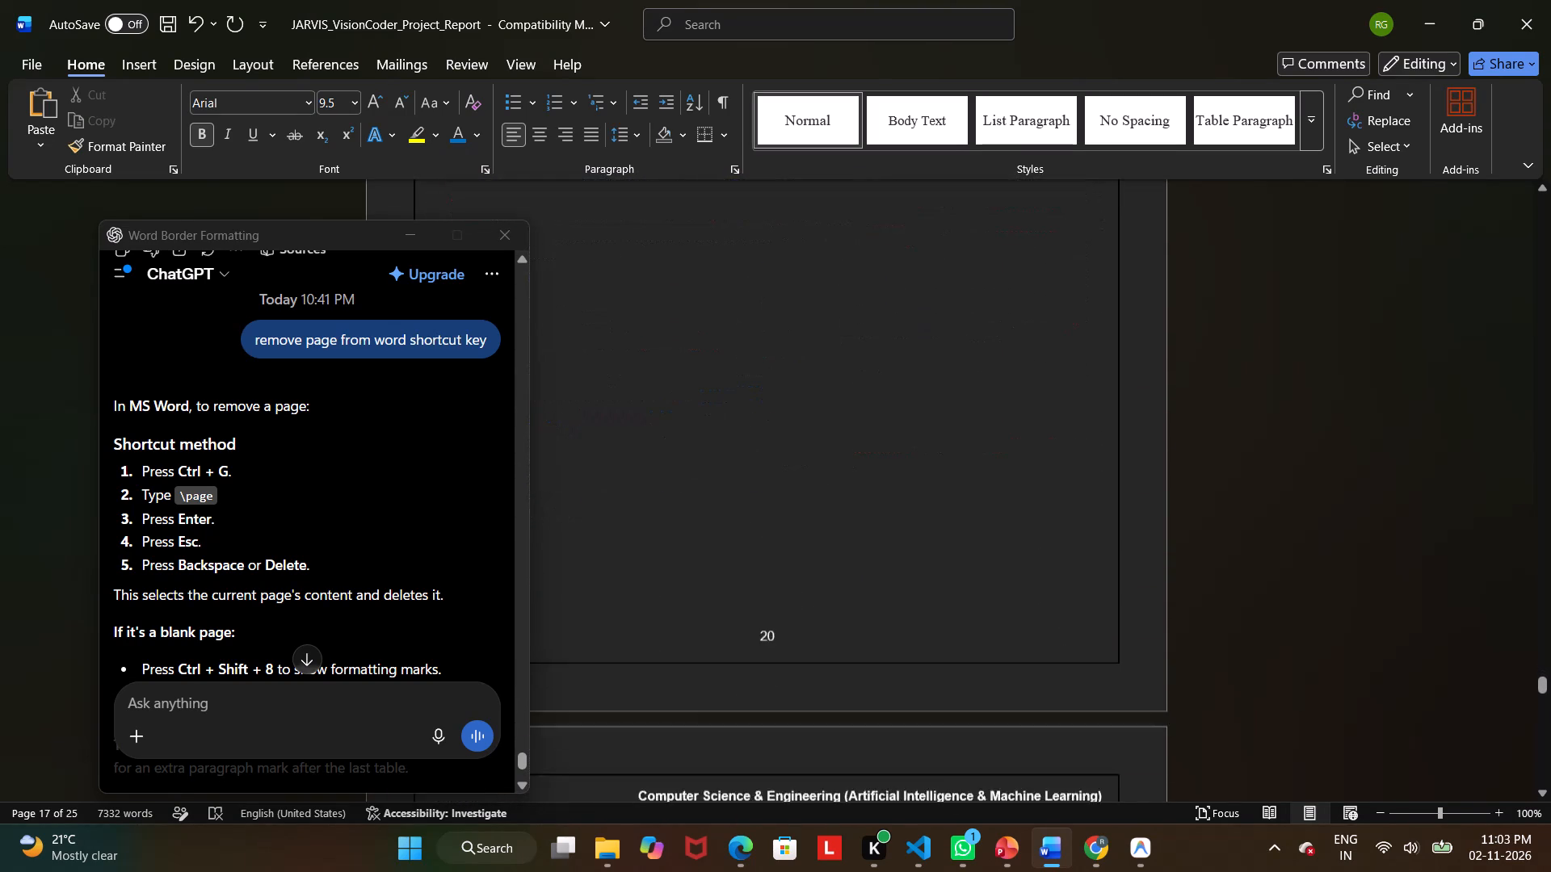
pyautogui.scroll(-6, 855, 526)
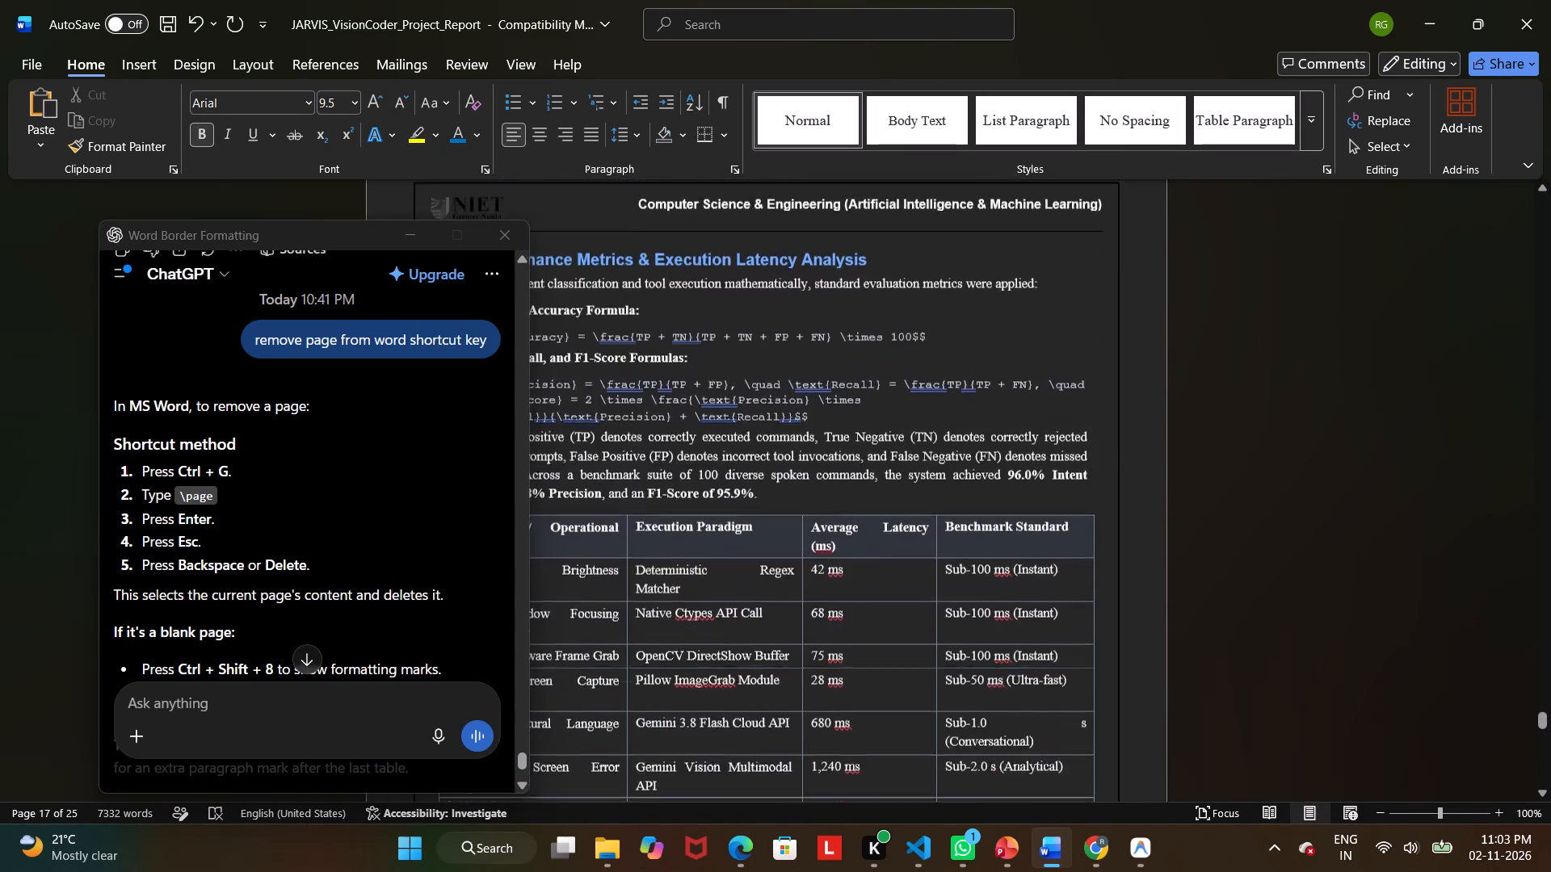
pyautogui.scroll(-10, 855, 526)
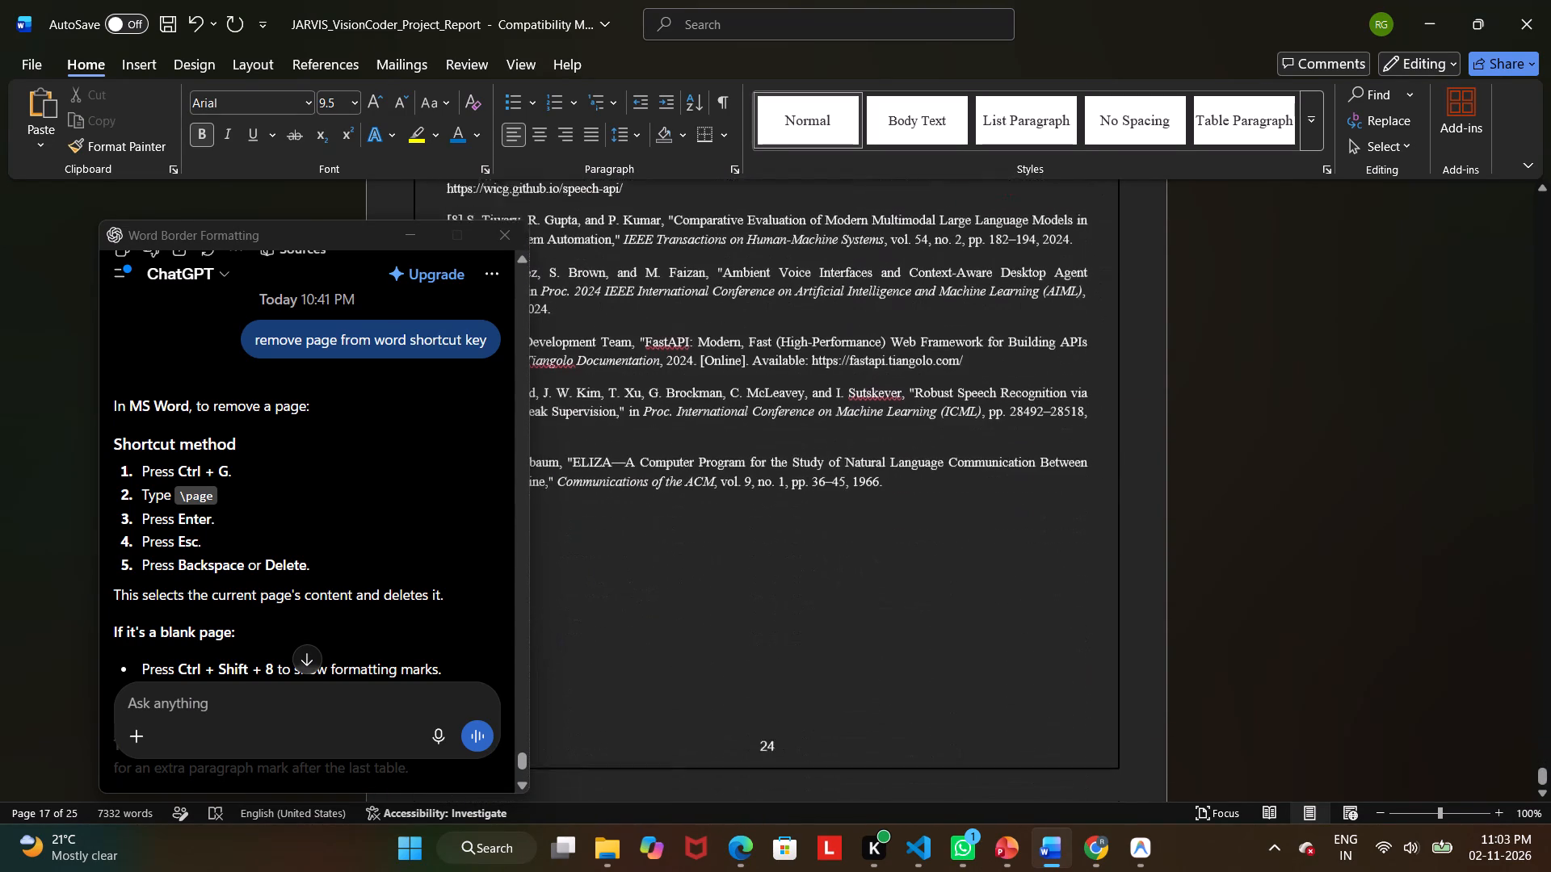
pyautogui.scroll(-2, 855, 526)
# Dismiss the floating ChatGPT window that covers part of the report and return to the document.
pyautogui.hotkey('alt', 'space')
pyautogui.click(276, 631)
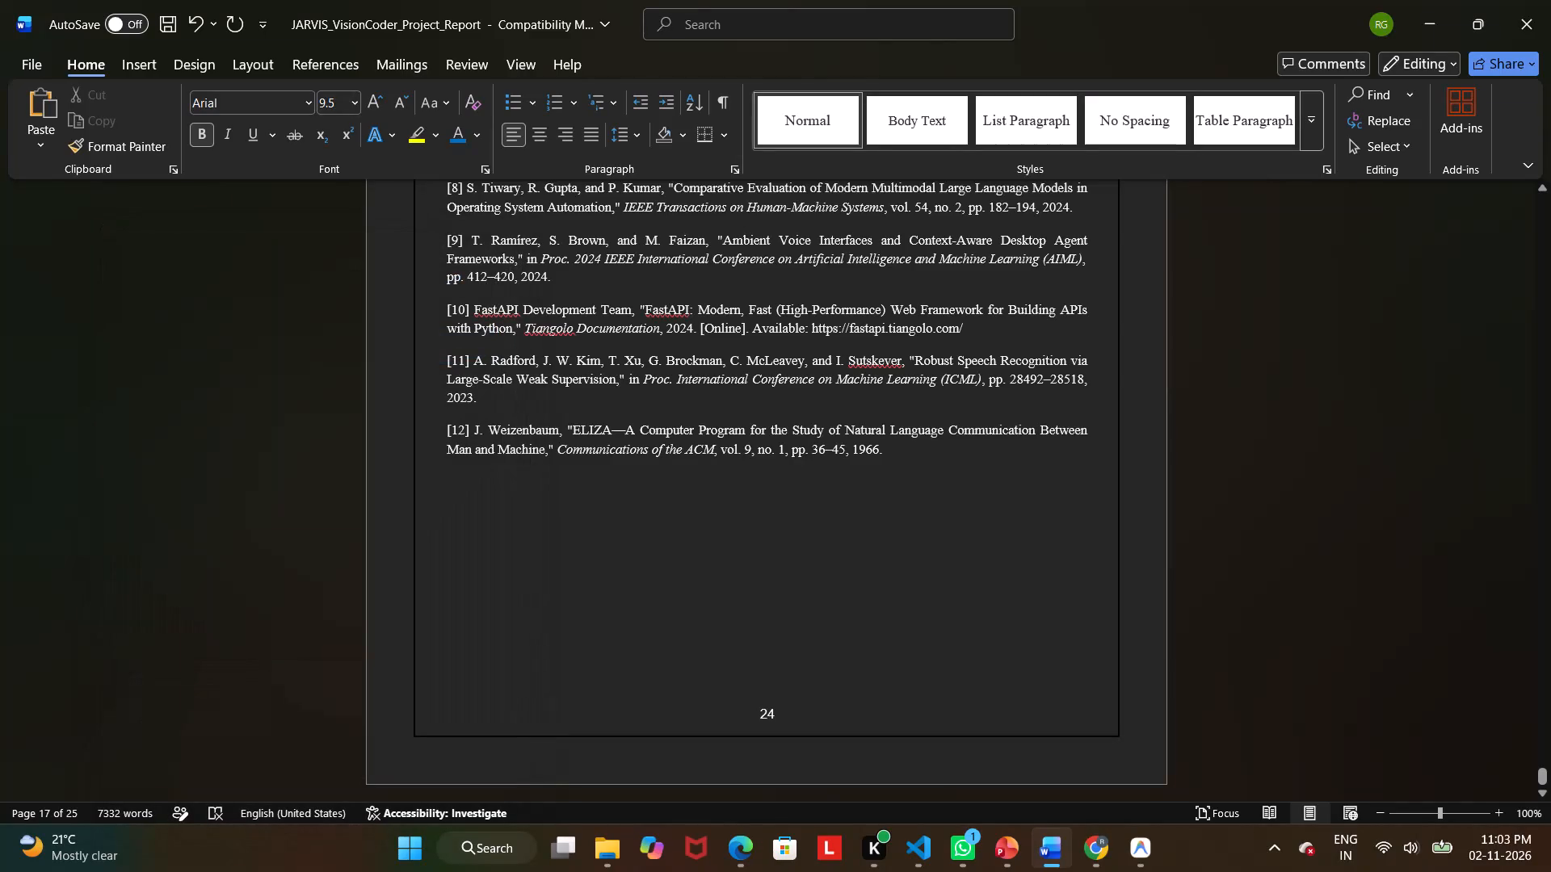
pyautogui.click(1272, 614)
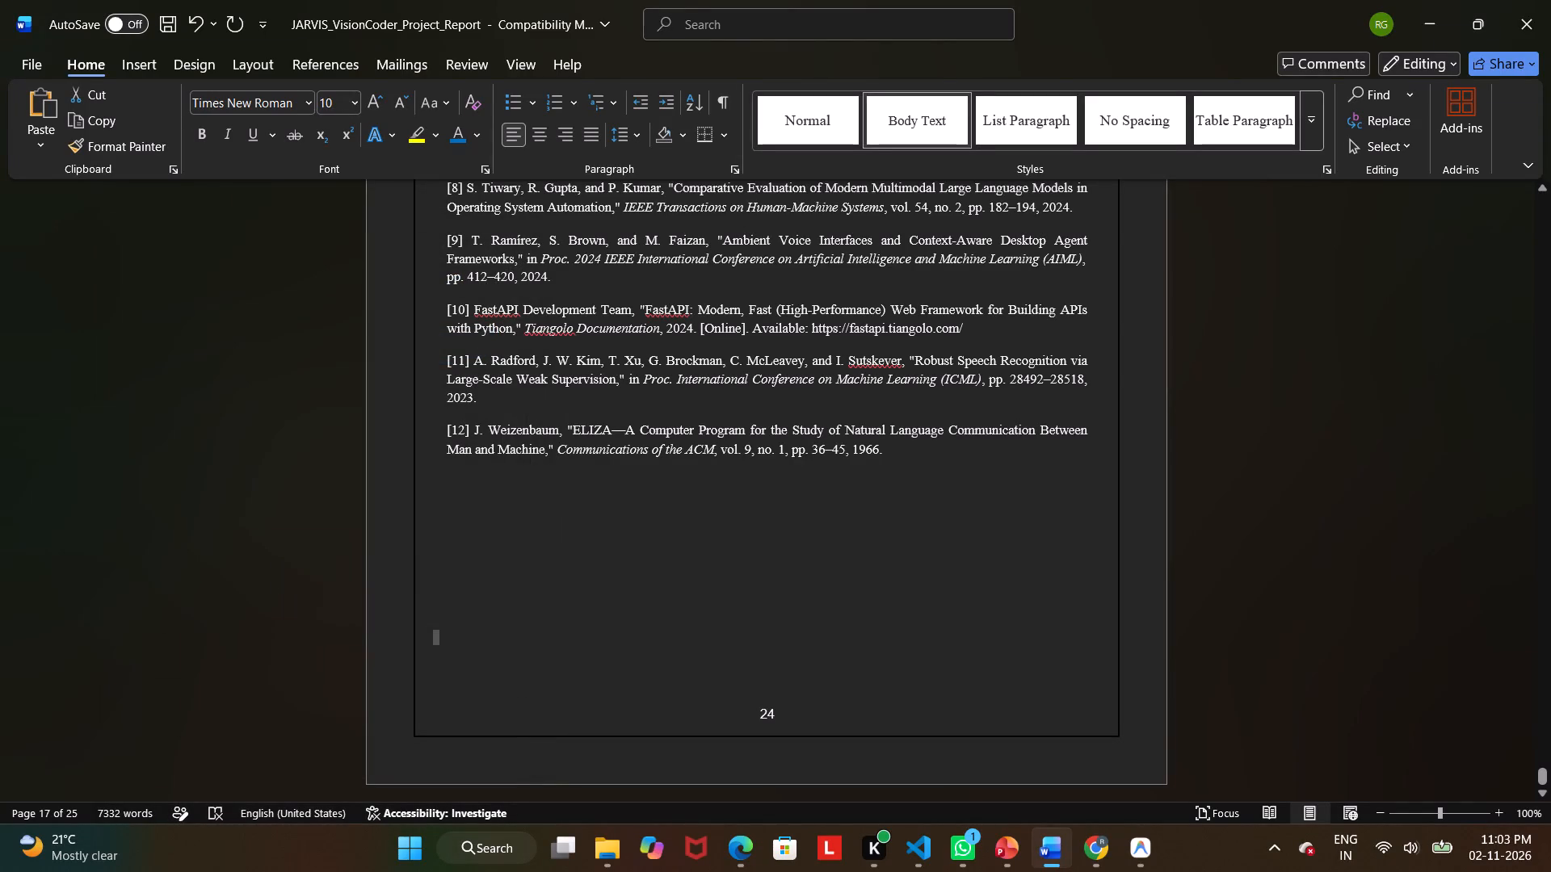
# Review the report back to the front matter and forward through the table of contents and Chapter 1 for blank pages.
pyautogui.scroll(9, 834, 515)
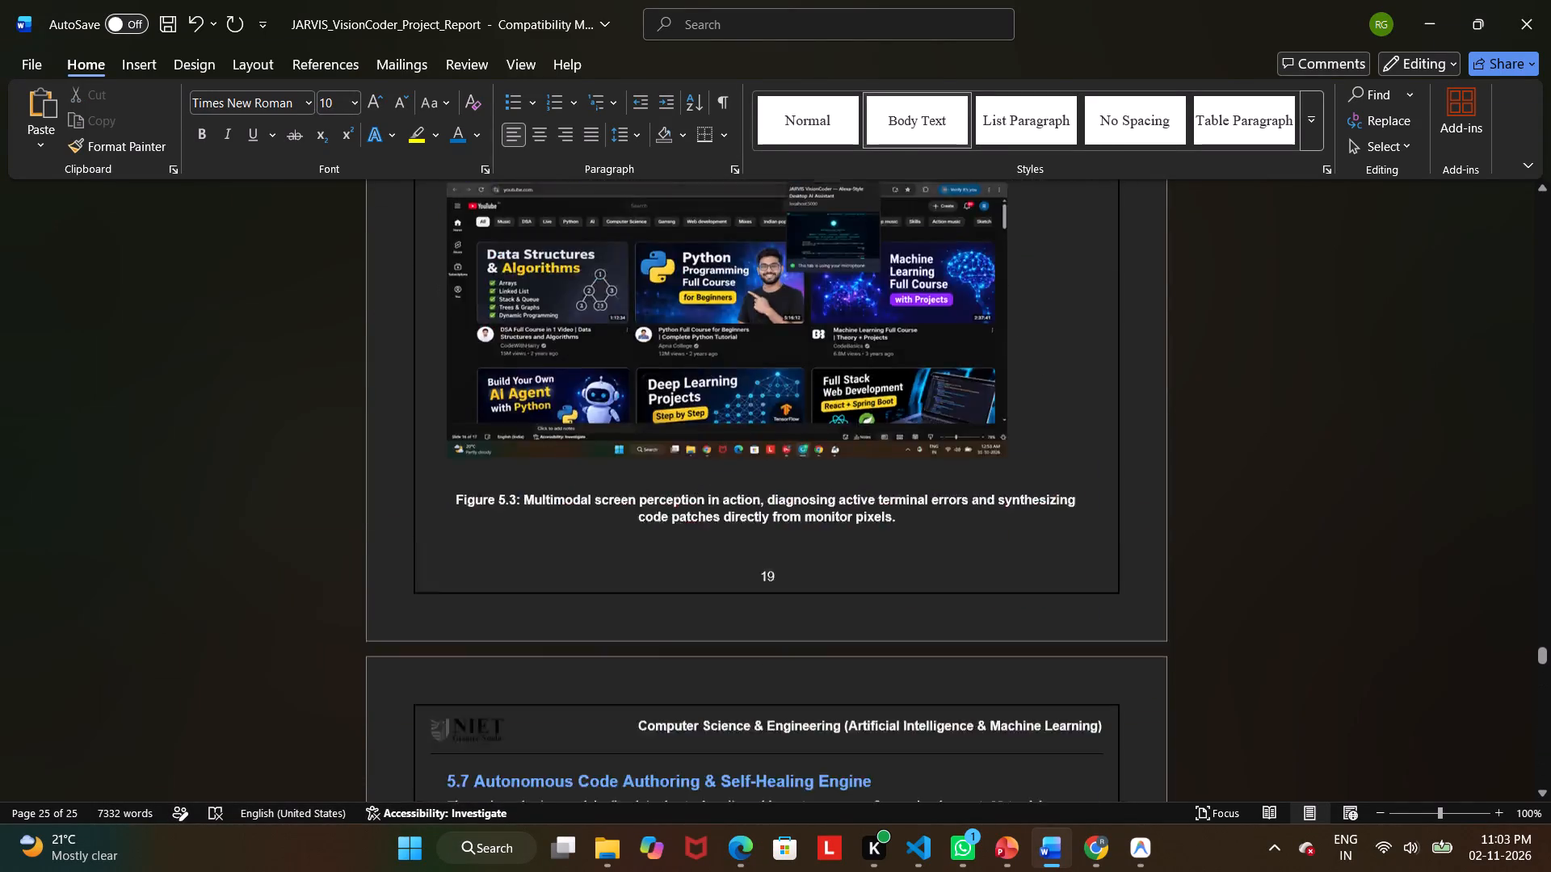
pyautogui.scroll(15, 834, 515)
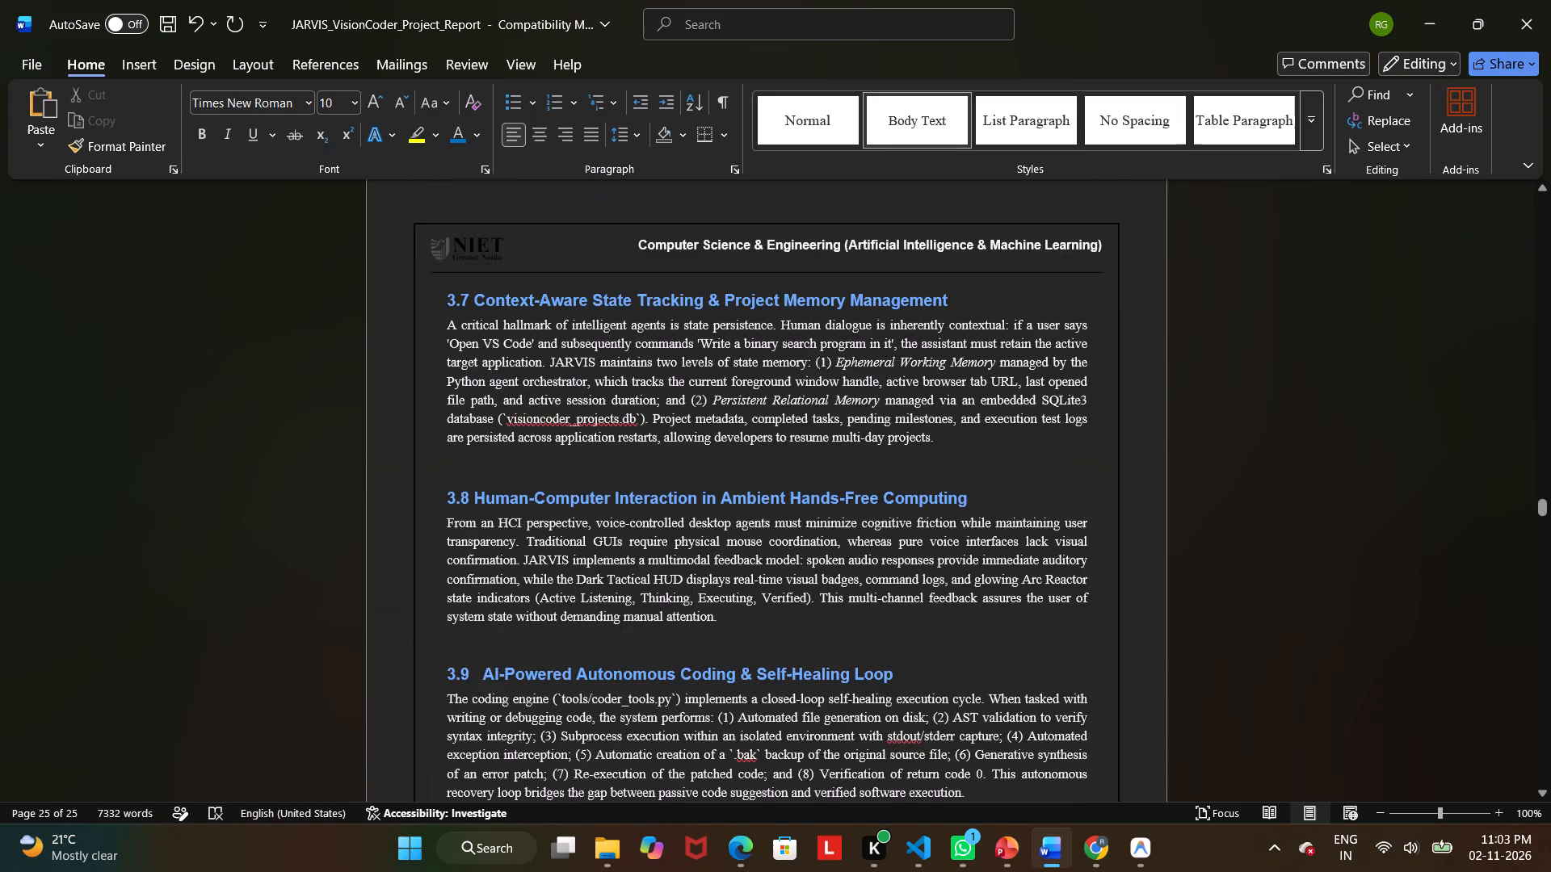
pyautogui.scroll(15, 834, 515)
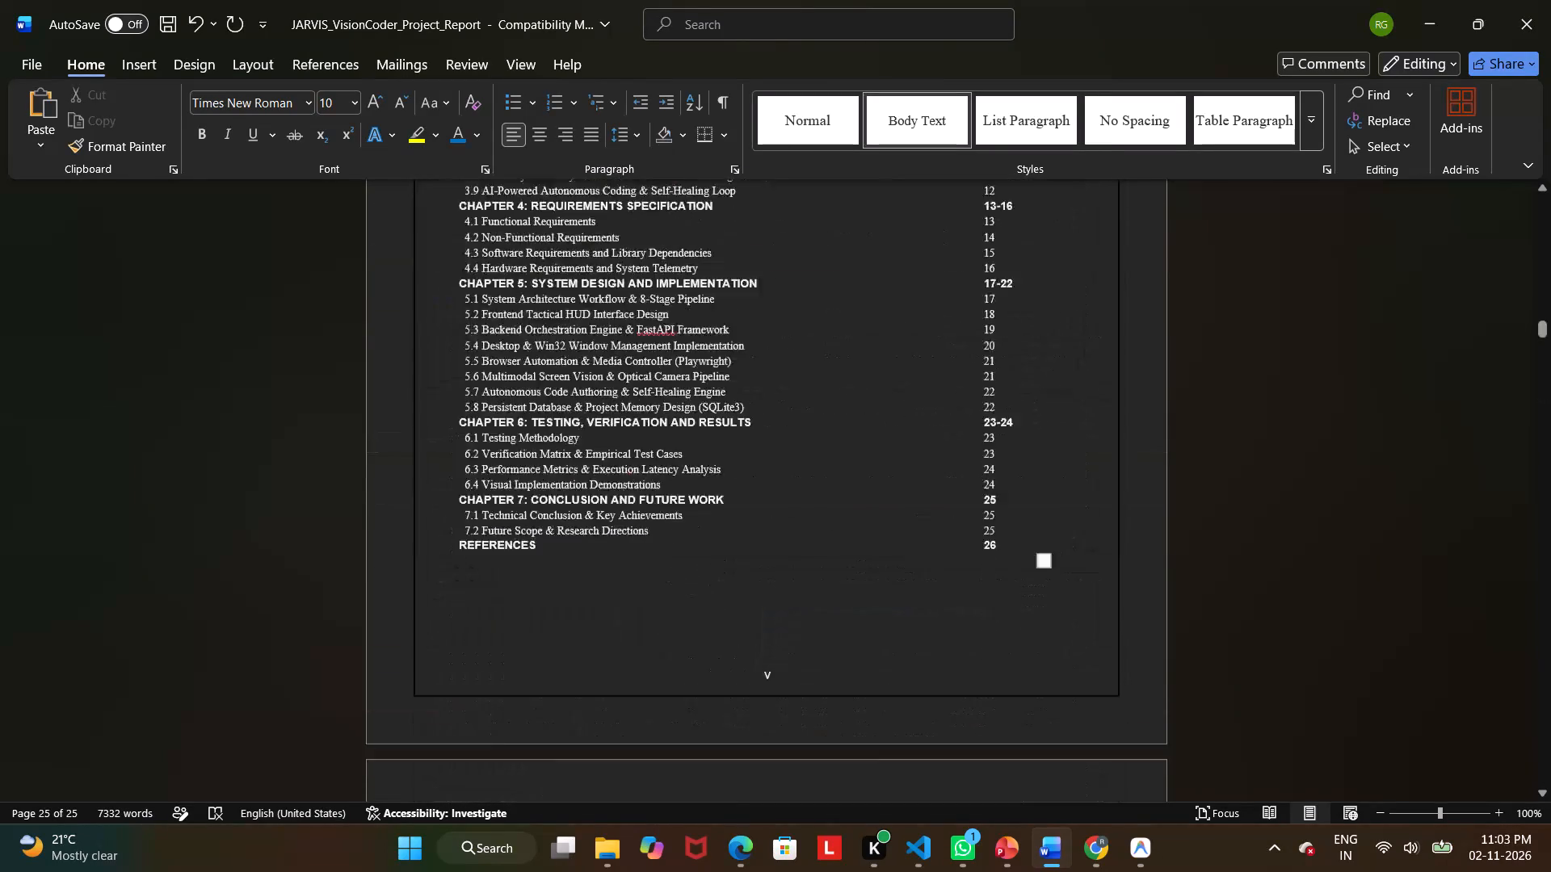
pyautogui.scroll(12, 834, 515)
pyautogui.scroll(-20, 834, 515)
pyautogui.scroll(-4, 834, 515)
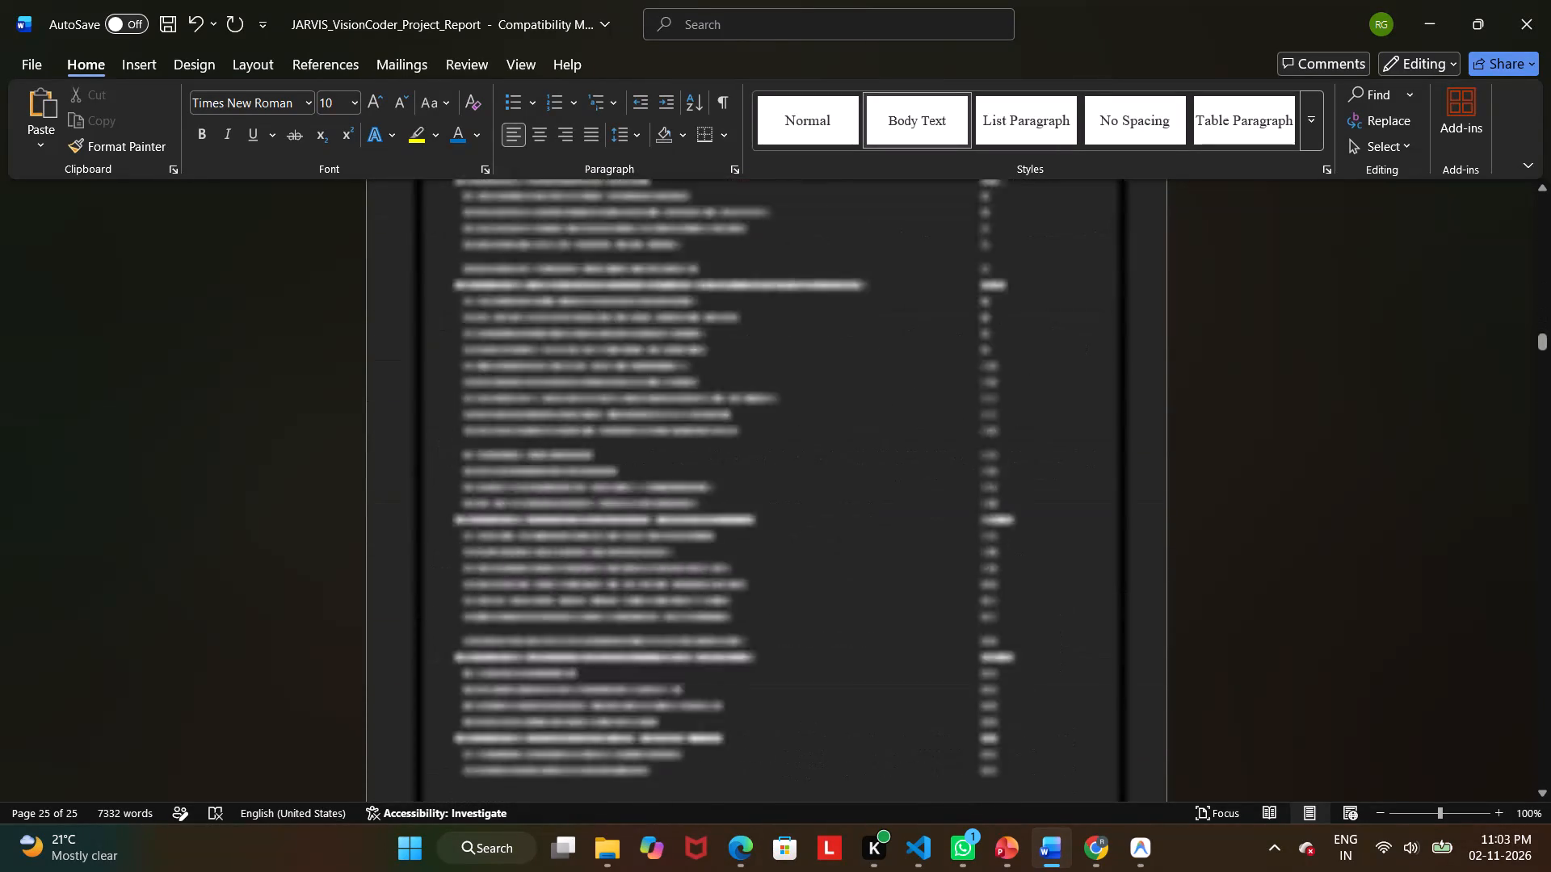
pyautogui.scroll(-9, 834, 515)
pyautogui.scroll(15, 834, 515)
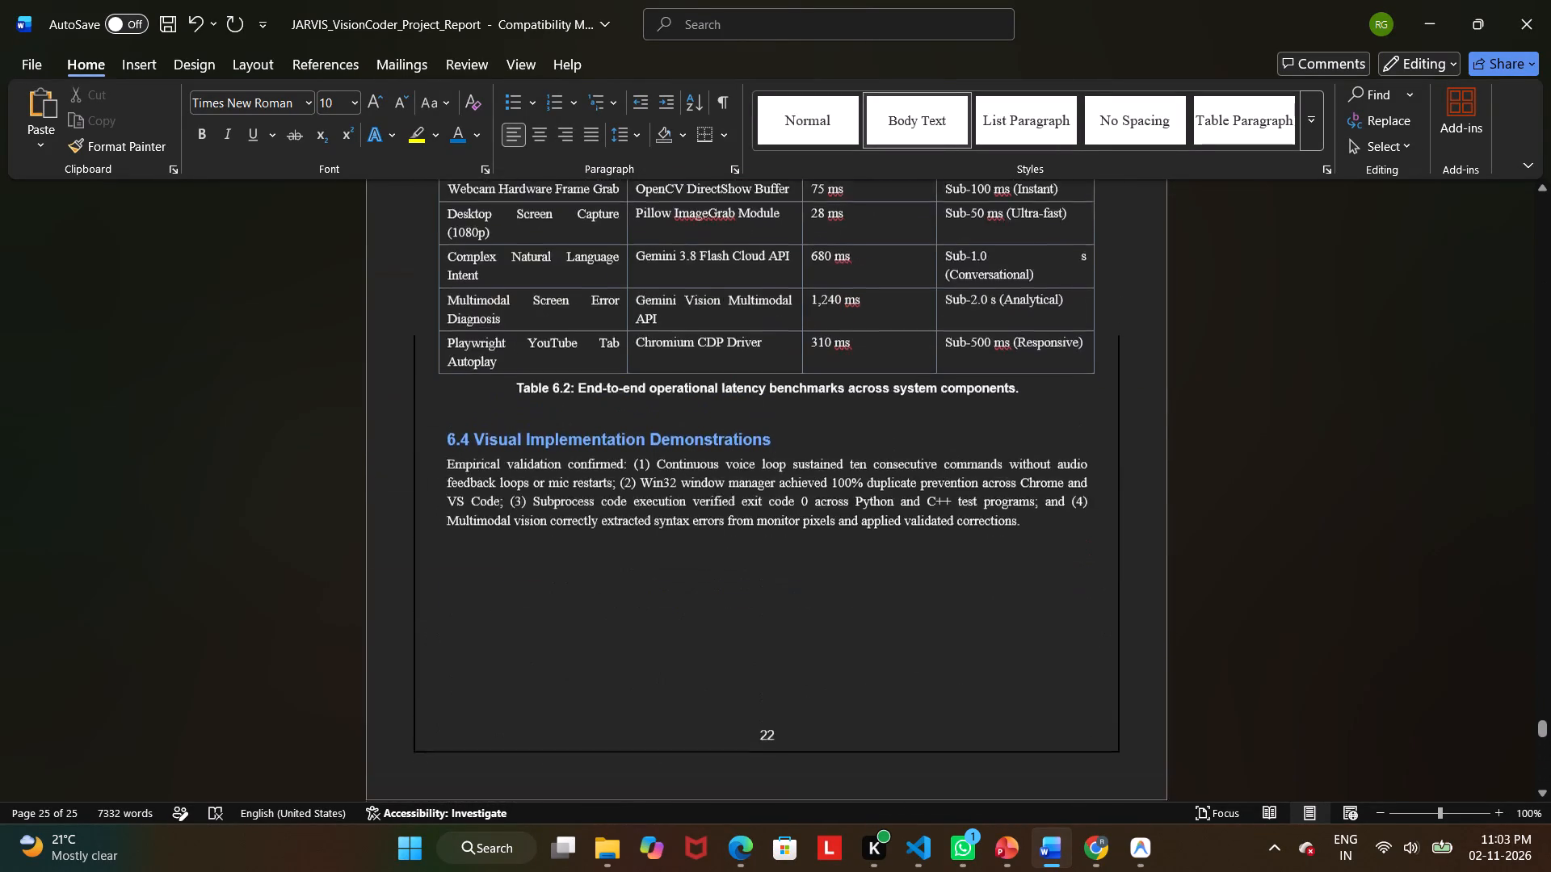
pyautogui.scroll(16, 834, 515)
pyautogui.scroll(12, 834, 515)
pyautogui.scroll(-5, 834, 515)
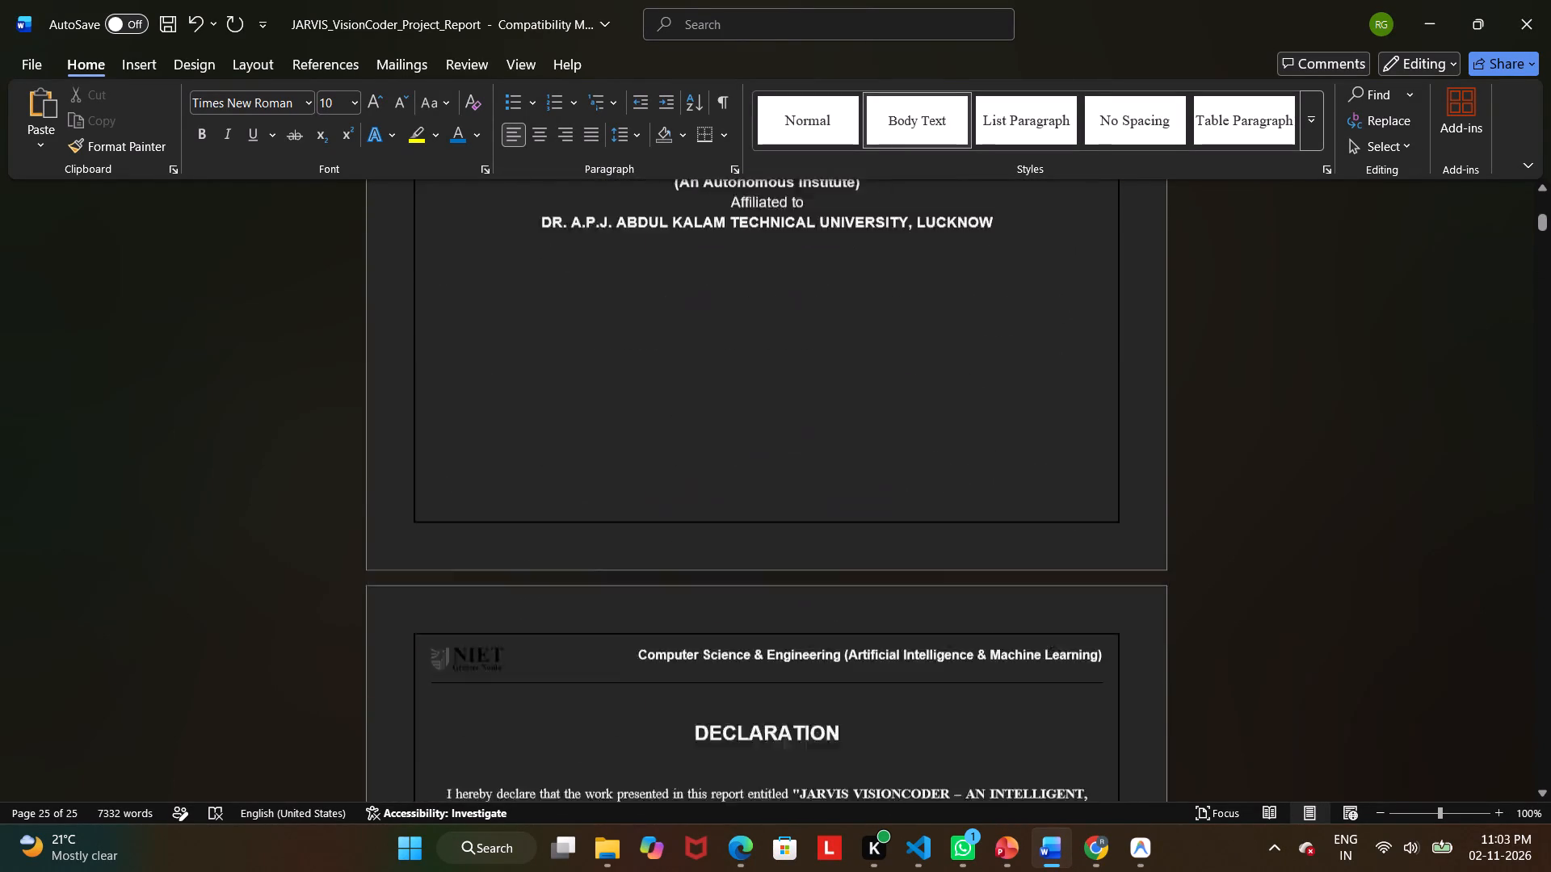
pyautogui.scroll(-7, 834, 515)
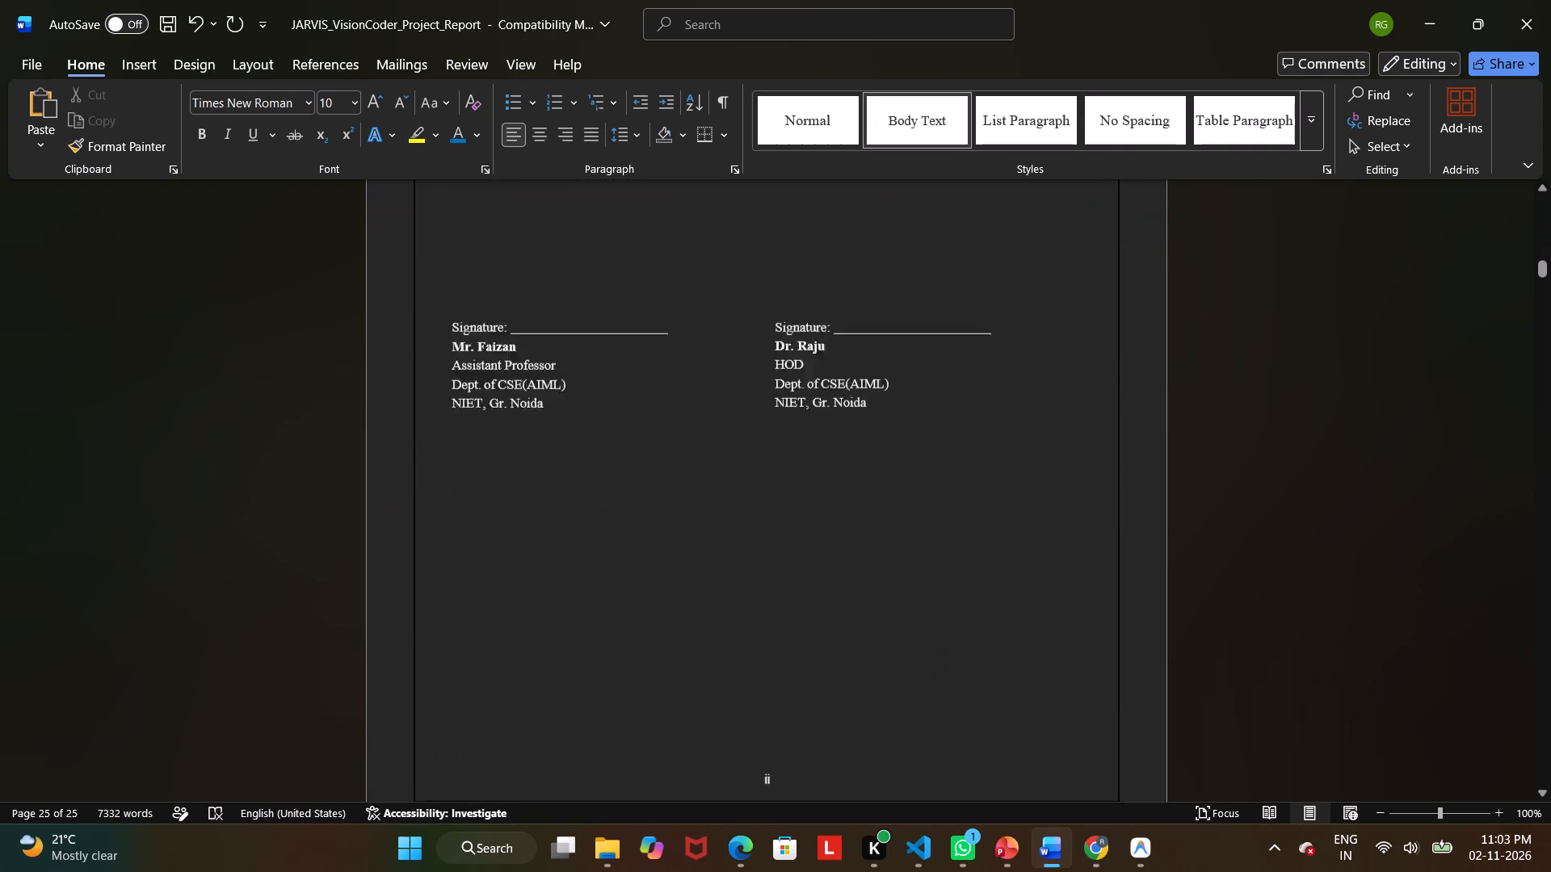
pyautogui.scroll(-5, 834, 515)
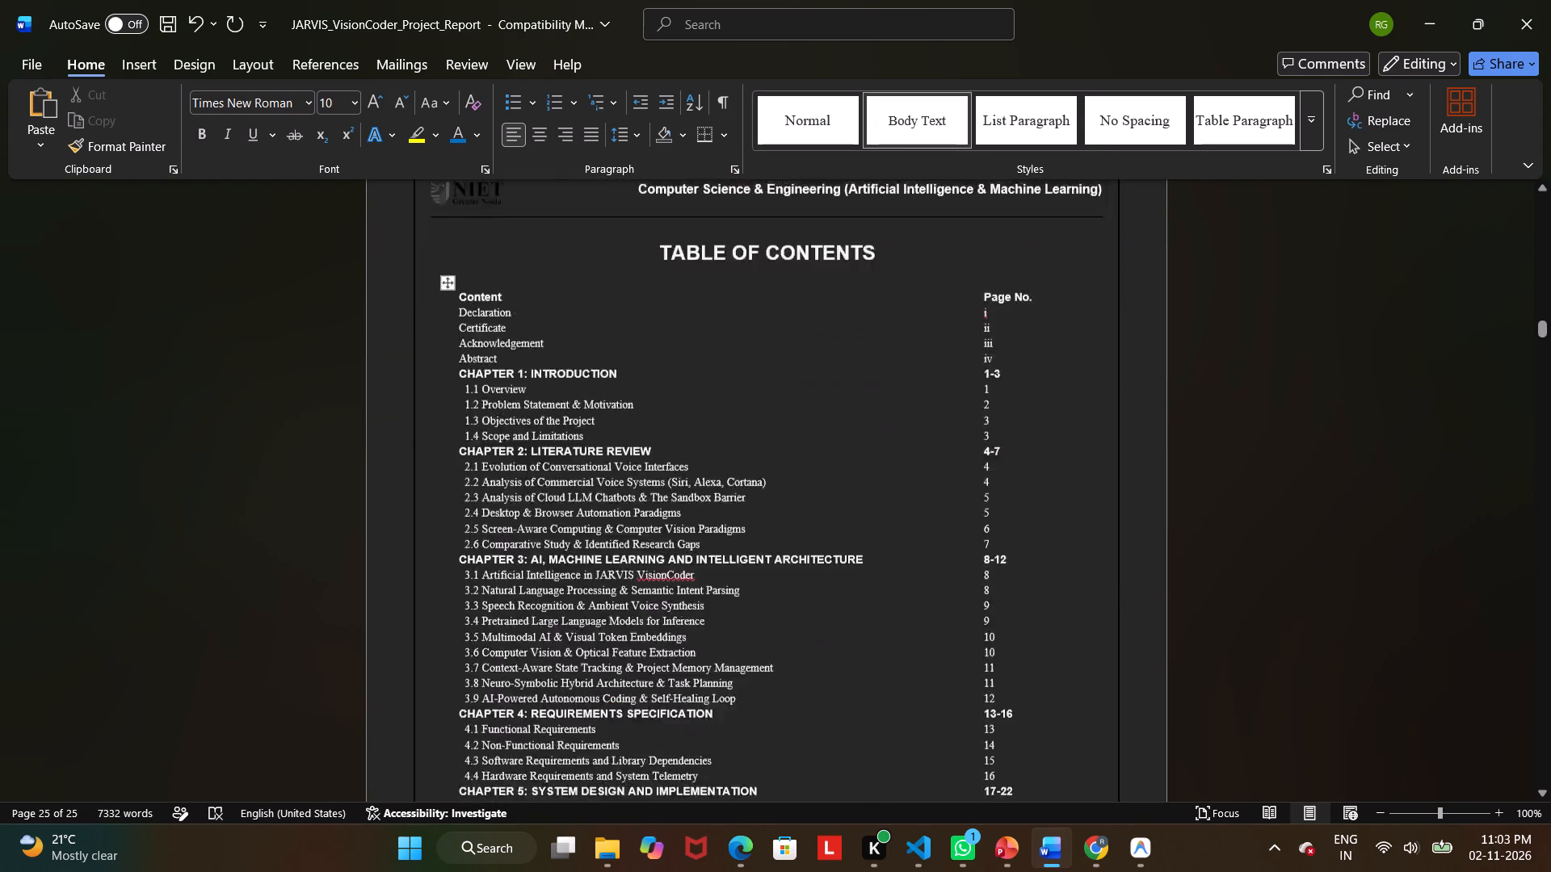
pyautogui.scroll(-4, 834, 515)
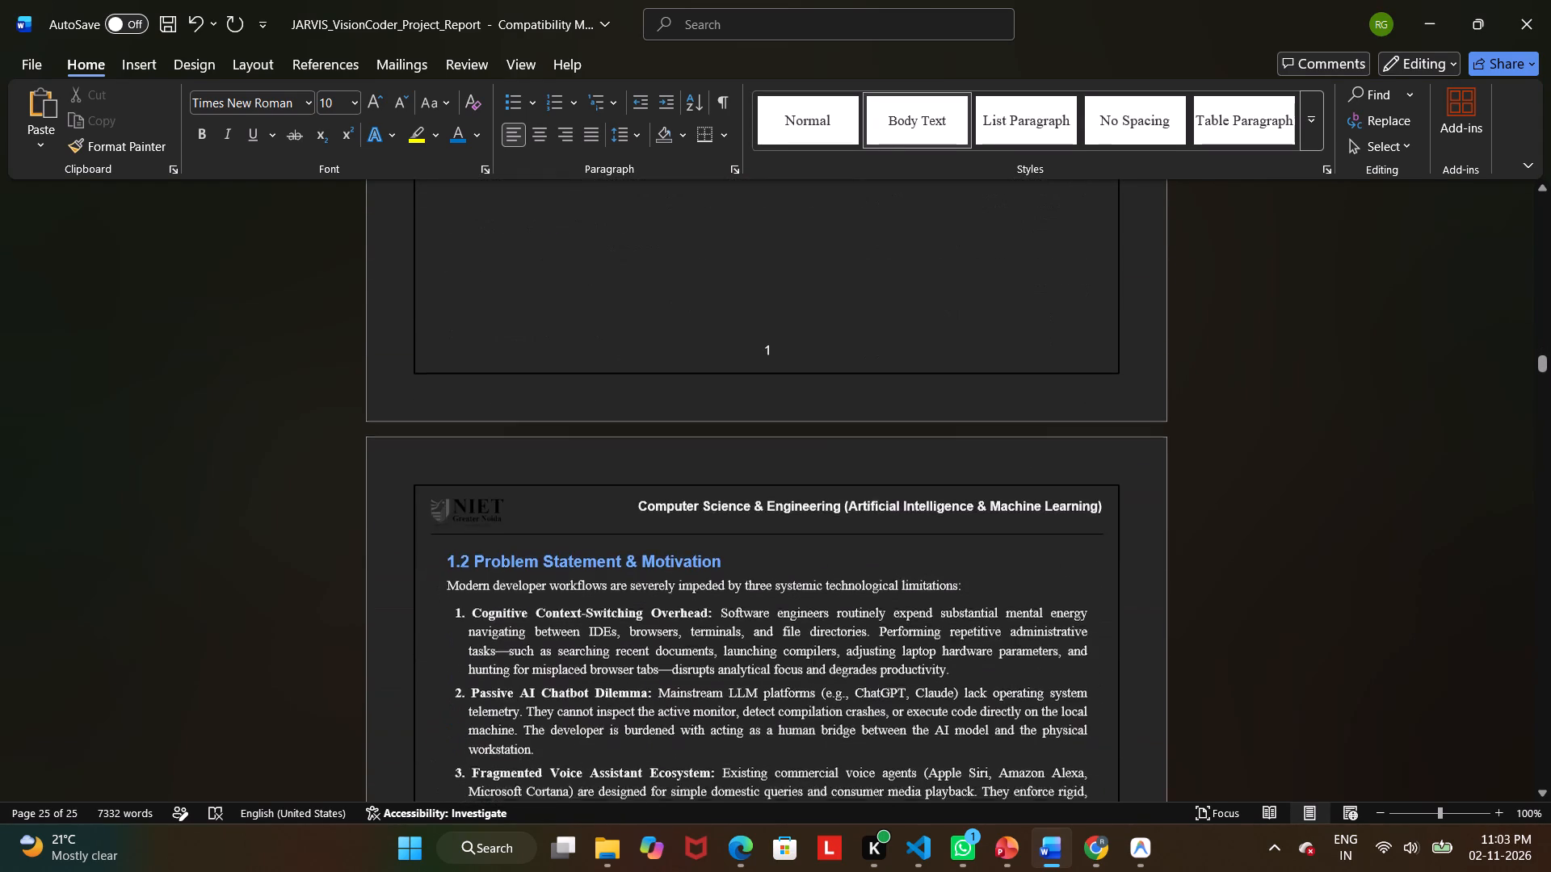
pyautogui.scroll(-3, 834, 515)
# Select the whole blank page numbered 3, between section 1.4 and Chapter 2, with Go To \page and delete it.
pyautogui.scroll(-2, 834, 515)
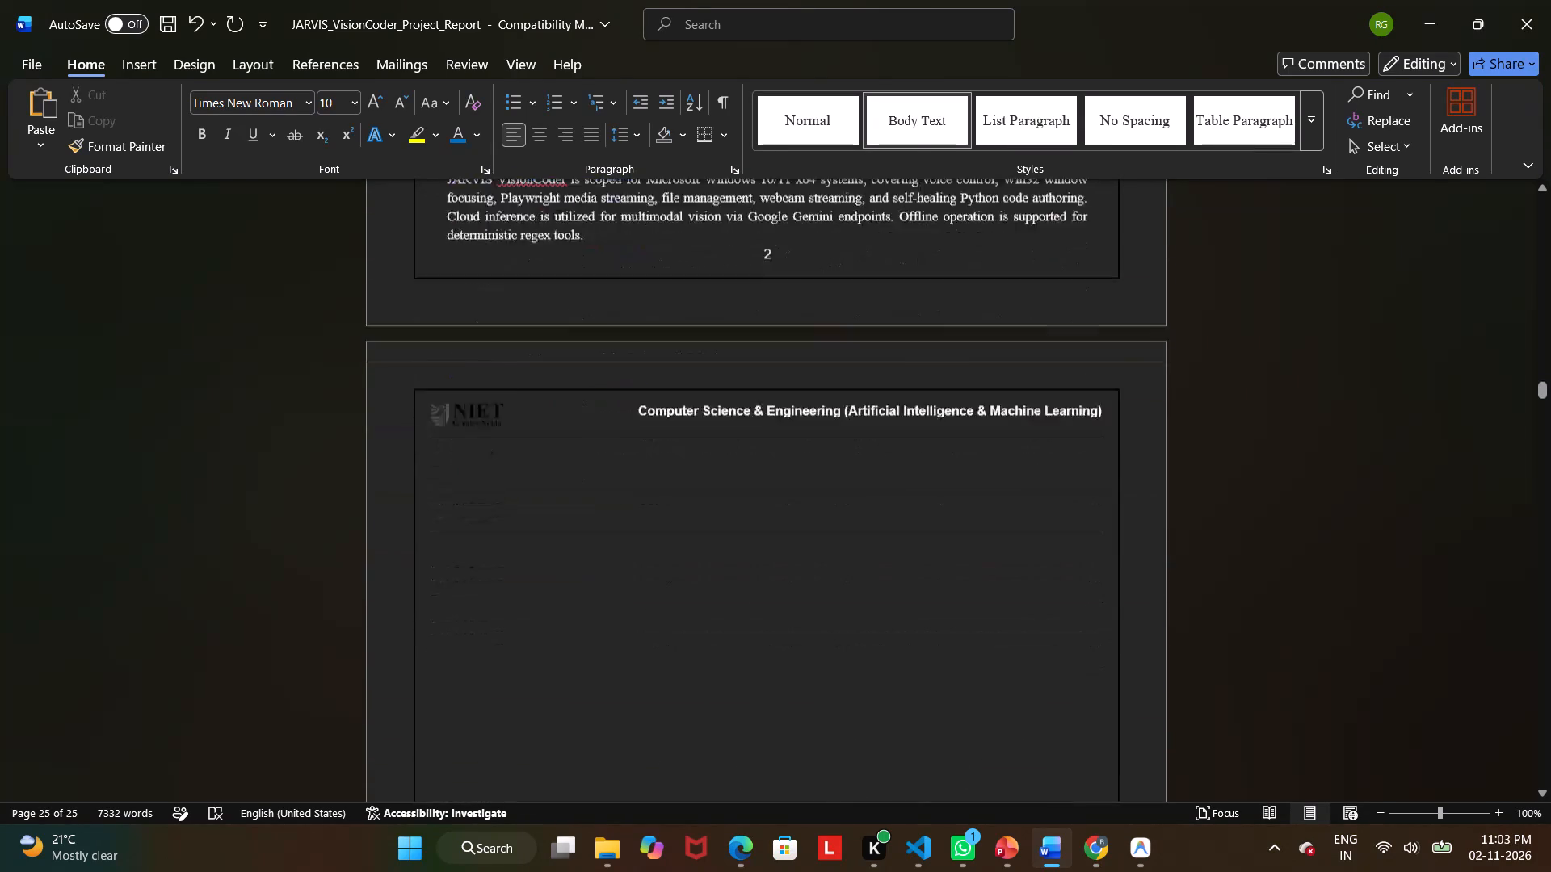
pyautogui.scroll(-3, 834, 515)
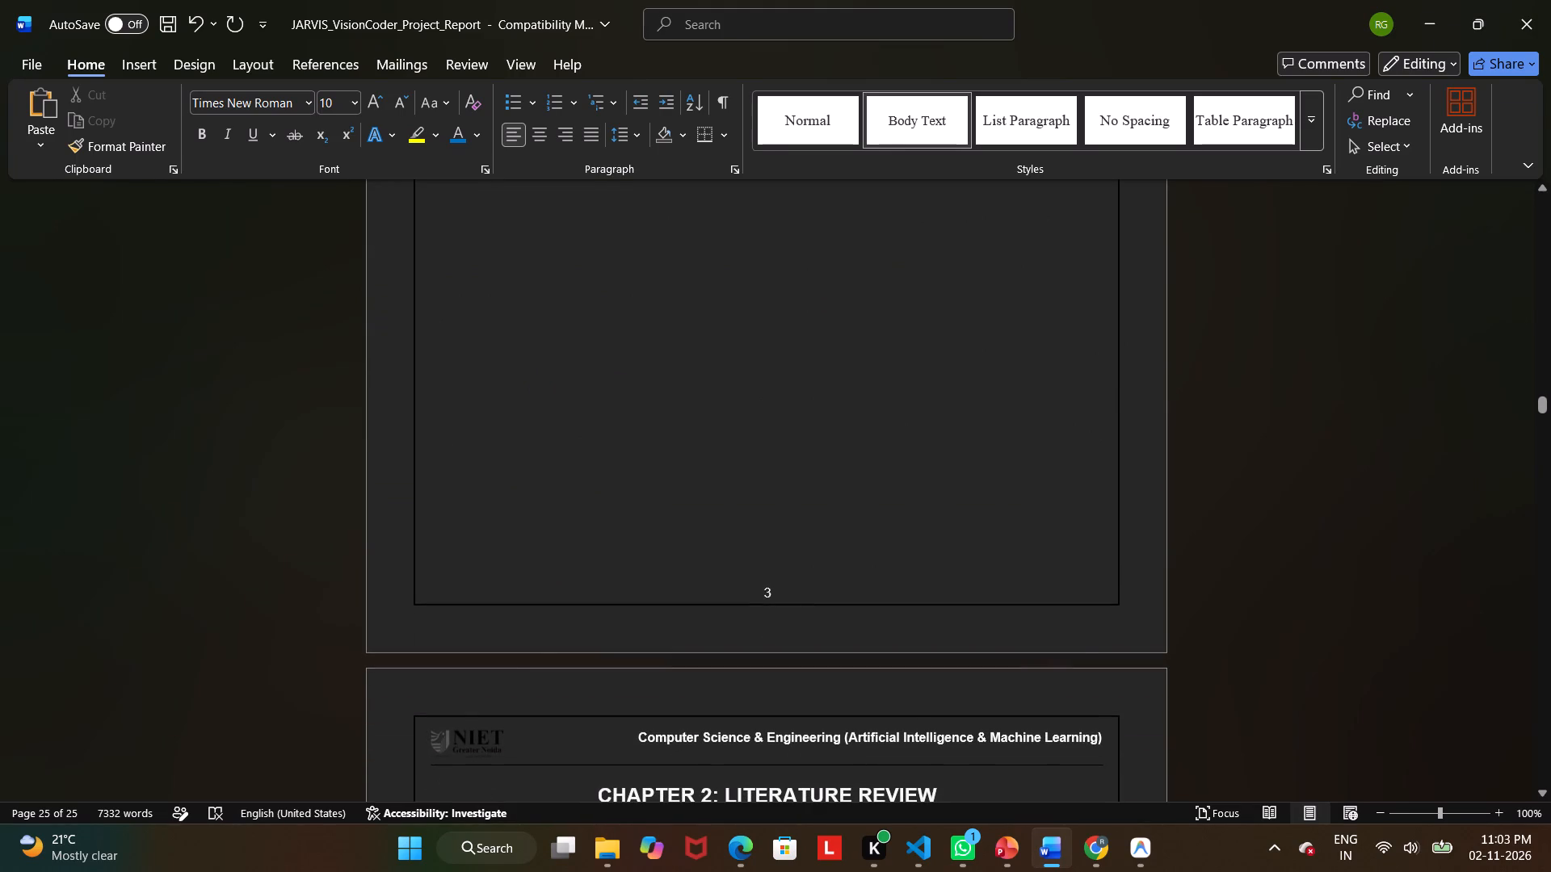
pyautogui.click(740, 321)
pyautogui.hotkey('ctrl', 'g')
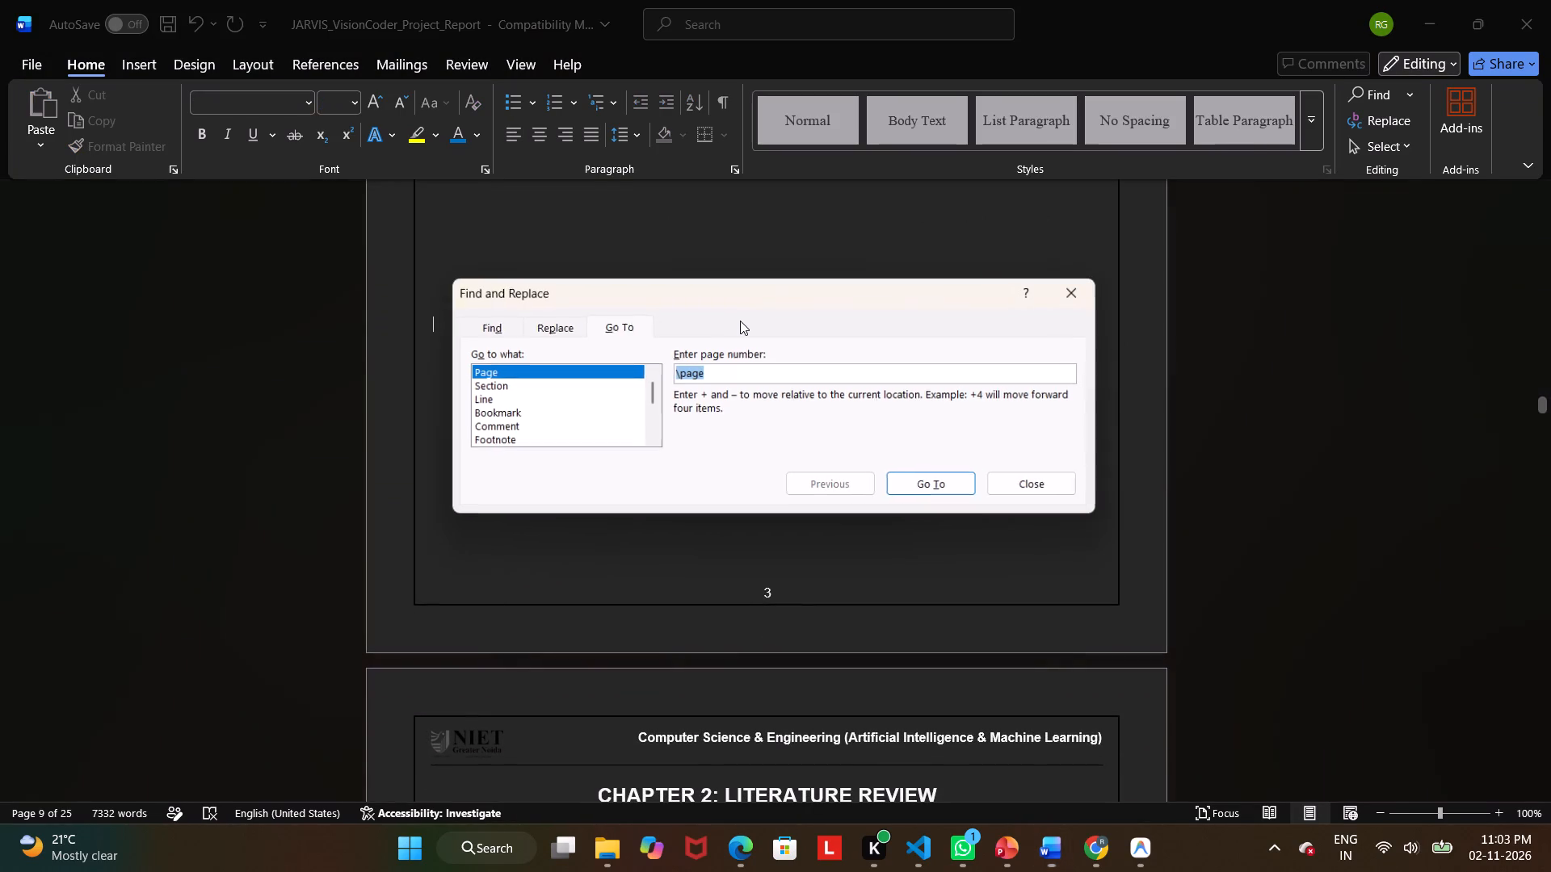
pyautogui.press('Return')
pyautogui.press('Escape')
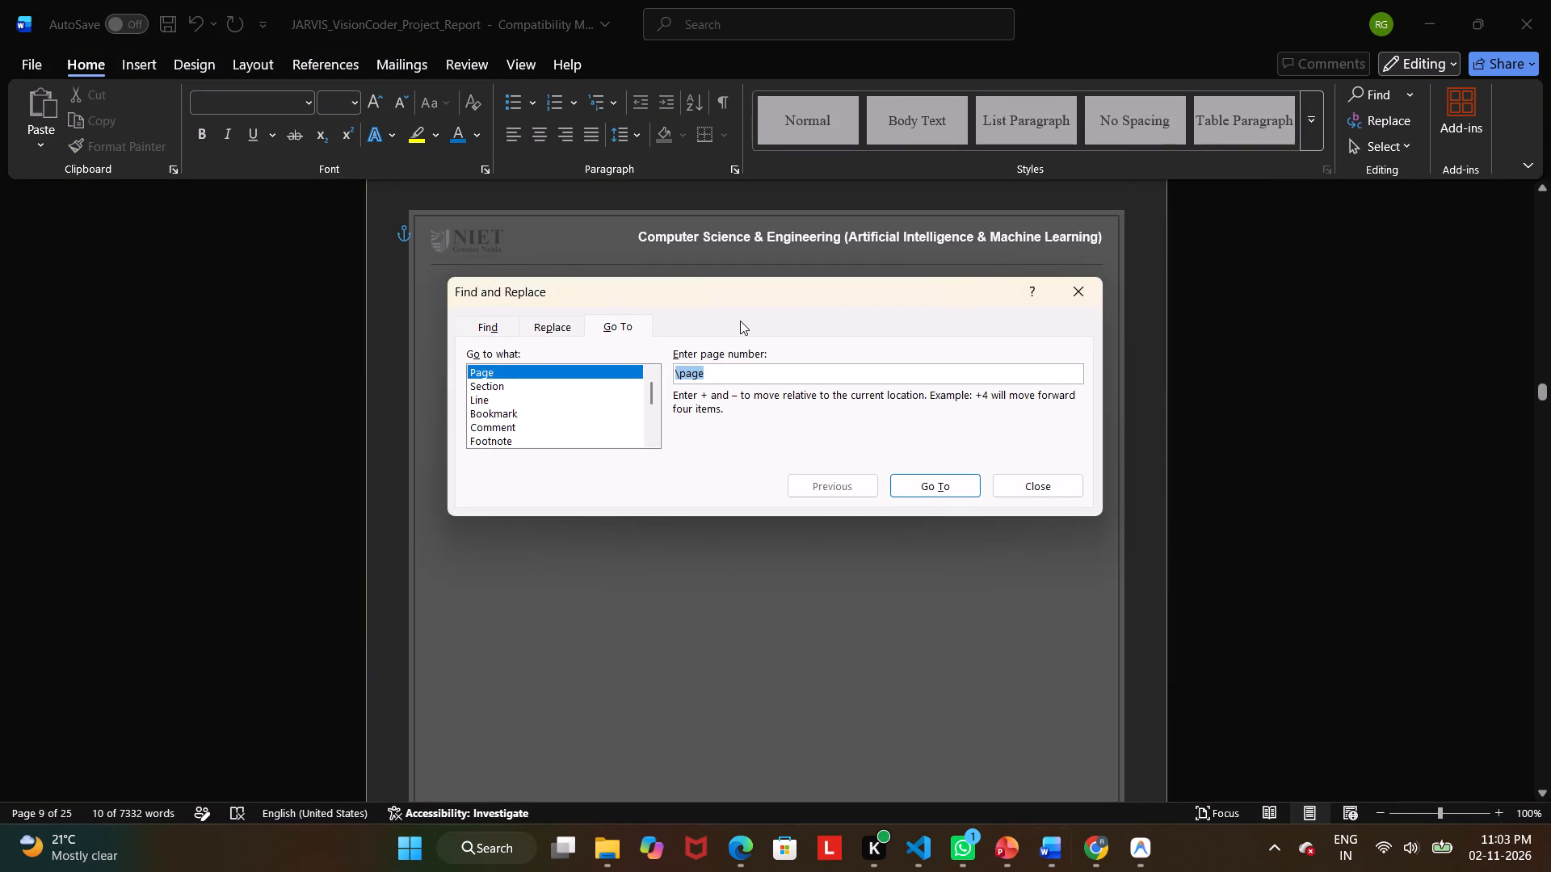
pyautogui.press('Delete')
pyautogui.scroll(2, 740, 321)
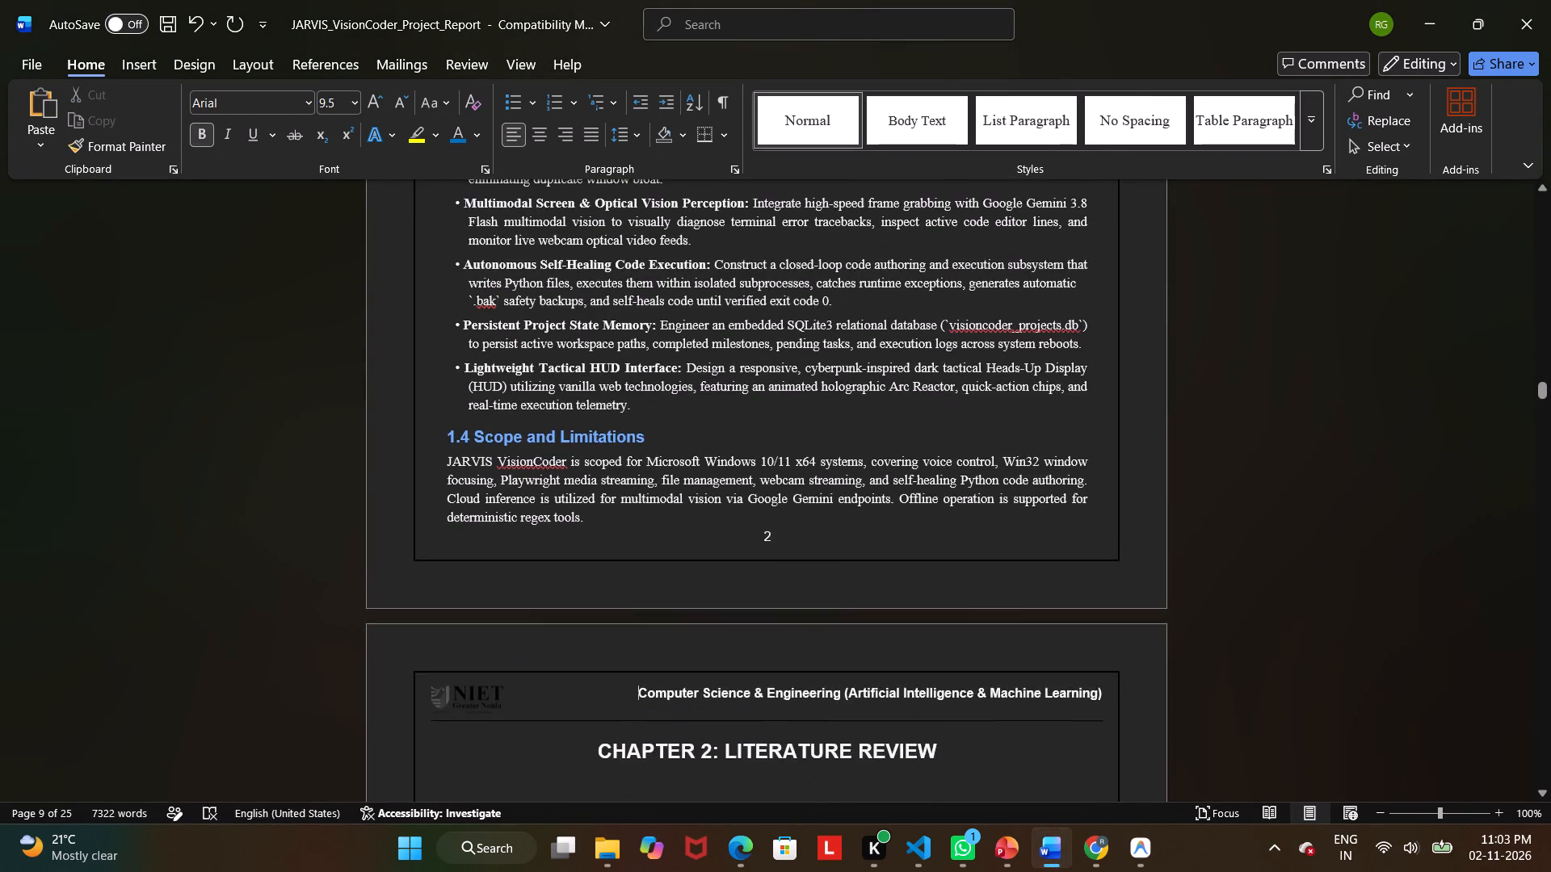
# Change the page number at the foot of the first Chapter 2 page, below section 2.4, to 3.
pyautogui.scroll(-4, 740, 321)
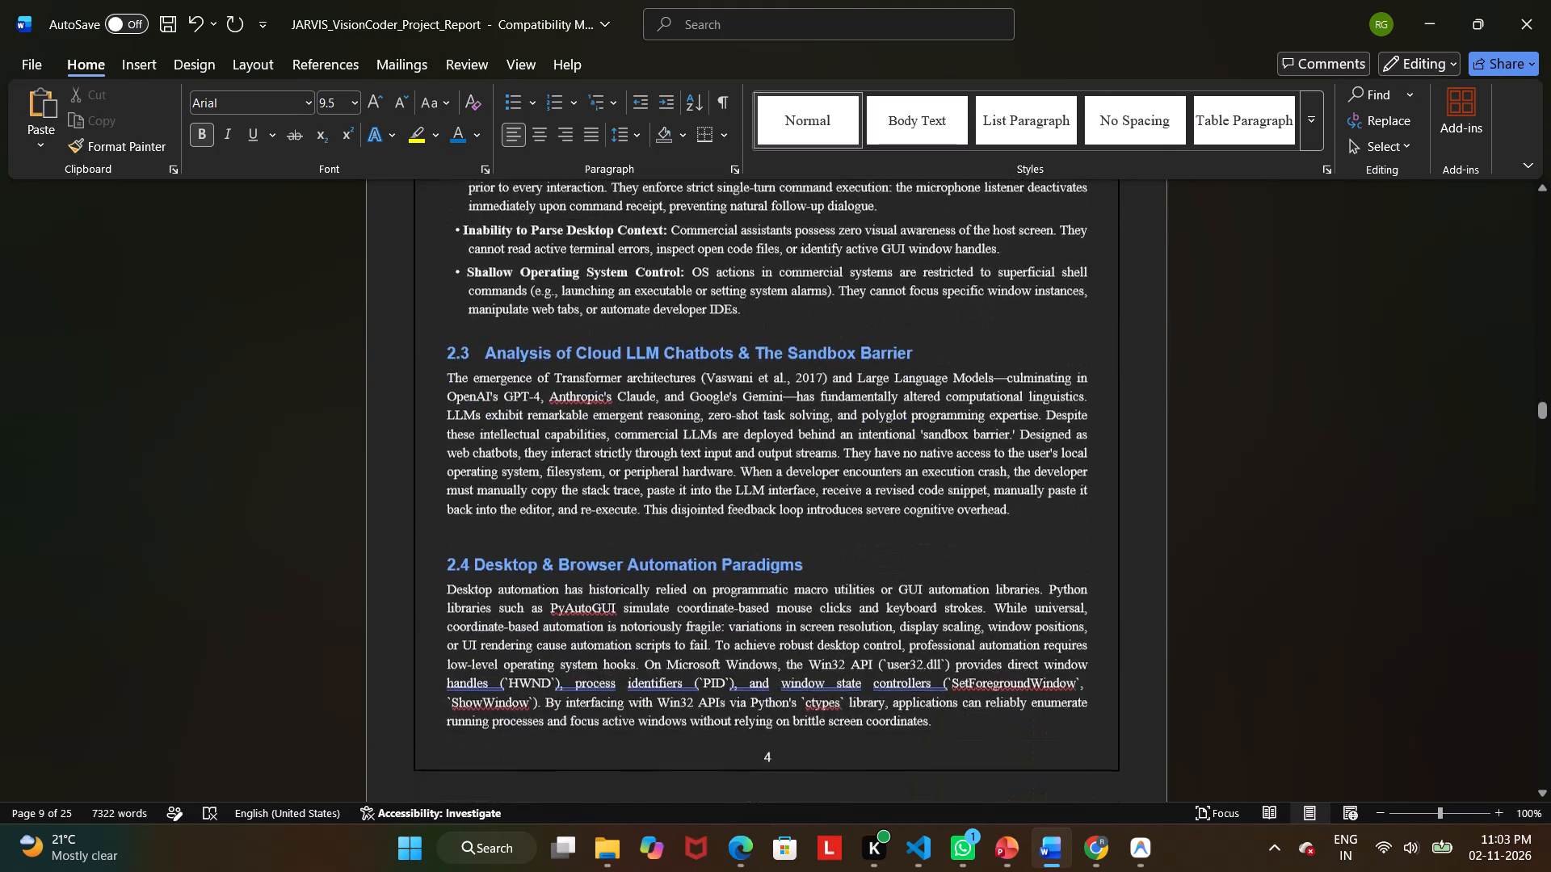
pyautogui.scroll(-1, 740, 321)
pyautogui.click(774, 553)
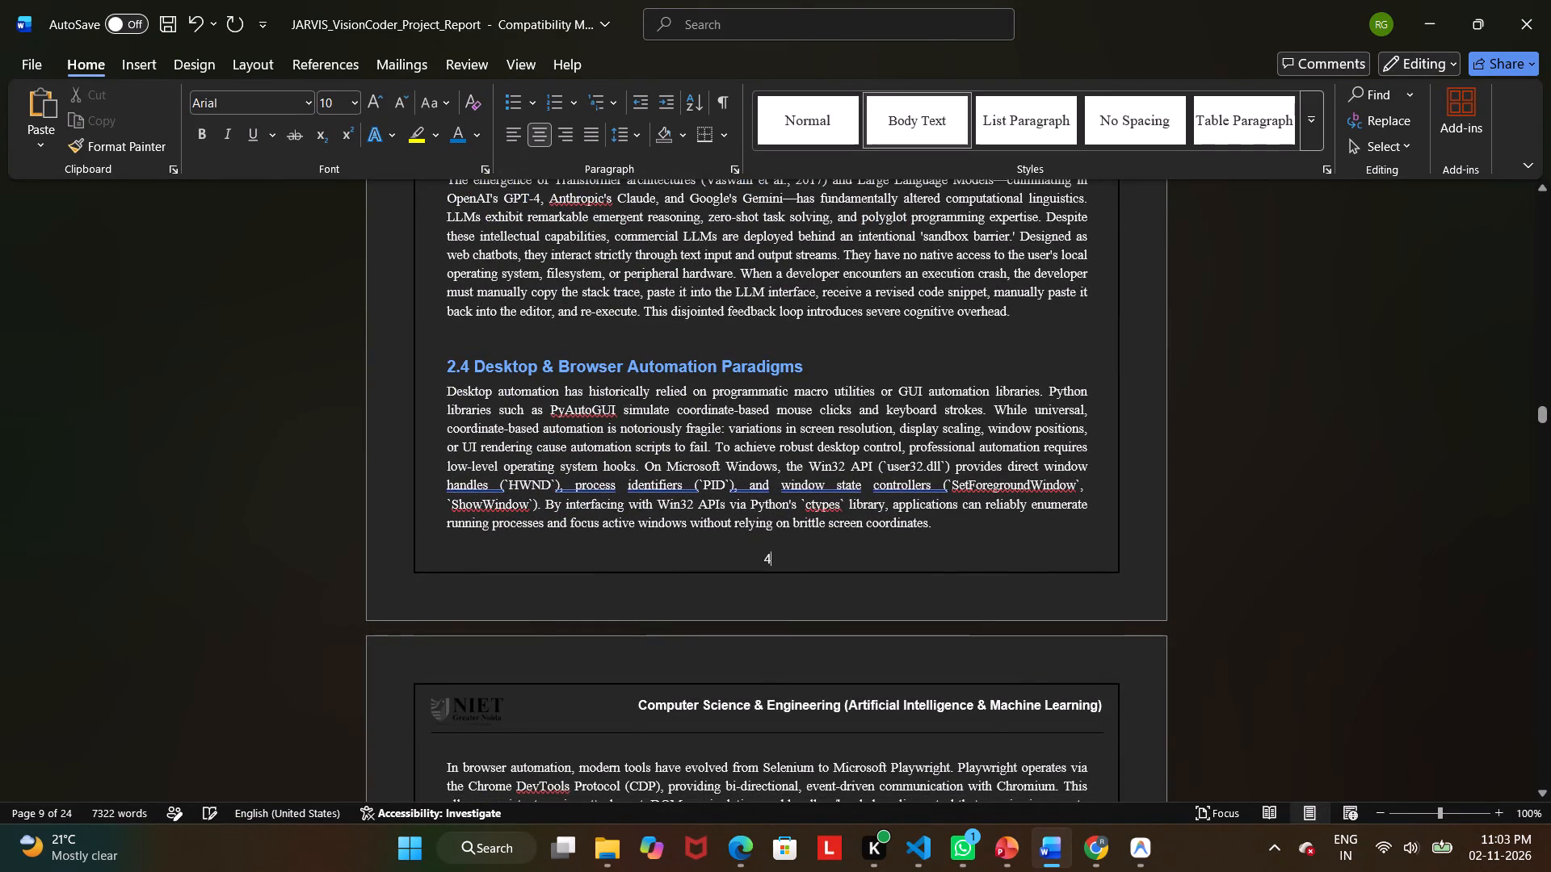
pyautogui.press('BackSpace')
pyautogui.press('3')
# Change the page number at the foot of the page containing Table 2.1 to 4, removing the stray space beside it.
pyautogui.scroll(-4, 774, 553)
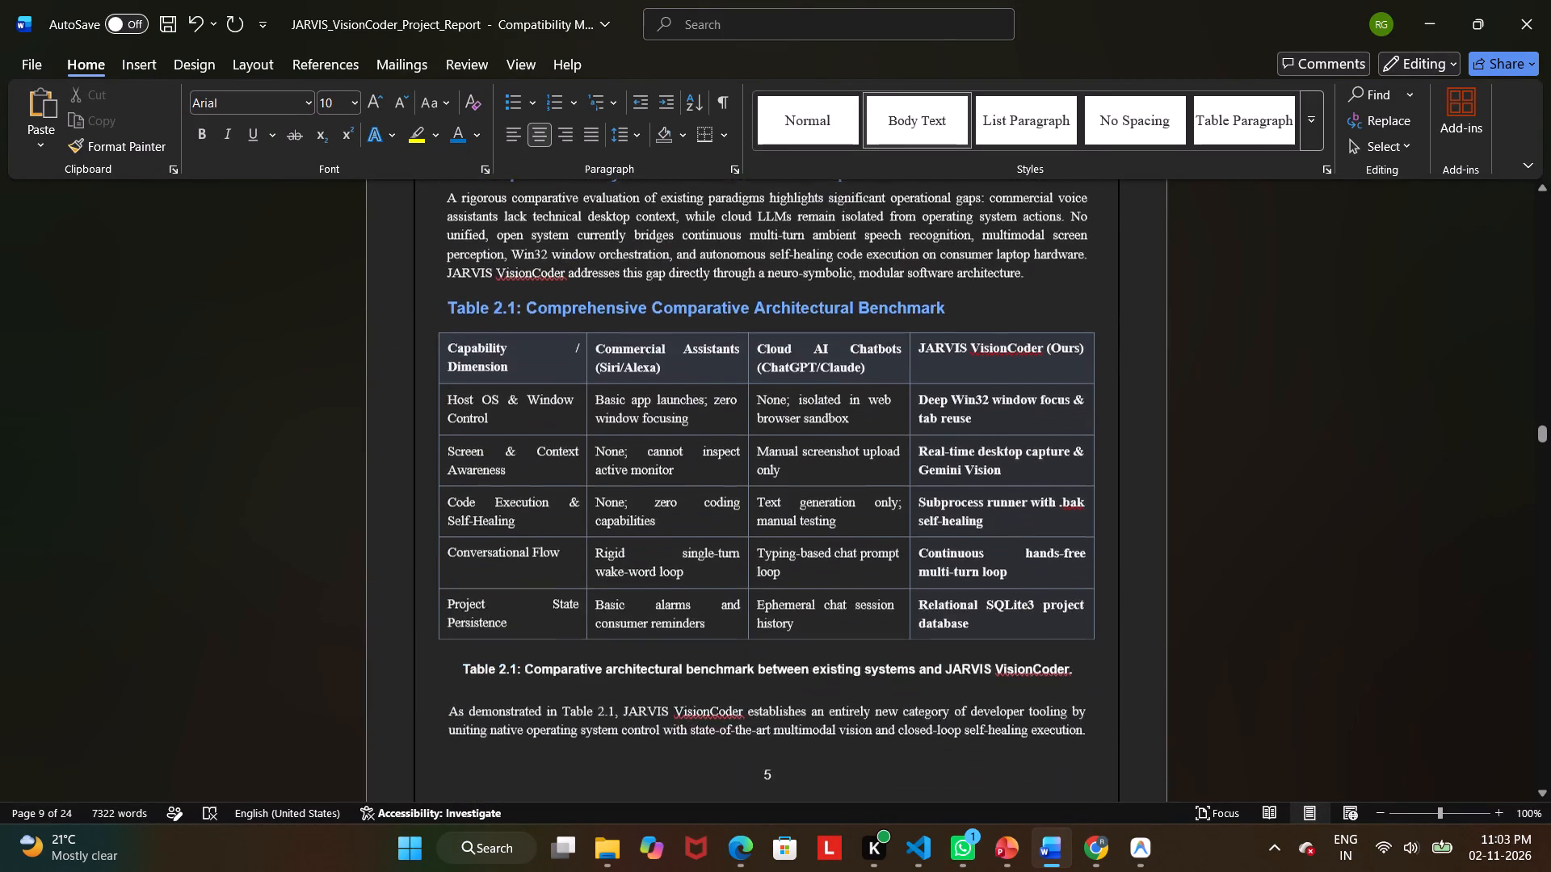
pyautogui.scroll(-1, 774, 553)
pyautogui.click(782, 535)
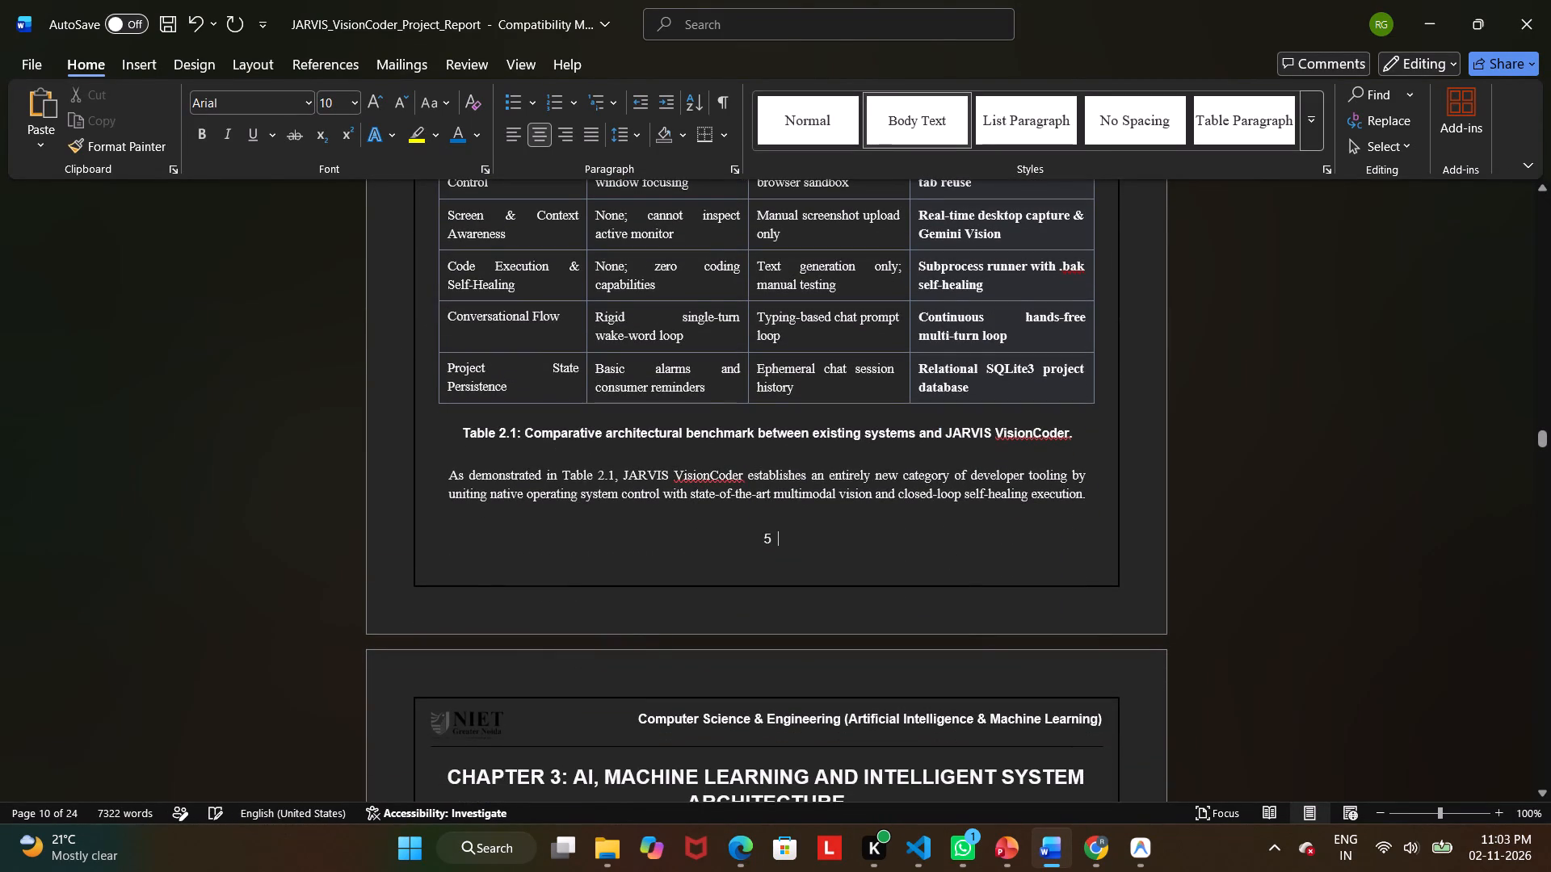
pyautogui.press('BackSpace')
pyautogui.press('Left')
pyautogui.press('BackSpace')
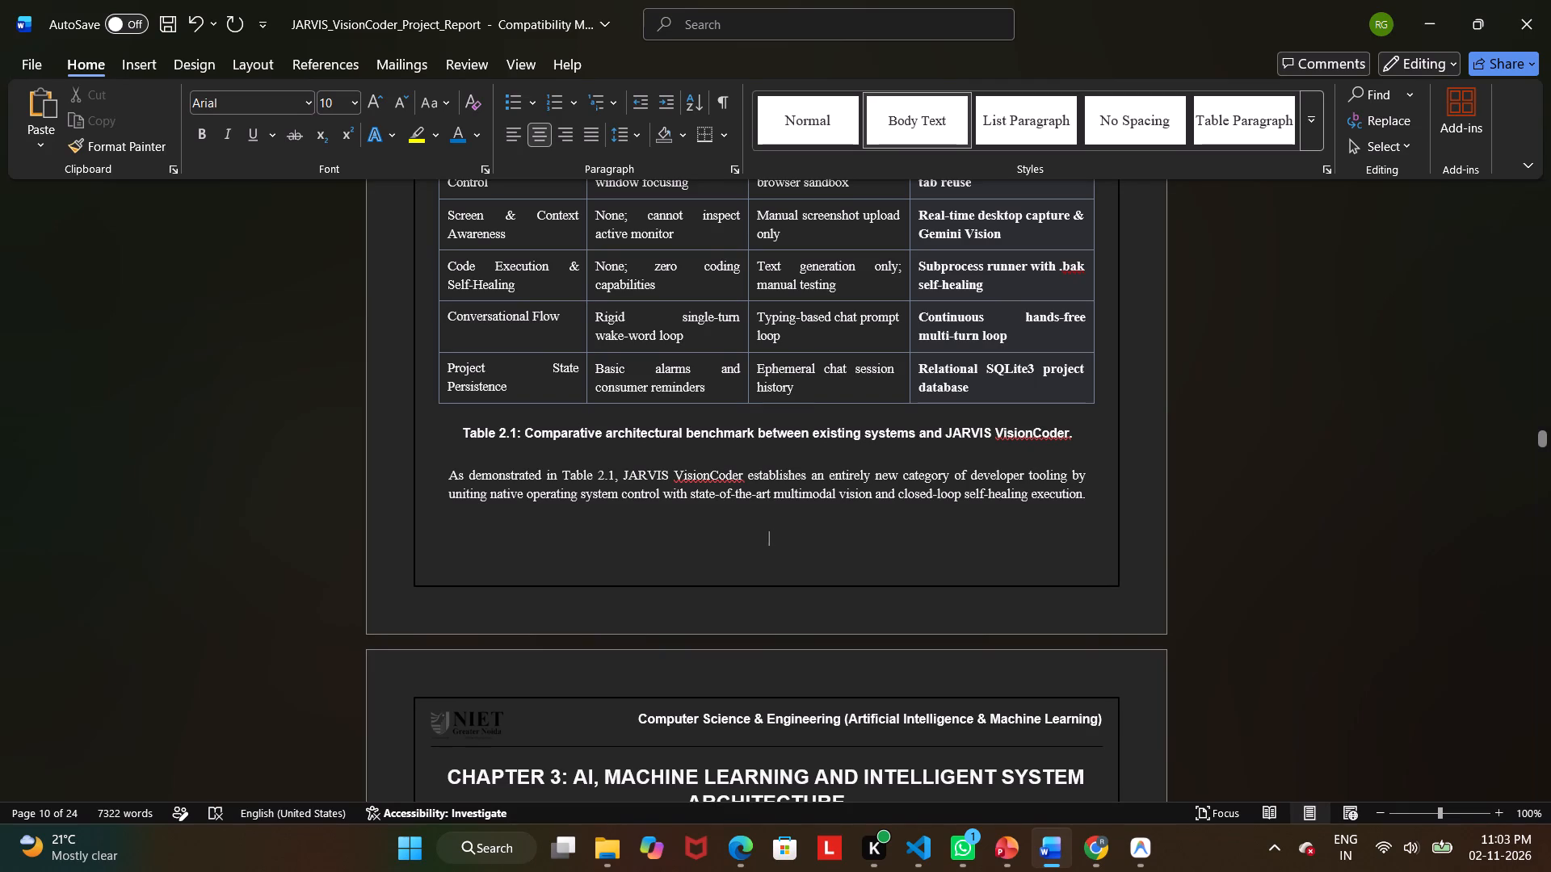
pyautogui.press('4')
# Change the page number at the foot of the first Chapter 3 page, below section 3.3, to 5.
pyautogui.scroll(-4, 782, 535)
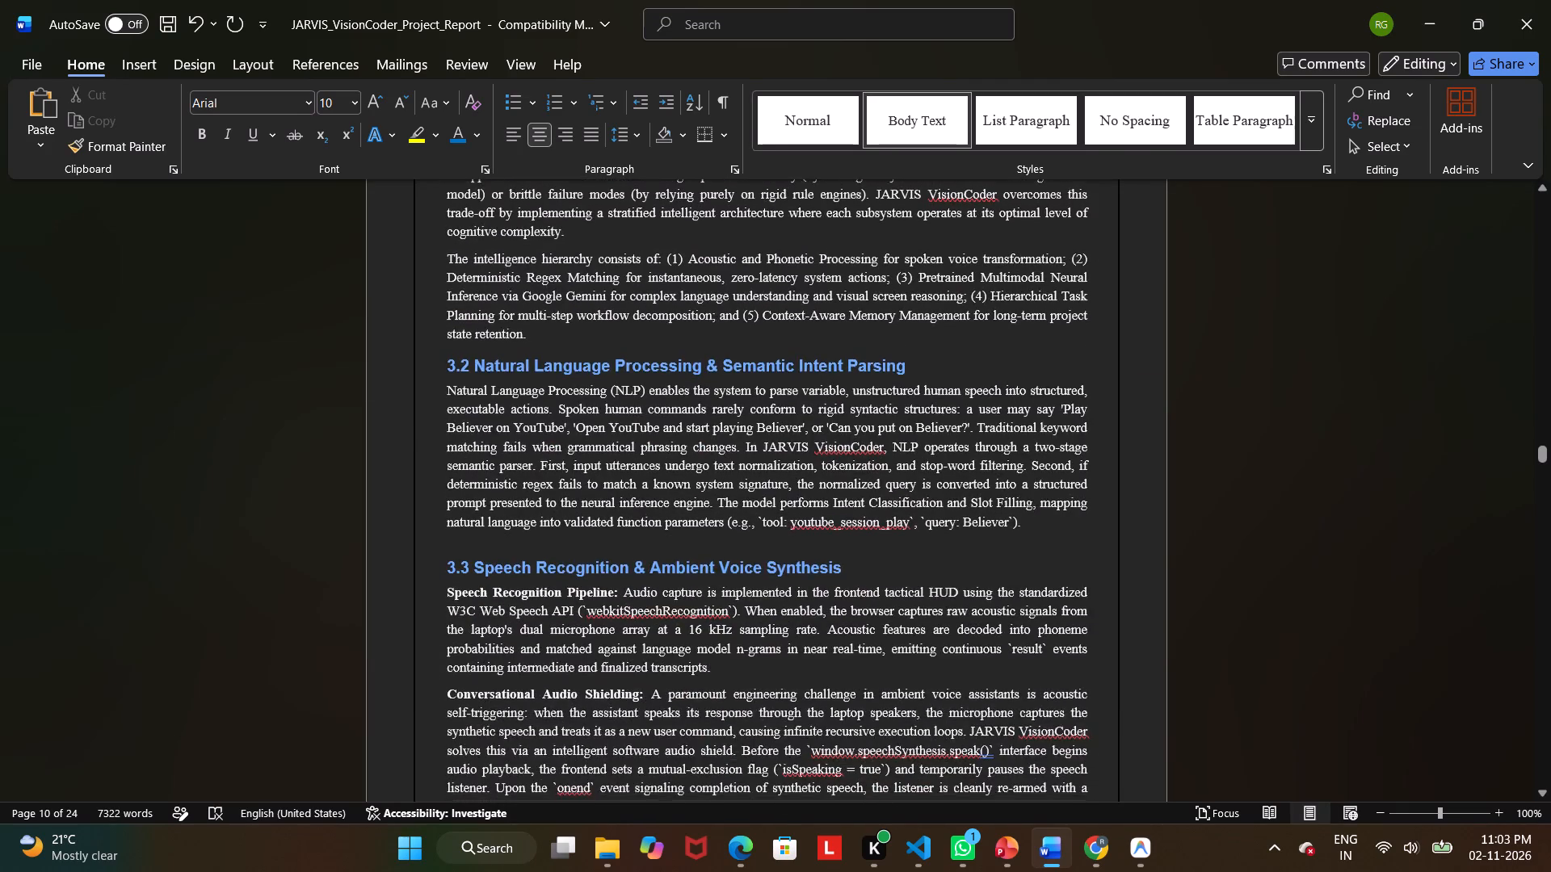
pyautogui.scroll(-1, 782, 535)
pyautogui.click(771, 744)
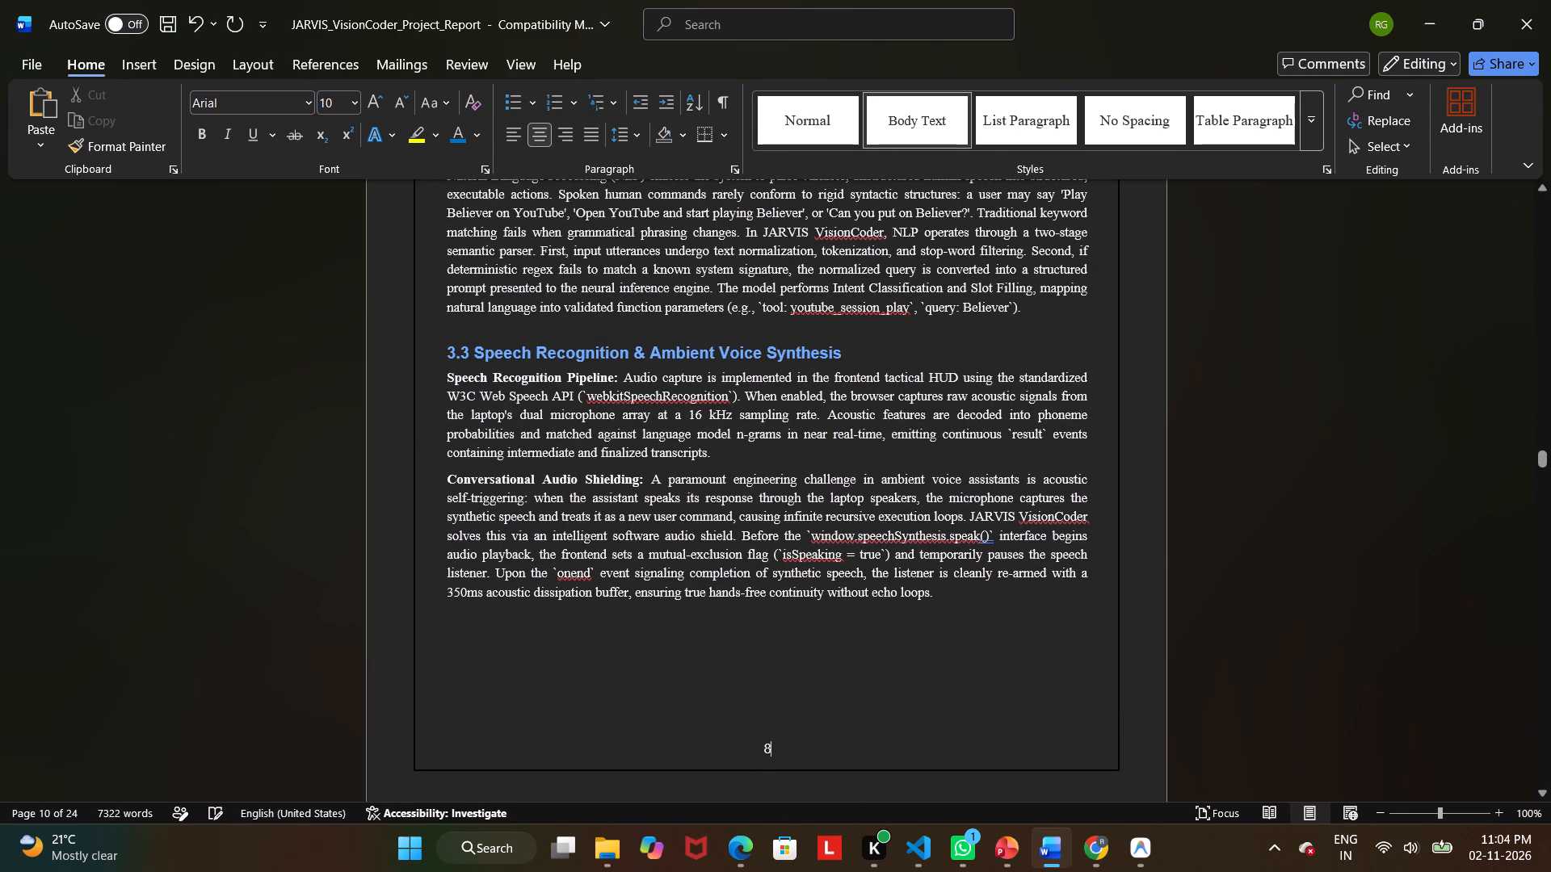
pyautogui.press('BackSpace')
pyautogui.press('5')
pyautogui.scroll(-2, 771, 744)
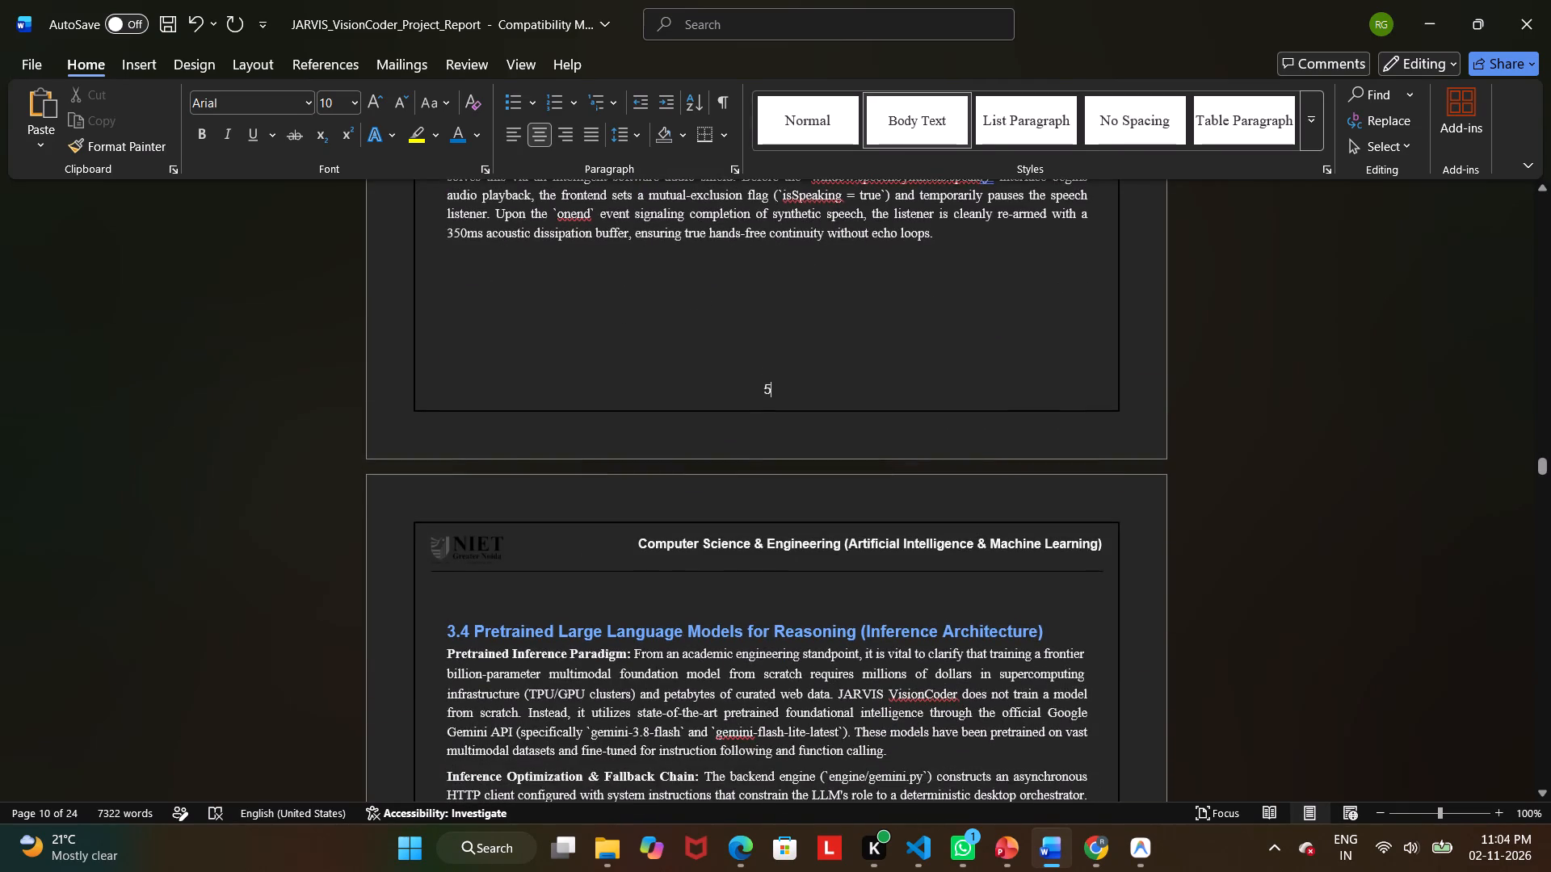
# Change the page number at the foot of the page ending with section 3.6 to 6.
pyautogui.scroll(-3, 771, 744)
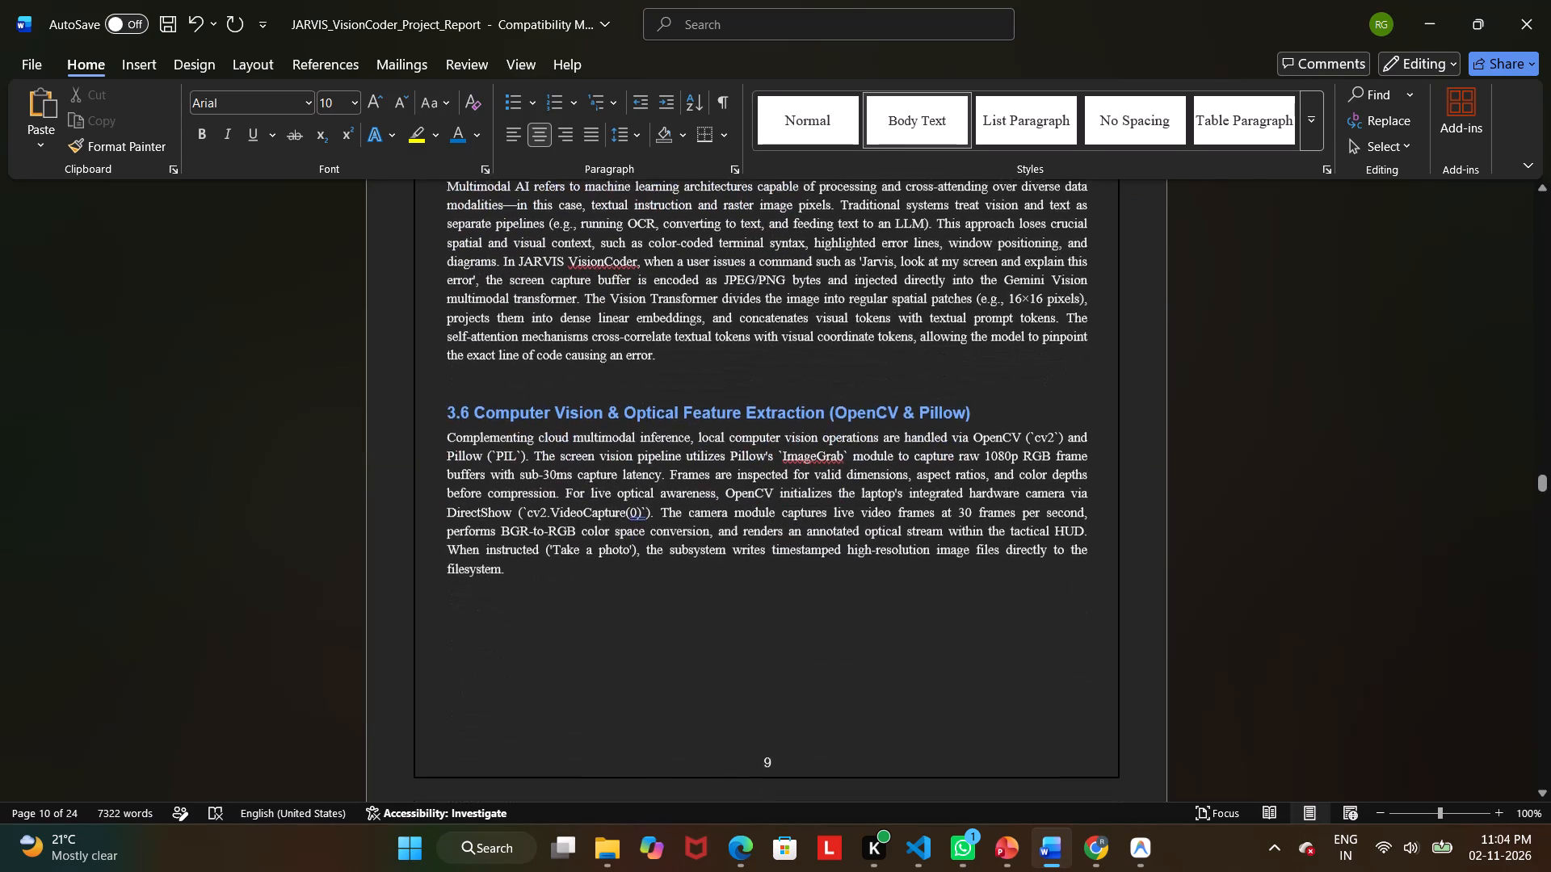
pyautogui.click(774, 753)
pyautogui.press('BackSpace')
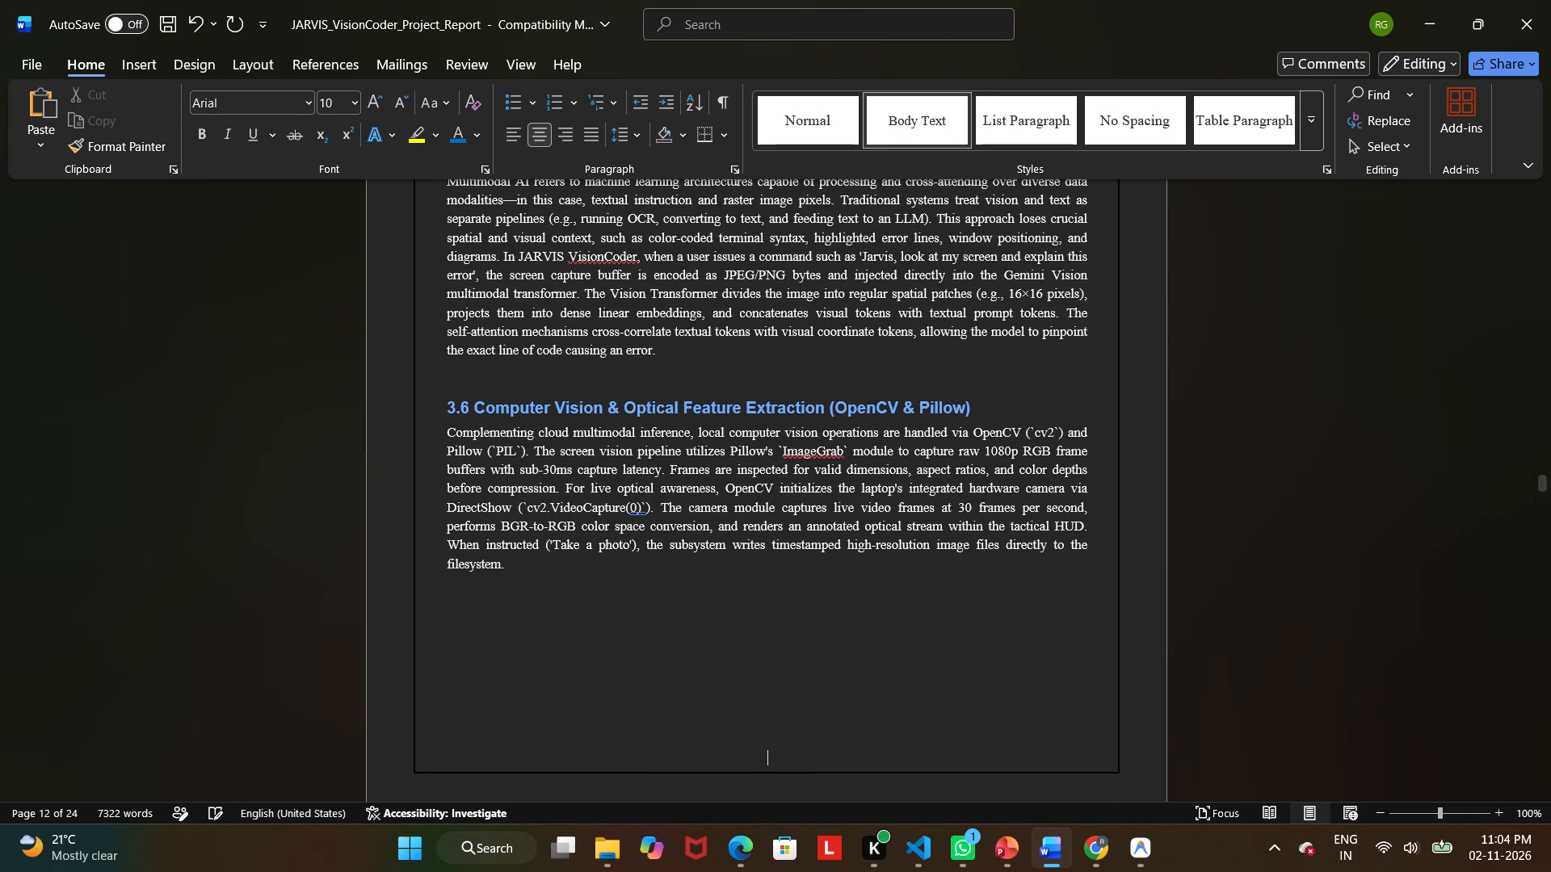
pyautogui.press('6')
# Change the page number at the foot of the page ending with section 3.9 to 7.
pyautogui.scroll(-4, 774, 753)
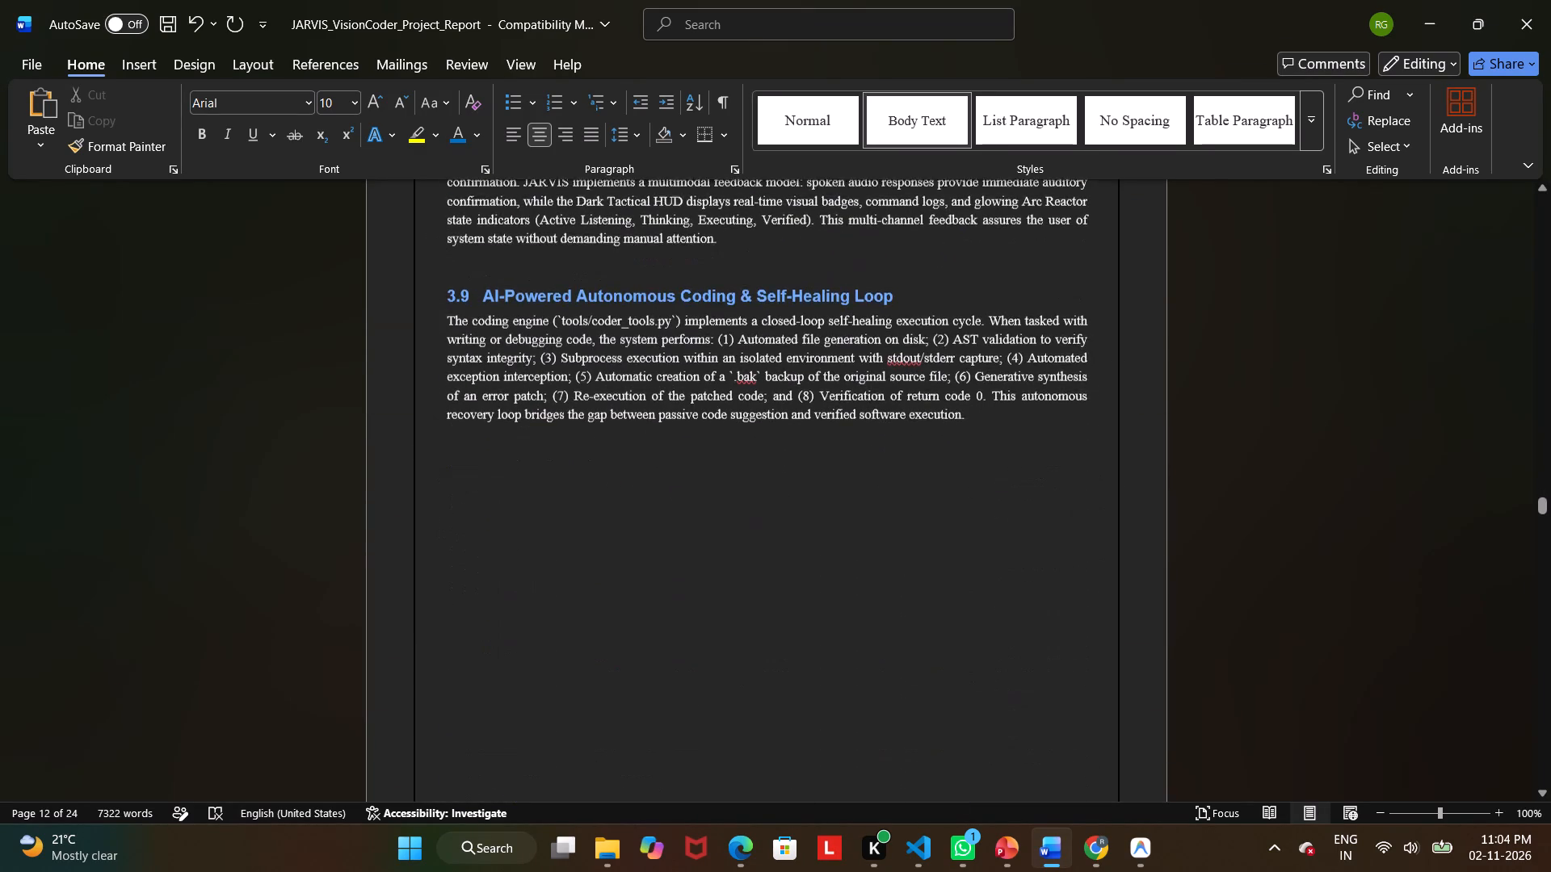
pyautogui.scroll(-1, 774, 753)
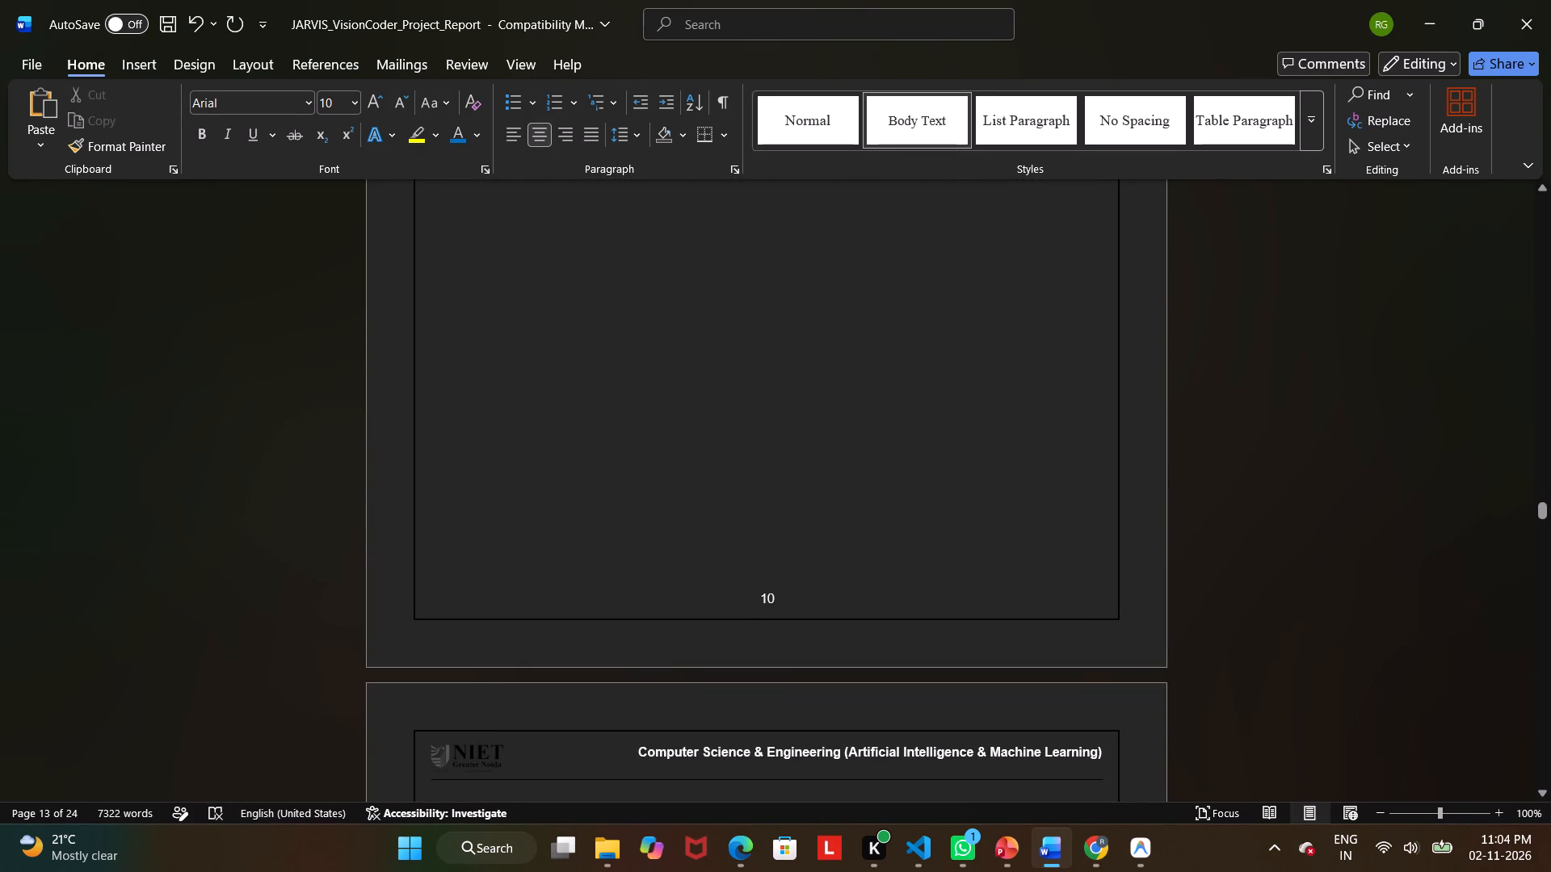
pyautogui.click(779, 607)
pyautogui.press('Left')
pyautogui.press('BackSpace')
pyautogui.press('BackSpace')
pyautogui.press('7')
# Change the page number at the foot of the functional requirements page, below FR-12, to 8.
pyautogui.scroll(-4, 779, 607)
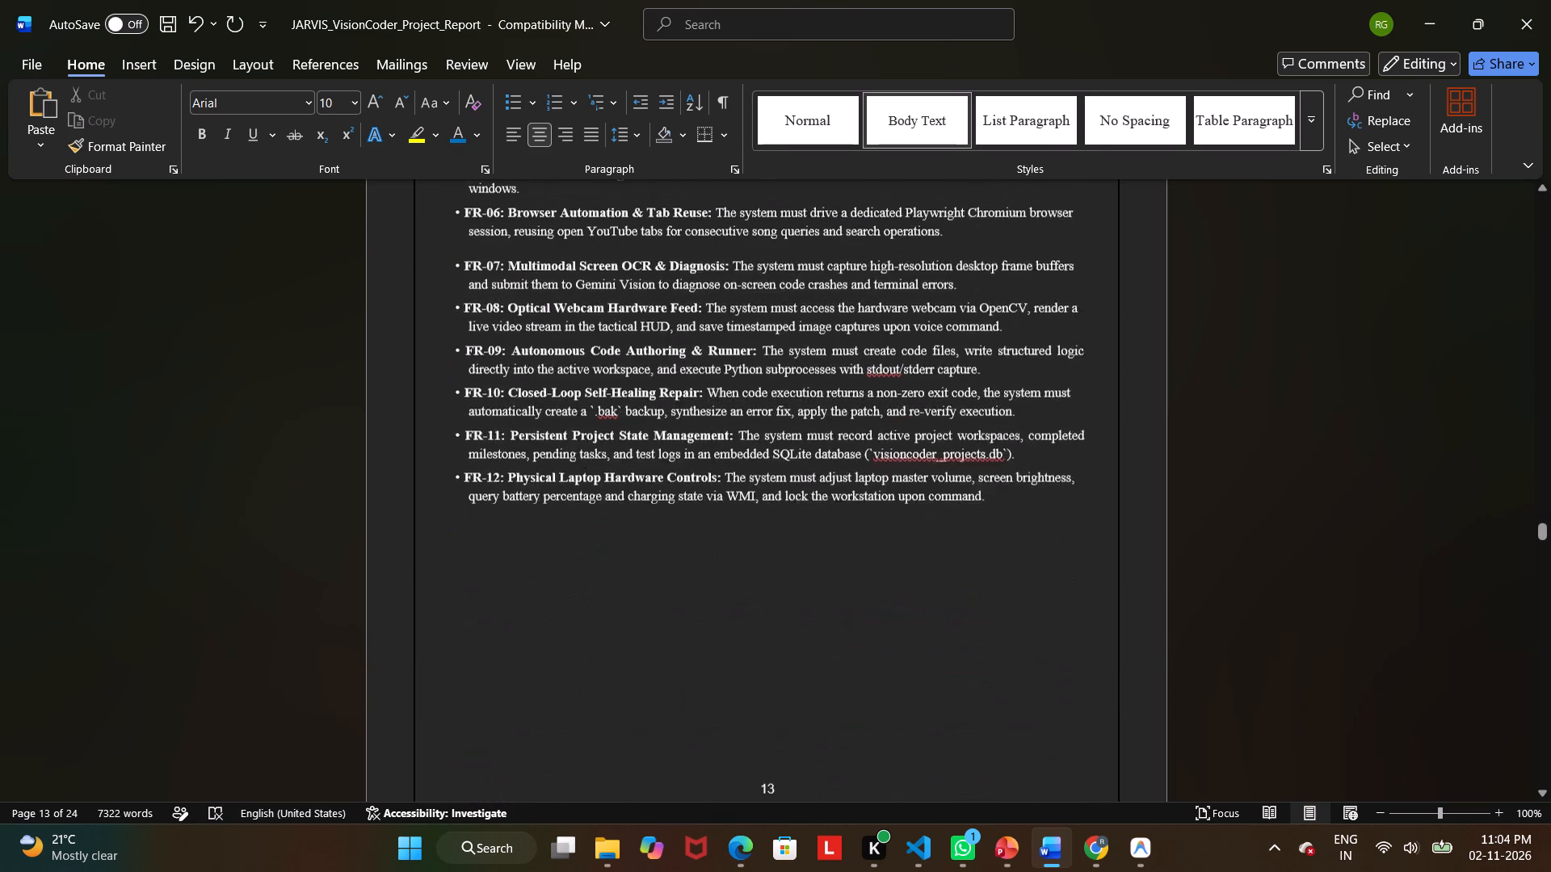
pyautogui.scroll(-1, 779, 607)
pyautogui.click(777, 509)
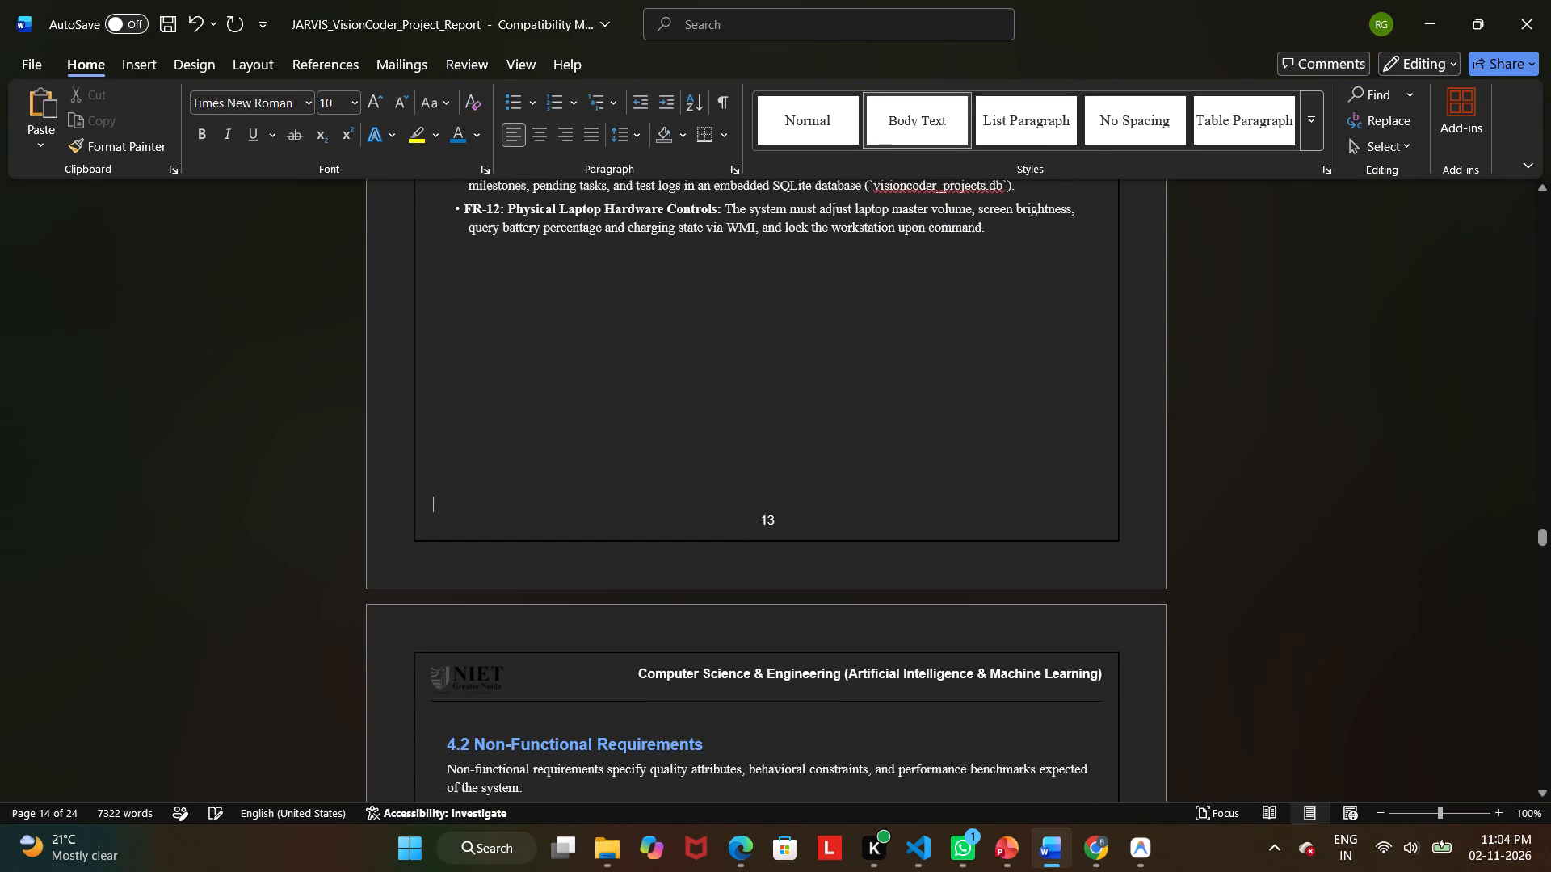
pyautogui.click(777, 516)
pyautogui.press('BackSpace')
pyautogui.press('BackSpace')
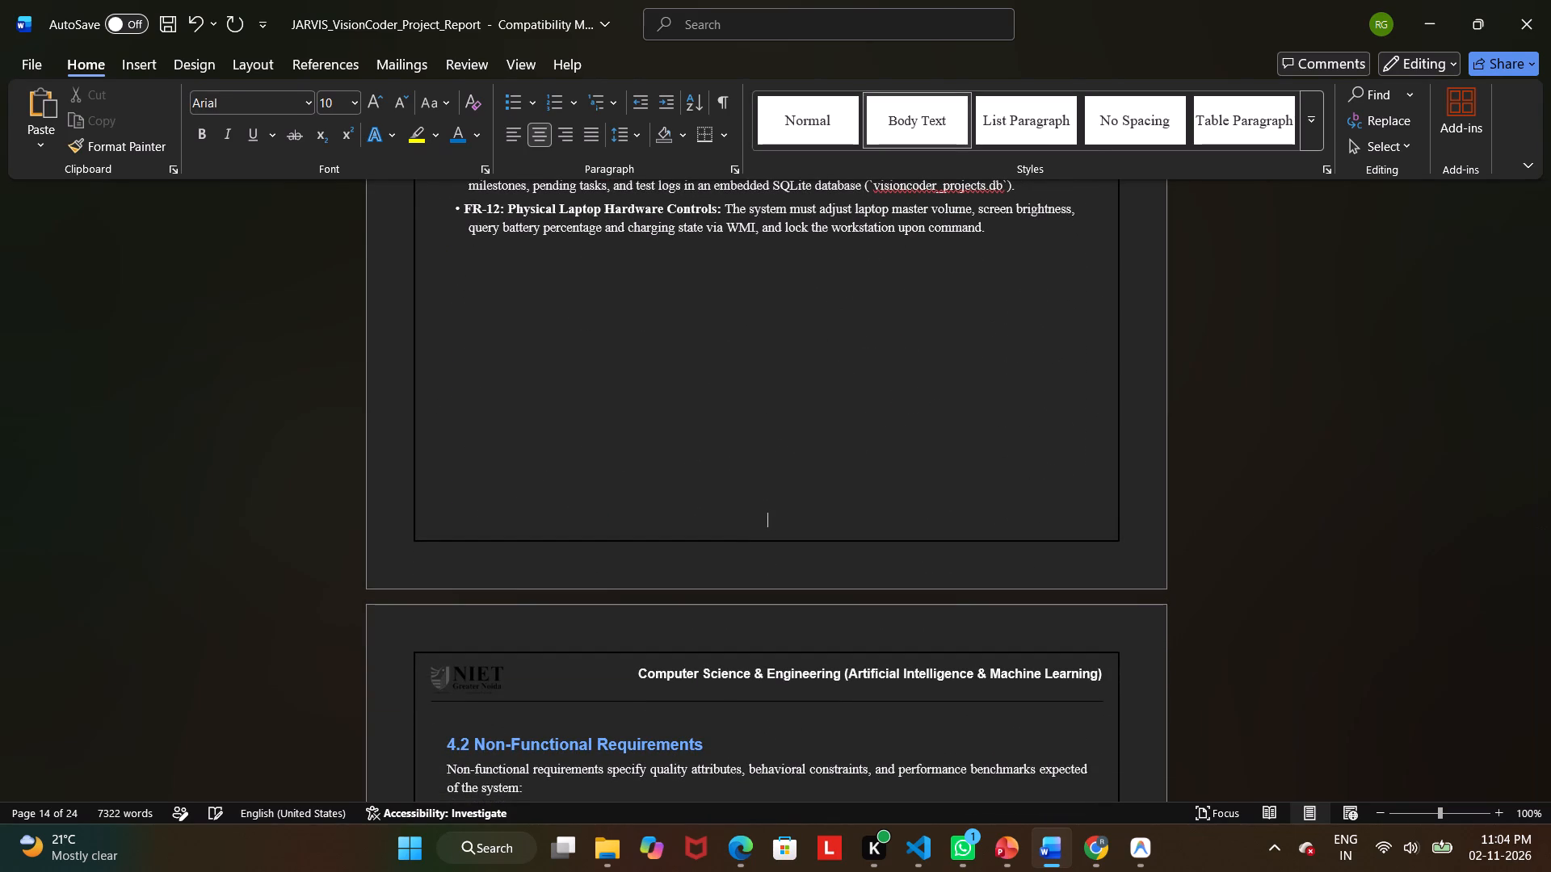
pyautogui.press('8')
# Change the page number at the foot of the page containing Table 4.1 to 9.
pyautogui.scroll(-5, 777, 516)
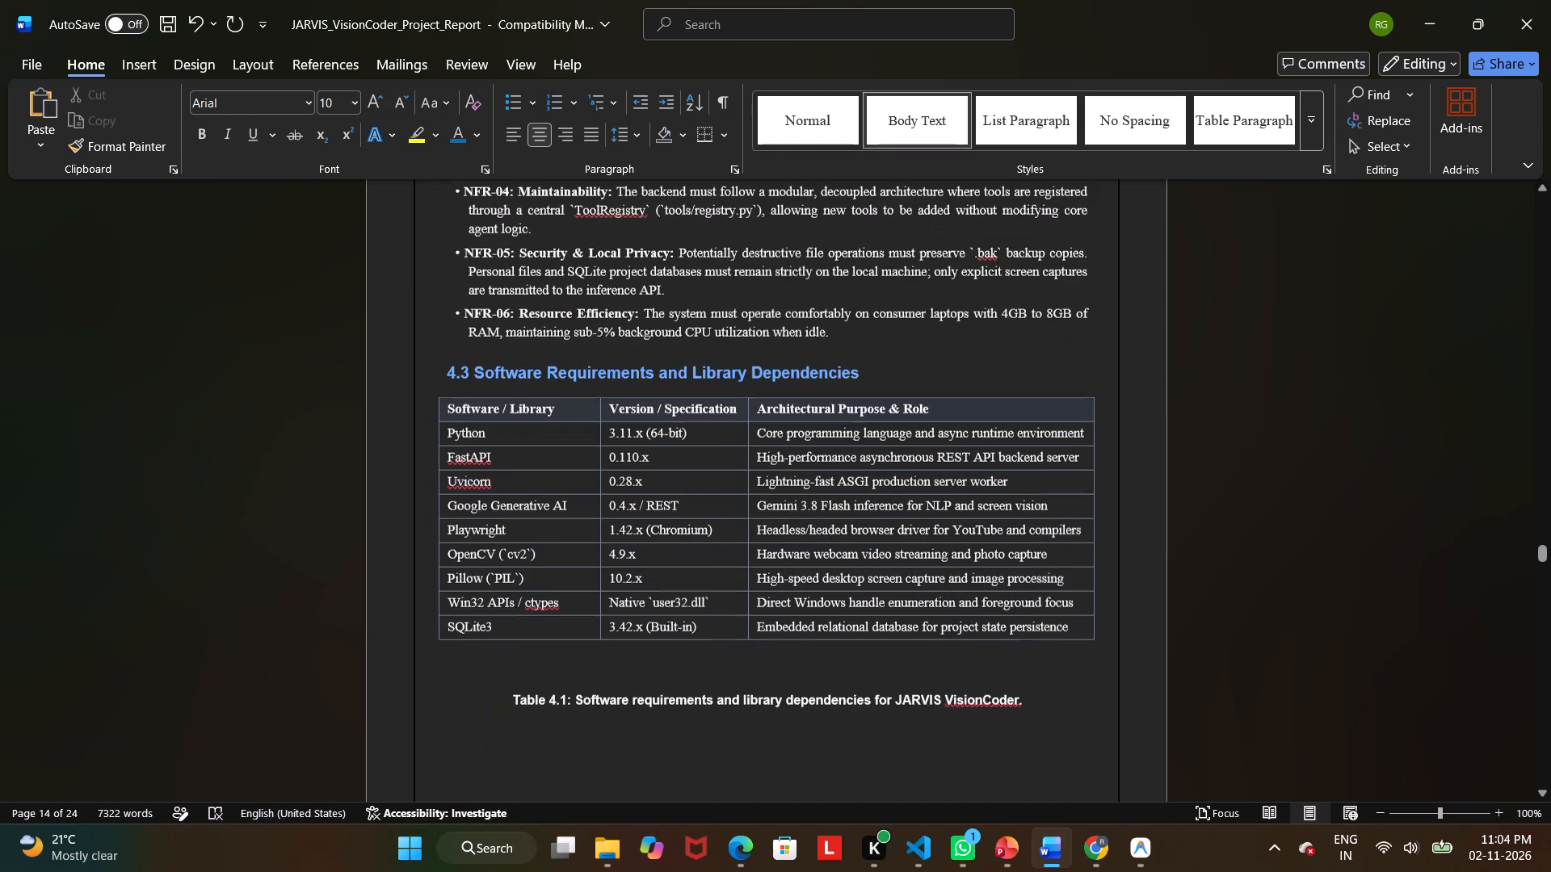
pyautogui.scroll(-1, 777, 516)
pyautogui.click(771, 682)
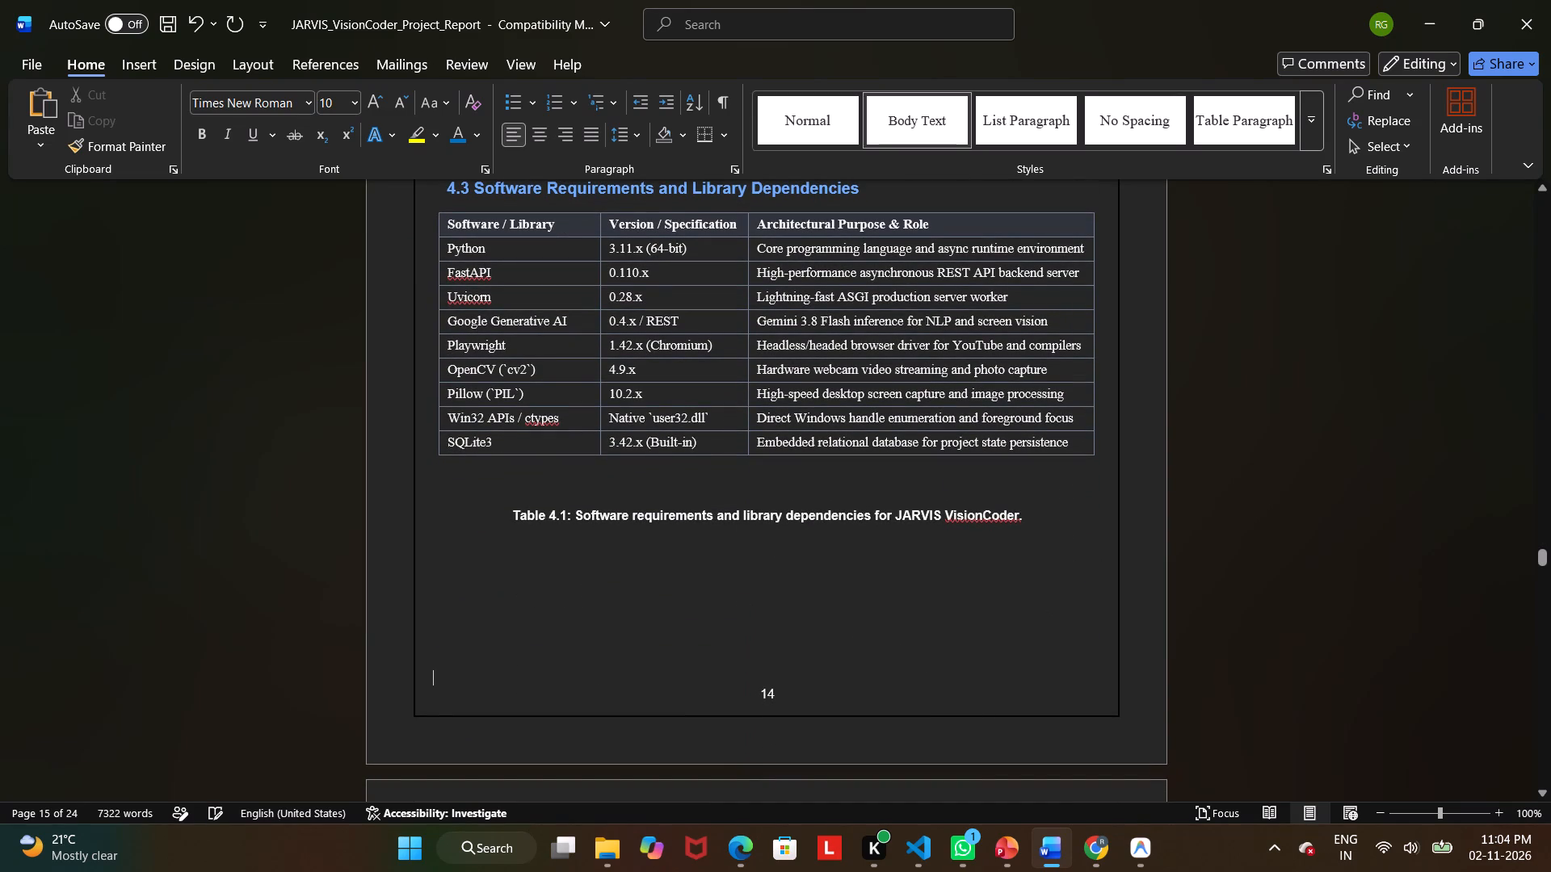
pyautogui.click(775, 687)
pyautogui.press('BackSpace')
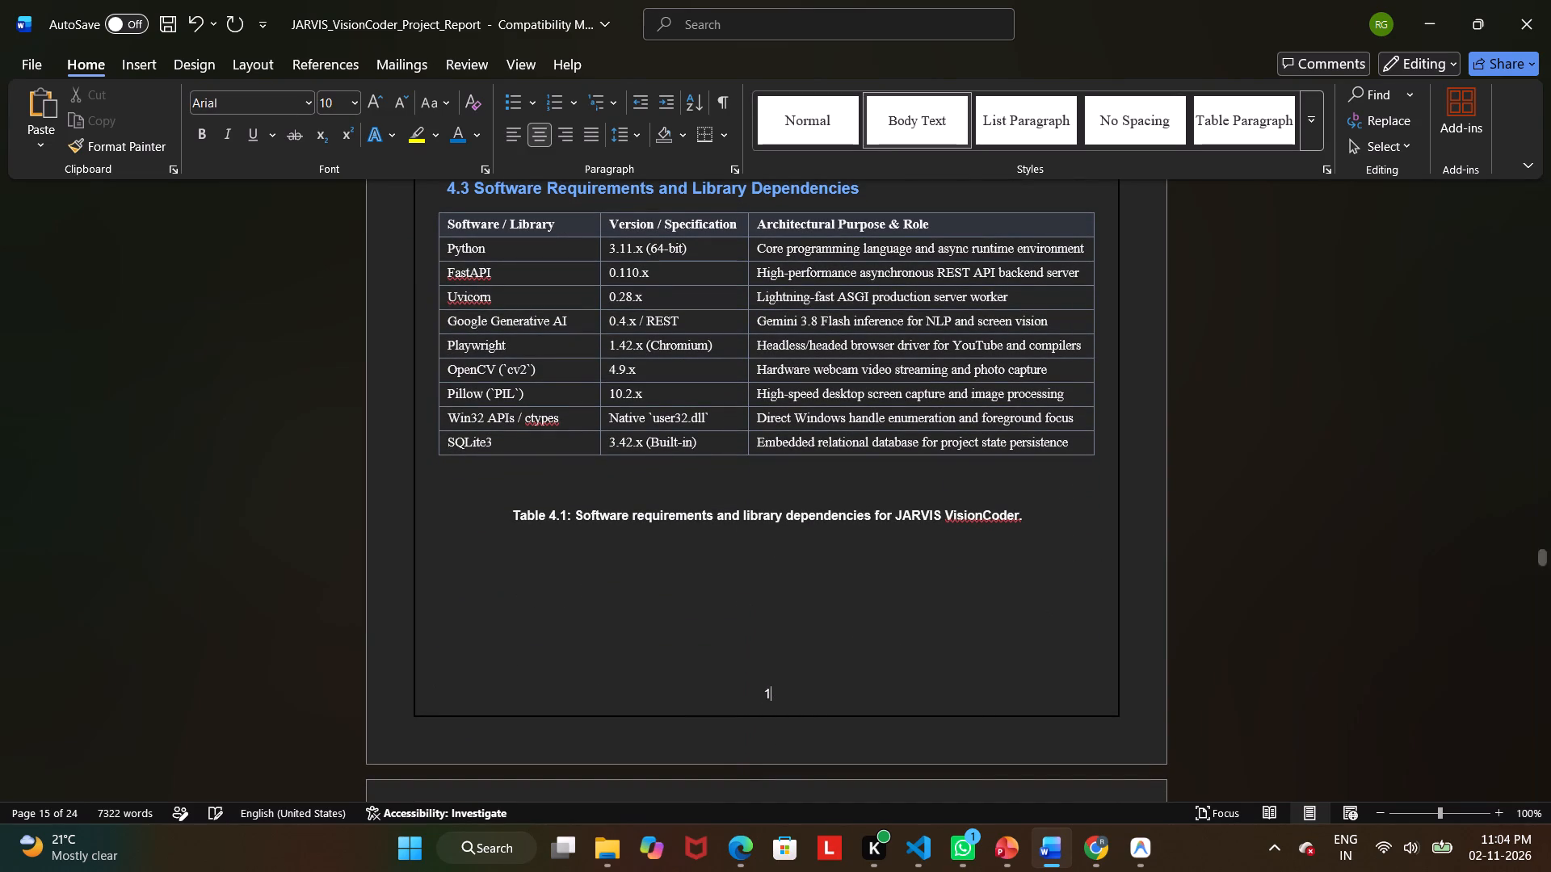
pyautogui.press('BackSpace')
pyautogui.press('9')
# Change the page number at the foot of the page containing section 4.4 and Table 4.2 to 10.
pyautogui.scroll(-4, 775, 687)
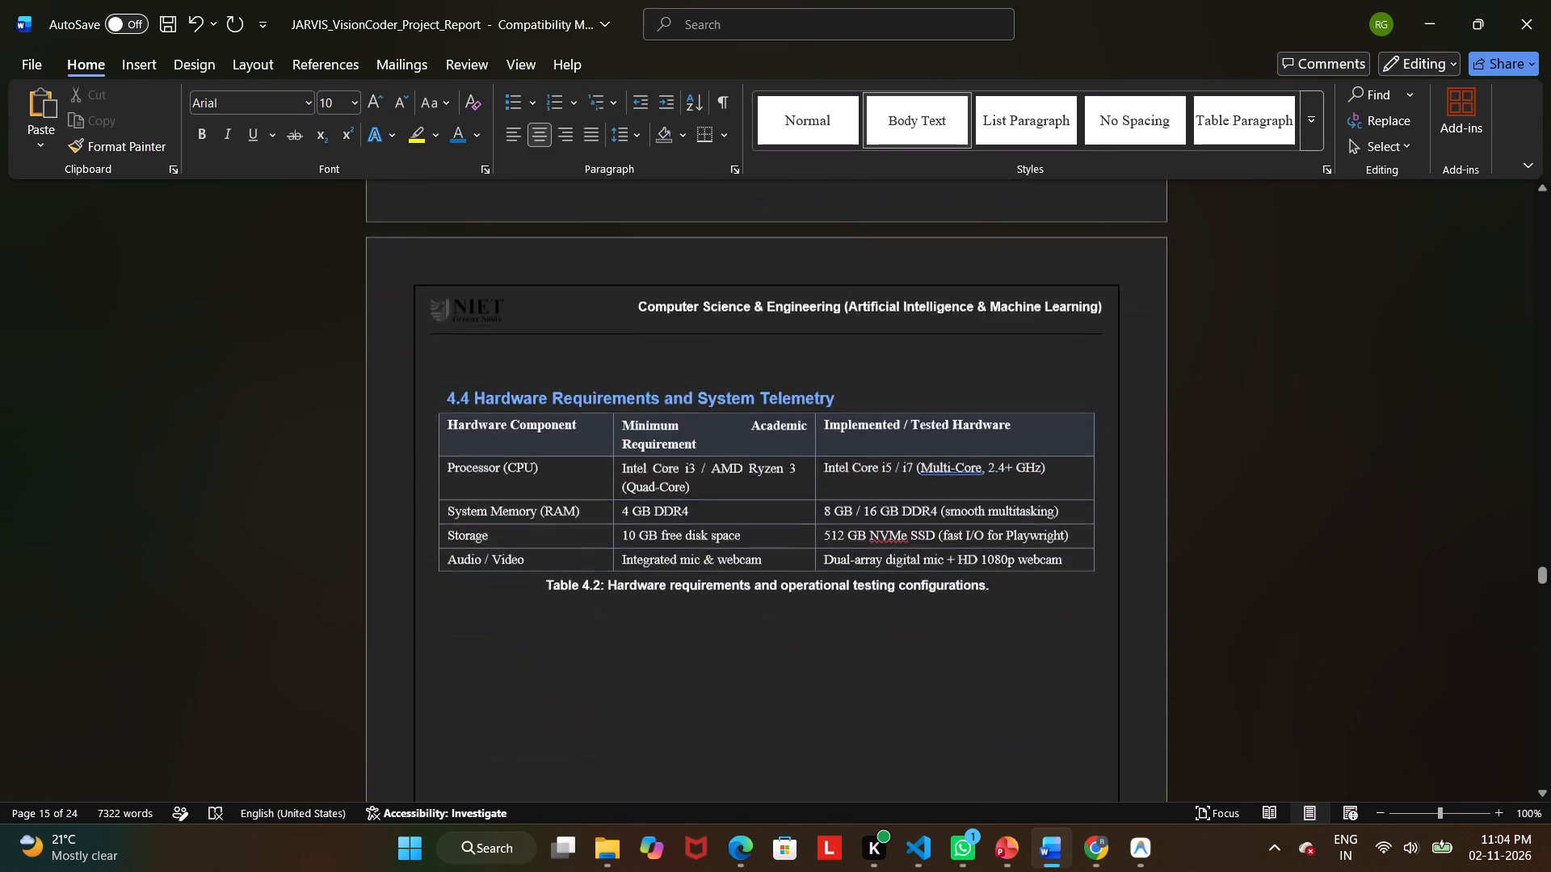
pyautogui.scroll(-2, 775, 687)
pyautogui.click(775, 597)
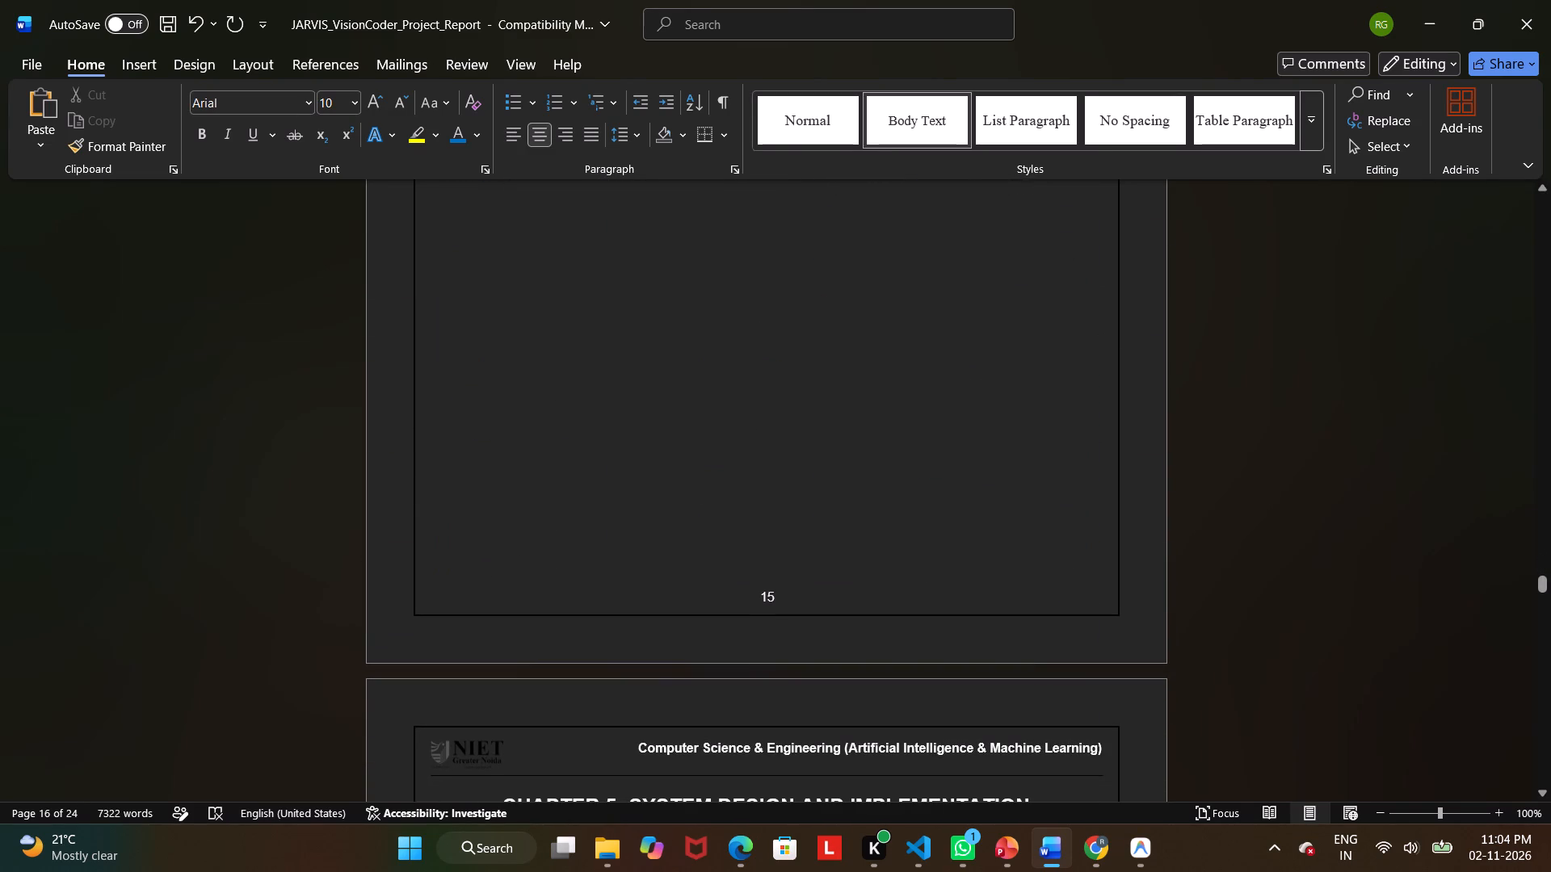
pyautogui.press('BackSpace')
pyautogui.press('0')
# Change the page number at the foot of the first Chapter 5 page, below Figure 5.1, to 11.
pyautogui.scroll(-5, 775, 597)
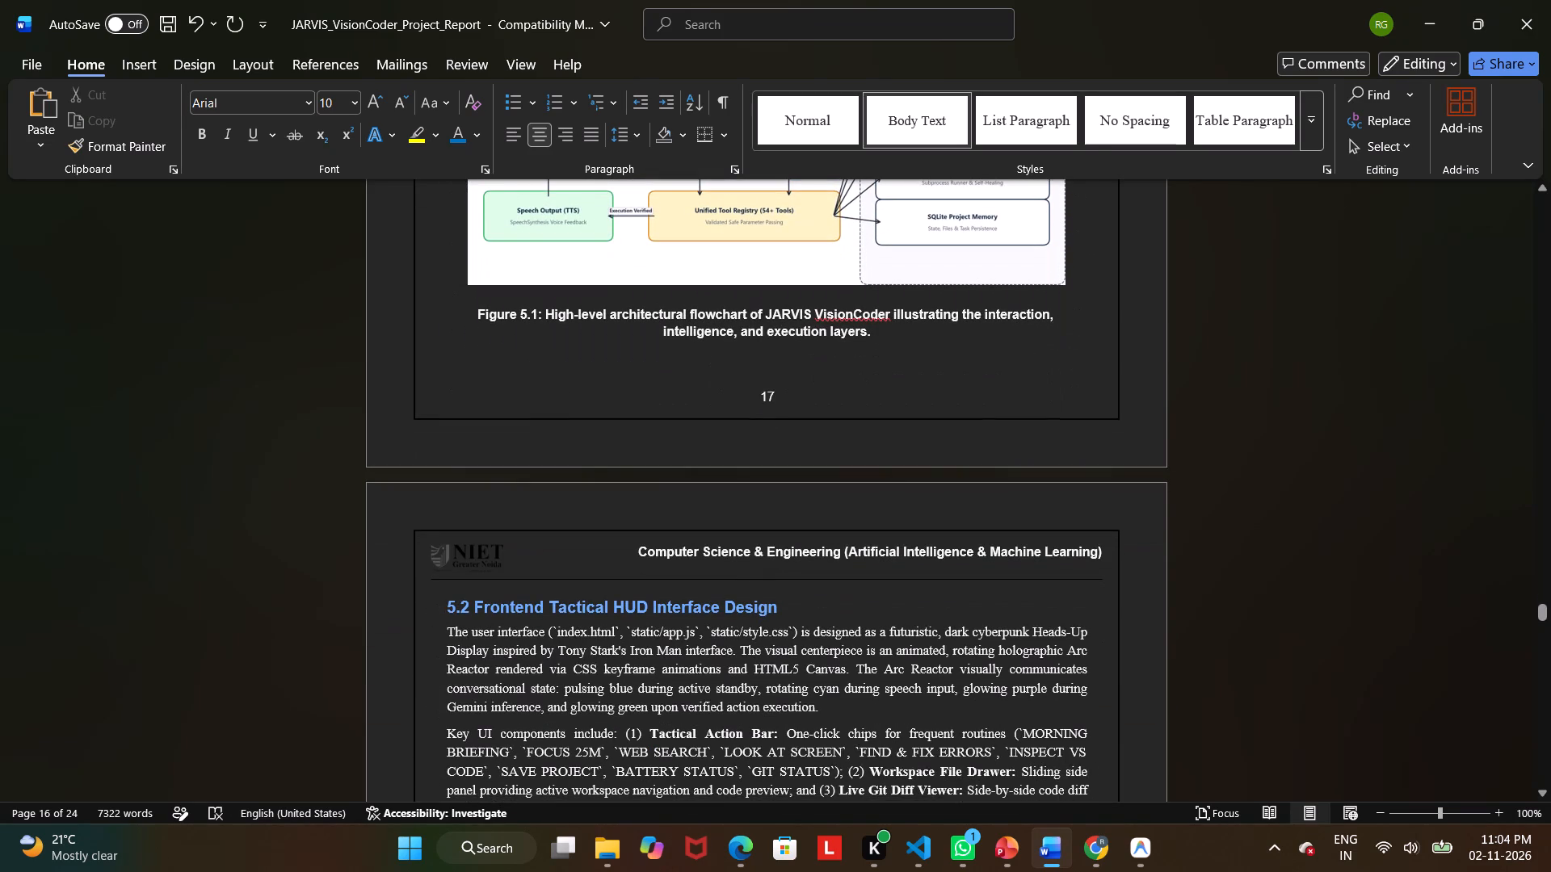
pyautogui.click(768, 392)
pyautogui.press('Right')
pyautogui.press('BackSpace')
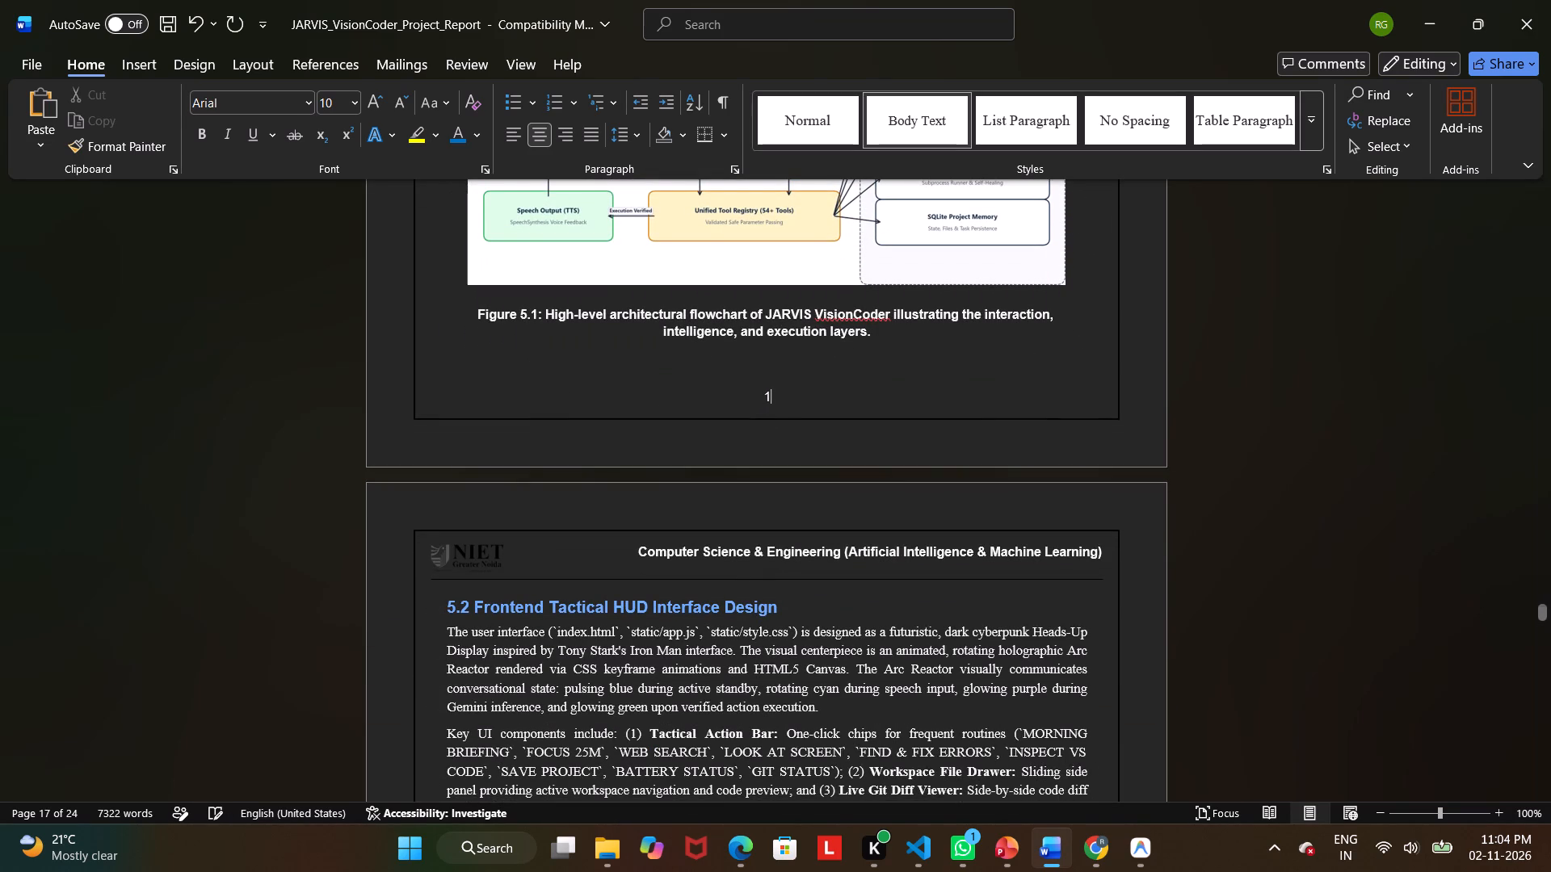
pyautogui.press('1')
# Change the page number at the foot of the page ending with section 5.3 to 12.
pyautogui.scroll(-4, 768, 392)
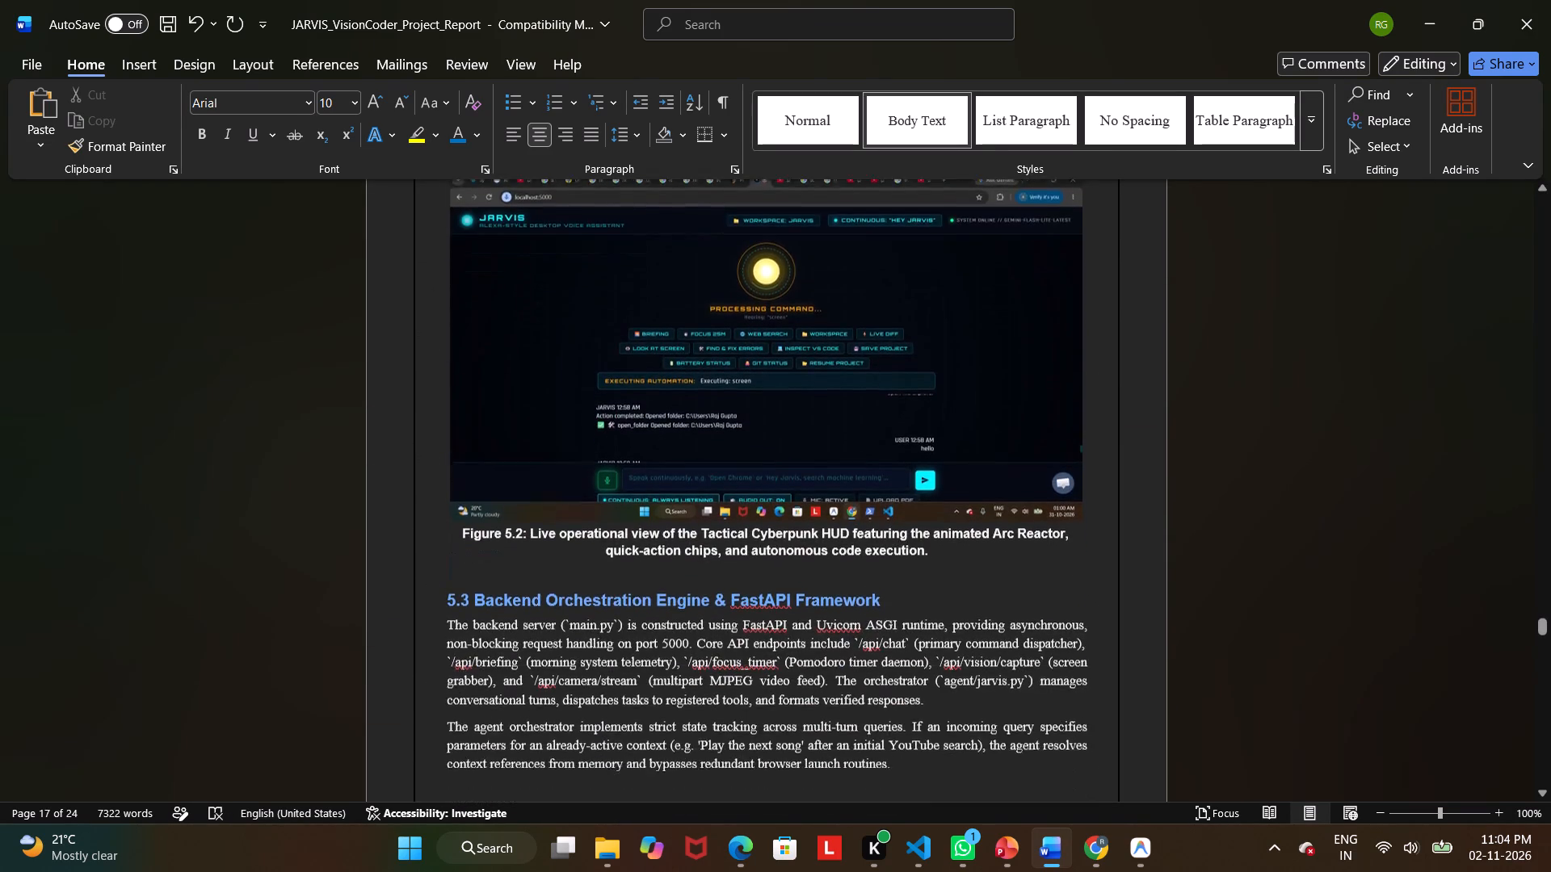
pyautogui.scroll(-1, 768, 392)
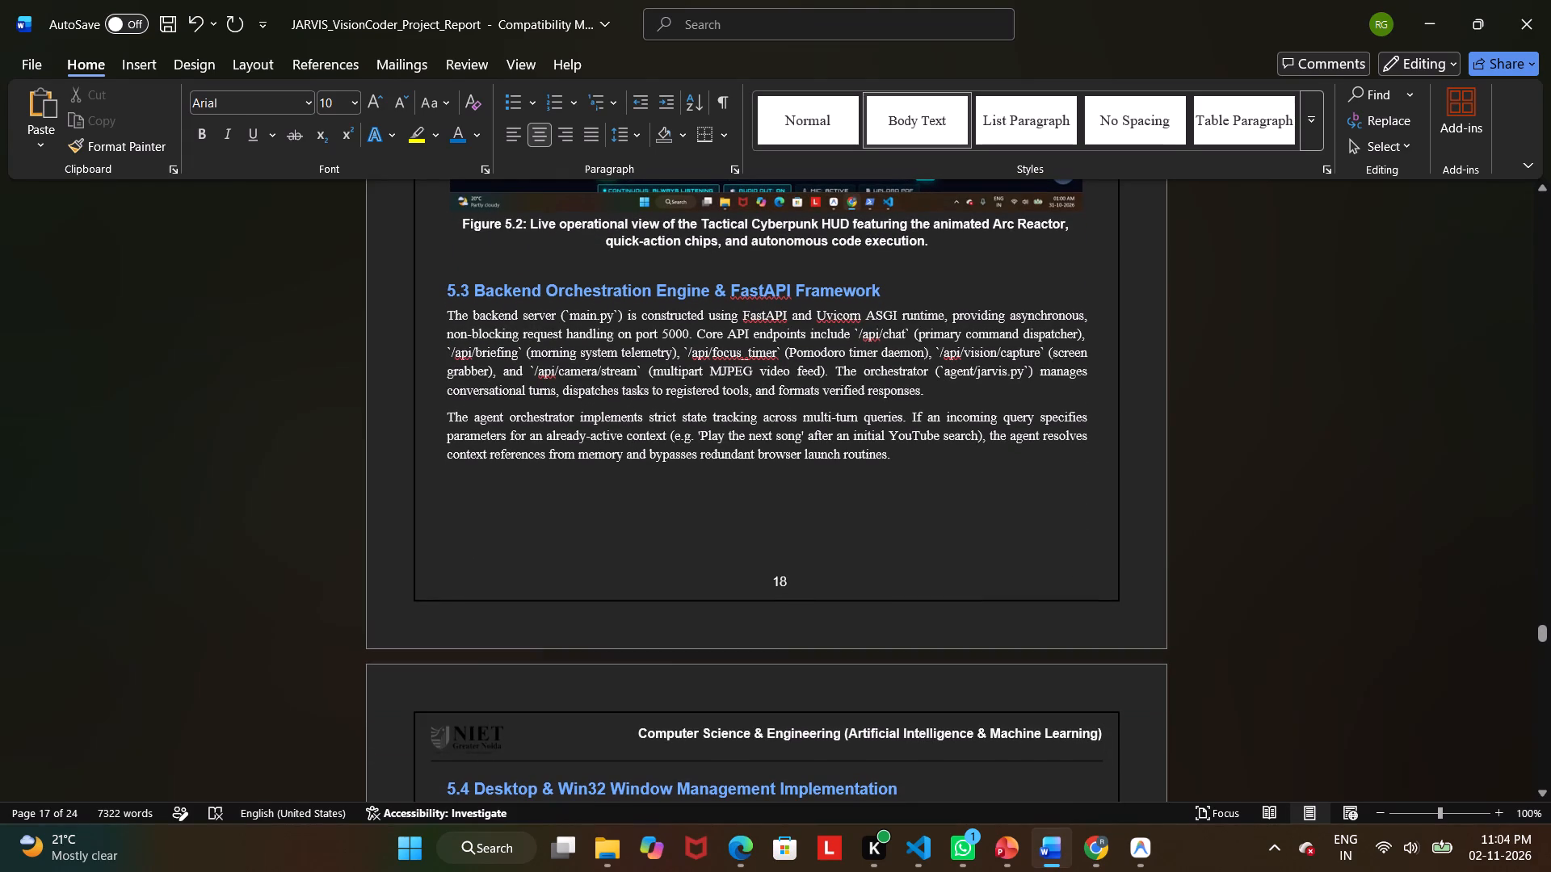
pyautogui.click(788, 581)
pyautogui.press('BackSpace')
pyautogui.press('2')
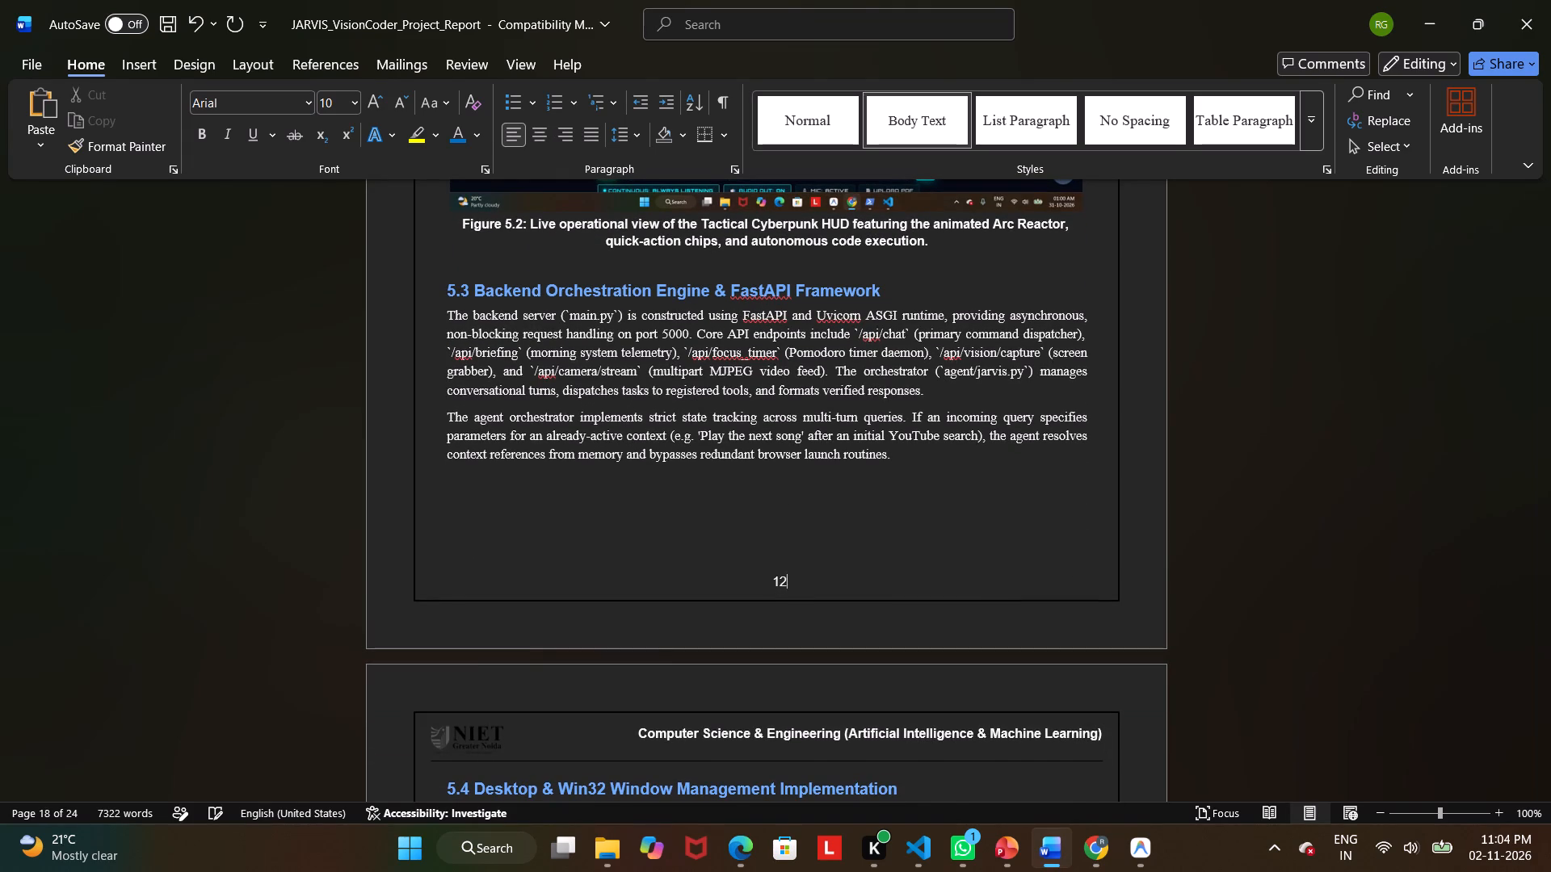
# Change the page number at the foot of the page containing Figure 5.3 to 13.
pyautogui.scroll(-4, 788, 581)
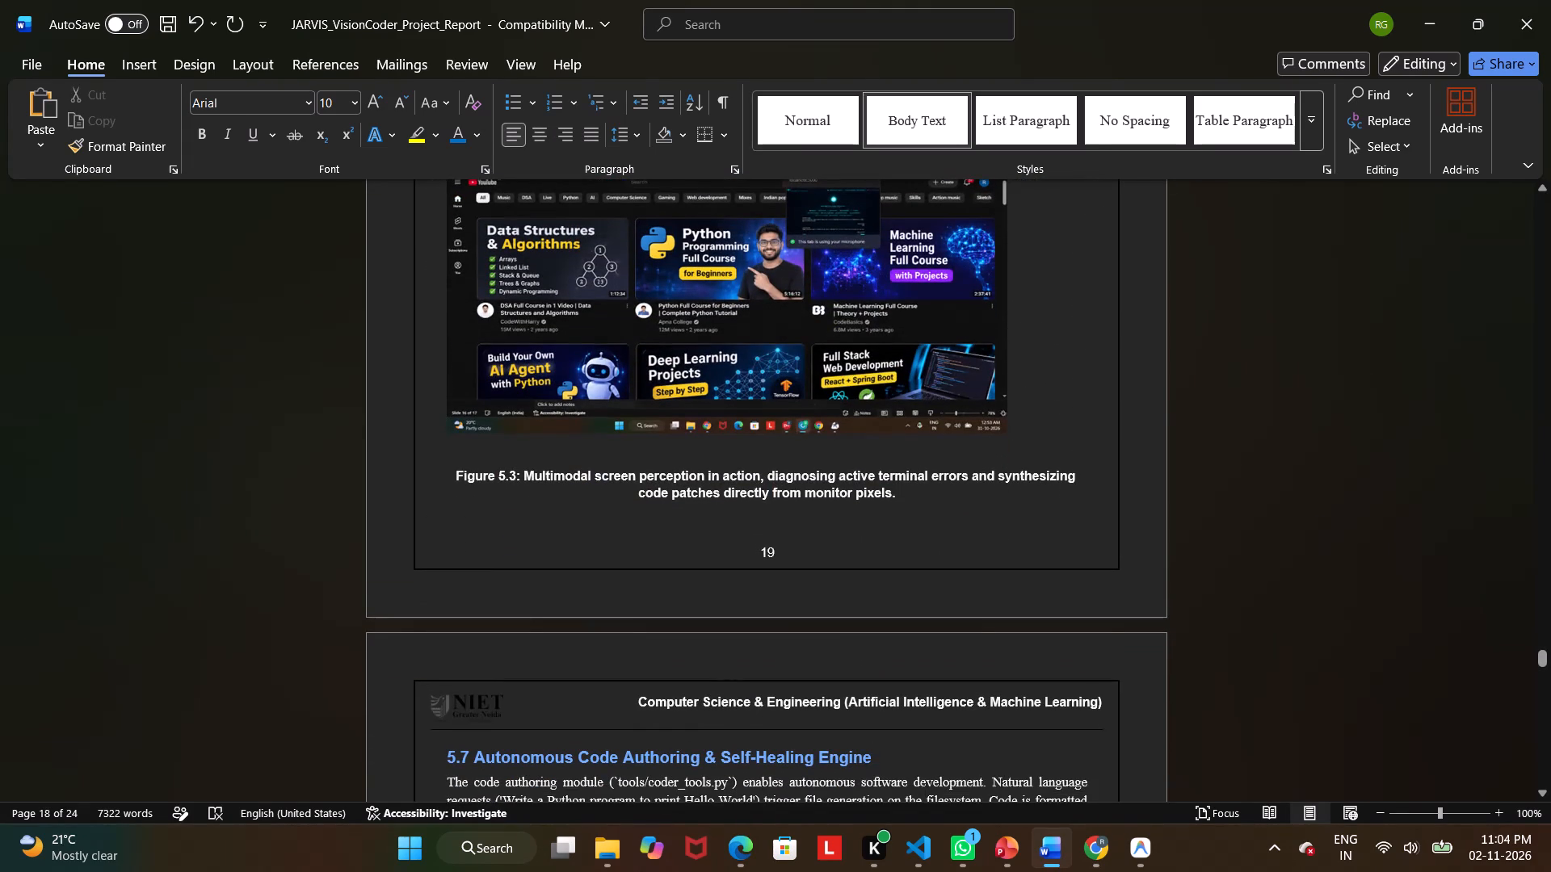
pyautogui.click(775, 551)
pyautogui.press('BackSpace')
pyautogui.press('3')
# Change the page number at the foot of the page containing sections 5.7 and 5.8 to 14.
pyautogui.scroll(-4, 775, 551)
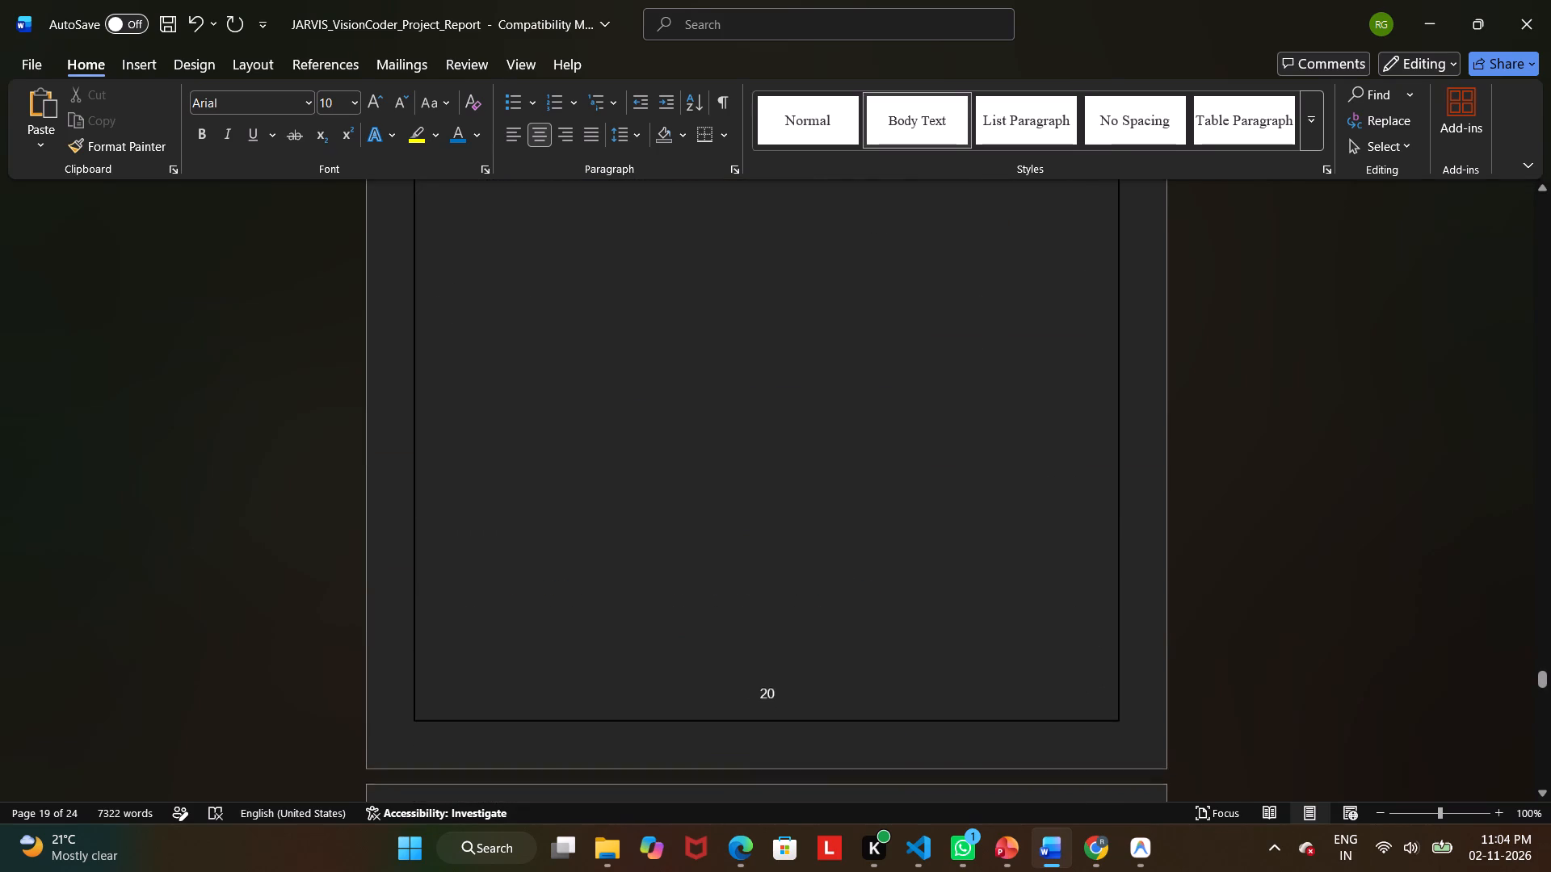
pyautogui.click(774, 677)
pyautogui.press('BackSpace')
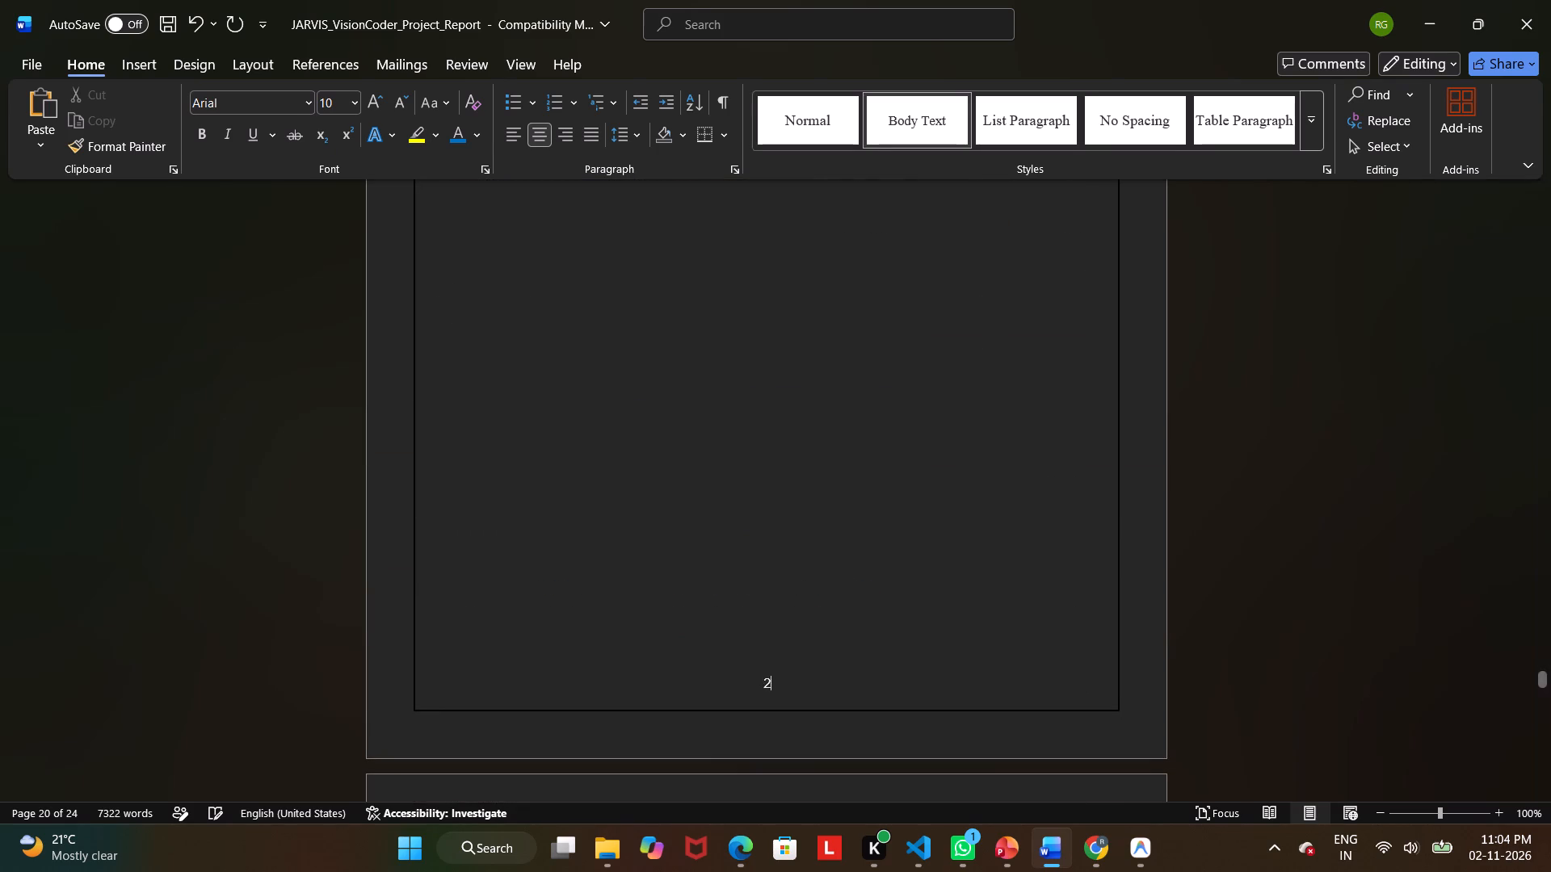
pyautogui.press('BackSpace')
pyautogui.write('14')
pyautogui.scroll(2, 774, 677)
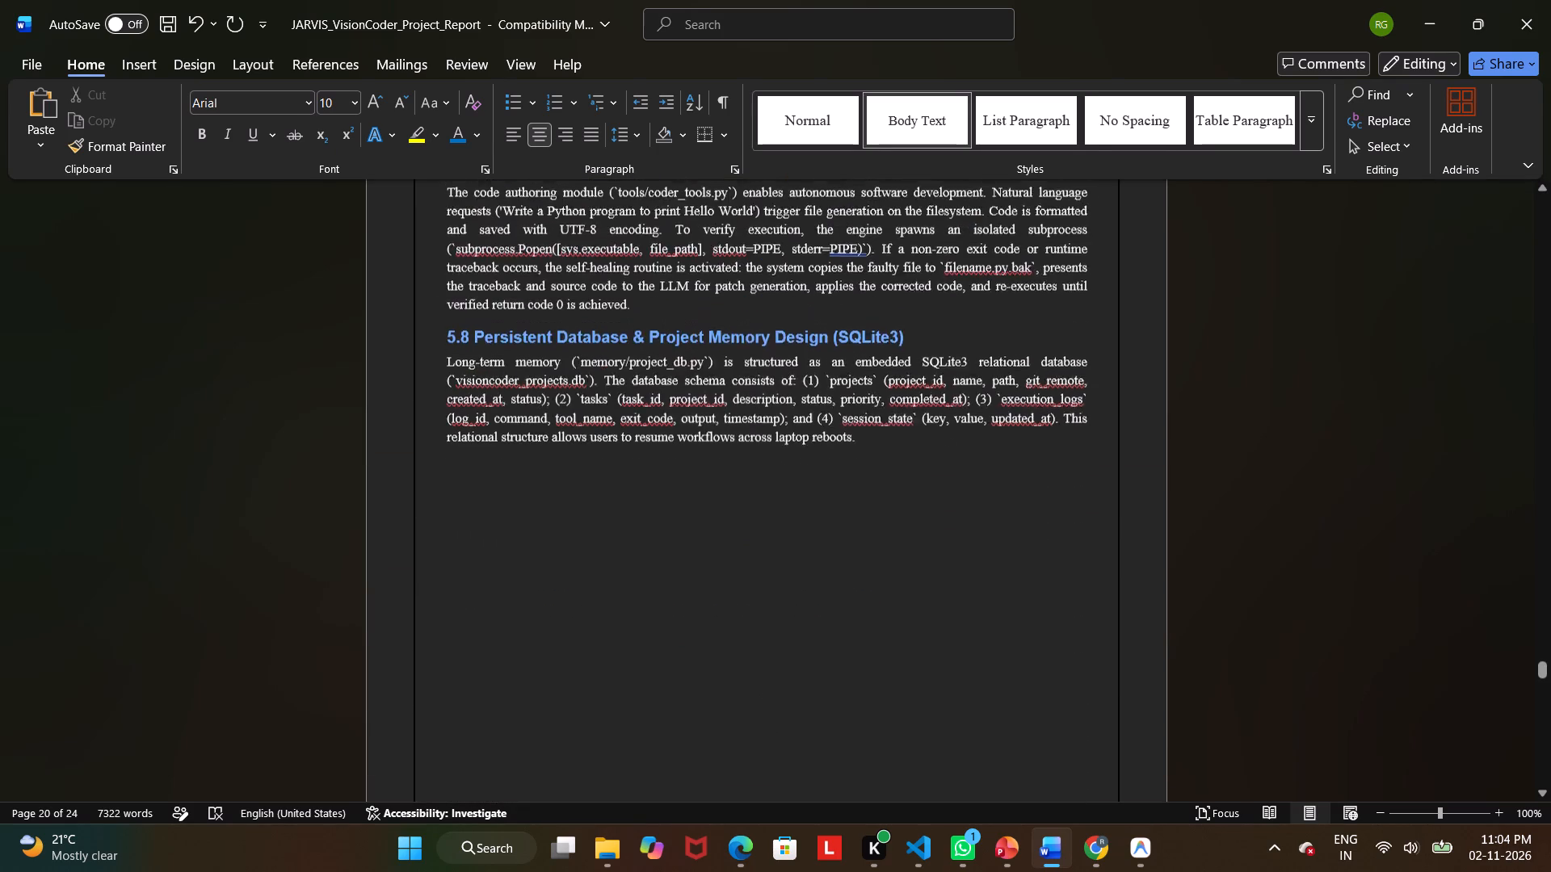
# Change the page number at the foot of the page containing Table 6.1 to 15.
pyautogui.scroll(-6, 774, 677)
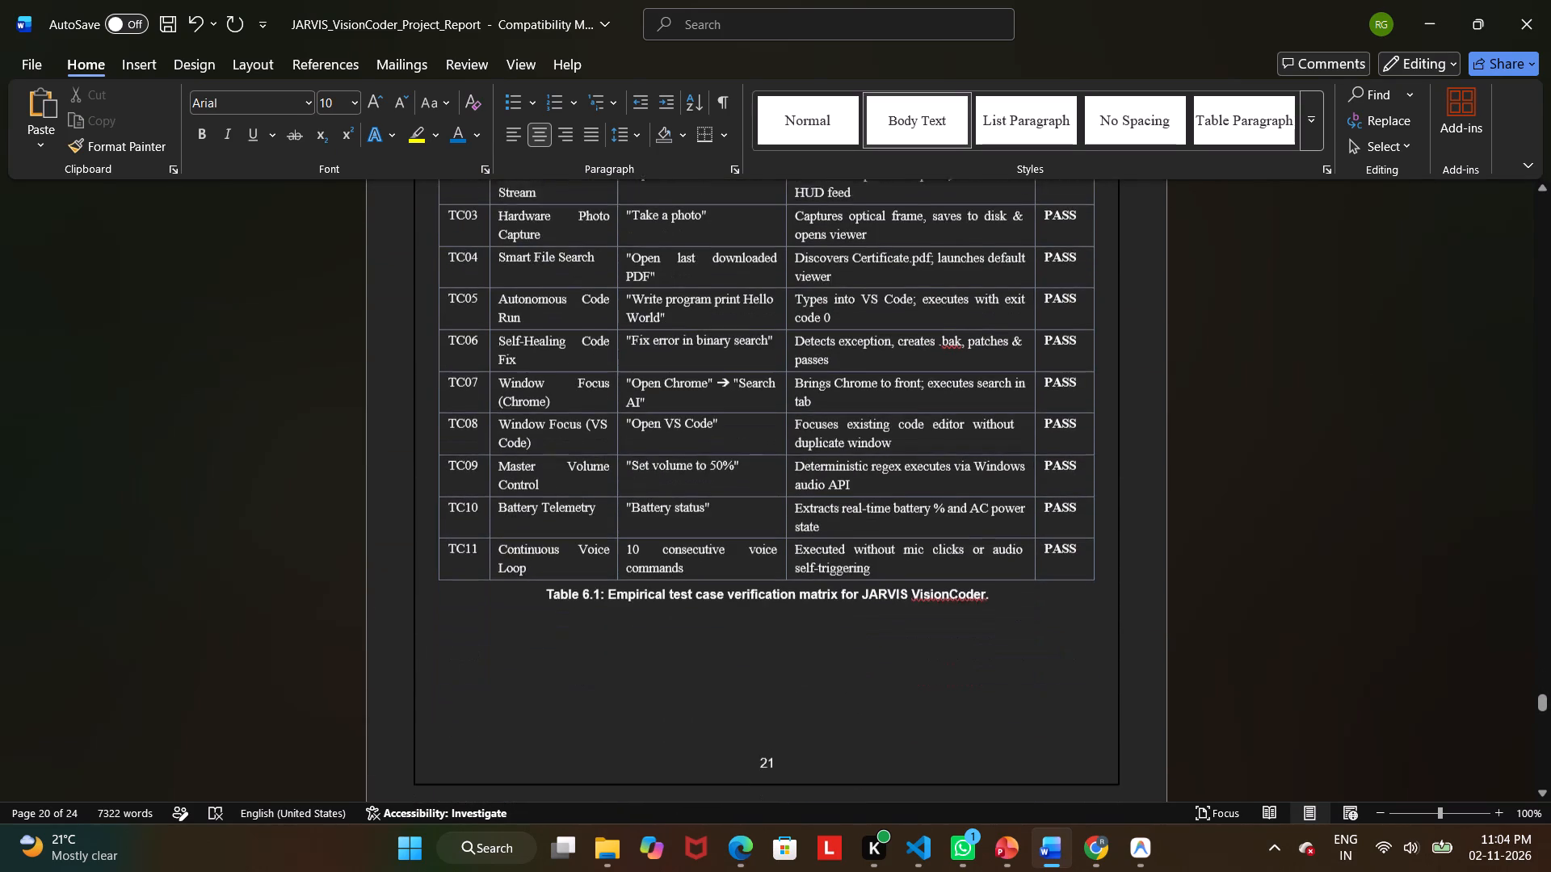
pyautogui.click(766, 737)
pyautogui.press('BackSpace')
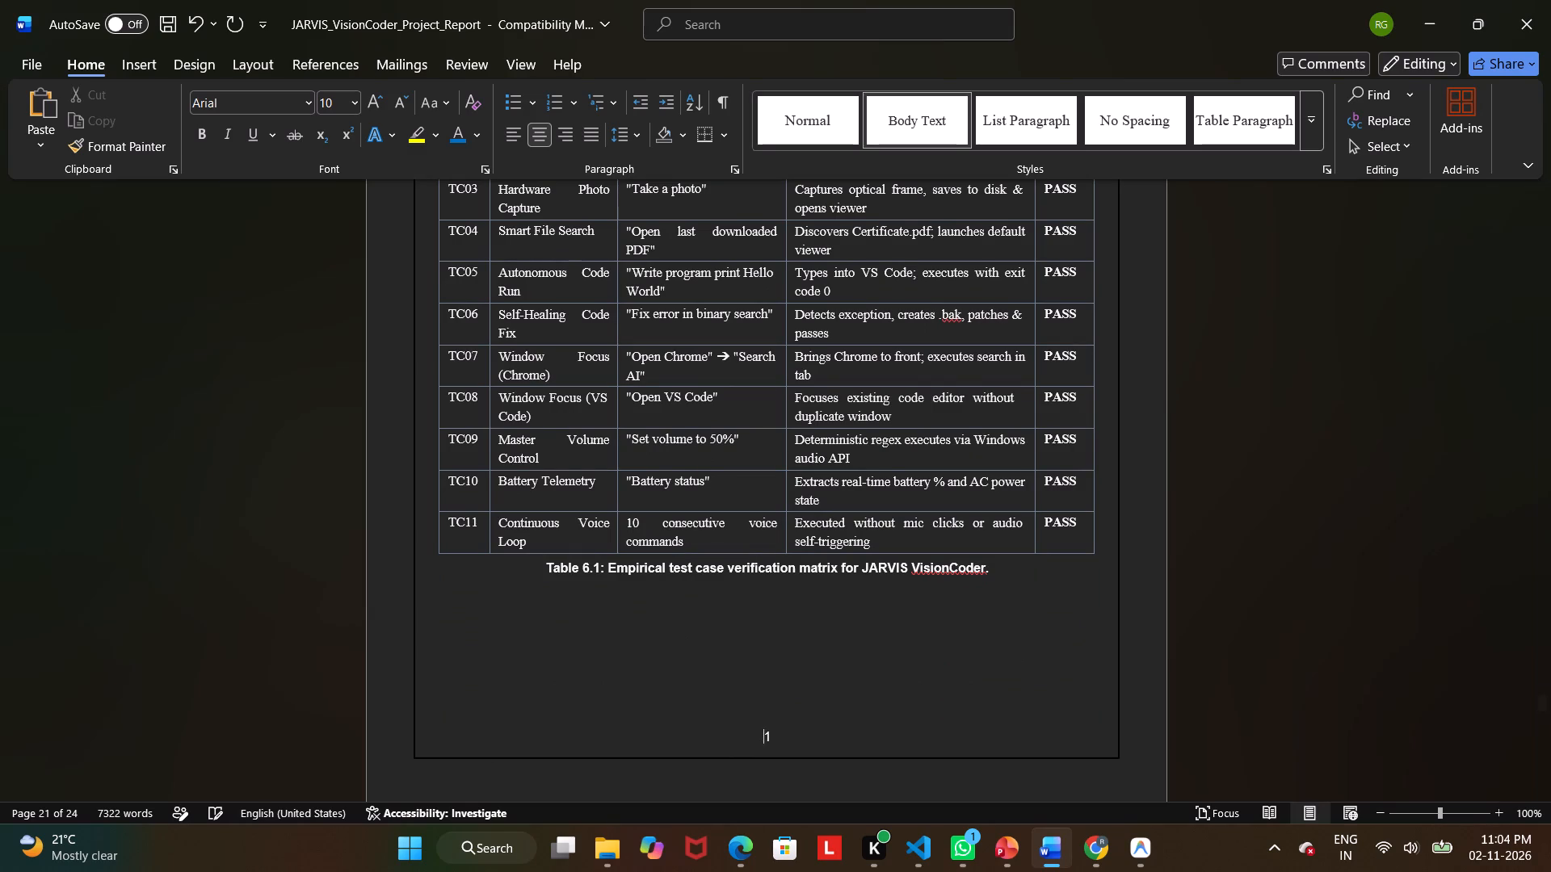
pyautogui.press('Right')
pyautogui.press('5')
# Change the page number at the foot of the section 6.3 page, just before Chapter 7, to 16.
pyautogui.scroll(-2, 766, 737)
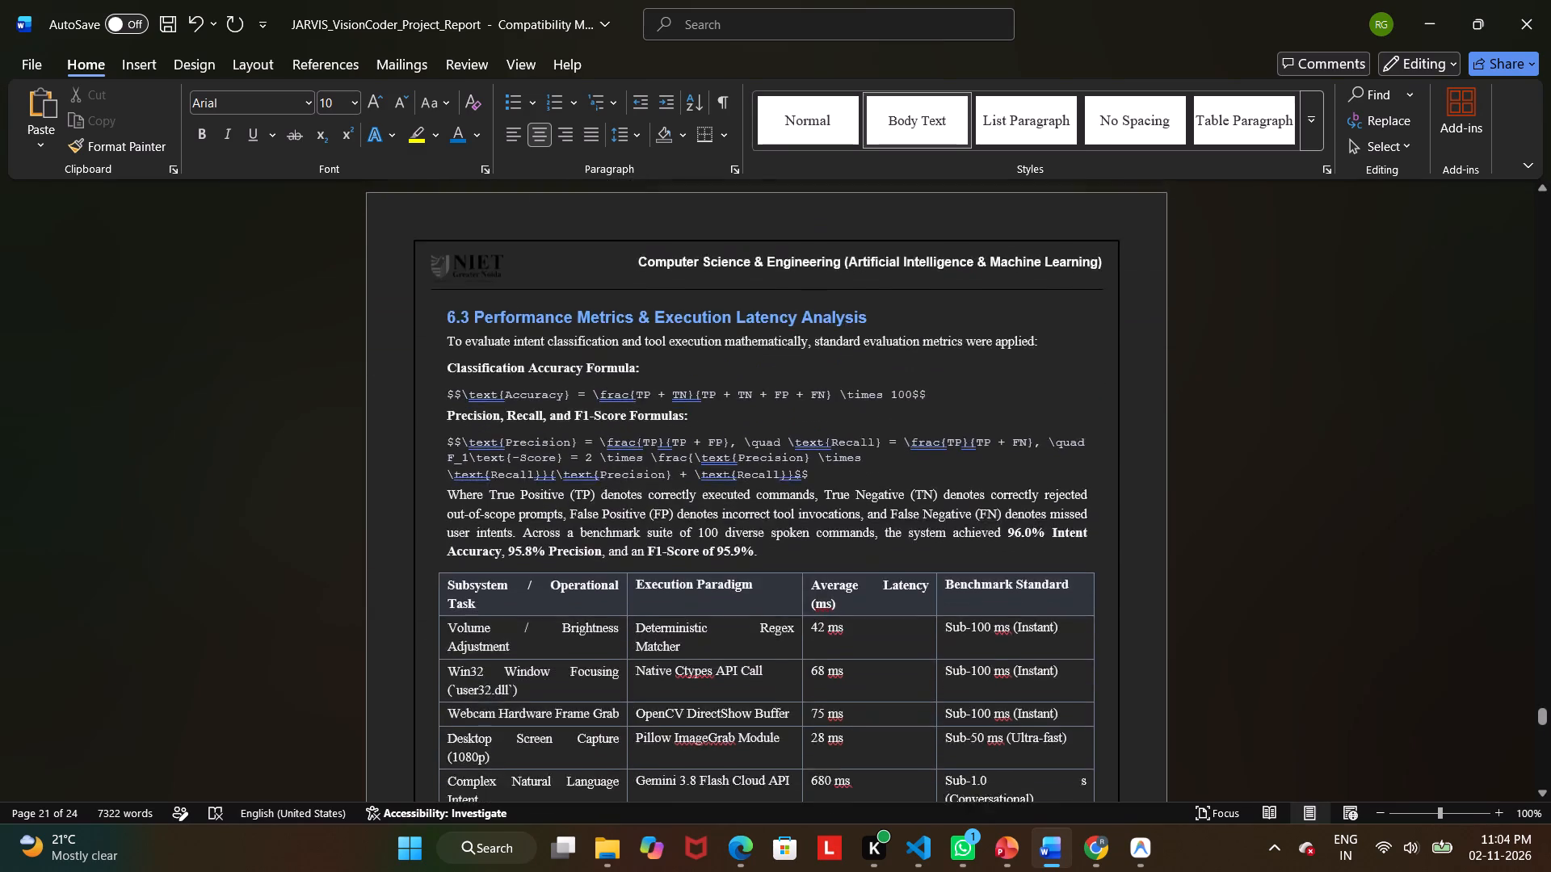
pyautogui.scroll(-3, 766, 737)
pyautogui.scroll(1, 800, 414)
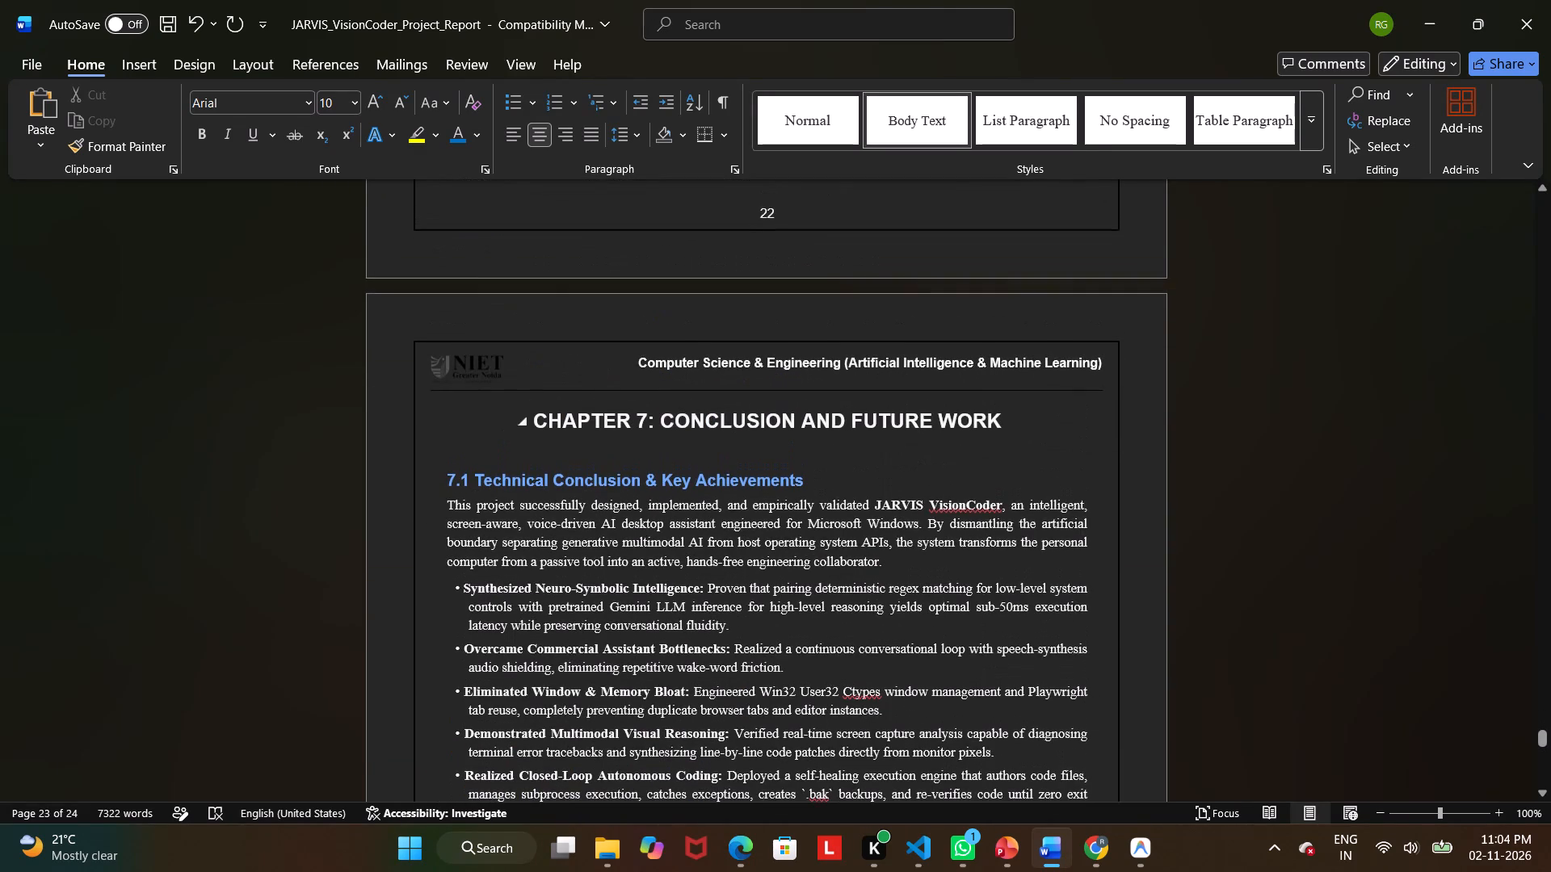
pyautogui.click(780, 205)
pyautogui.press('Left')
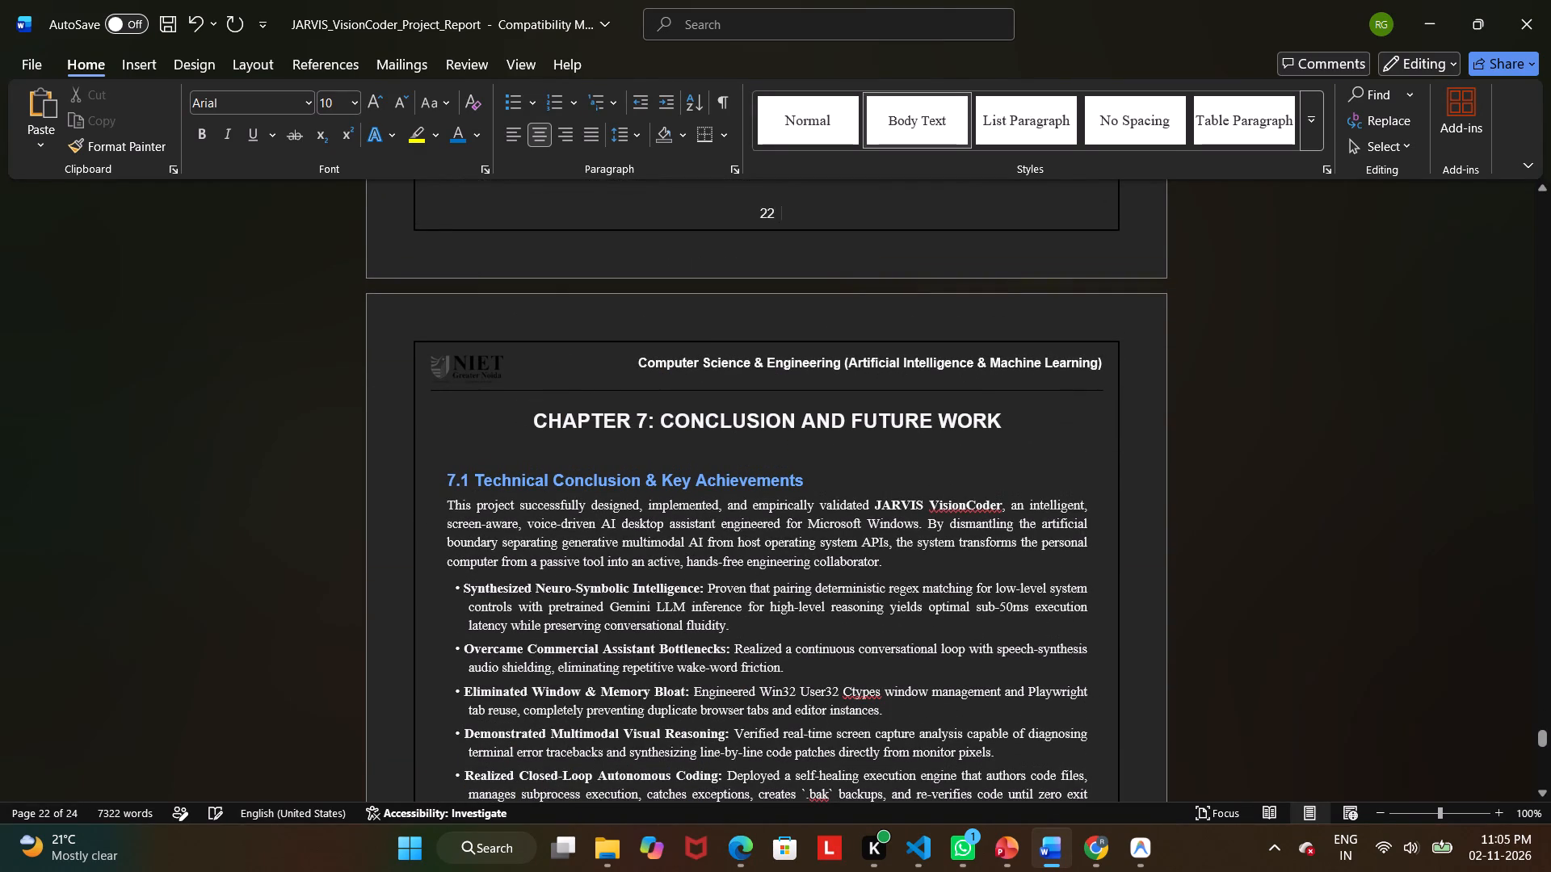
pyautogui.press('BackSpace')
pyautogui.press('BackSpace')
pyautogui.press('2')
pyautogui.press('BackSpace')
pyautogui.write('16')
# Change the page number at the foot of the Chapter 7 page, below section 7.2, to 17.
pyautogui.scroll(-2, 780, 205)
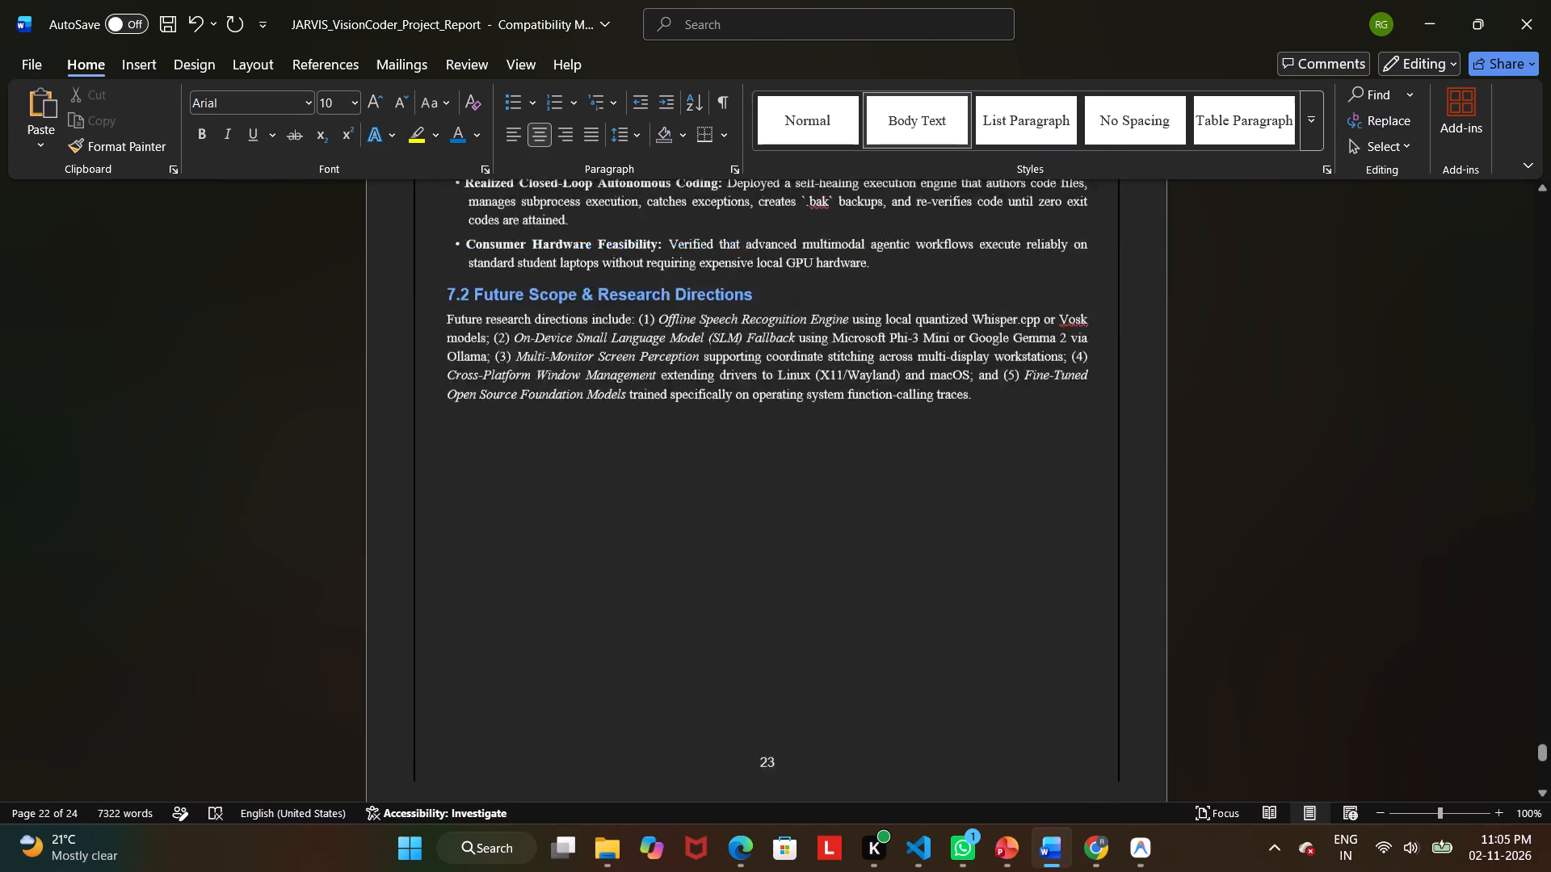
pyautogui.scroll(-1, 780, 205)
pyautogui.click(771, 549)
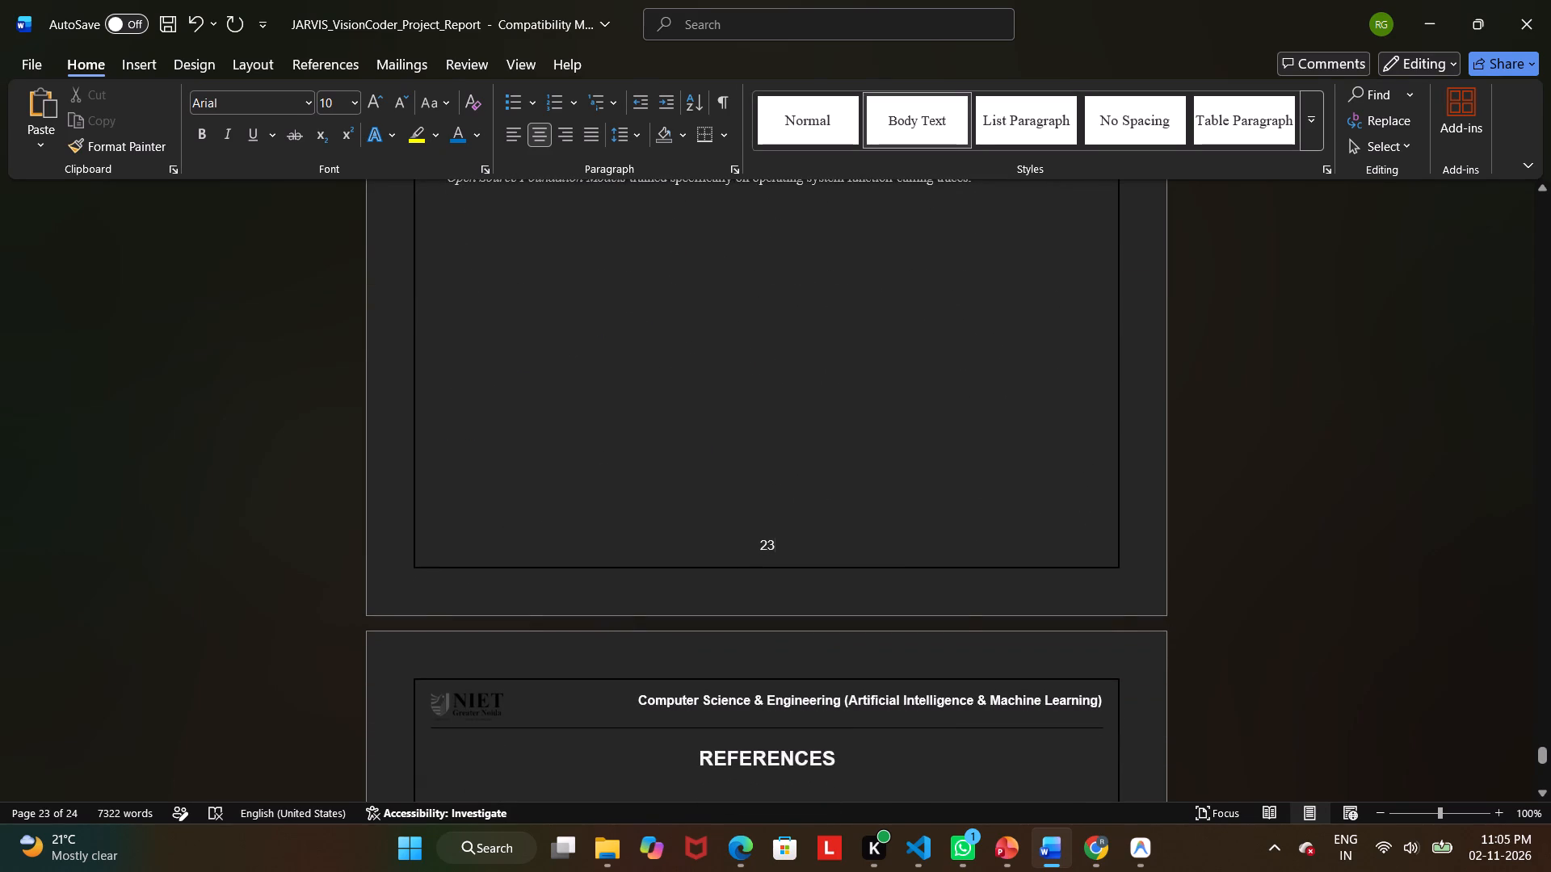
pyautogui.press('BackSpace')
pyautogui.press('BackSpace')
pyautogui.write('17')
# Change the page number at the foot of the References page to 18.
pyautogui.scroll(-4, 771, 549)
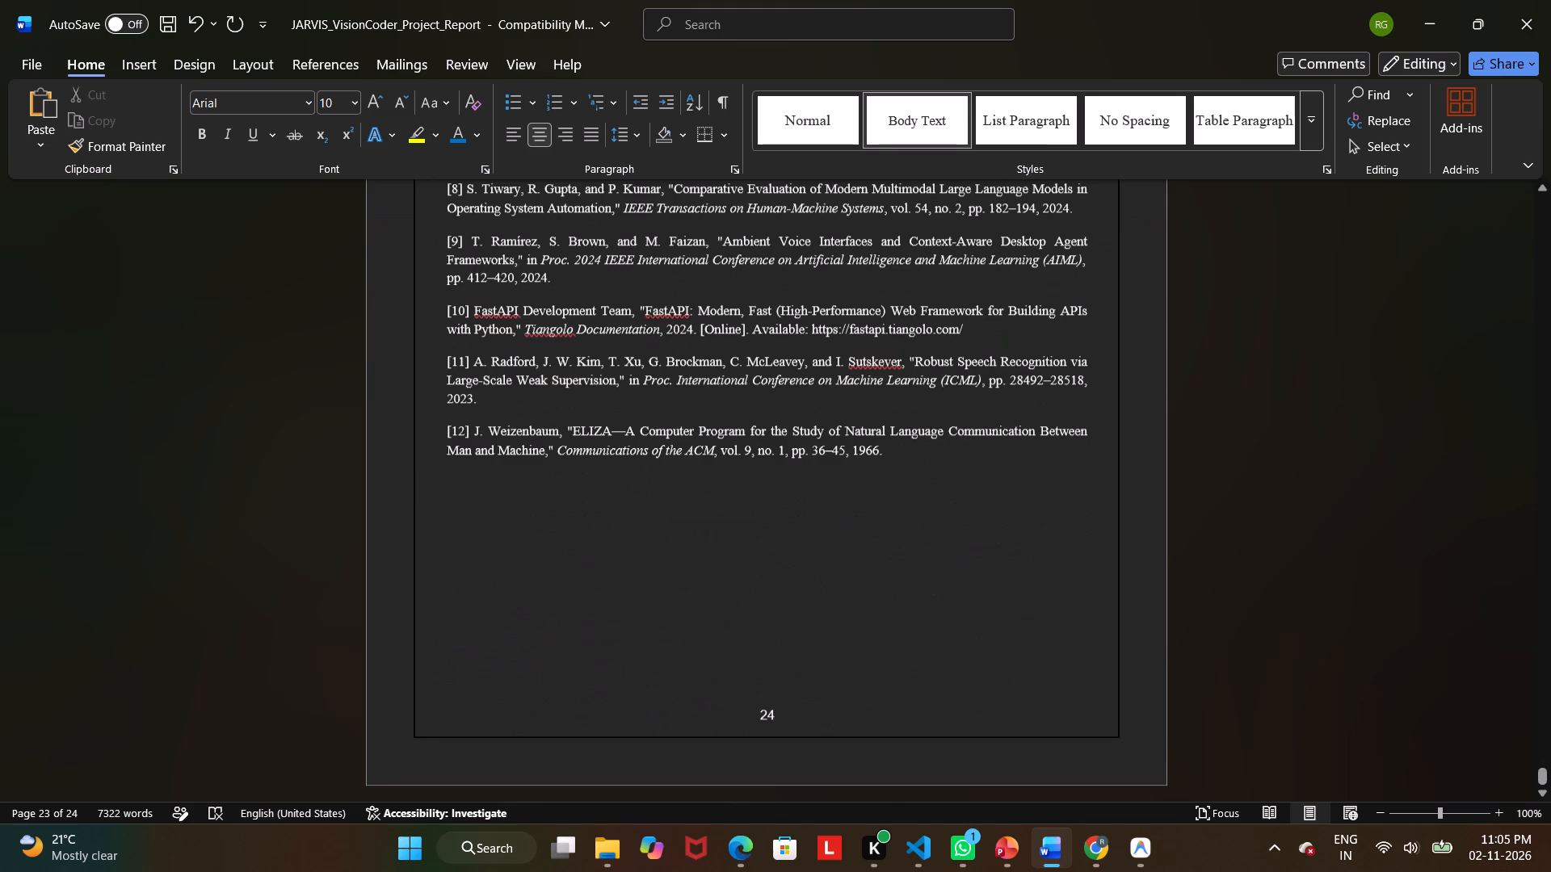
pyautogui.click(773, 715)
pyautogui.press('BackSpace')
pyautogui.press('BackSpace')
pyautogui.write('18')
pyautogui.click(1305, 634)
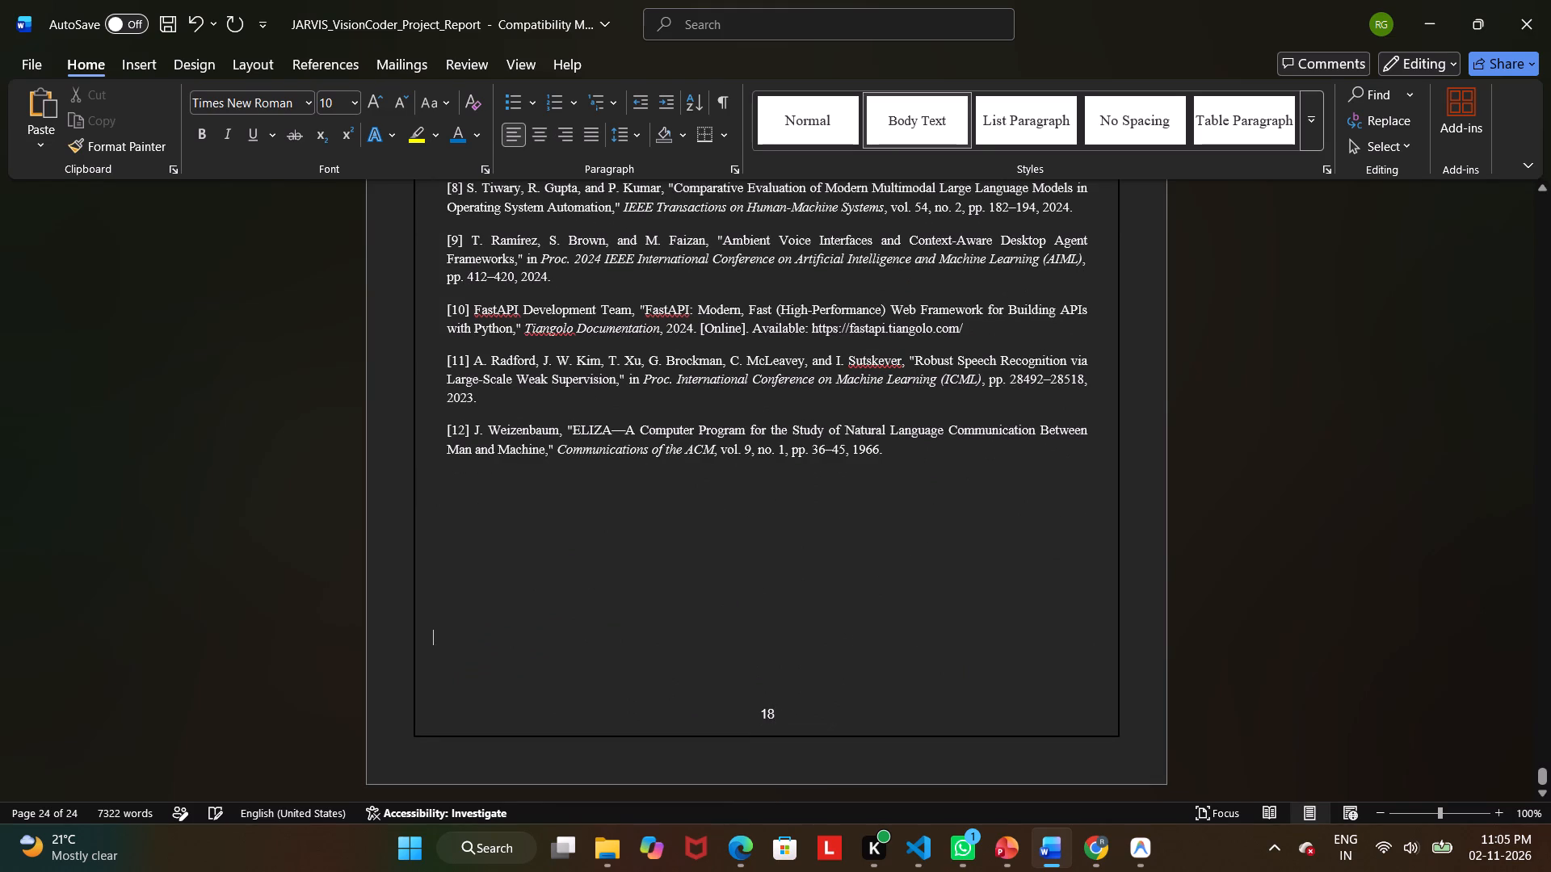
pyautogui.click(385, 597)
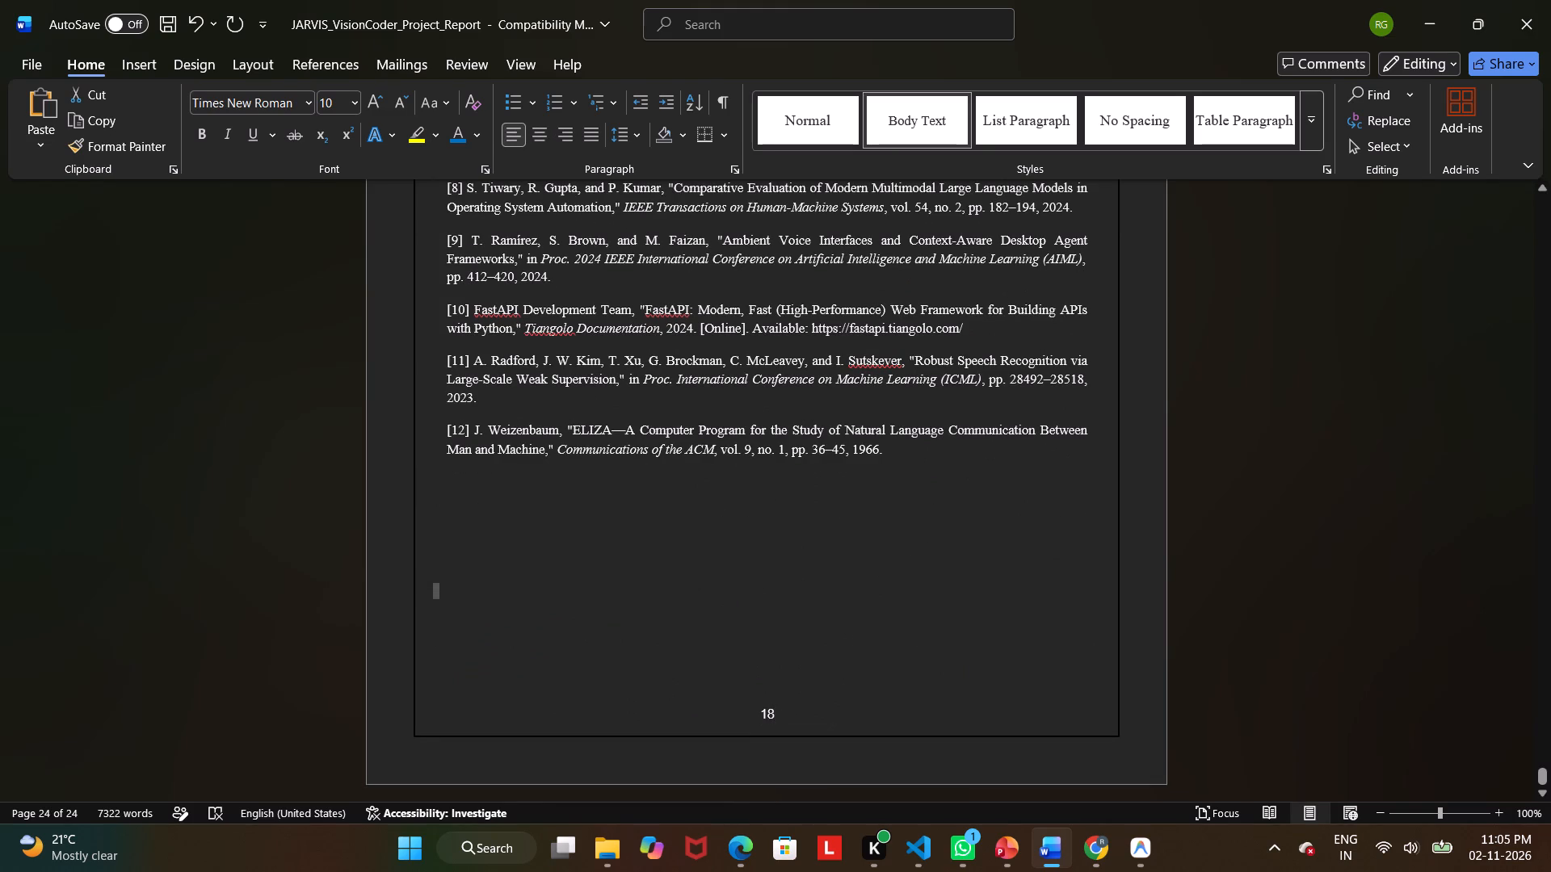
# Review the edited report from the References page back to the cover, and the front matter through to the Table of Contents.
pyautogui.click(223, 577)
pyautogui.click(1352, 583)
pyautogui.scroll(6, 1352, 583)
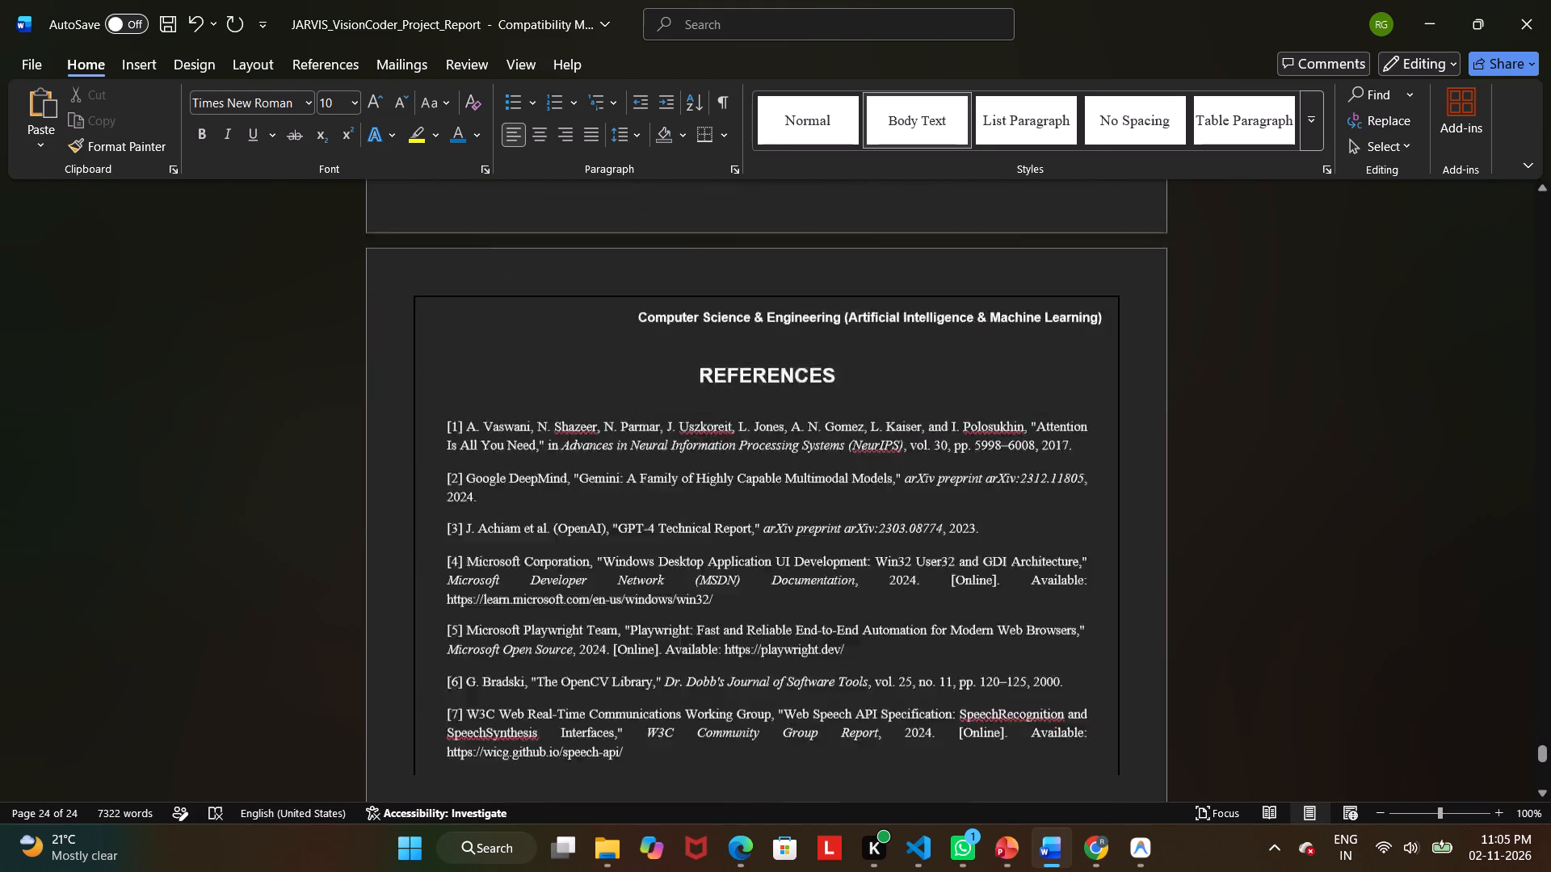
pyautogui.scroll(18, 1352, 583)
pyautogui.scroll(7, 1352, 583)
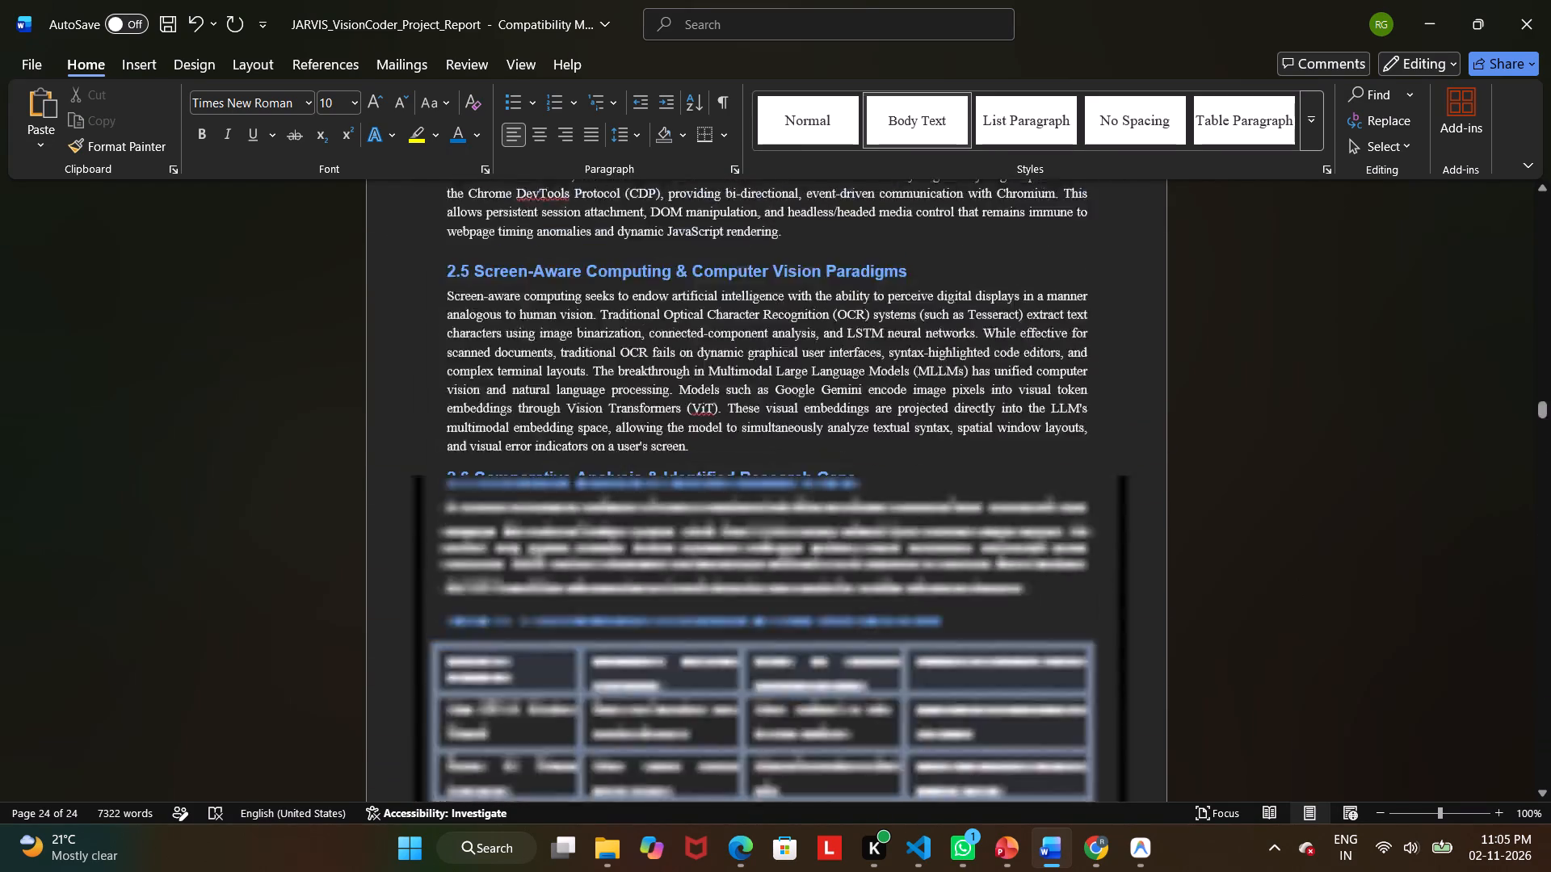
pyautogui.scroll(20, 1352, 583)
pyautogui.scroll(-2, 1352, 583)
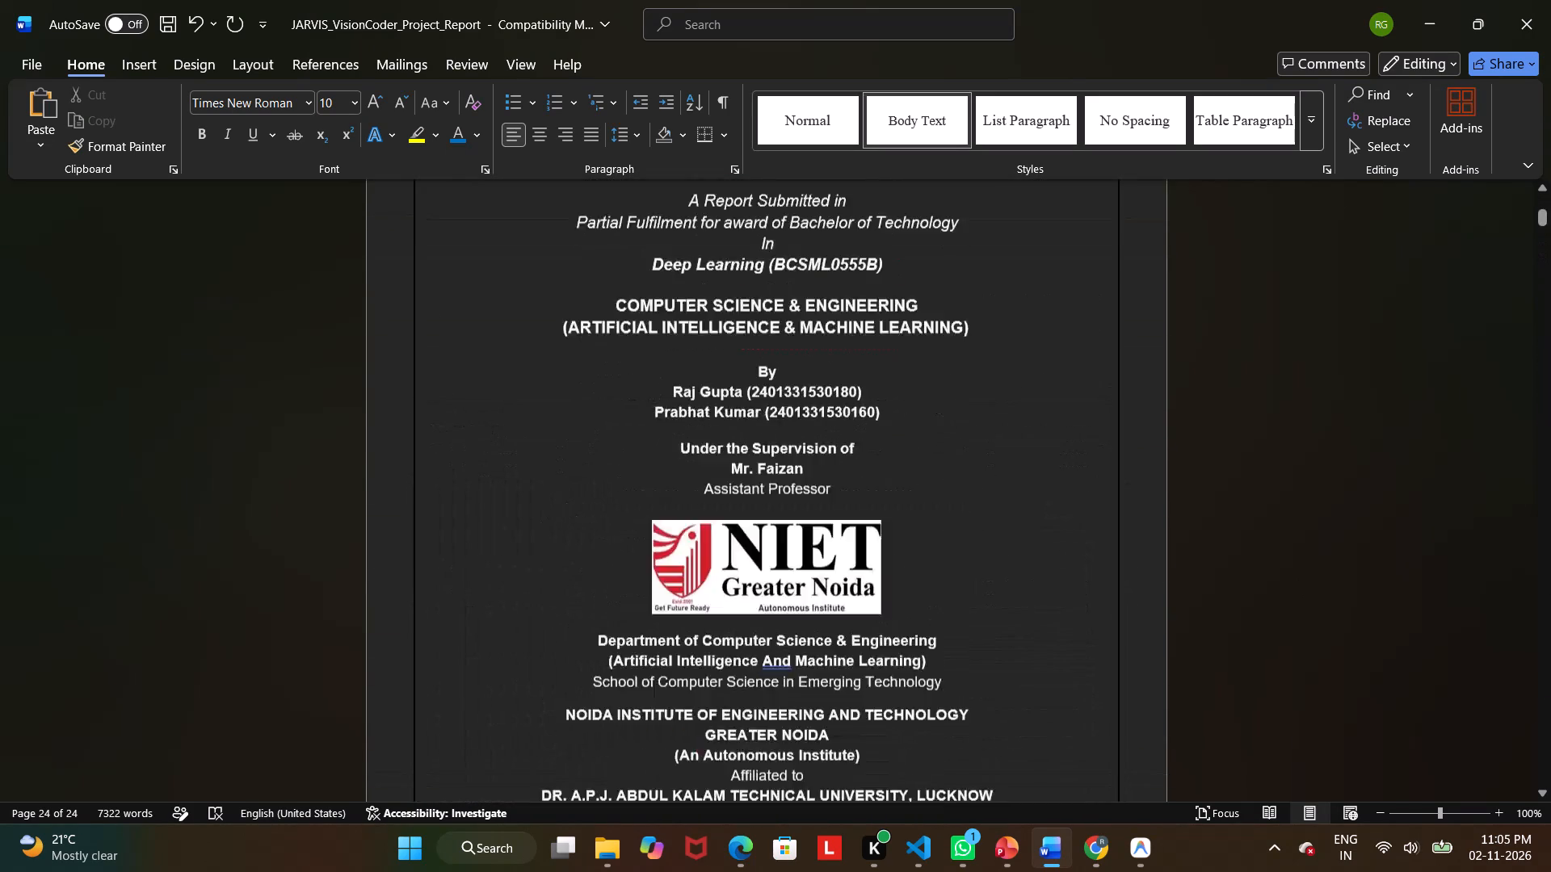
pyautogui.scroll(-5, 1352, 583)
pyautogui.scroll(1, 1352, 583)
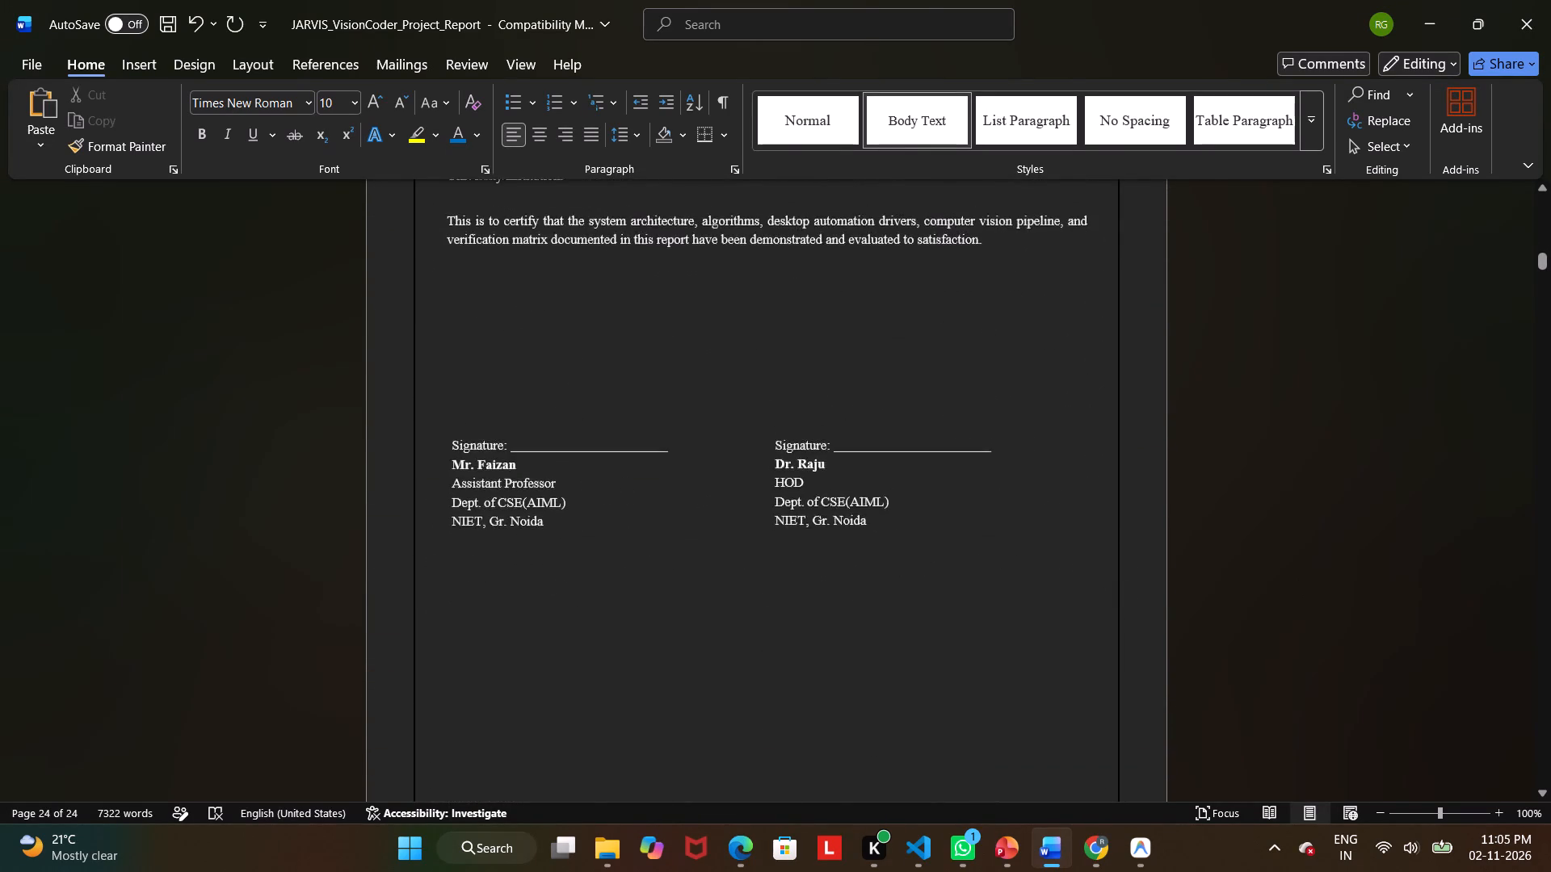
pyautogui.scroll(4, 1352, 583)
pyautogui.scroll(-1, 1352, 583)
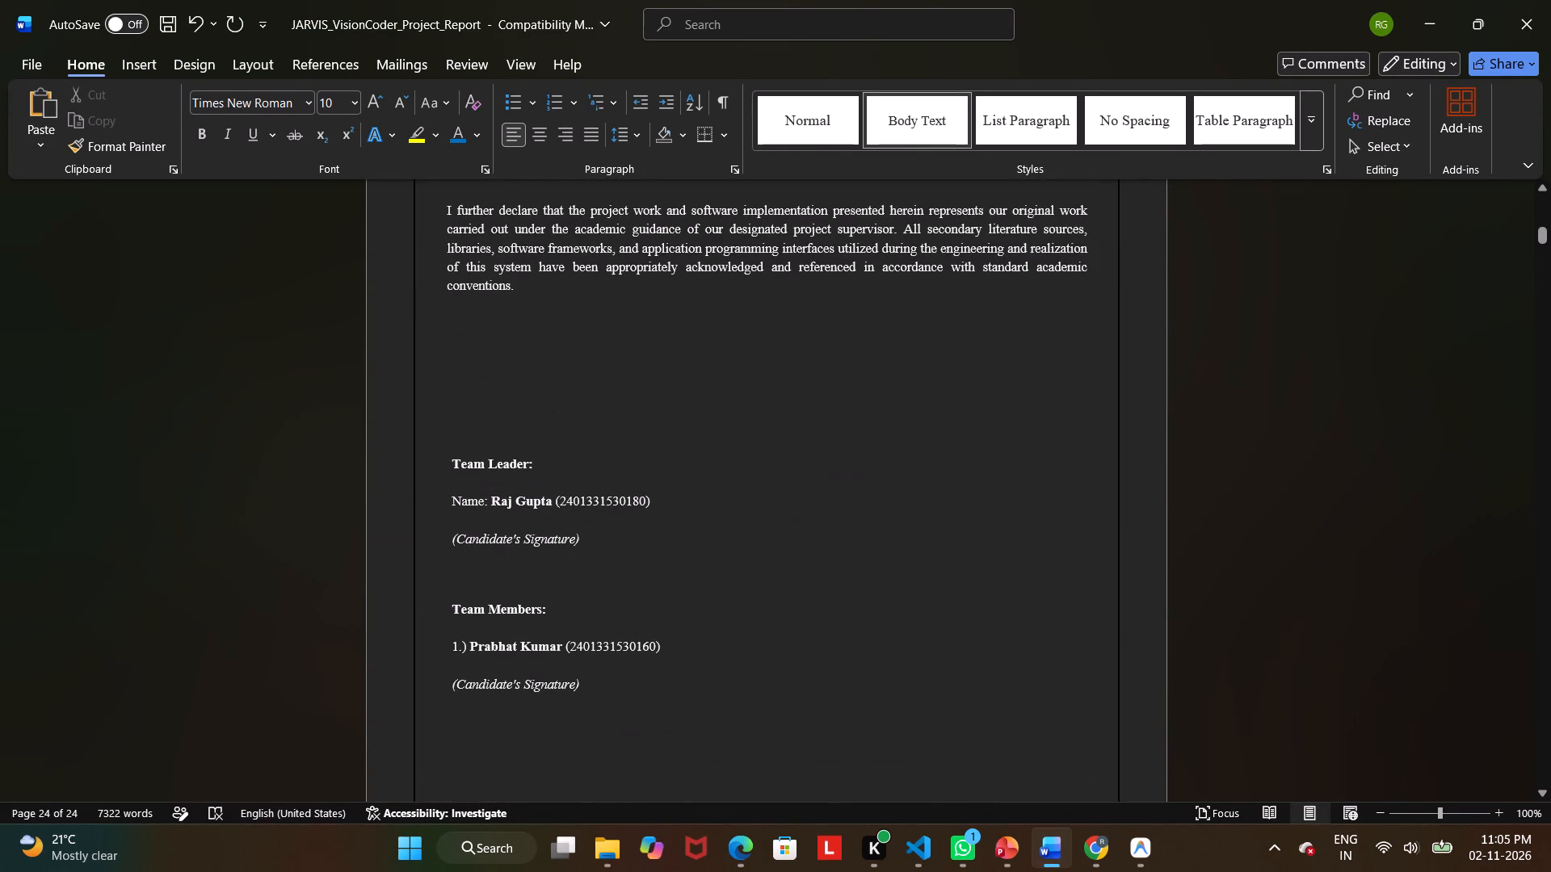
pyautogui.scroll(7, 1352, 583)
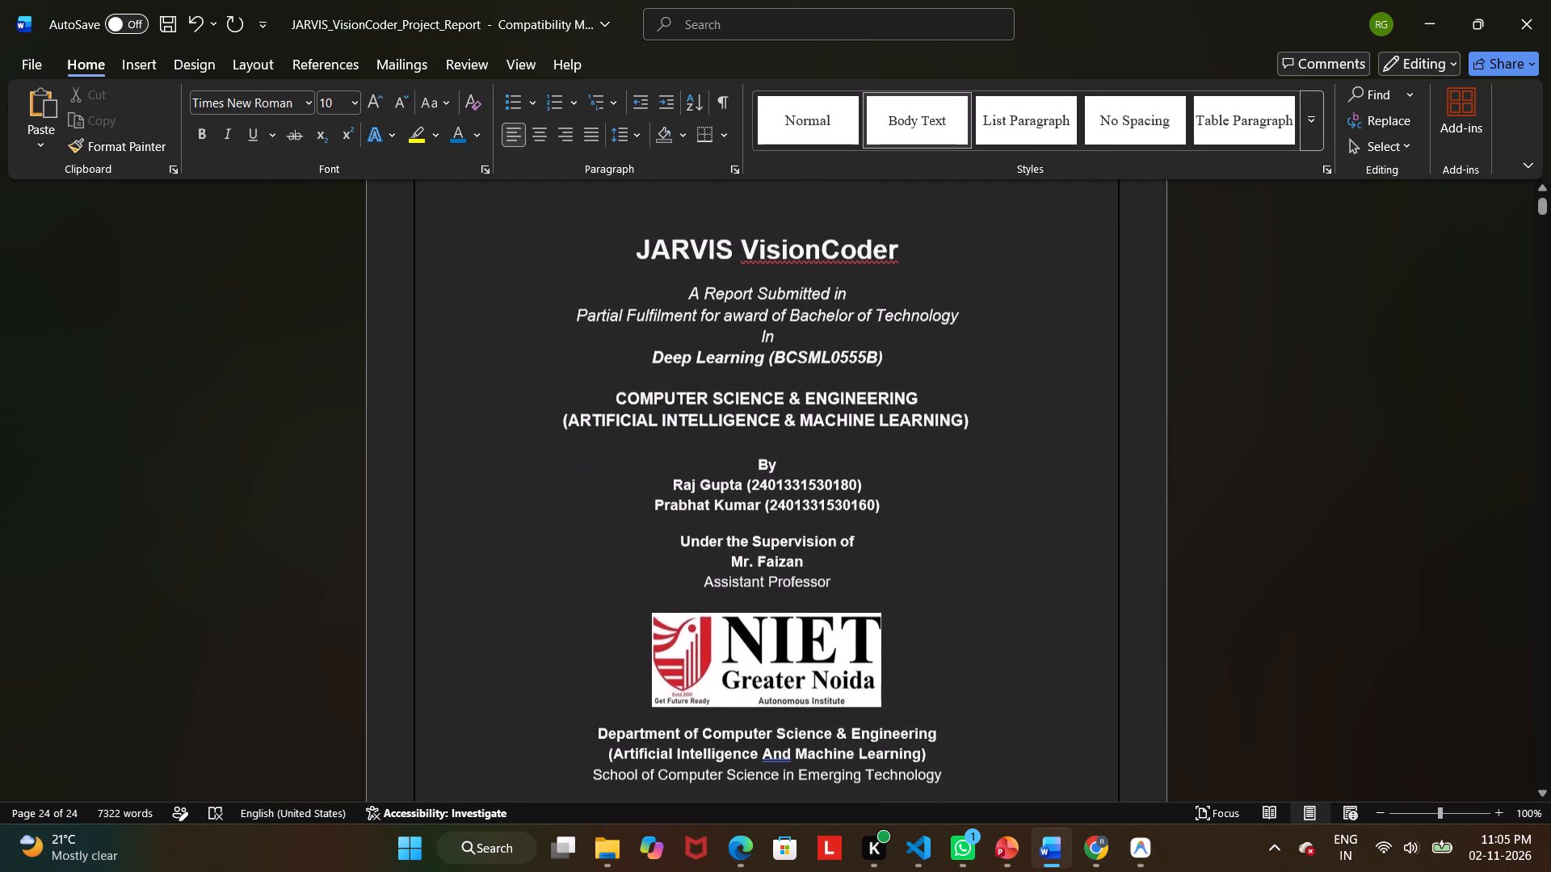
pyautogui.scroll(3, 1352, 583)
pyautogui.scroll(-8, 1352, 583)
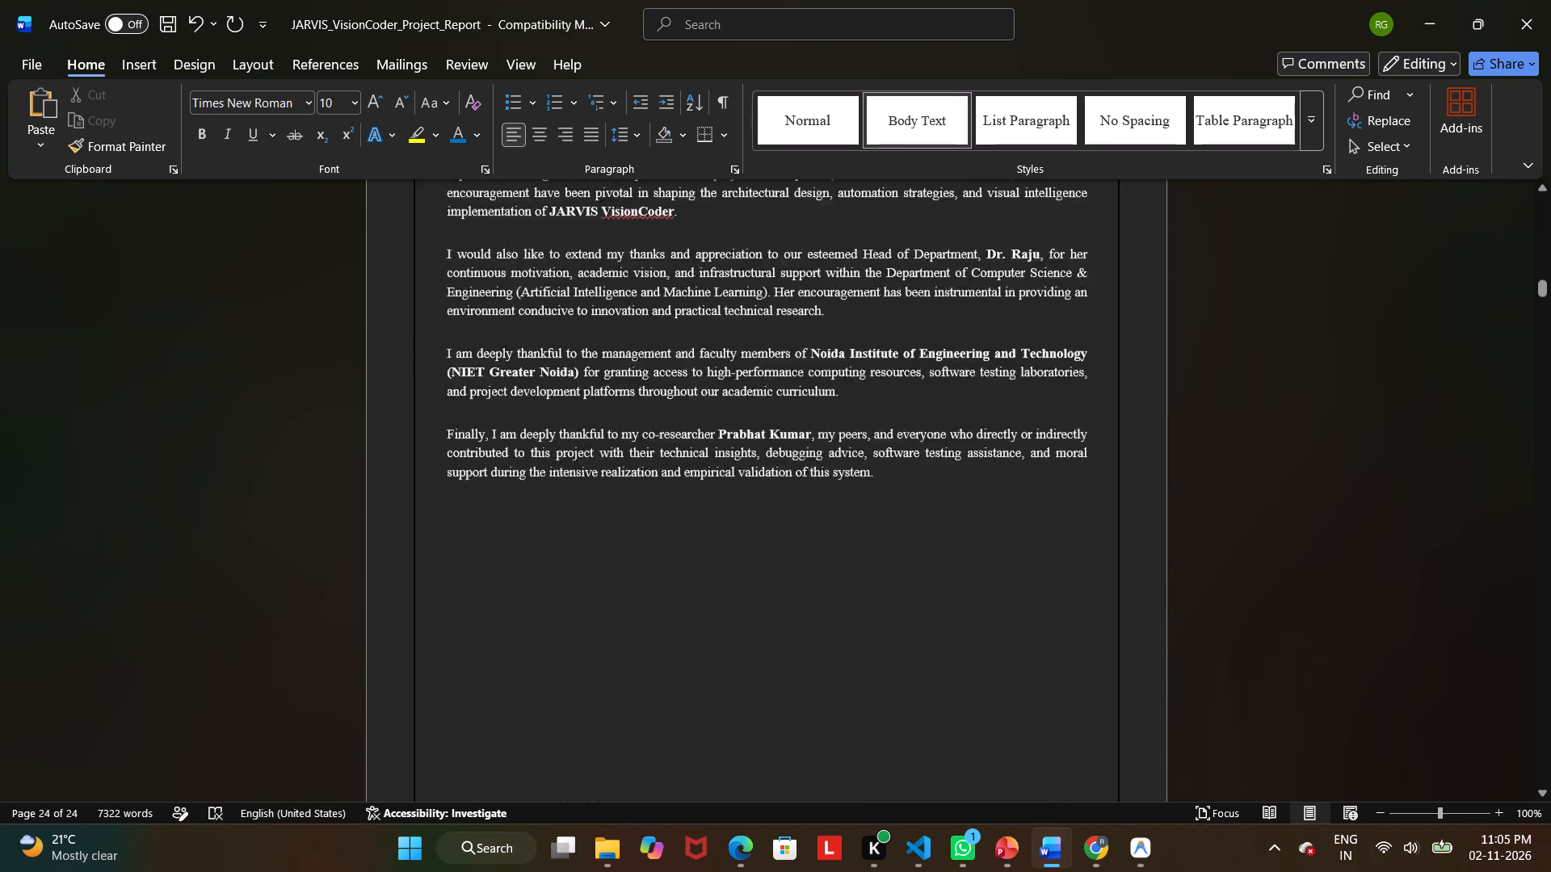
pyautogui.scroll(-6, 1352, 583)
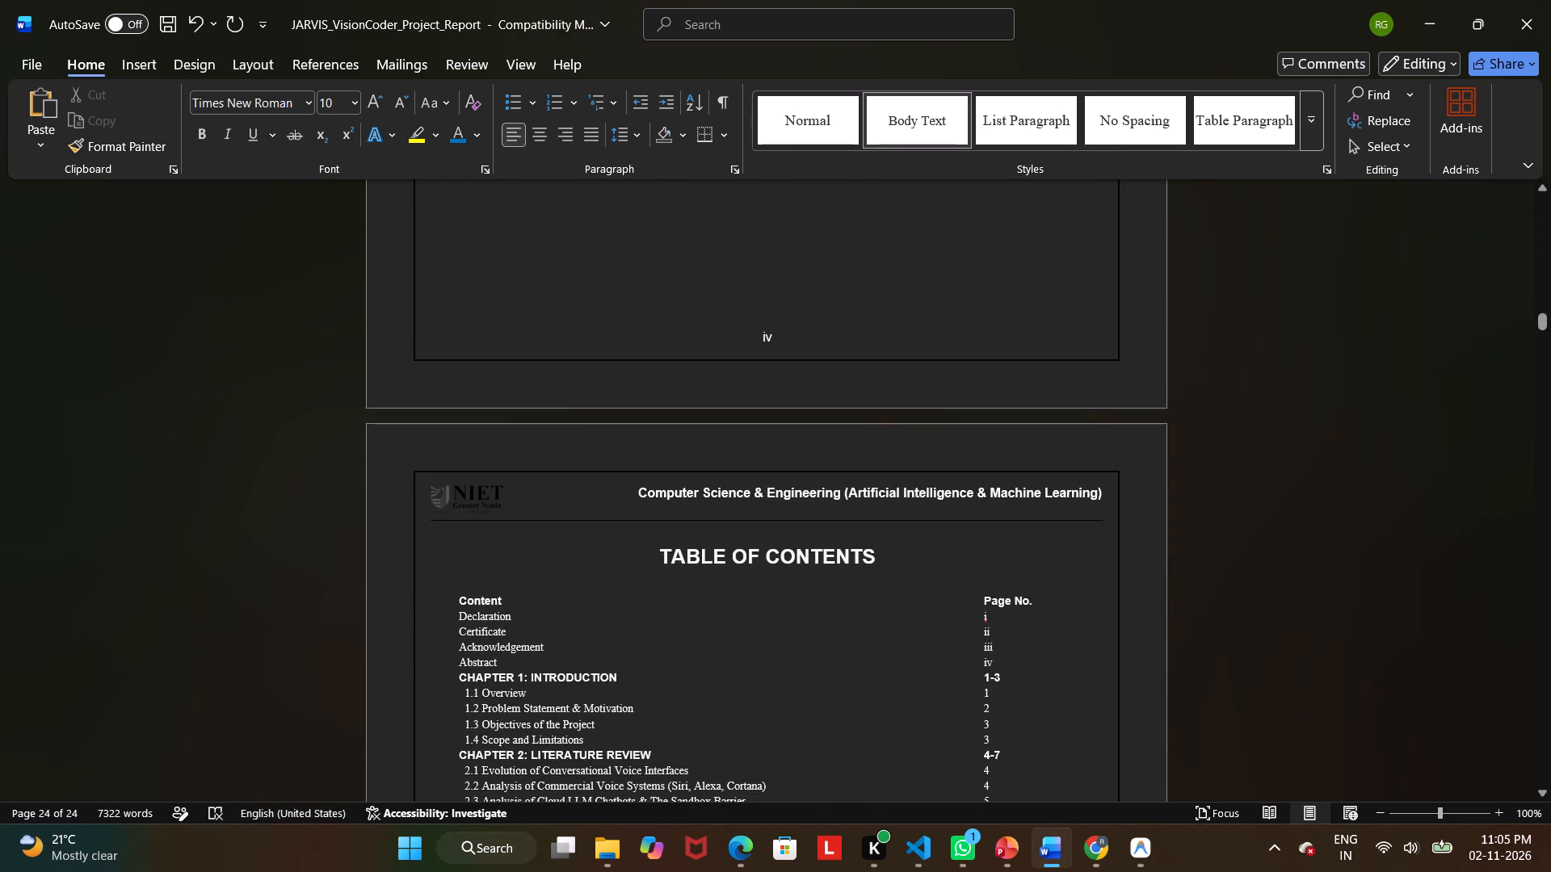
# Save the report as a PDF named JARVIS_VisionCoder_Project_Report_final in the Downloads folder, opening it after publishing.
pyautogui.click(44, 59)
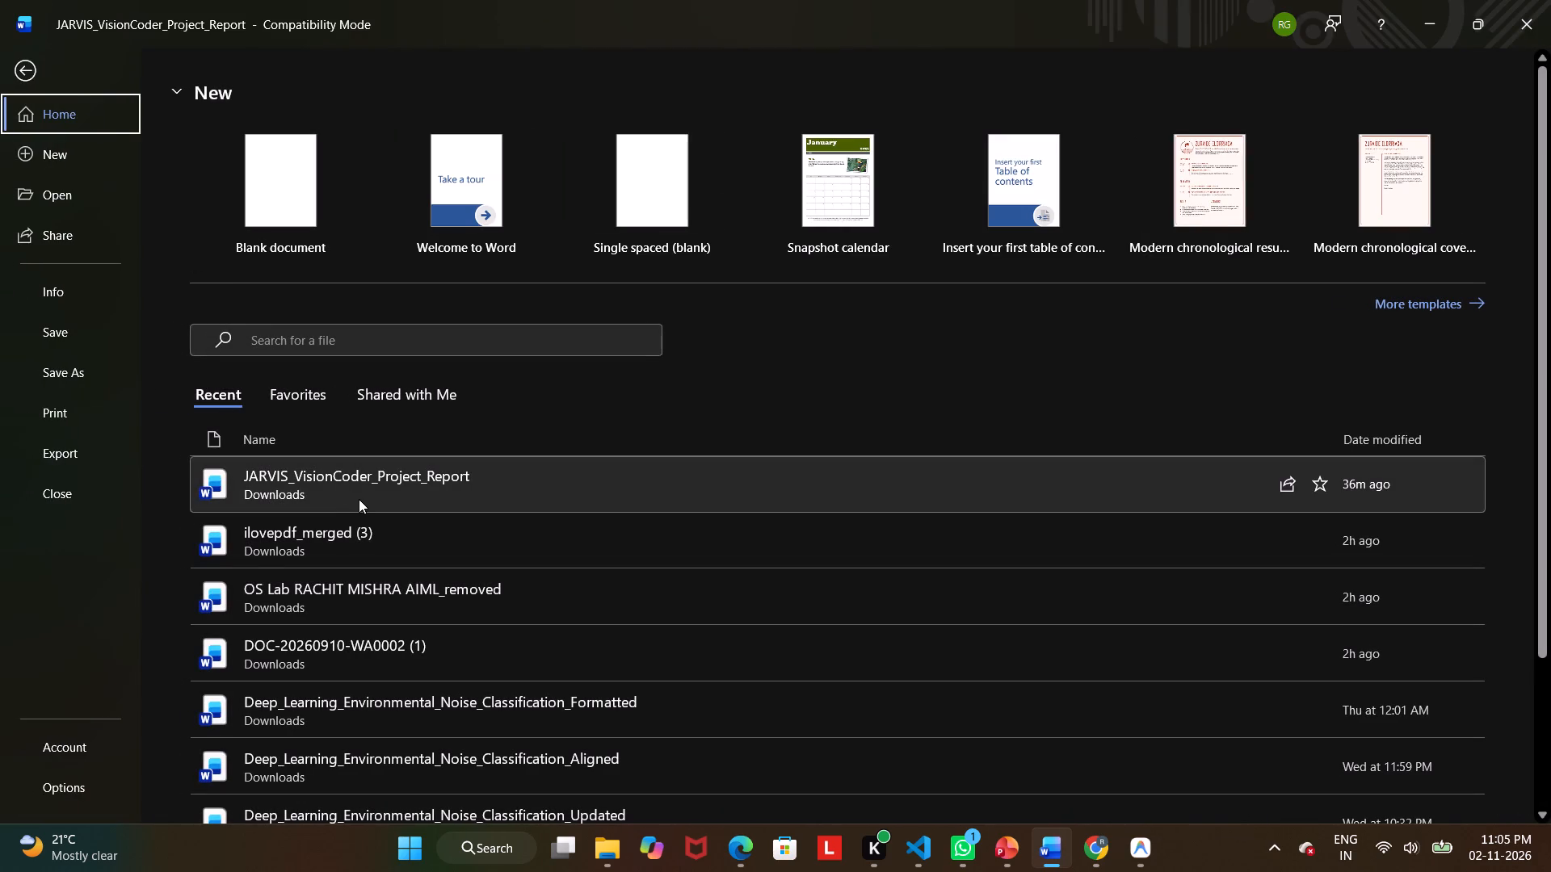
pyautogui.click(95, 375)
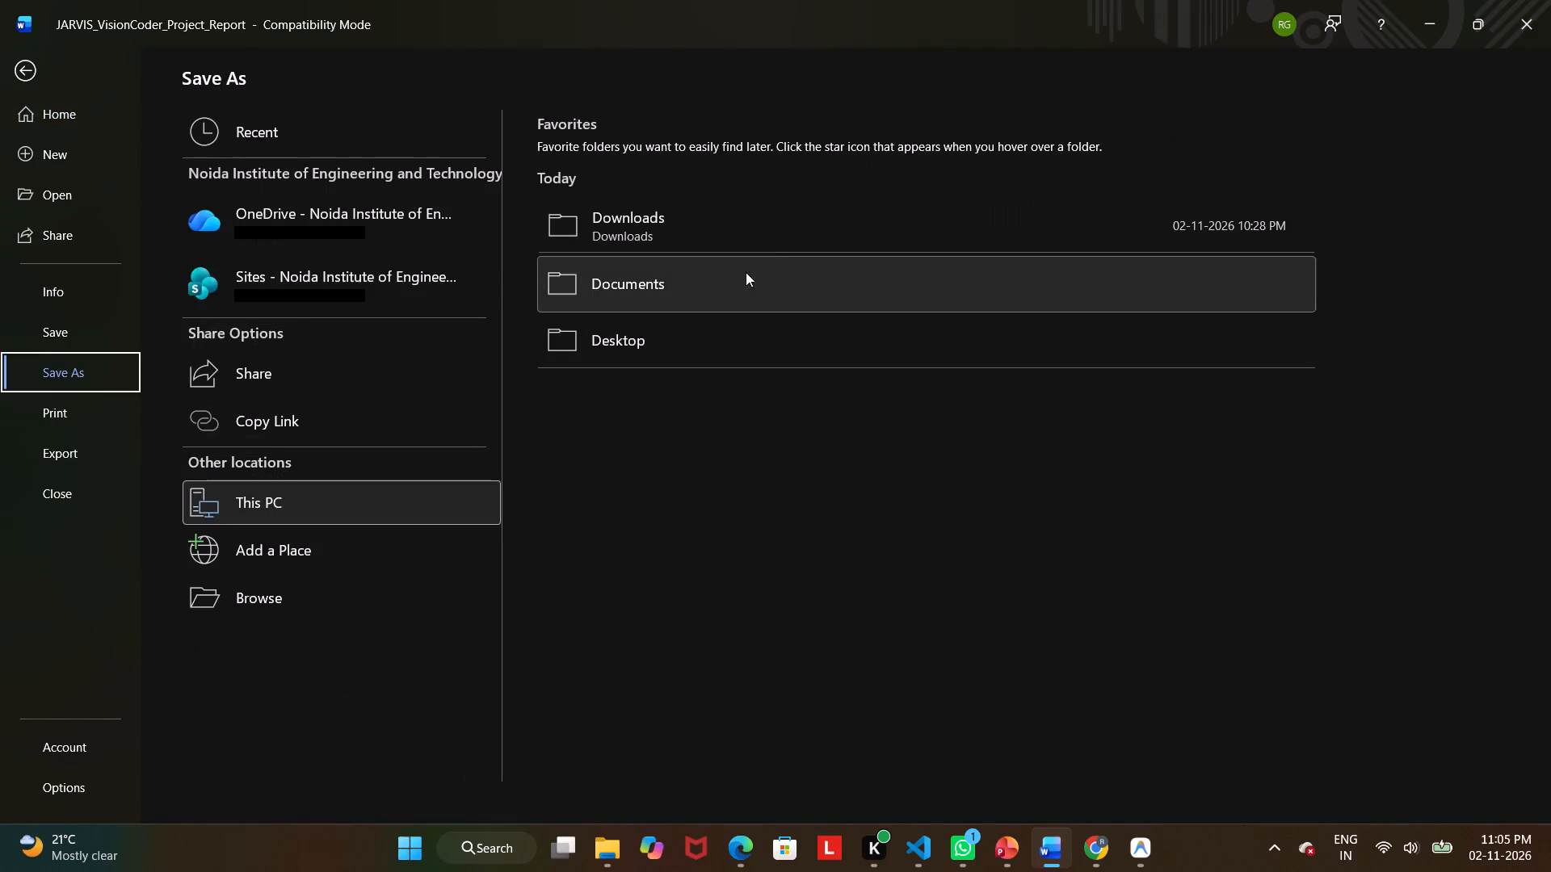
pyautogui.click(775, 241)
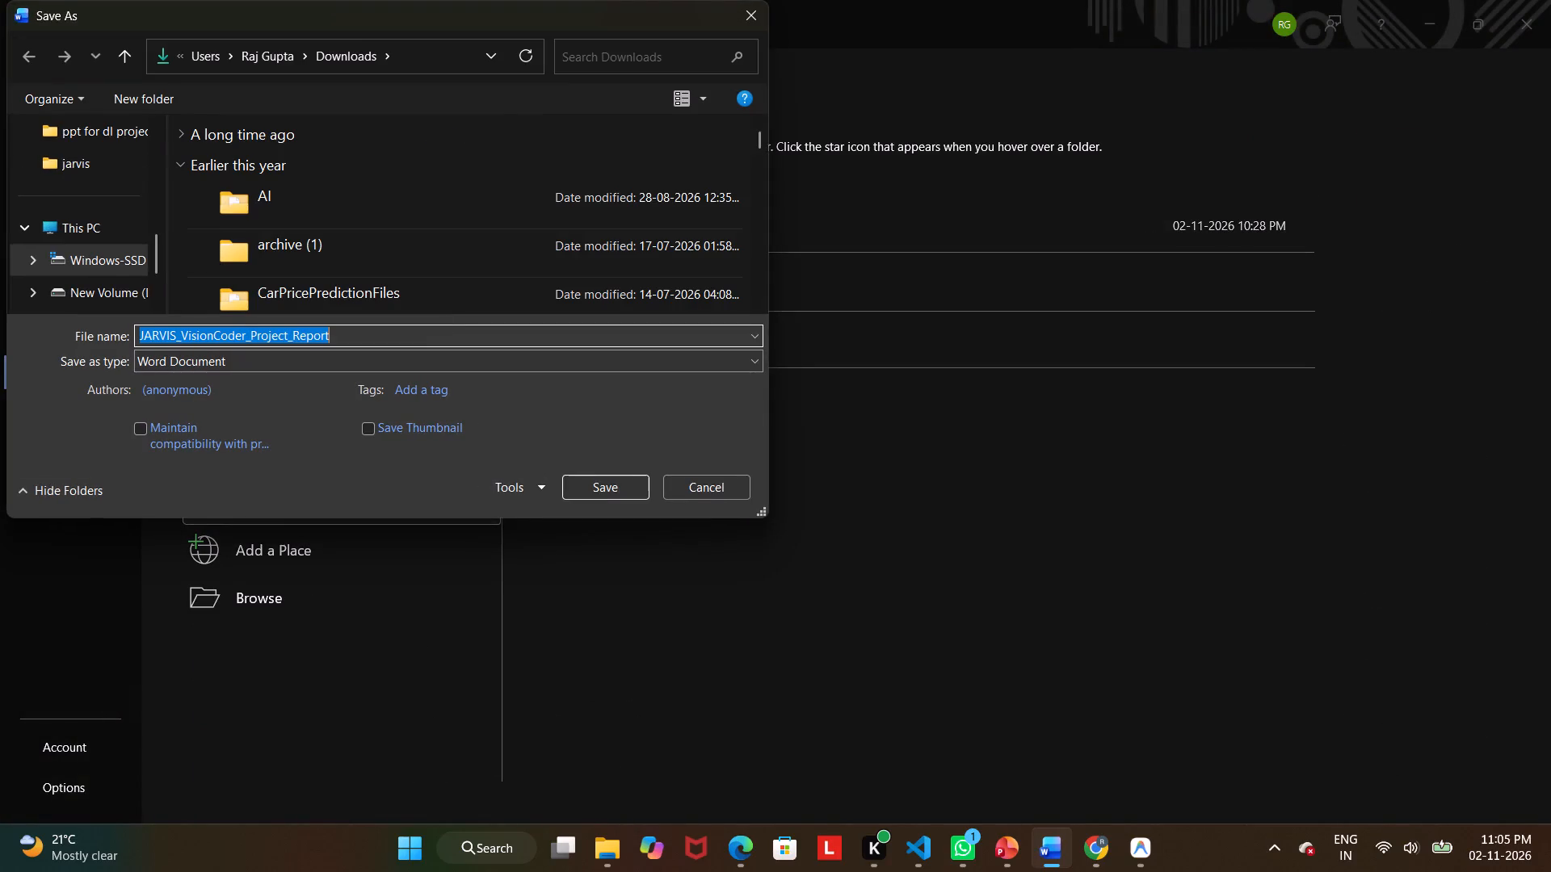
pyautogui.click(380, 337)
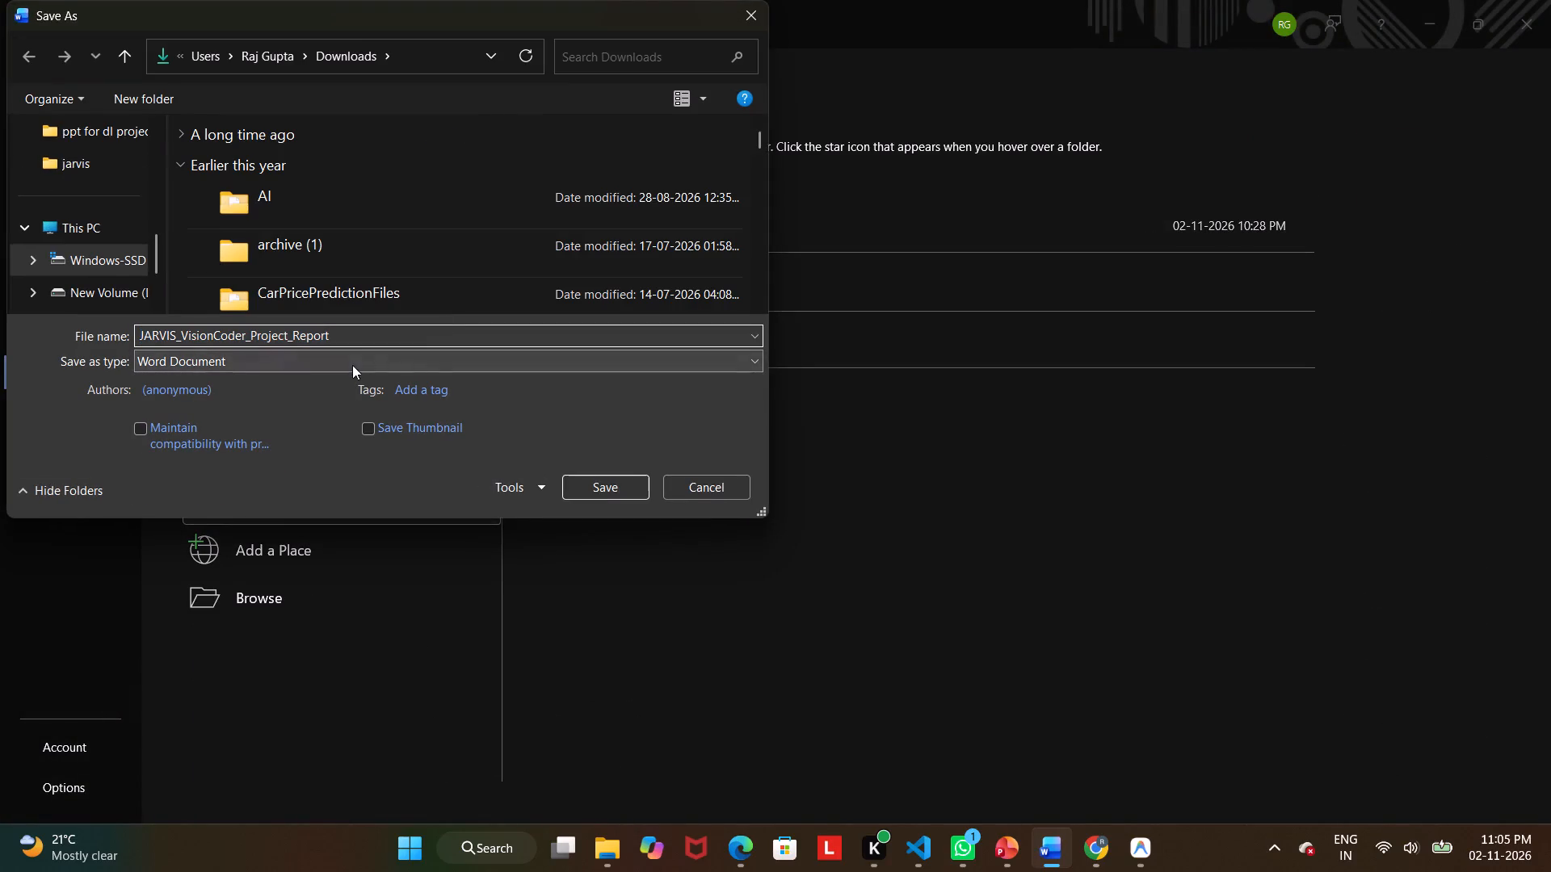
pyautogui.click(352, 365)
pyautogui.click(181, 481)
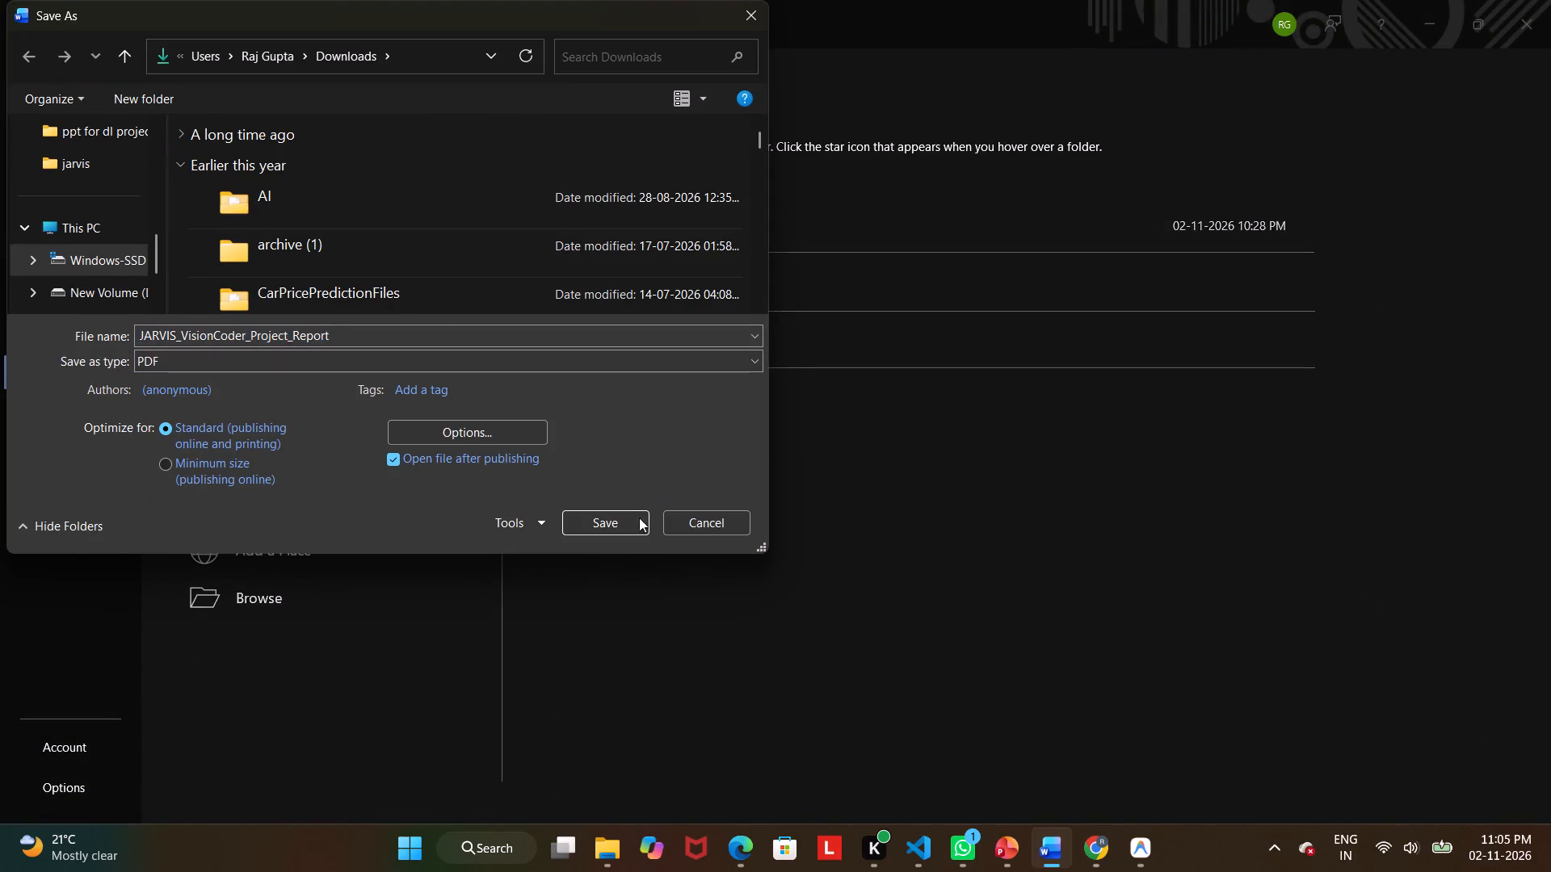
pyautogui.click(633, 523)
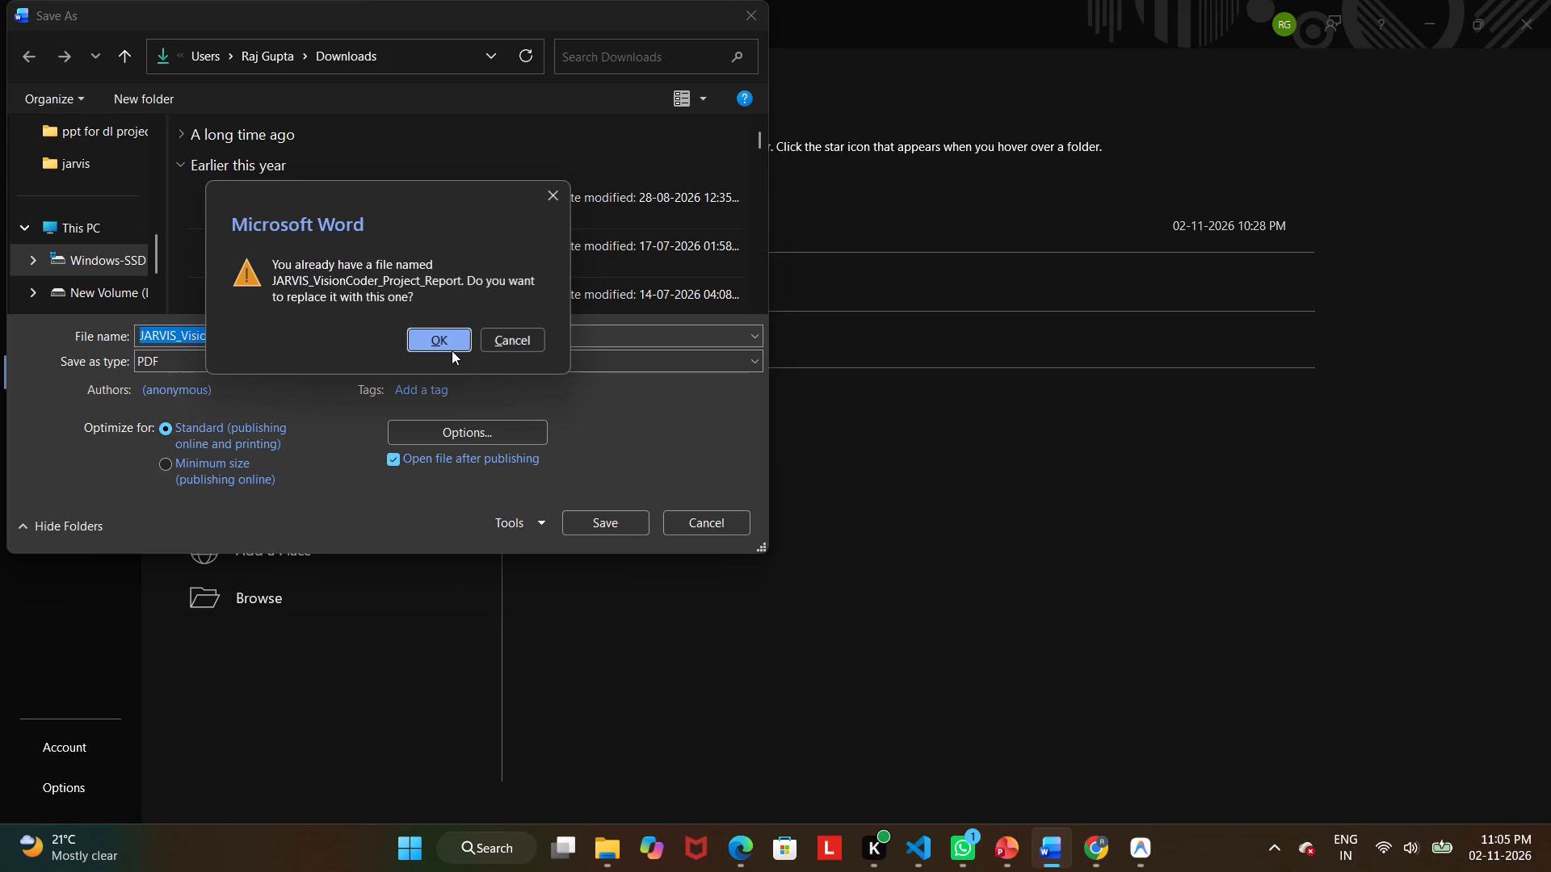
pyautogui.click(560, 199)
pyautogui.click(370, 342)
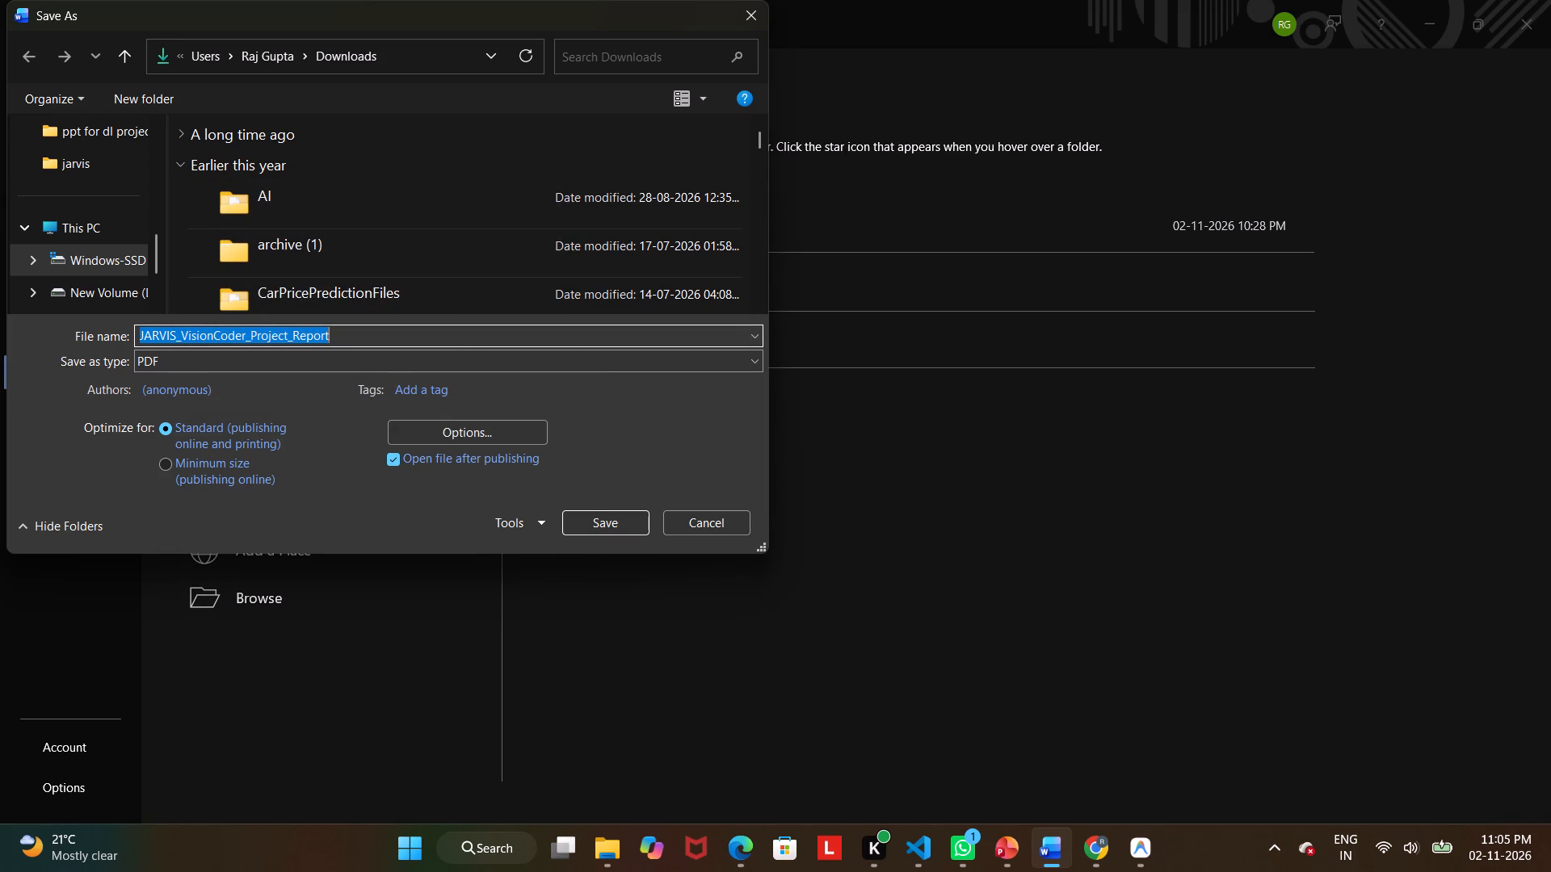
pyautogui.click(370, 342)
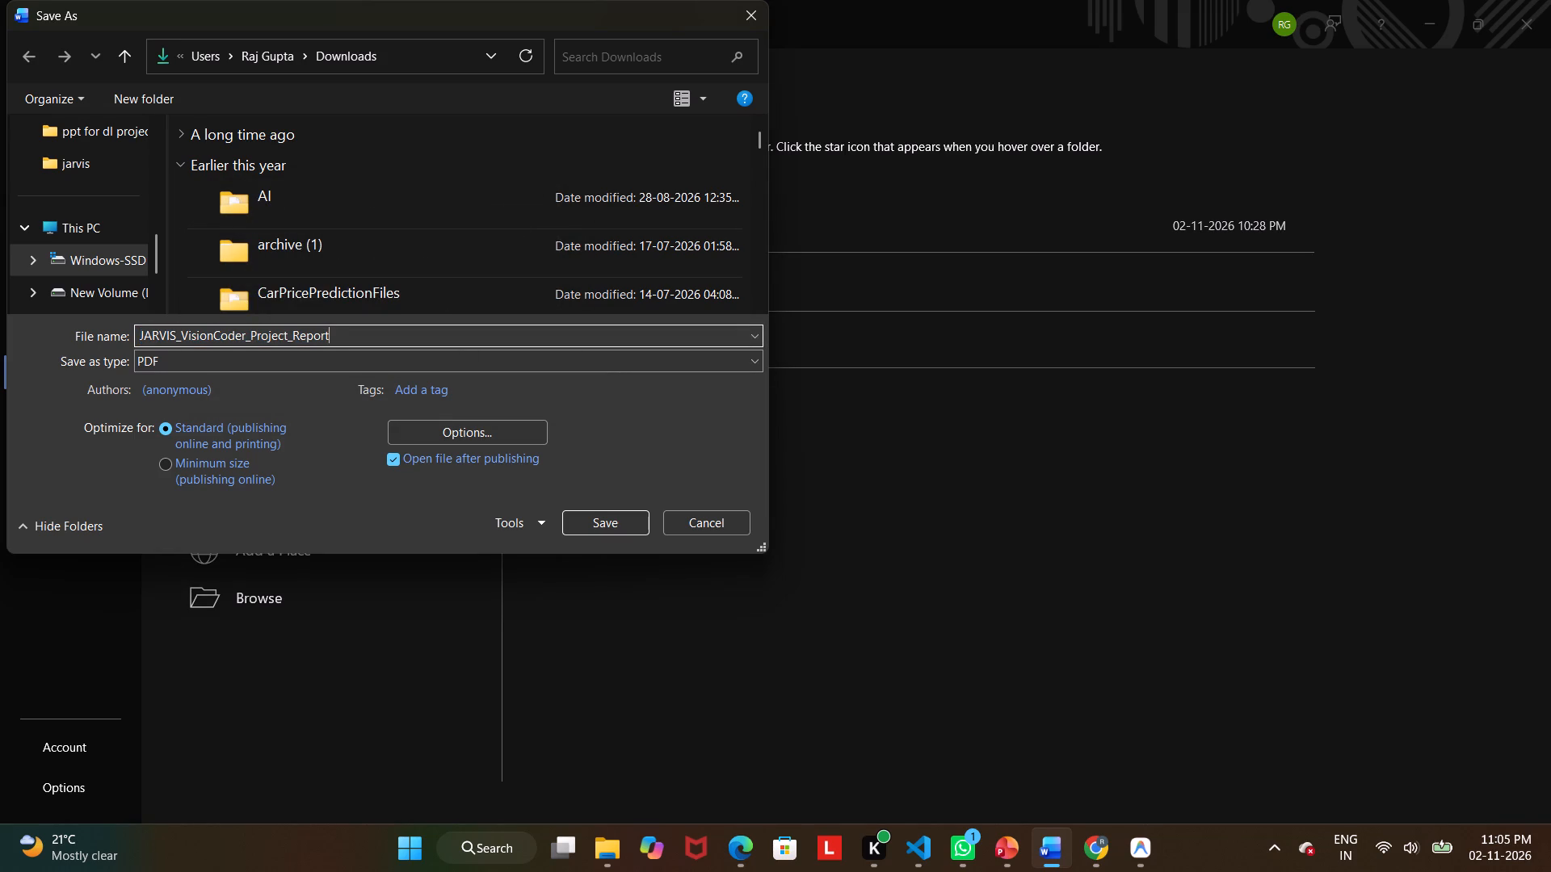
pyautogui.hotkey('shift', '_')
pyautogui.write('final')
pyautogui.click(601, 532)
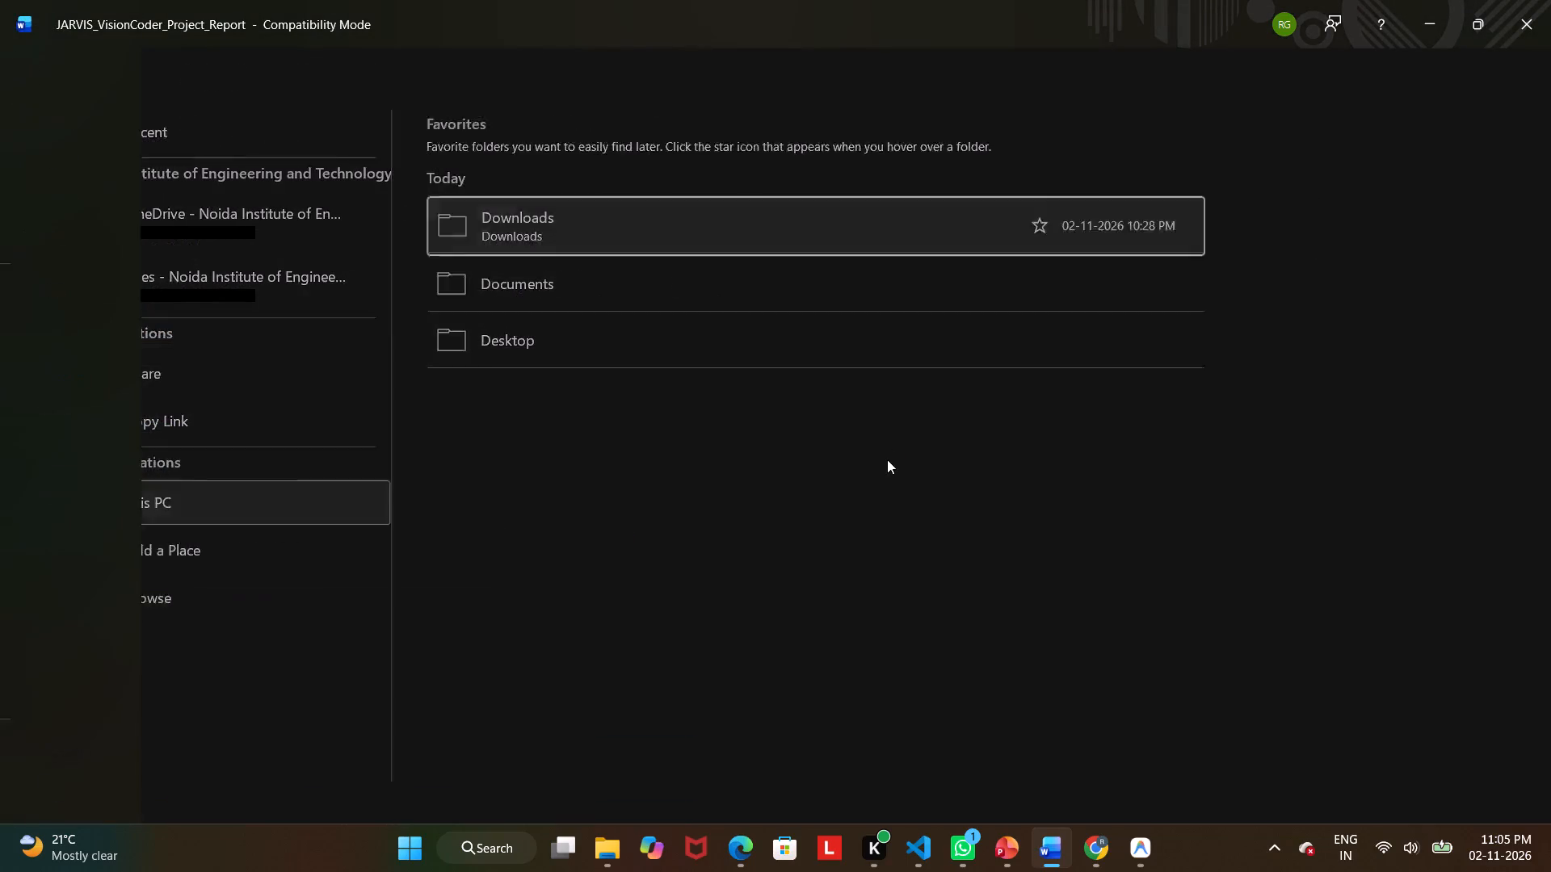
# Examine the front matter of the exported PDF in Chrome, from the cover page through the Table of Contents to Chapter 1.
pyautogui.scroll(-1, 887, 459)
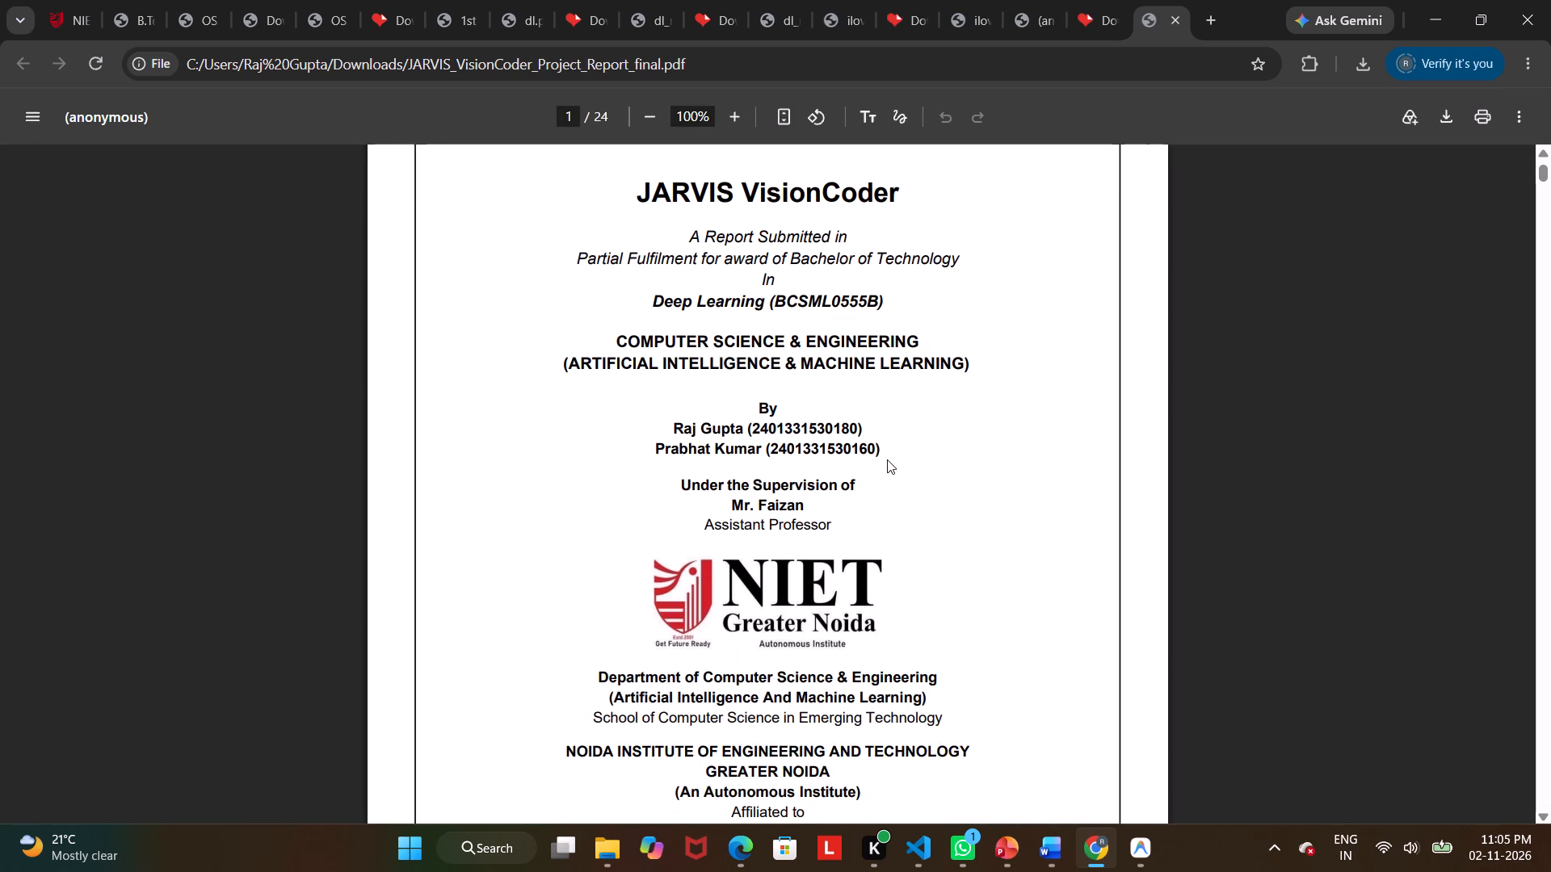
pyautogui.scroll(-1, 887, 459)
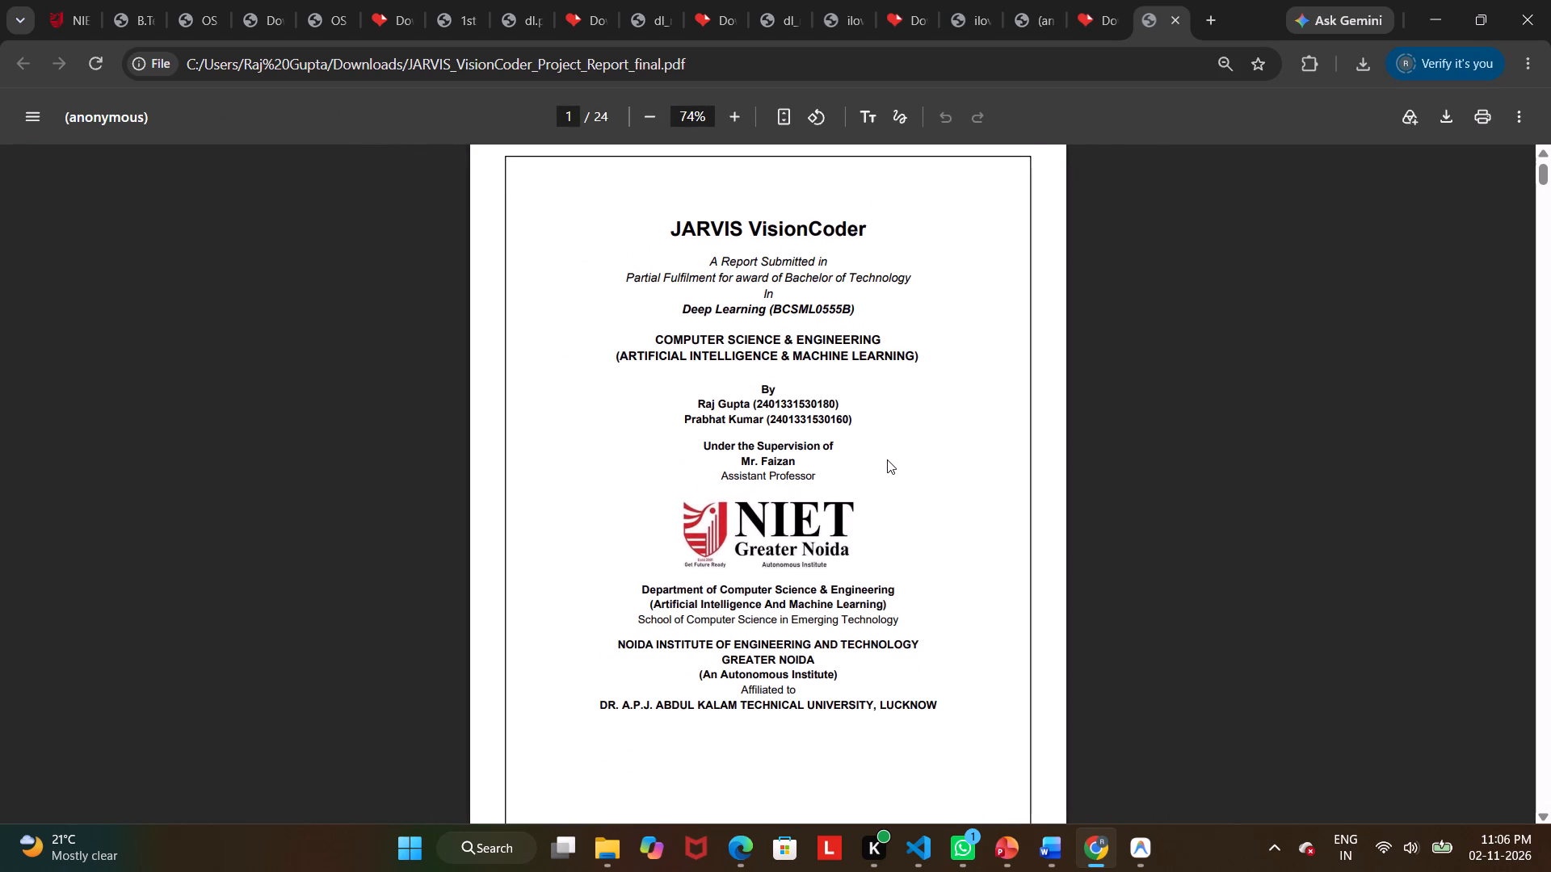
pyautogui.scroll(-2, 887, 459)
pyautogui.scroll(2, 887, 459)
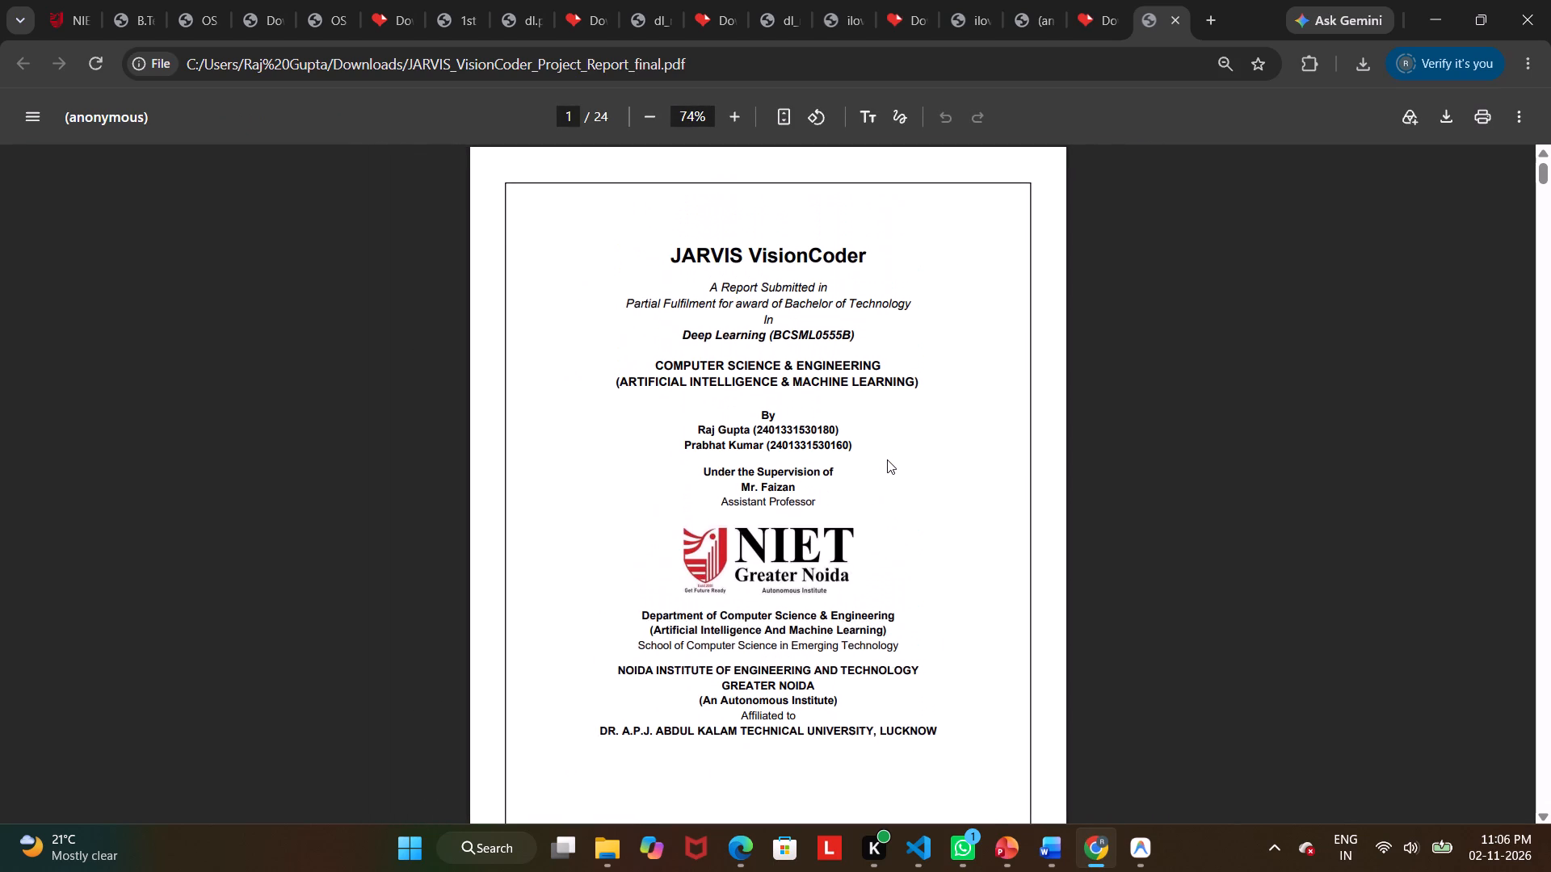
pyautogui.scroll(-4, 887, 459)
pyautogui.scroll(3, 887, 459)
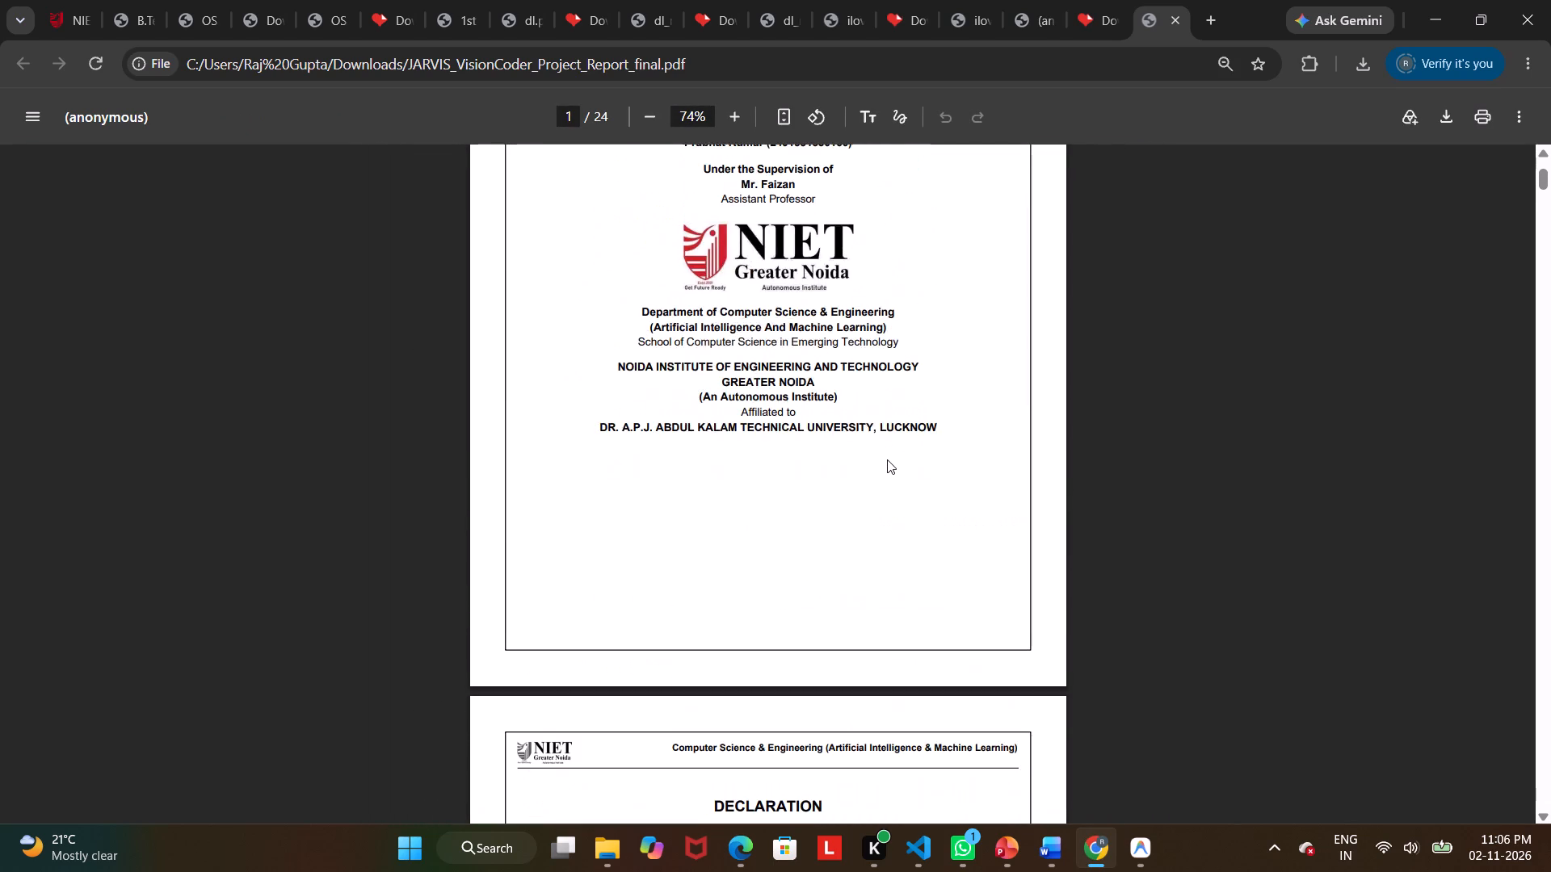
pyautogui.scroll(1, 887, 459)
pyautogui.scroll(-5, 887, 459)
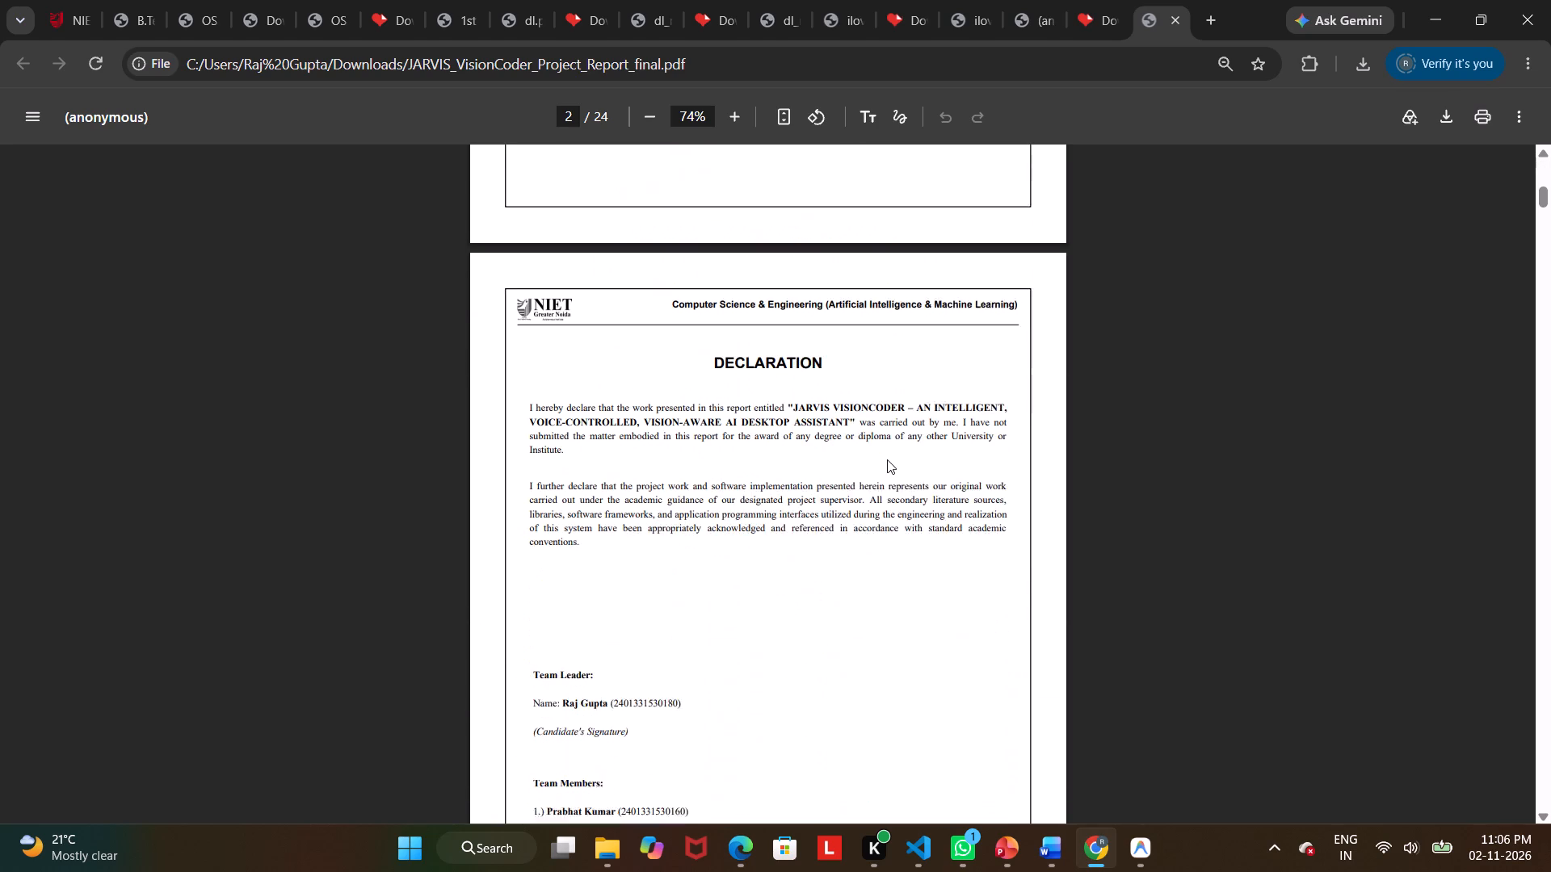
pyautogui.scroll(-1, 887, 459)
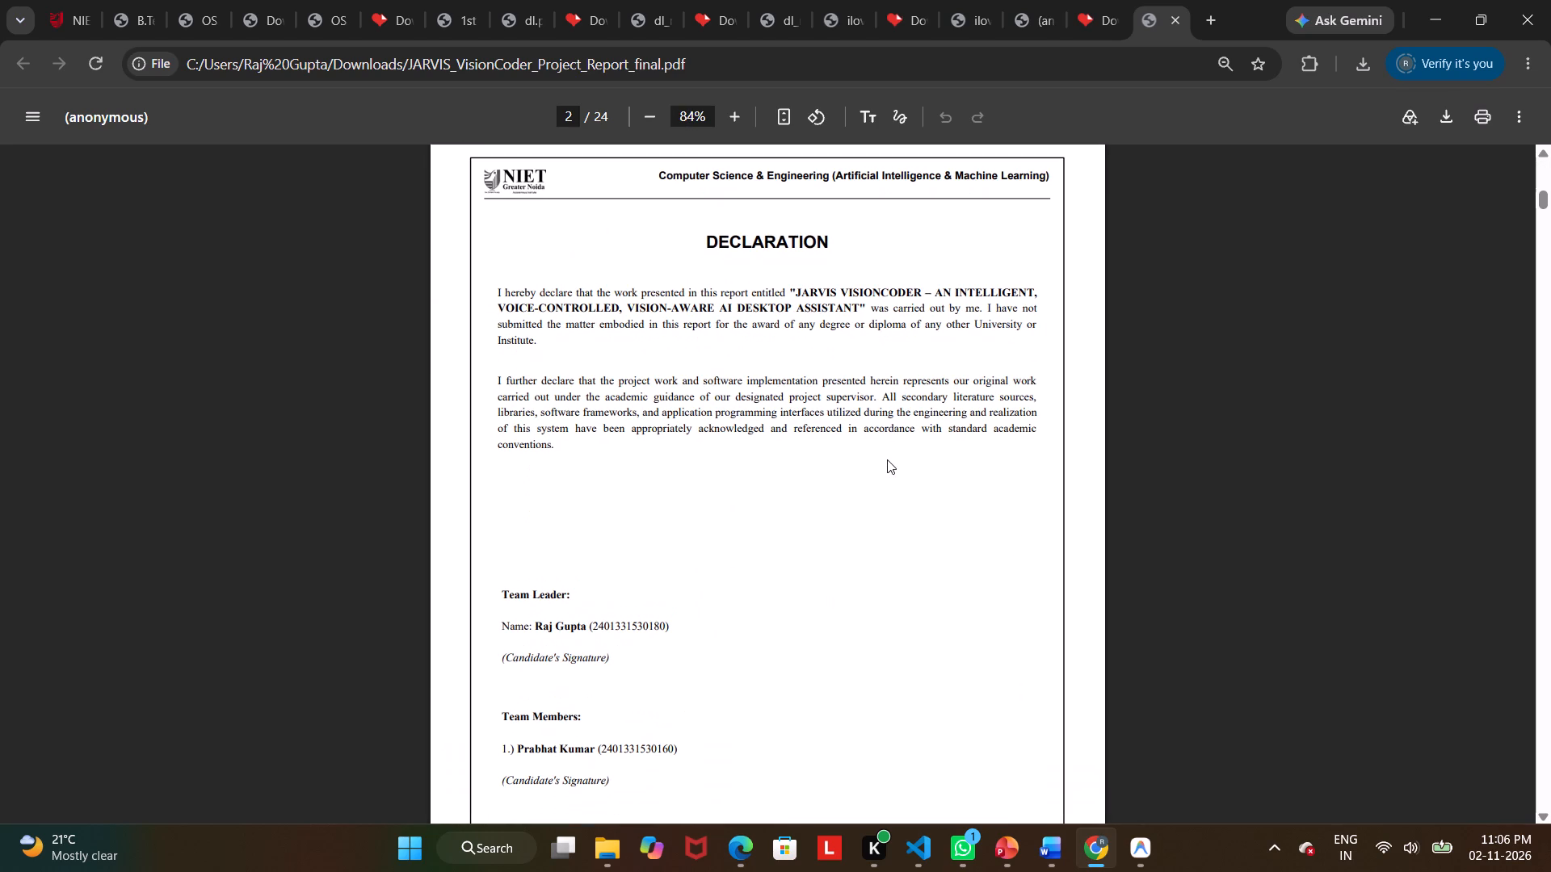
pyautogui.scroll(-2, 887, 459)
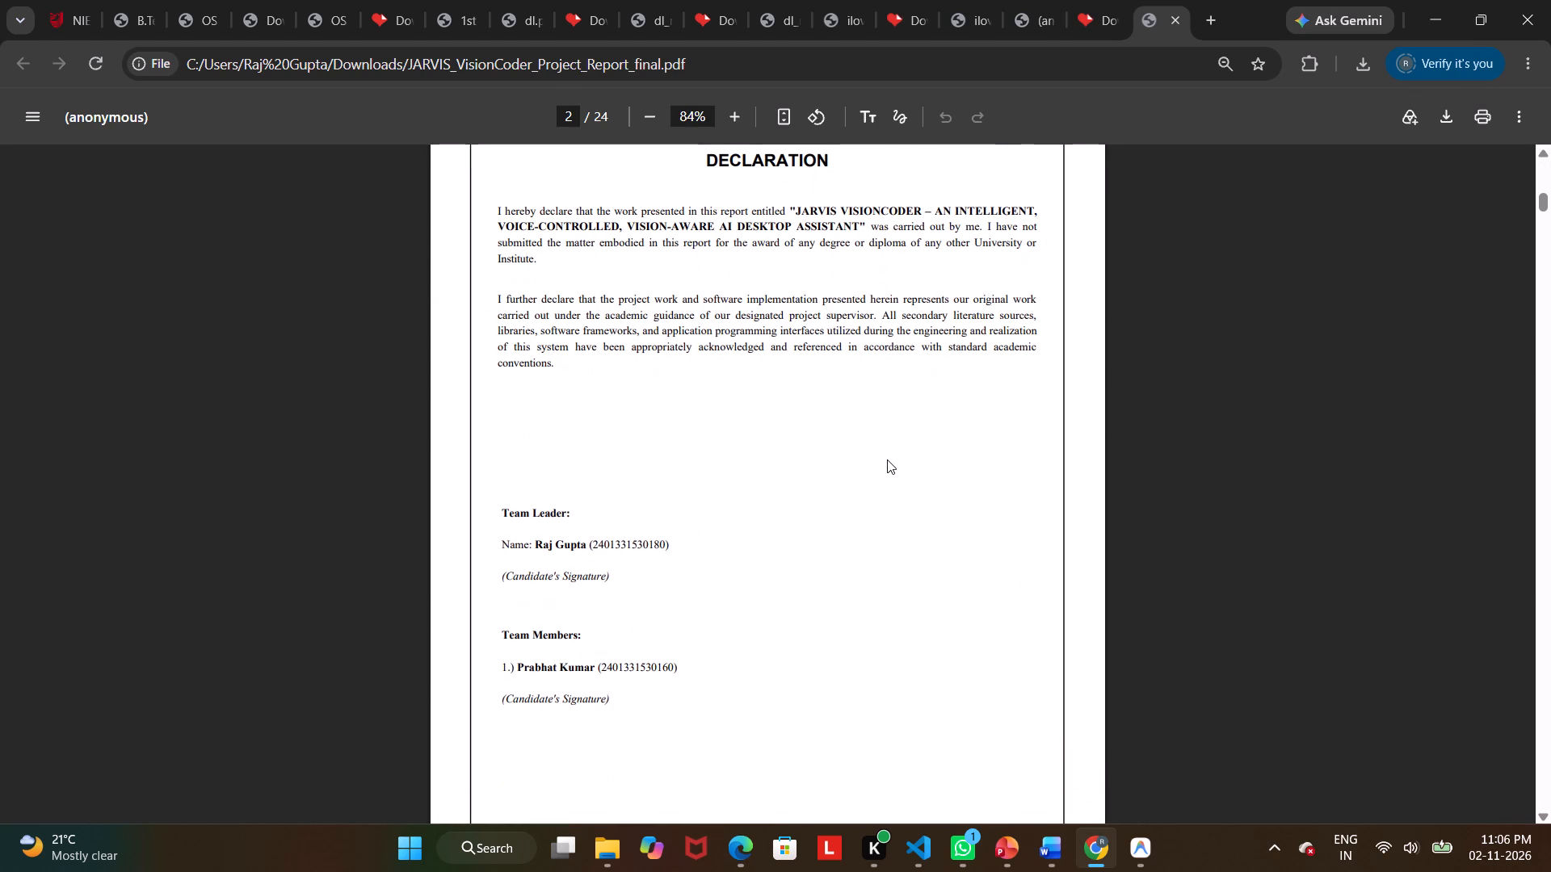
pyautogui.scroll(-3, 887, 459)
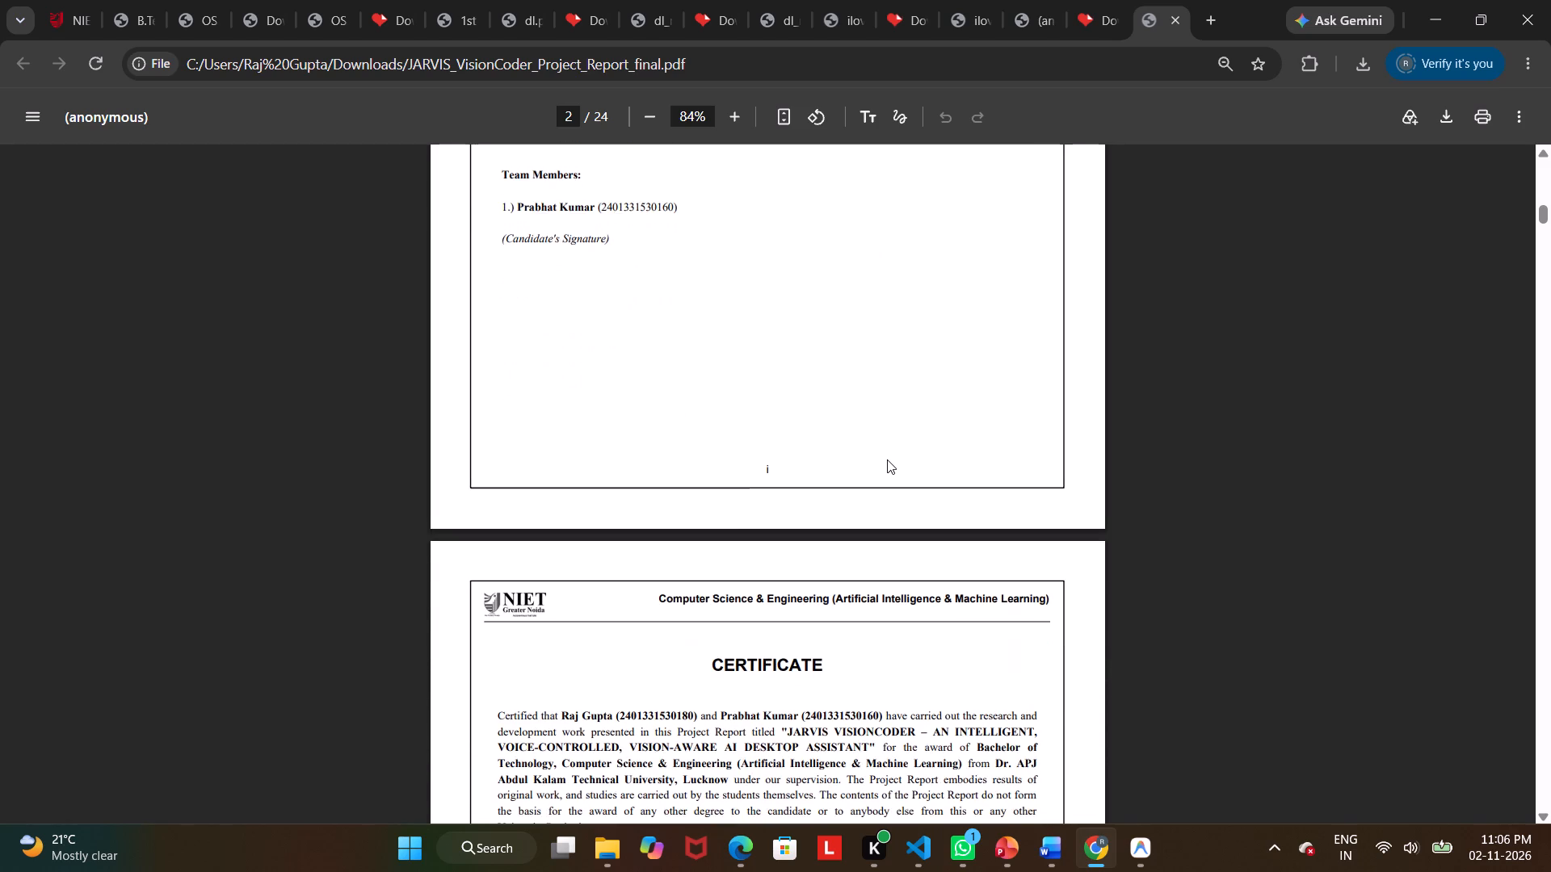
pyautogui.scroll(-2, 887, 459)
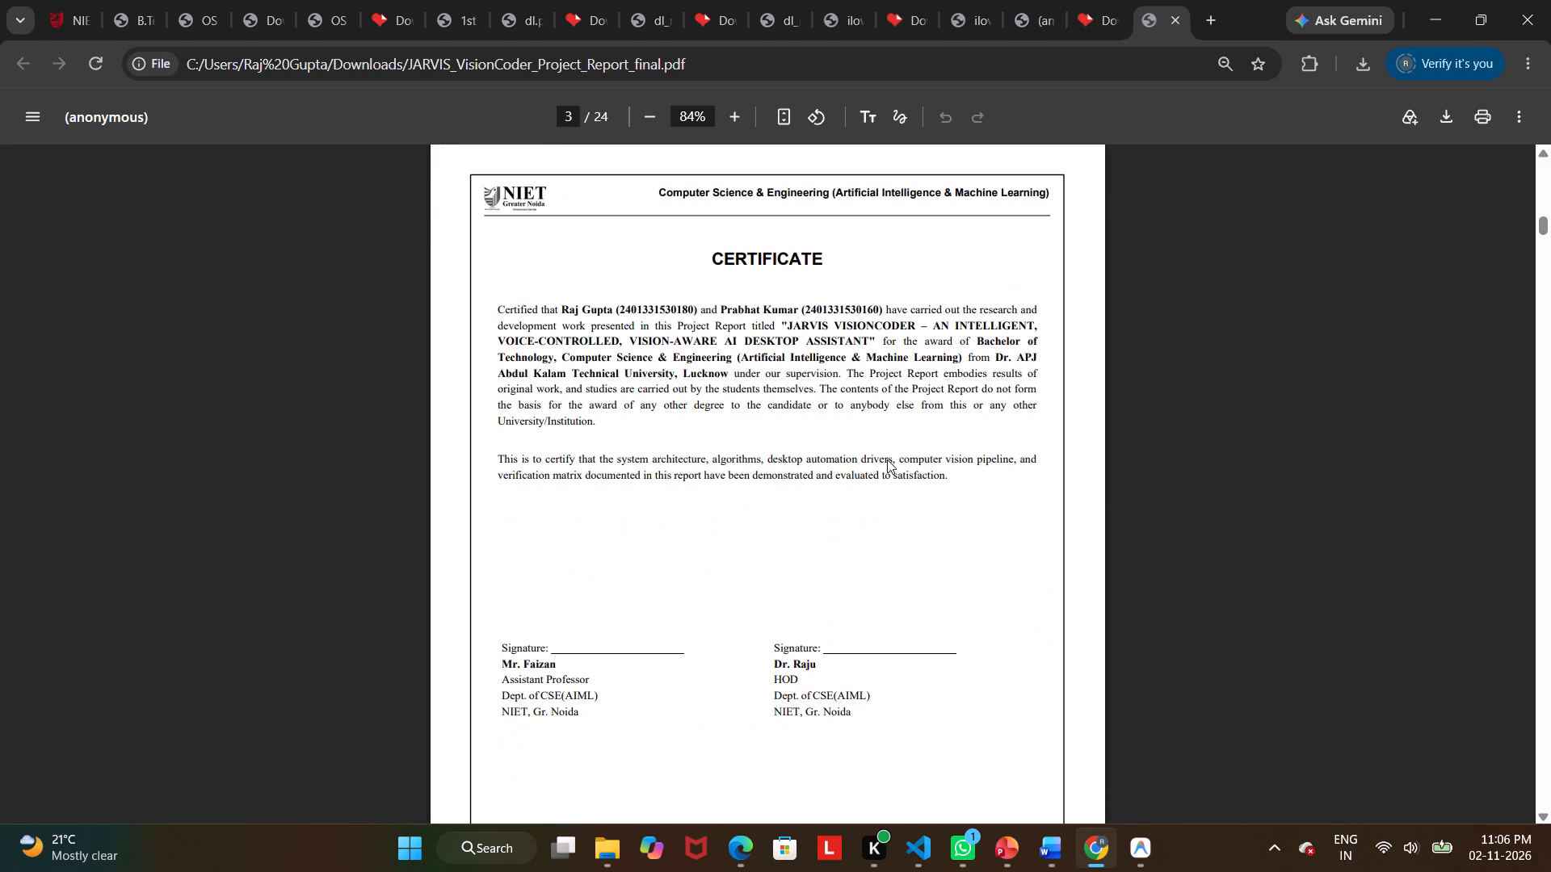
pyautogui.scroll(-3, 887, 459)
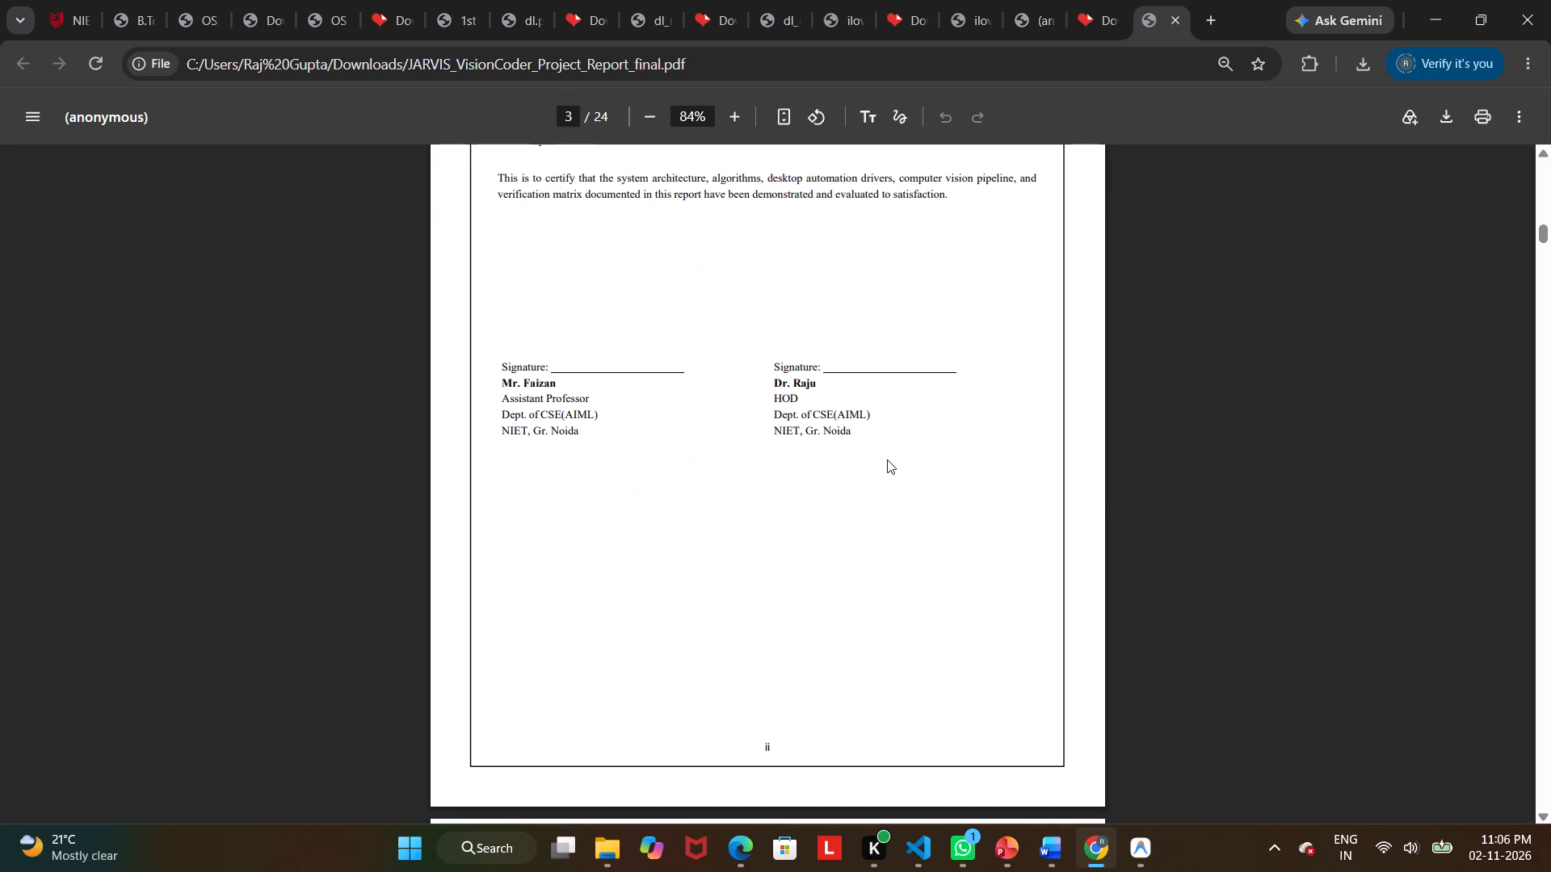
pyautogui.scroll(2, 887, 459)
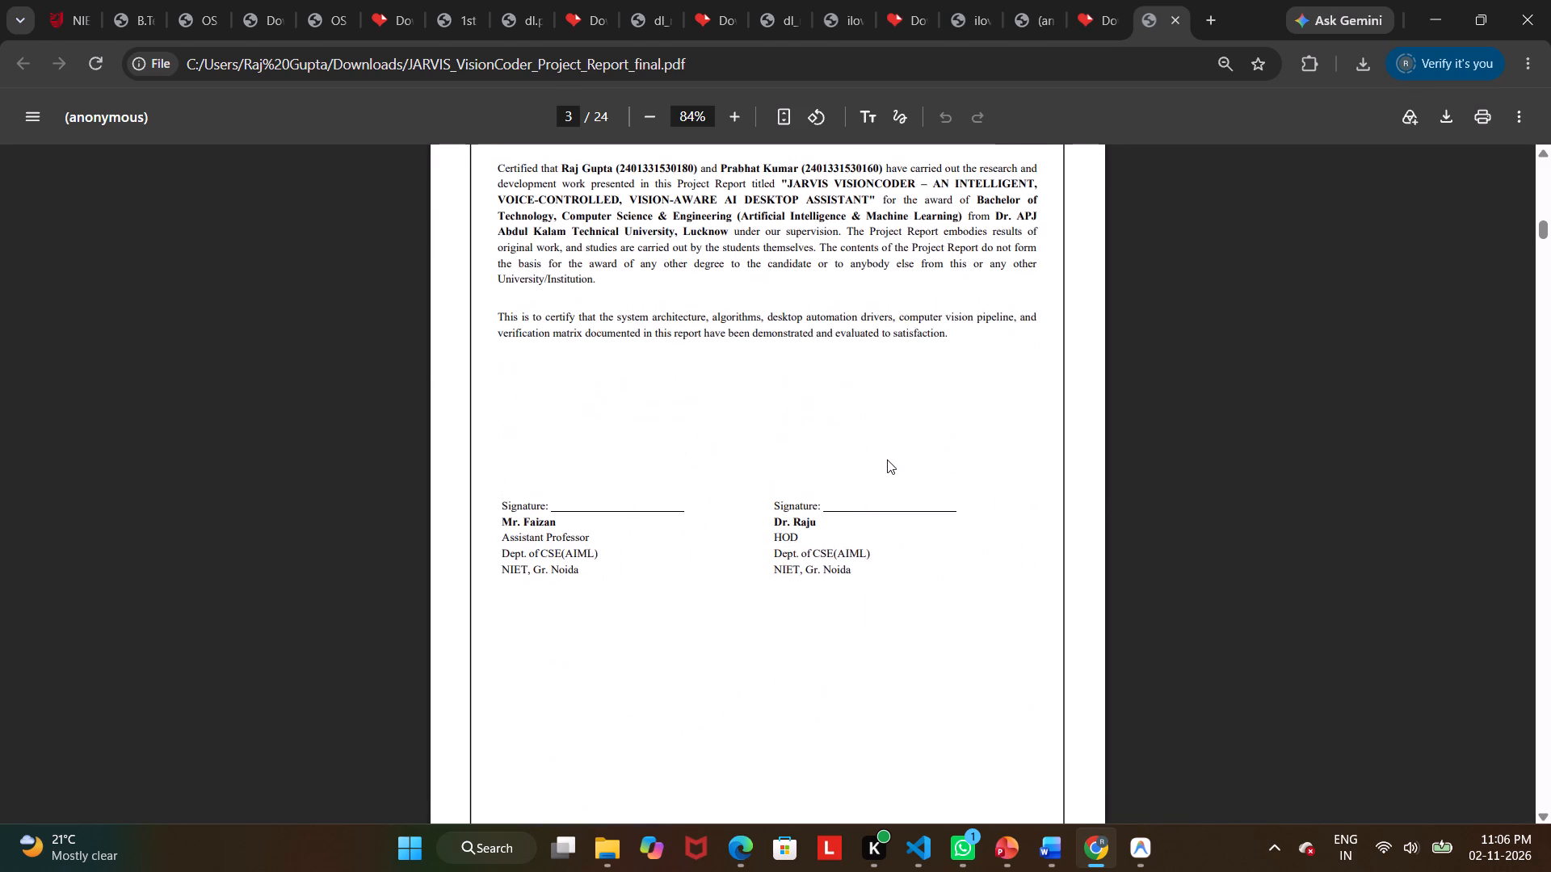
pyautogui.scroll(-4, 887, 459)
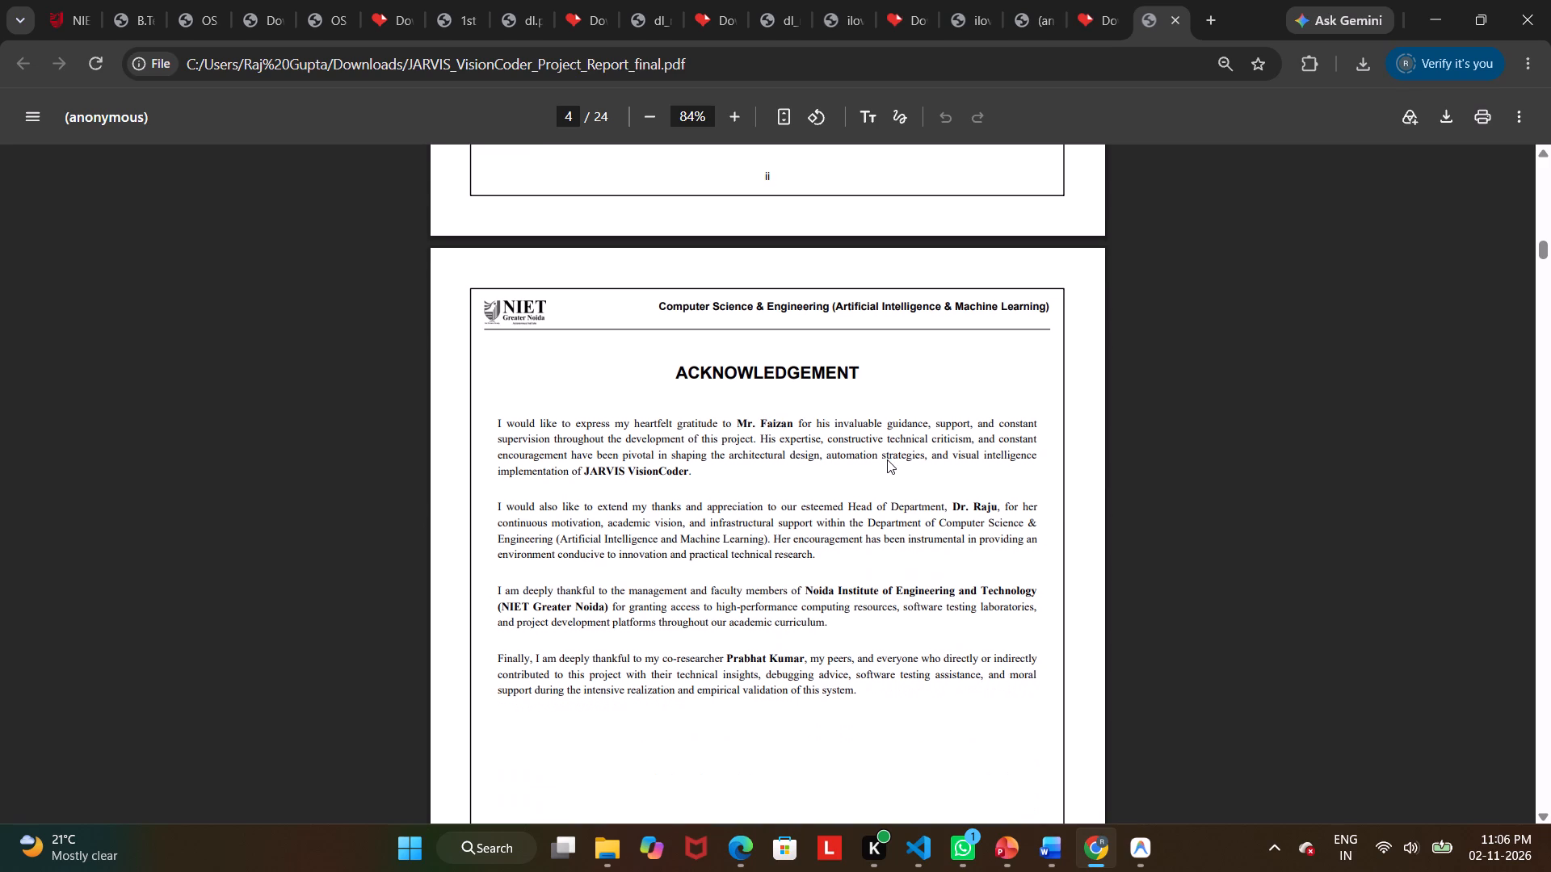
pyautogui.scroll(-12, 887, 459)
pyautogui.scroll(1, 887, 459)
pyautogui.scroll(-1, 887, 459)
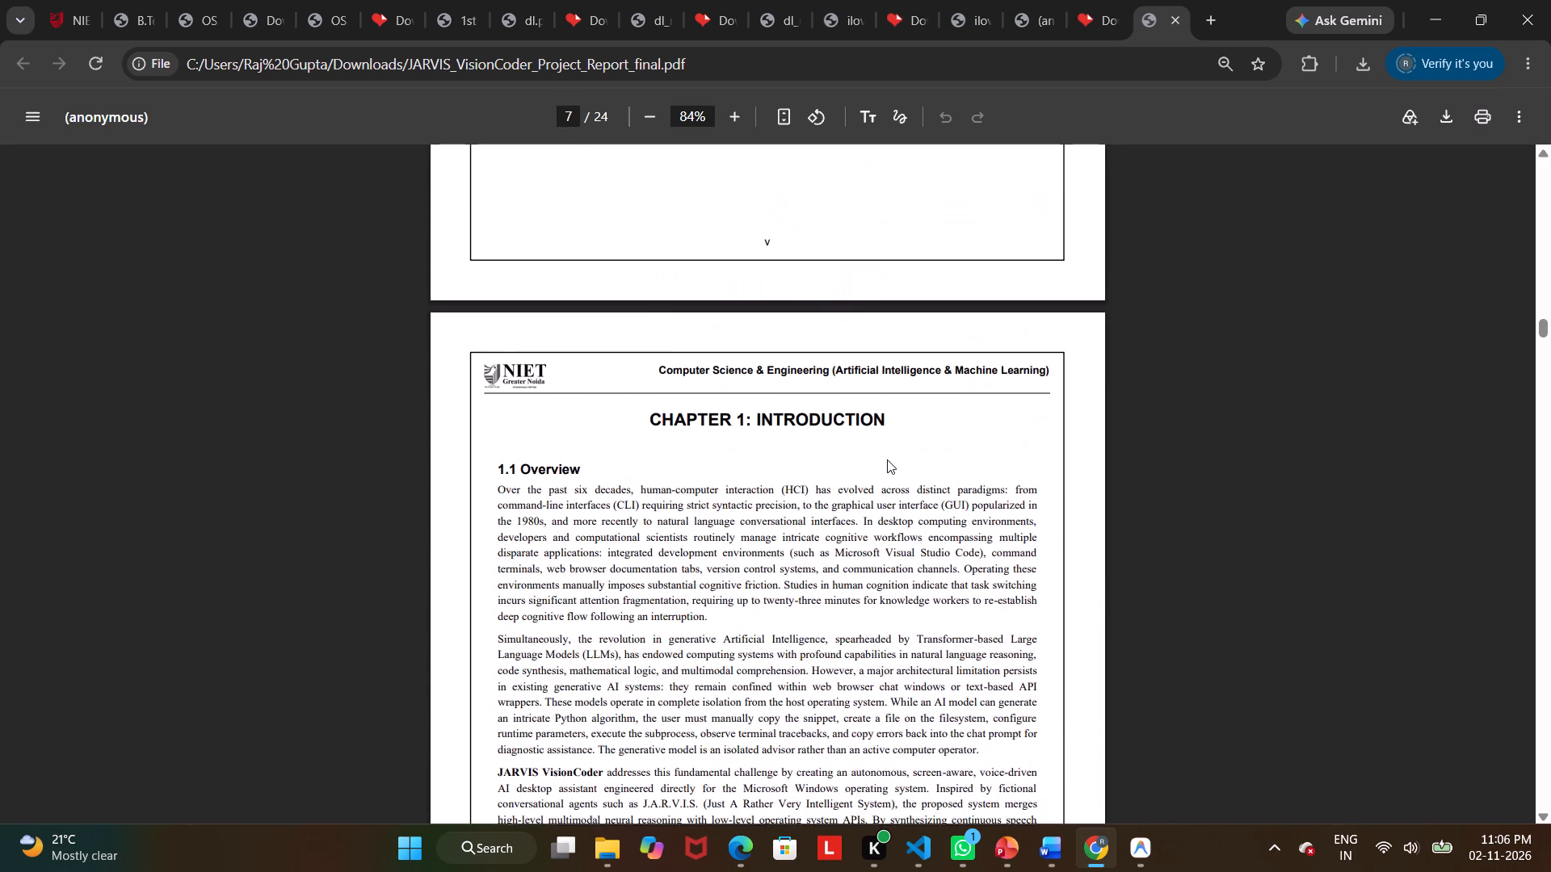
pyautogui.scroll(-2, 887, 459)
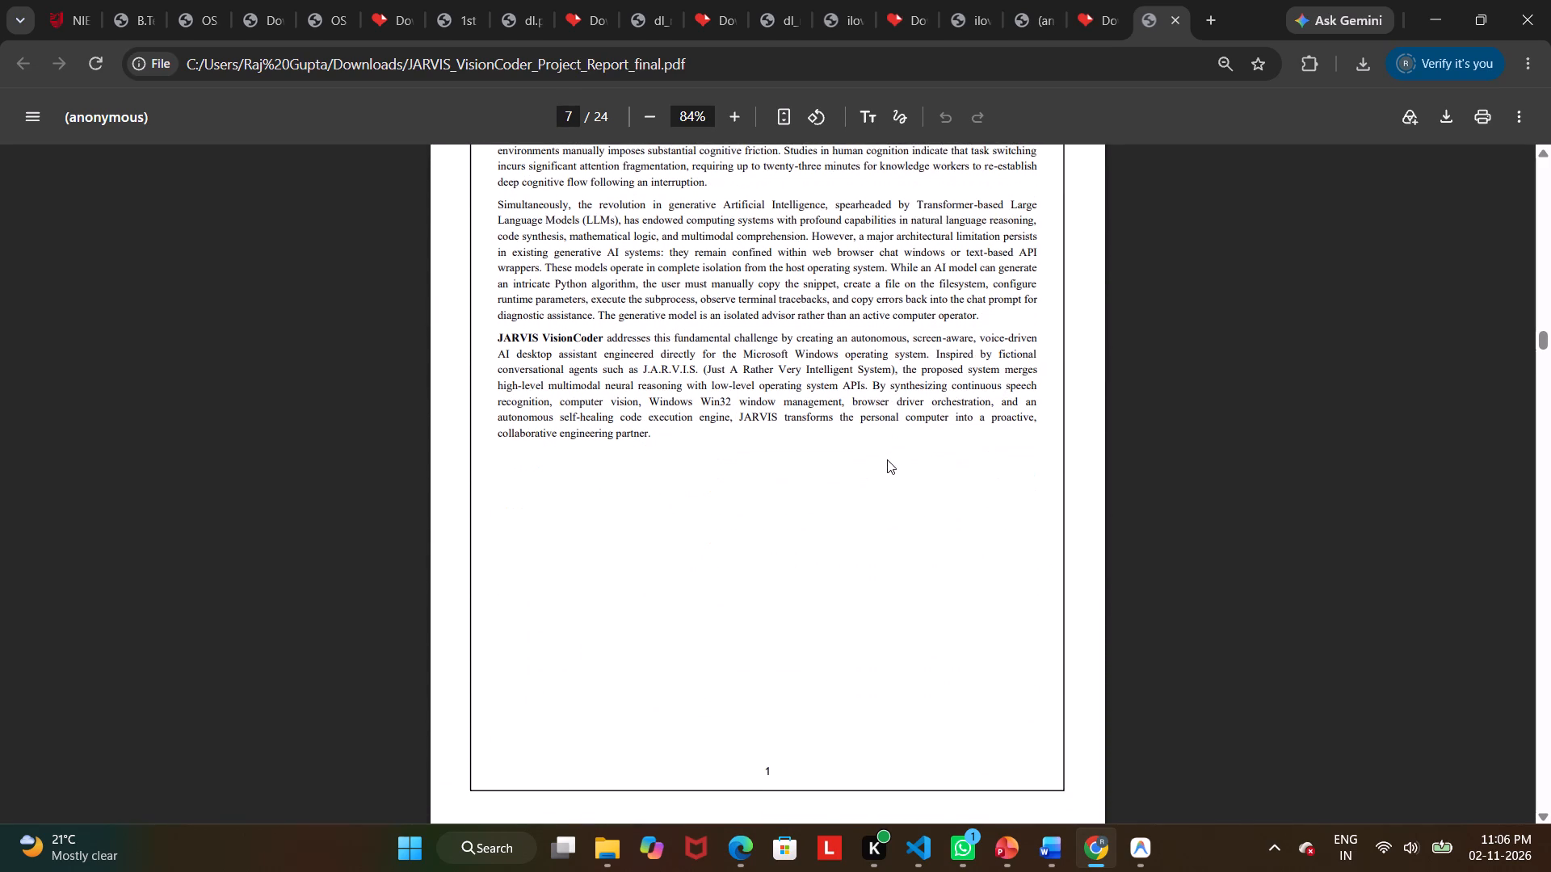
pyautogui.scroll(-4, 887, 459)
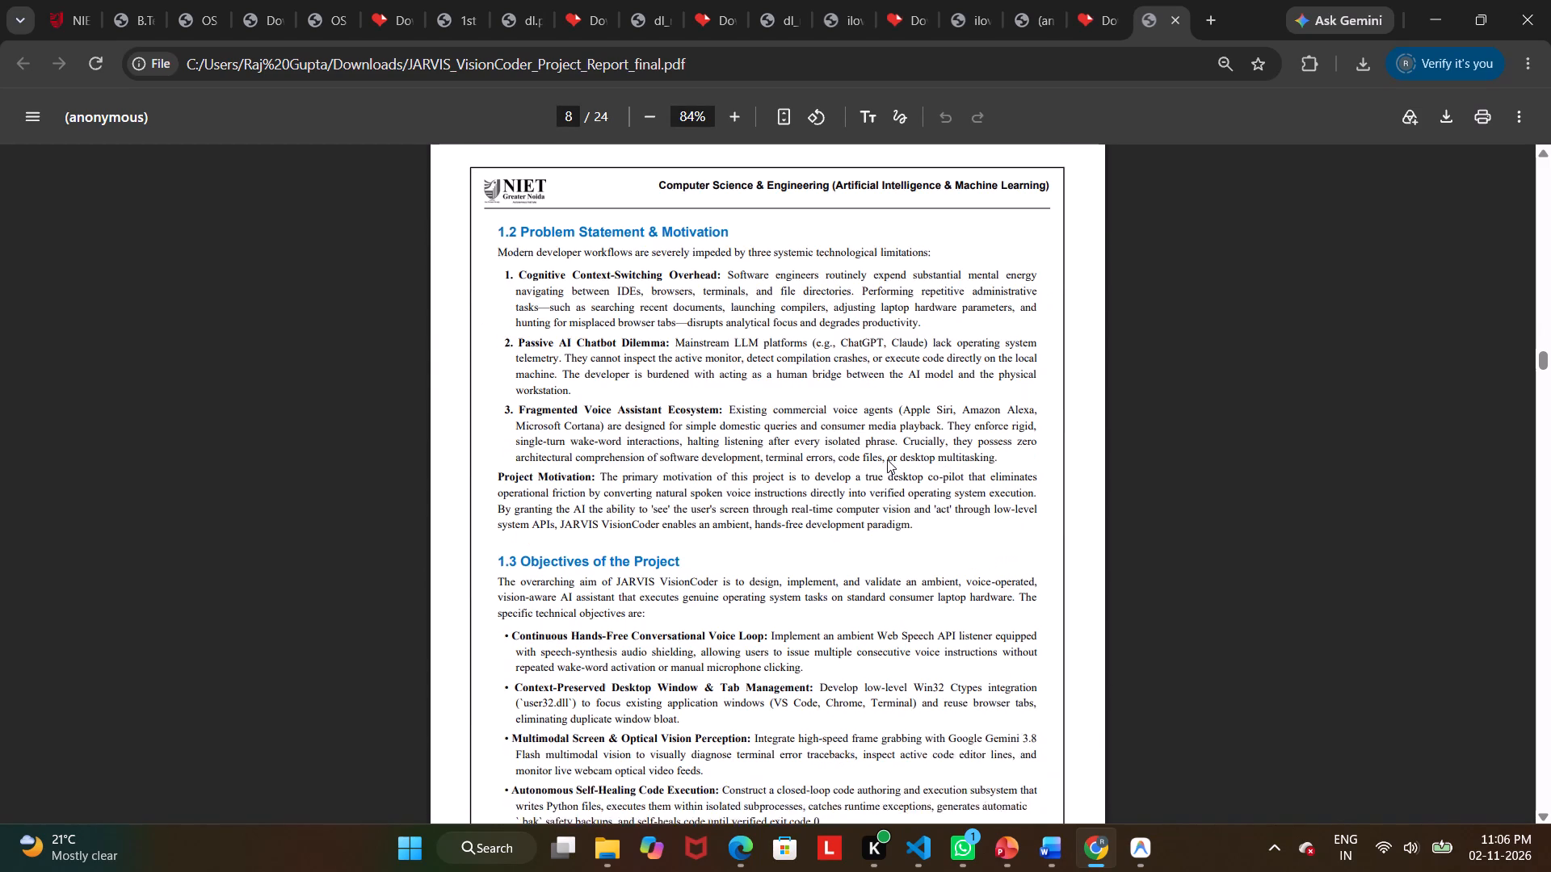
pyautogui.scroll(-4, 887, 459)
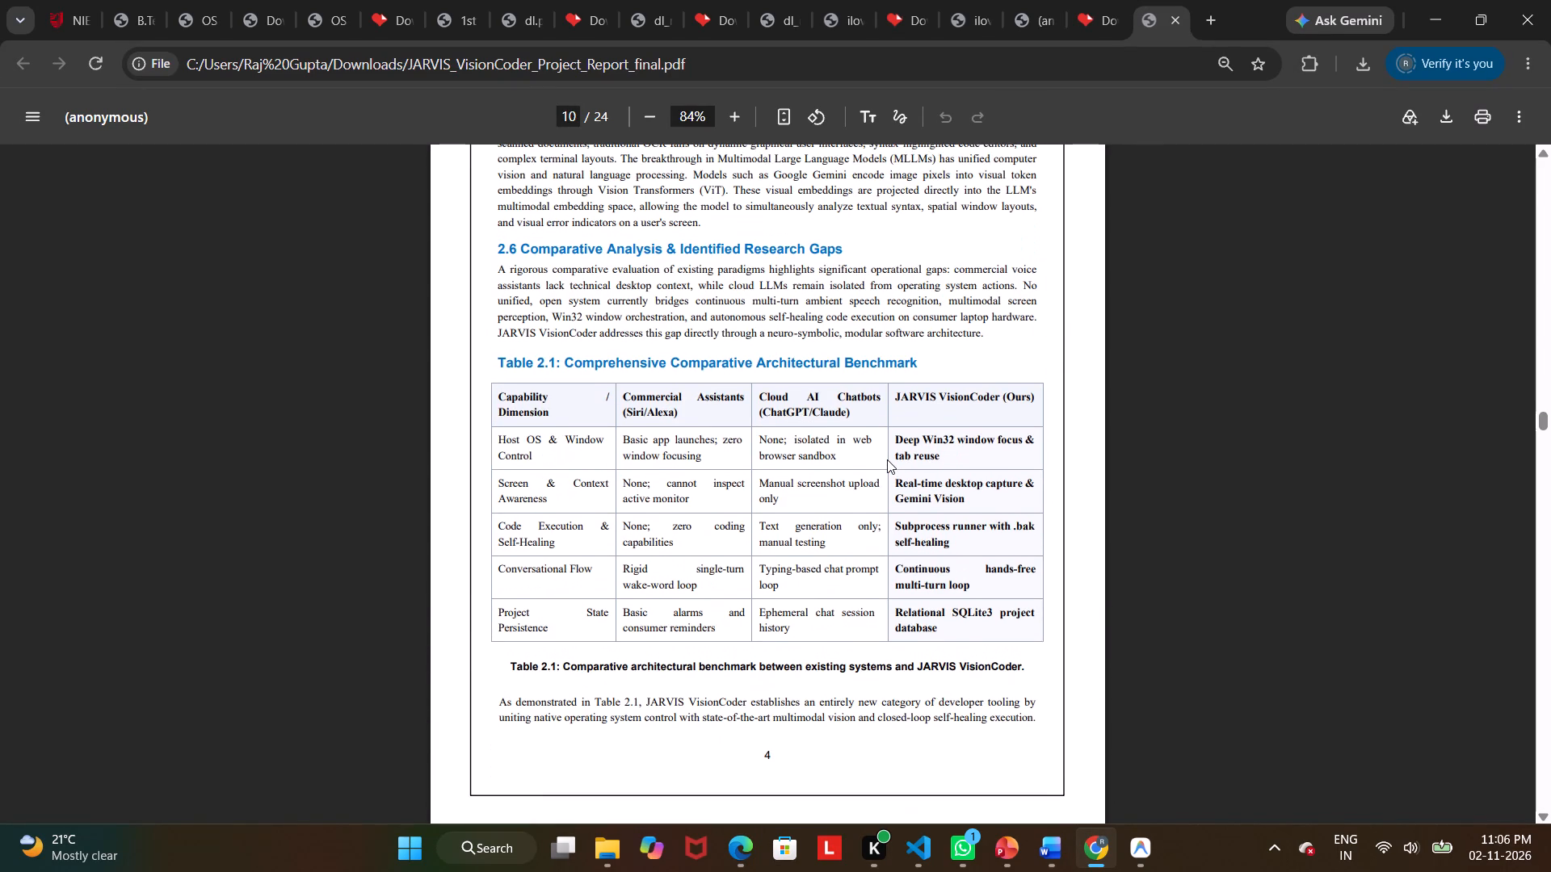
pyautogui.scroll(-1, 887, 459)
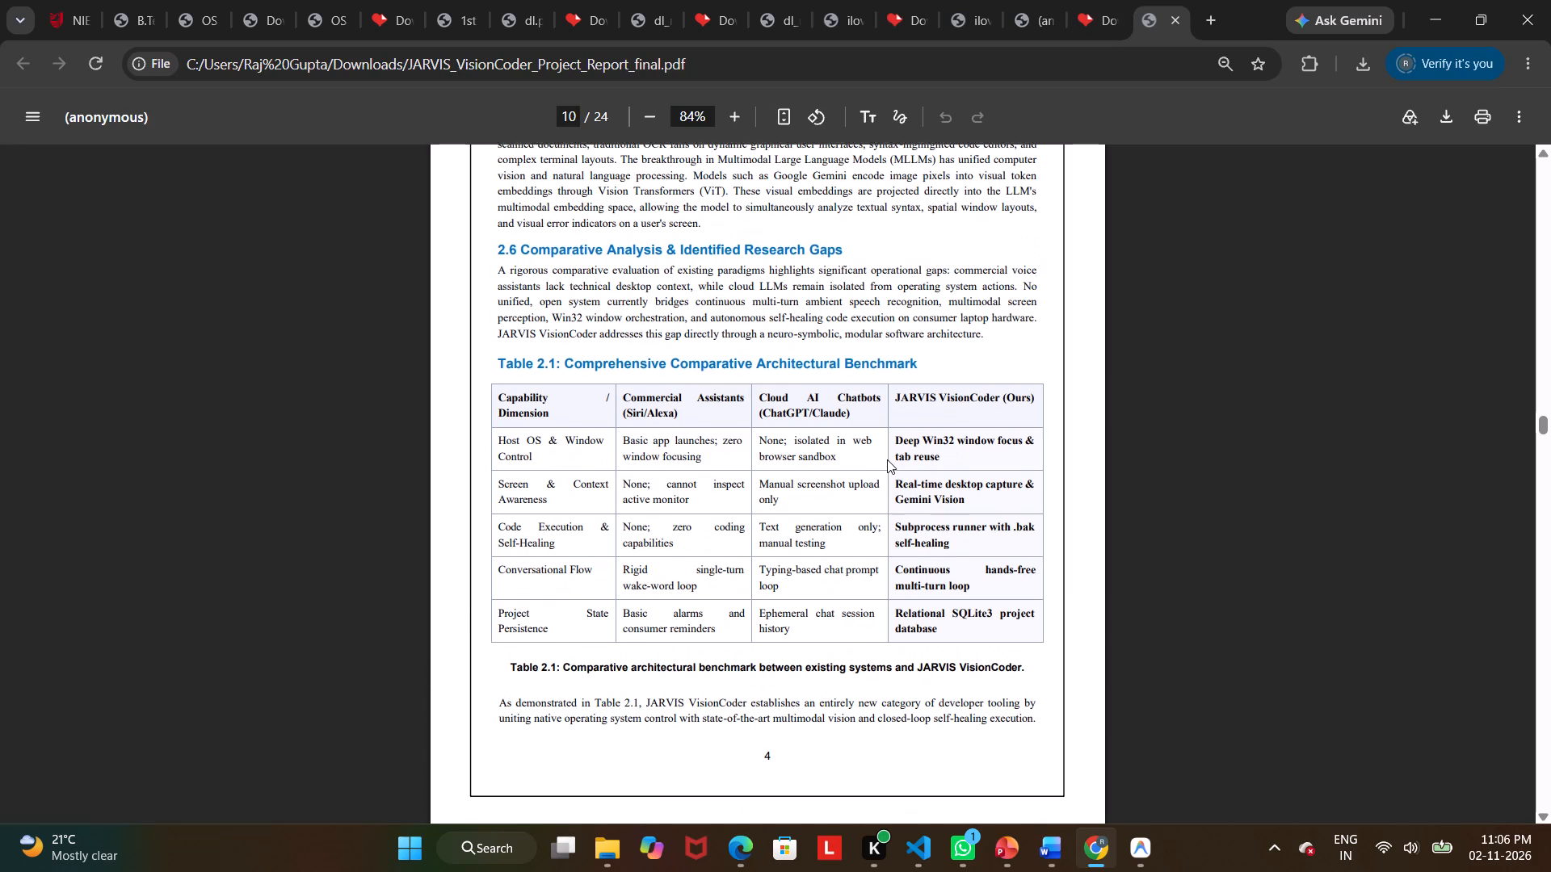
# Examine Chapters 3 and 4 of the exported PDF, covering section spacing, blue headings and the page numbers at the foot.
pyautogui.scroll(-6, 887, 459)
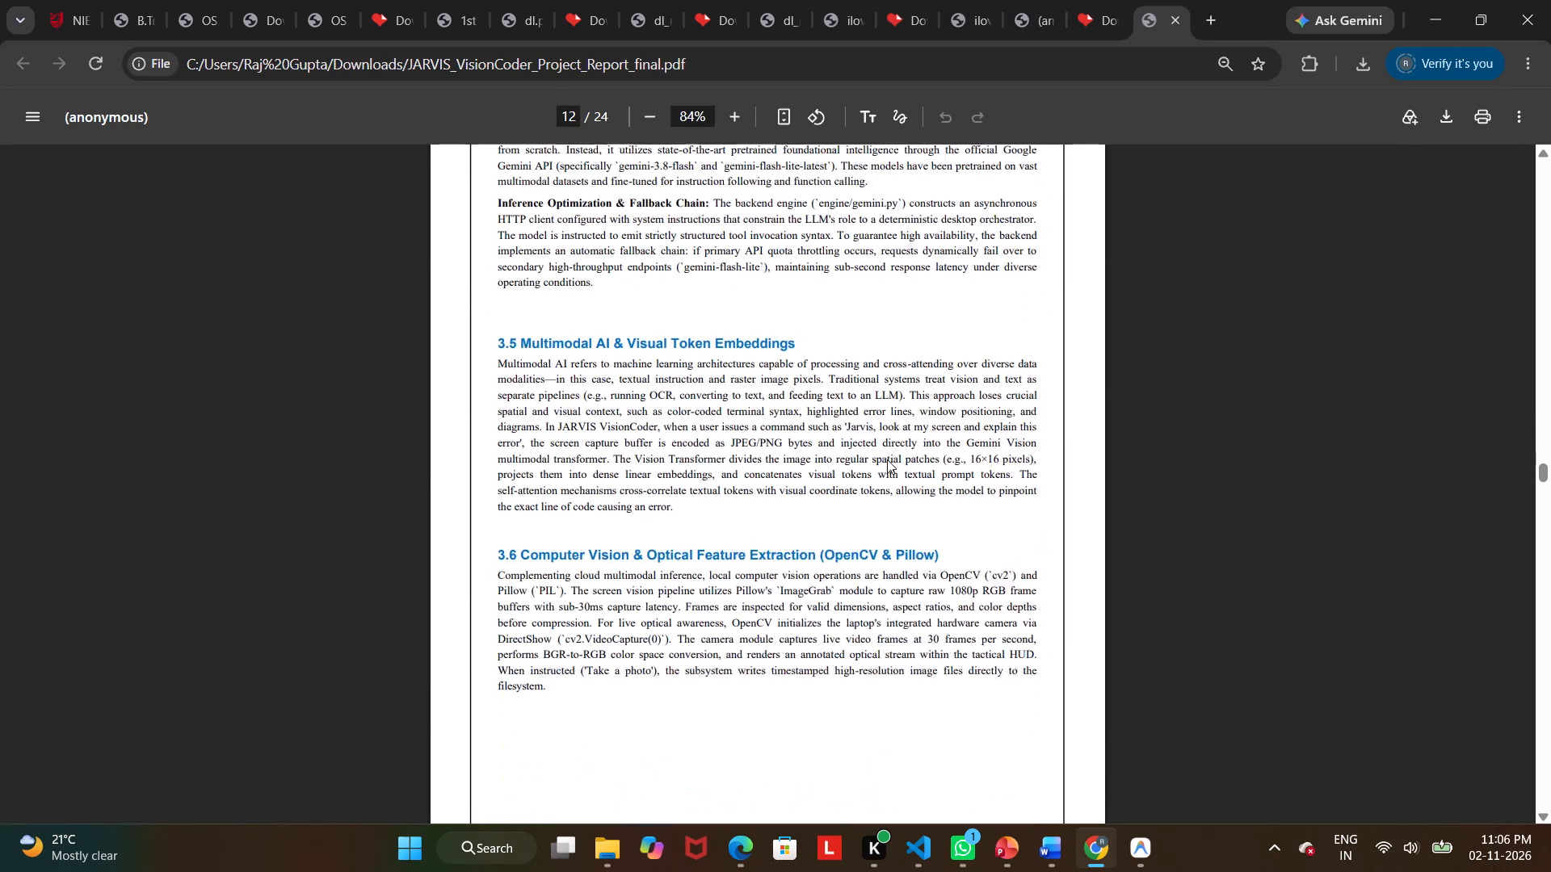
pyautogui.scroll(-6, 887, 459)
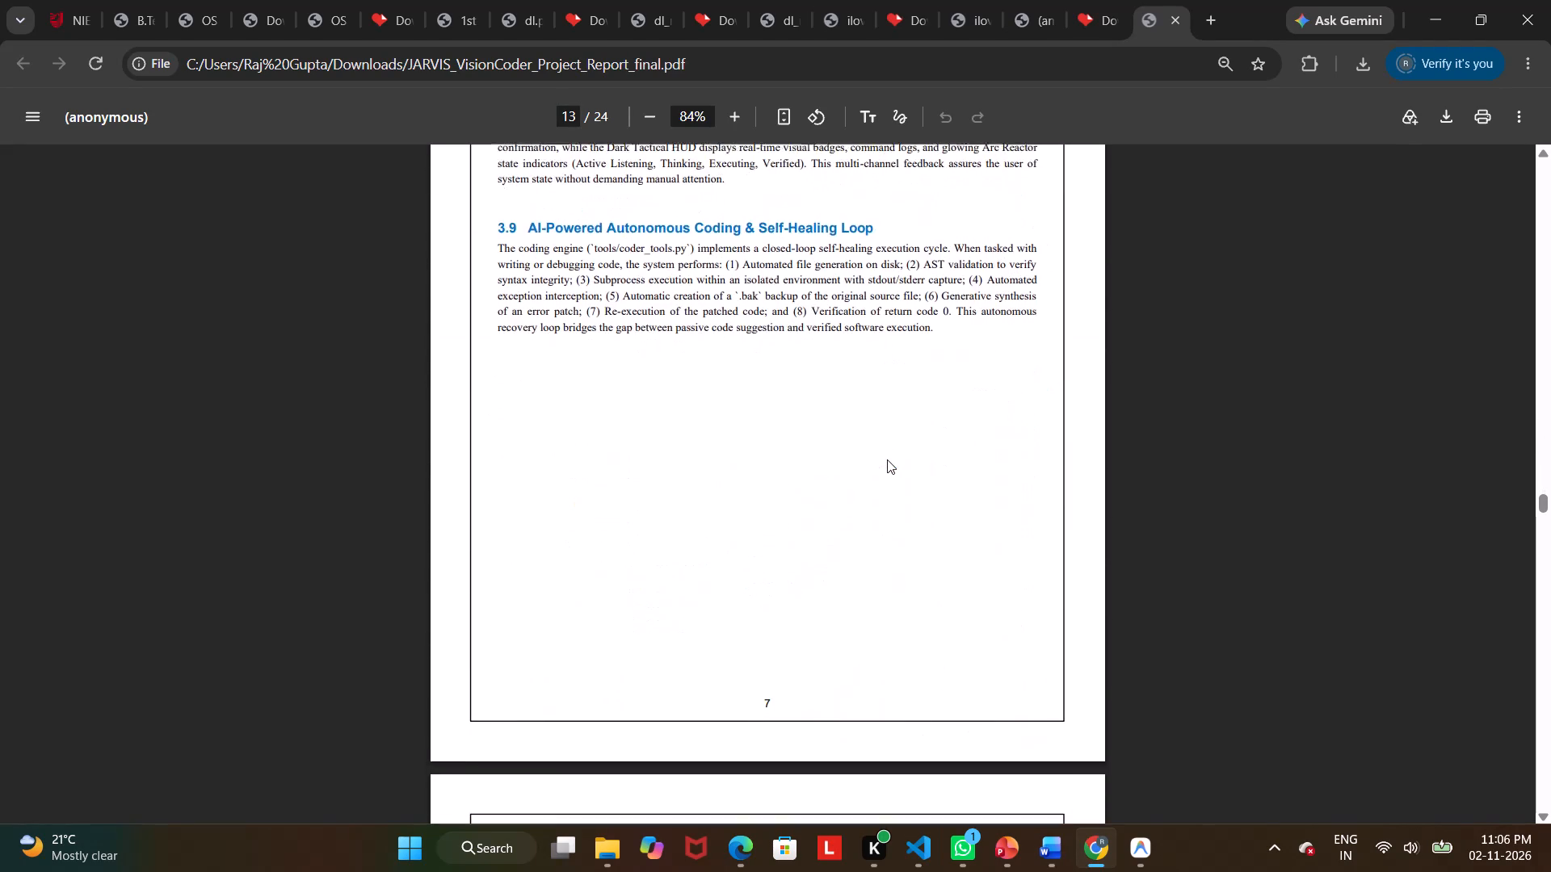
pyautogui.scroll(-2, 887, 459)
pyautogui.scroll(2, 887, 459)
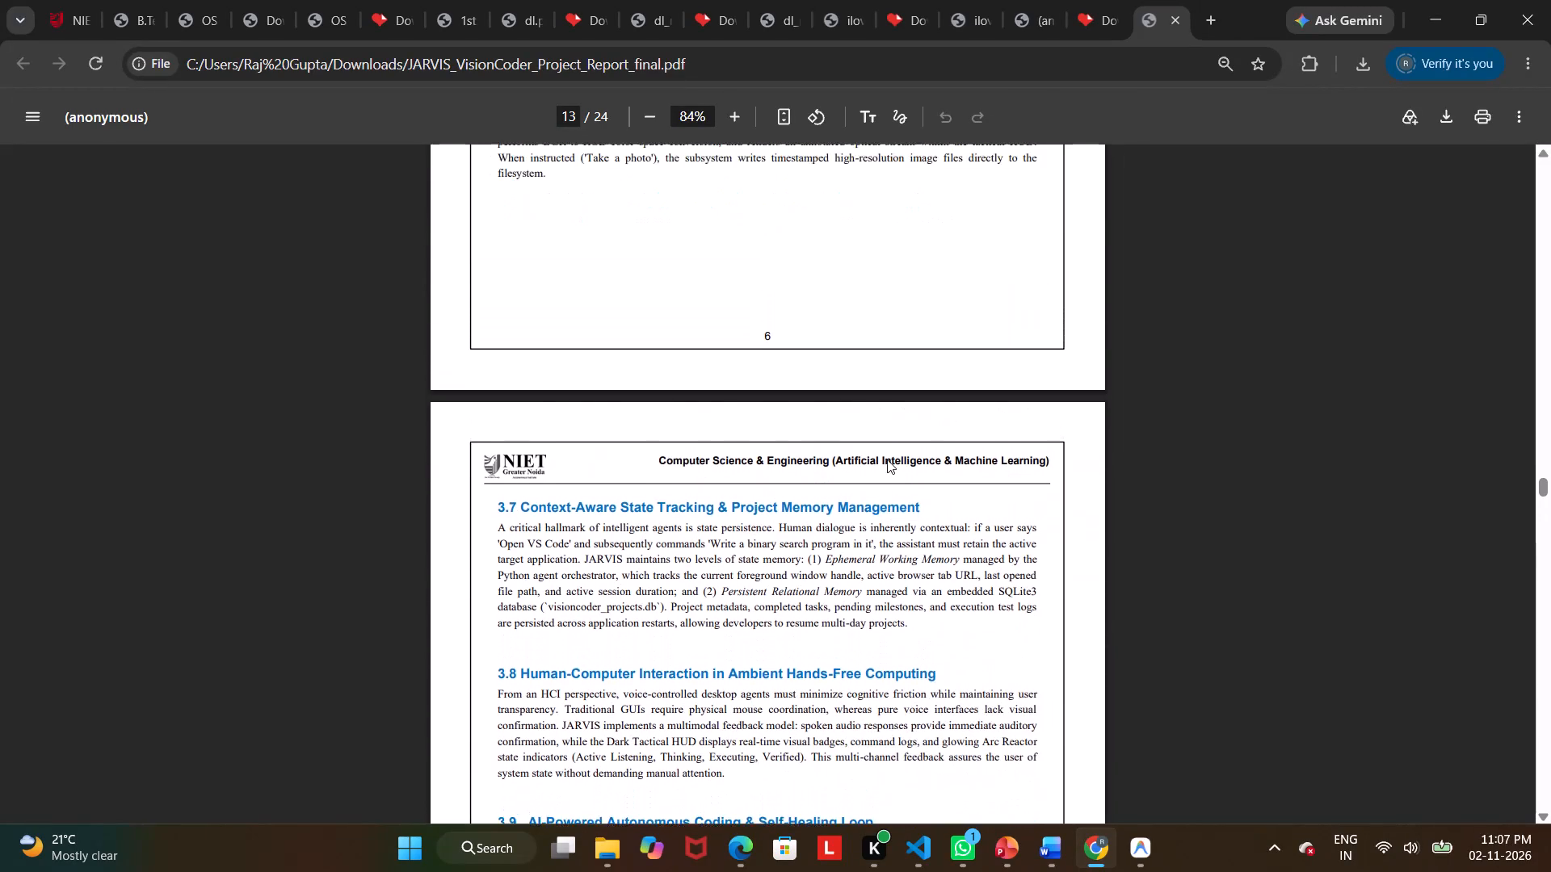
pyautogui.scroll(-4, 887, 459)
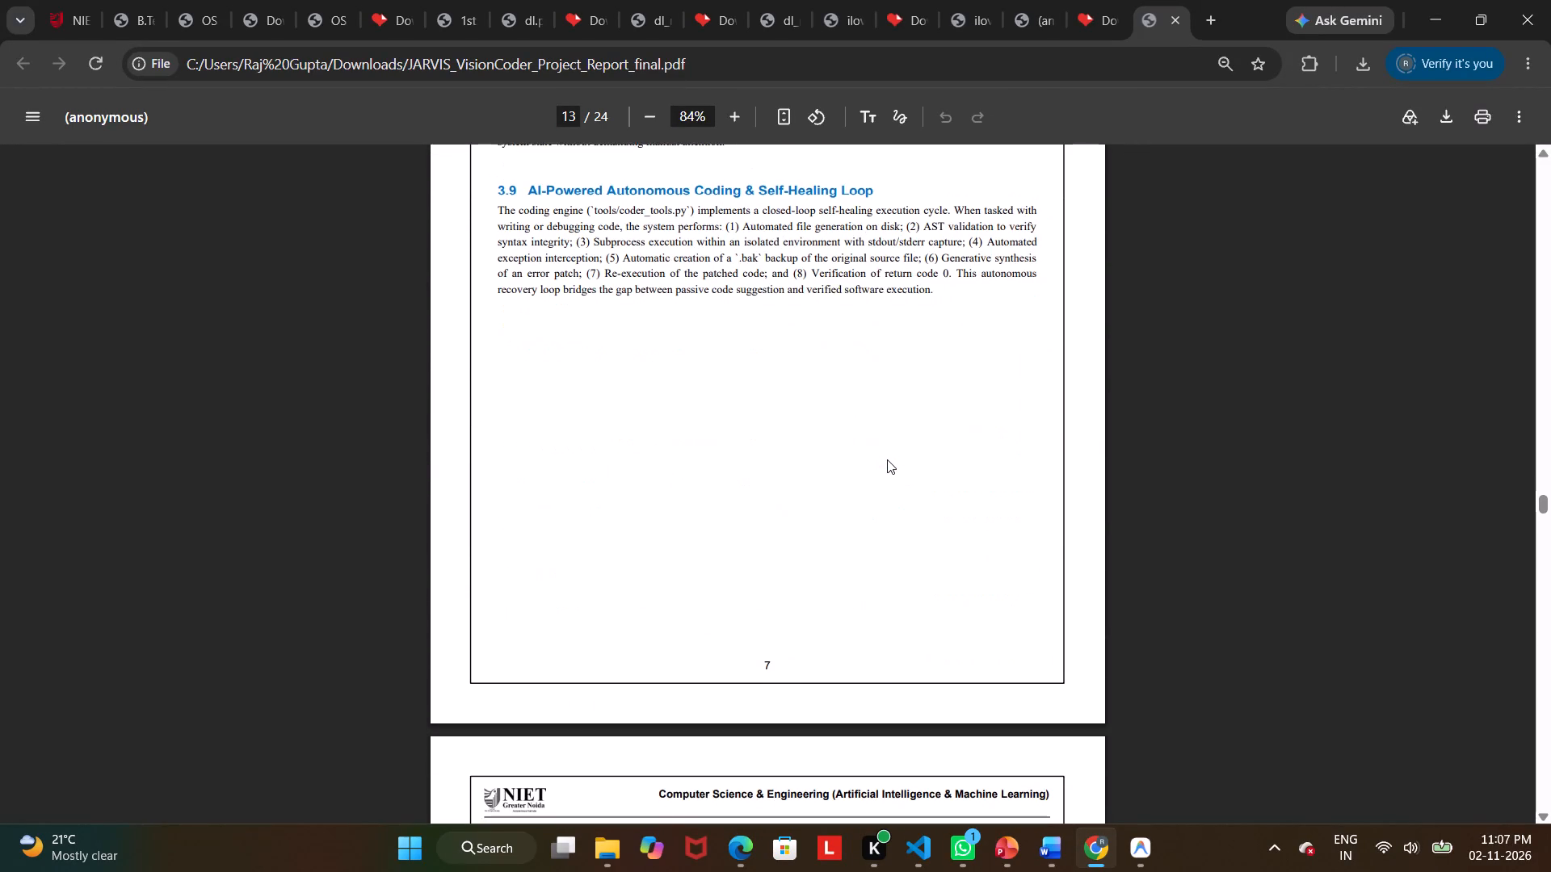
pyautogui.scroll(-1, 887, 459)
pyautogui.scroll(2, 887, 459)
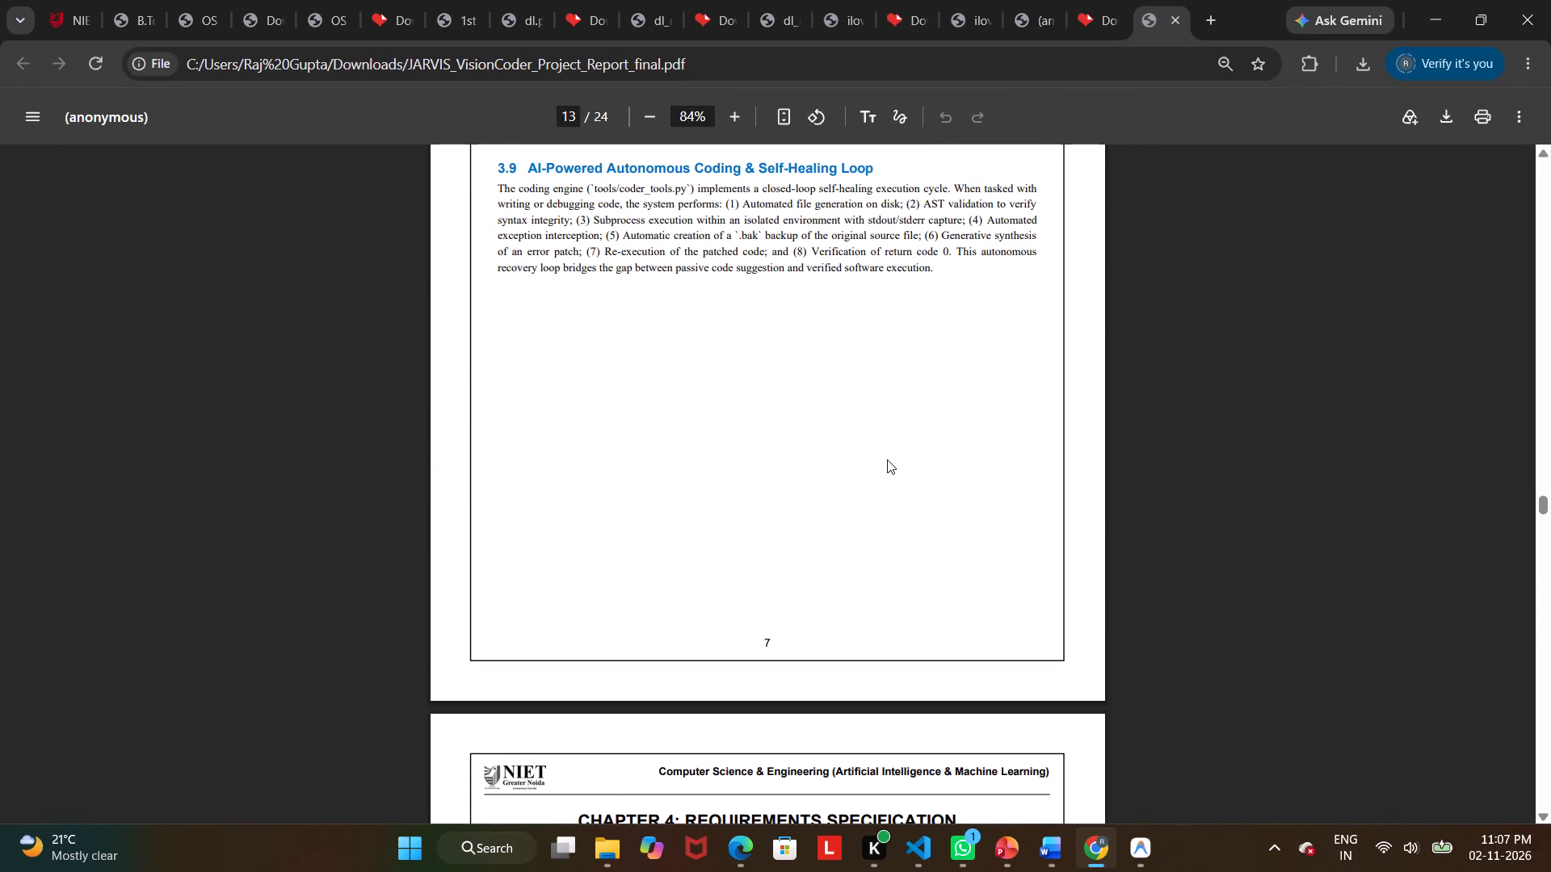
pyautogui.scroll(-6, 887, 459)
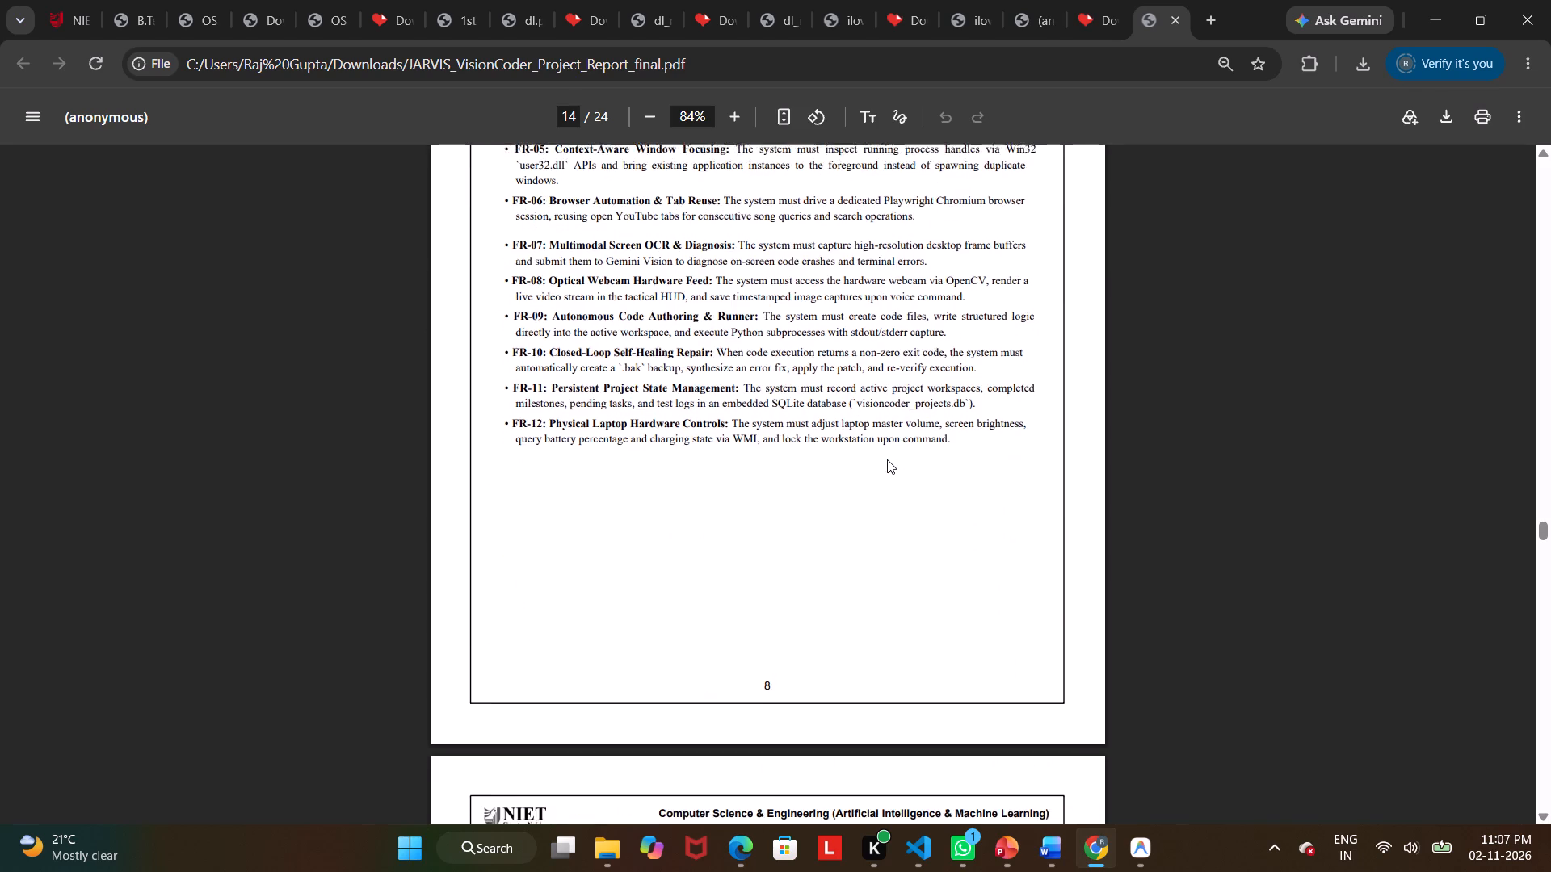
pyautogui.scroll(-4, 887, 459)
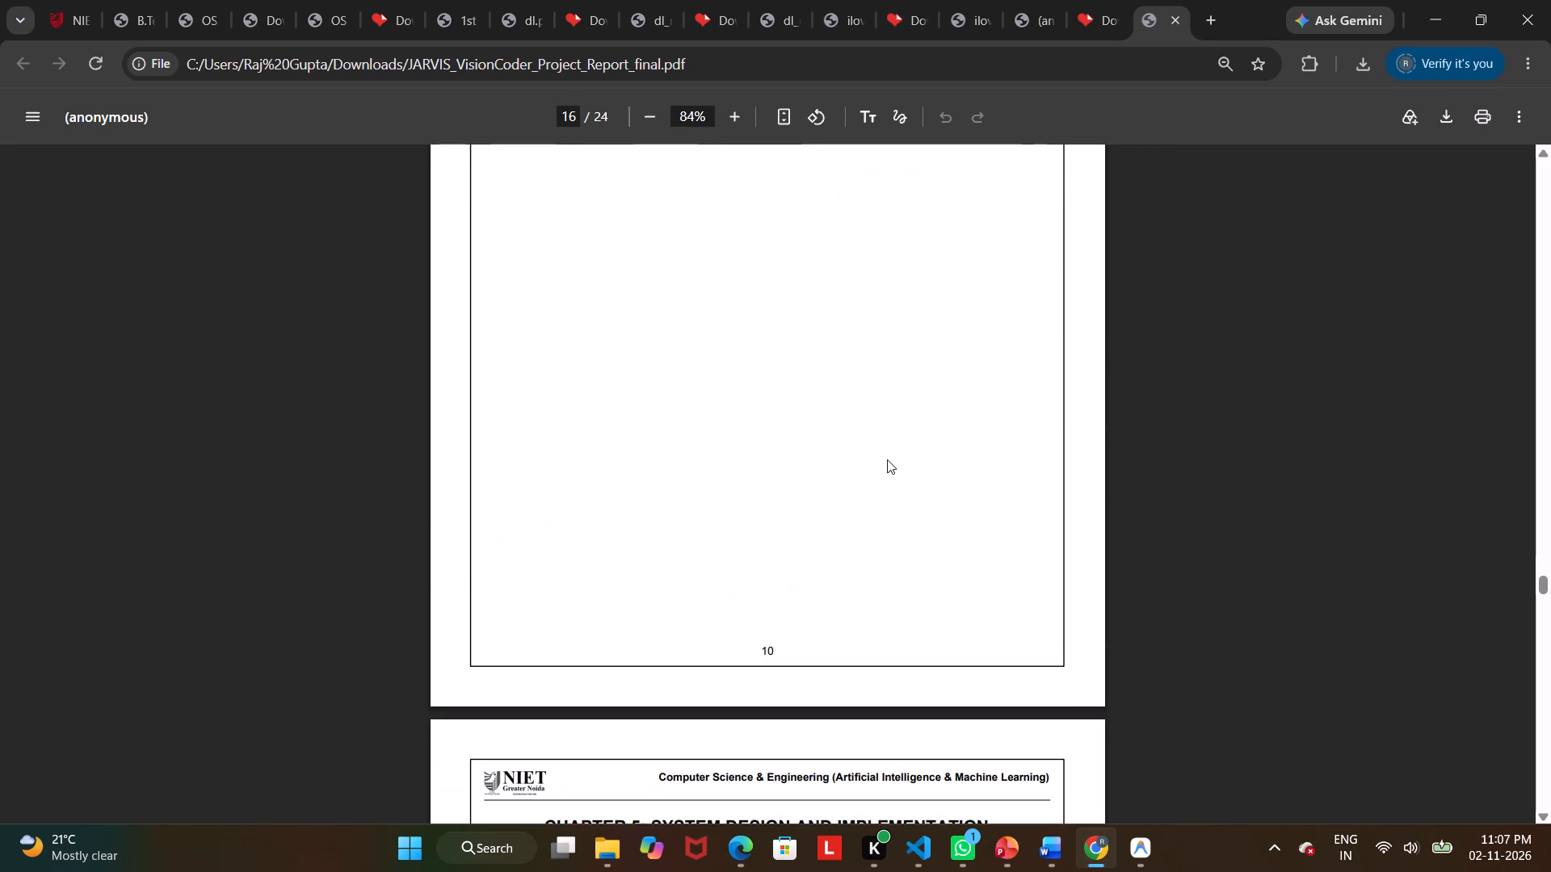
# Examine Chapter 5 of the exported PDF, from the system architecture section through Figures 5.1 to 5.3 and section 5.8.
pyautogui.scroll(-4, 887, 459)
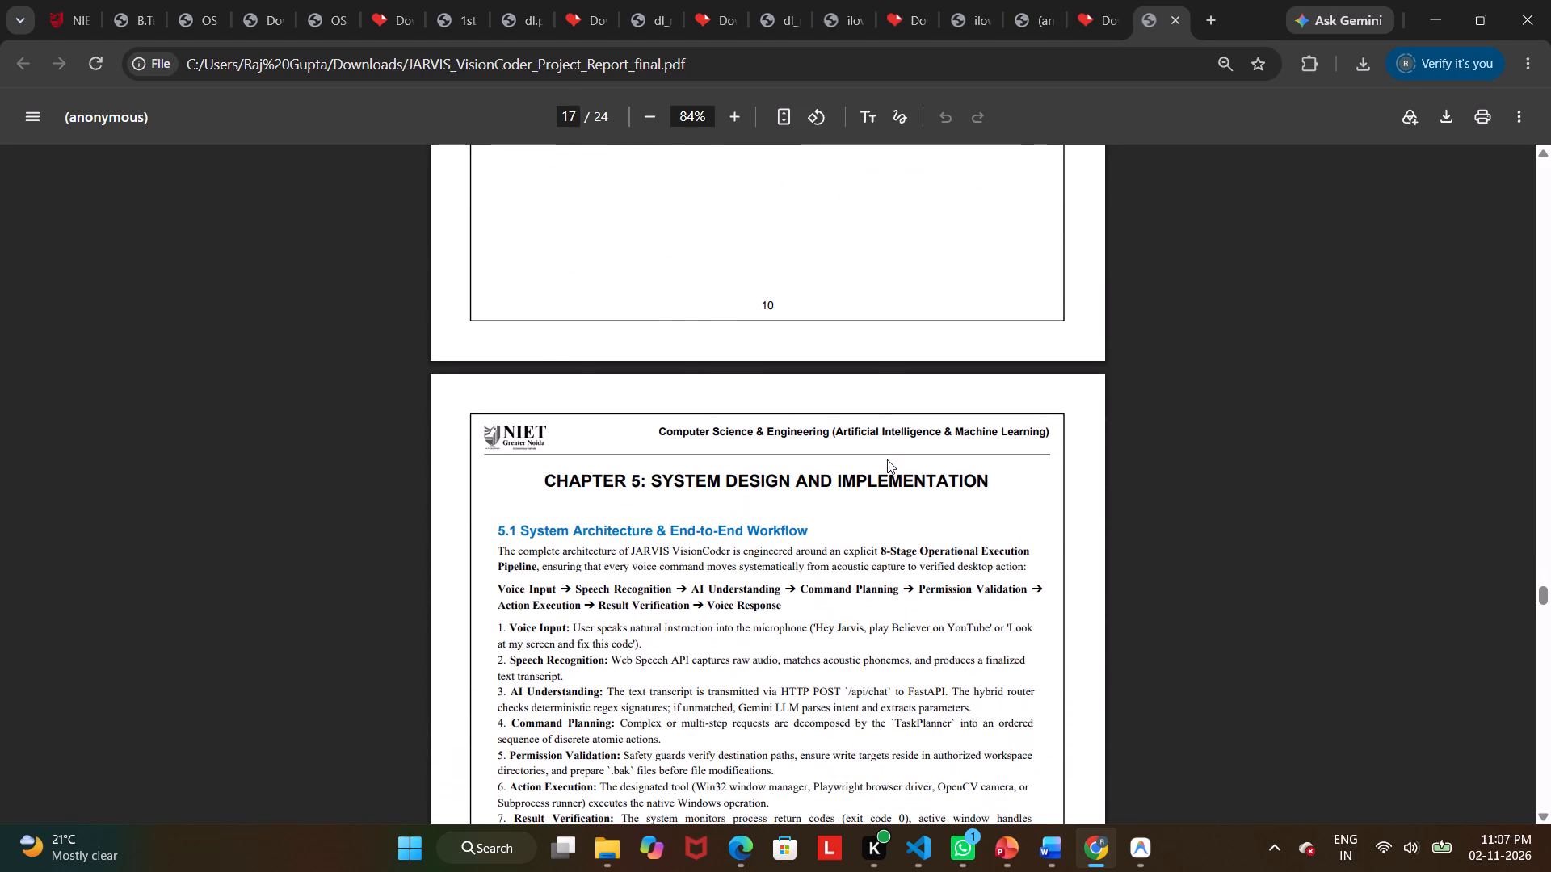
pyautogui.scroll(-3, 887, 459)
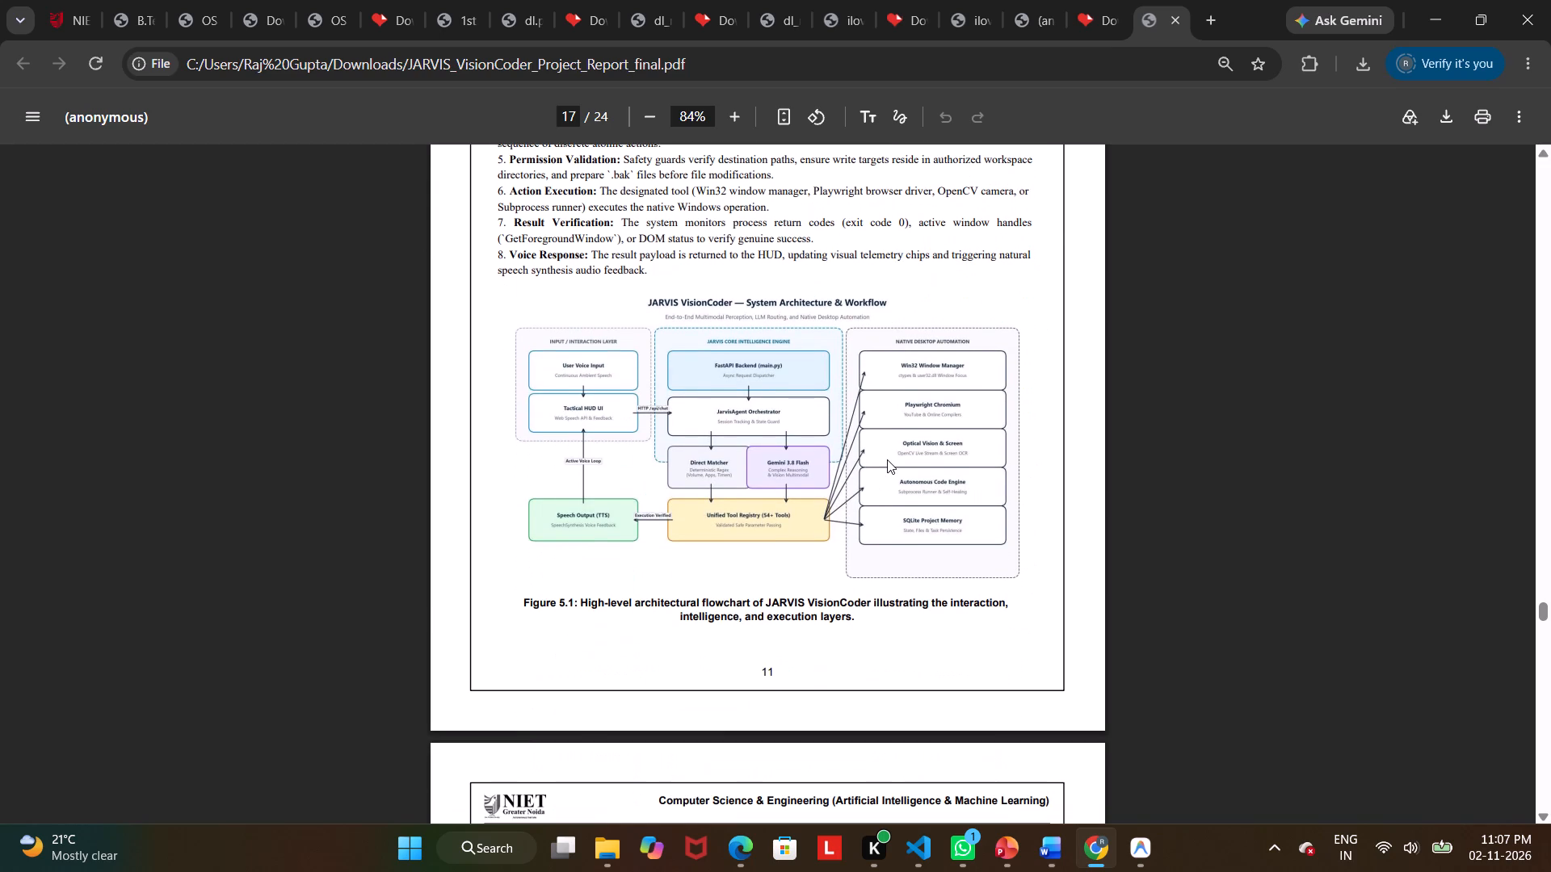
pyautogui.scroll(-4, 887, 459)
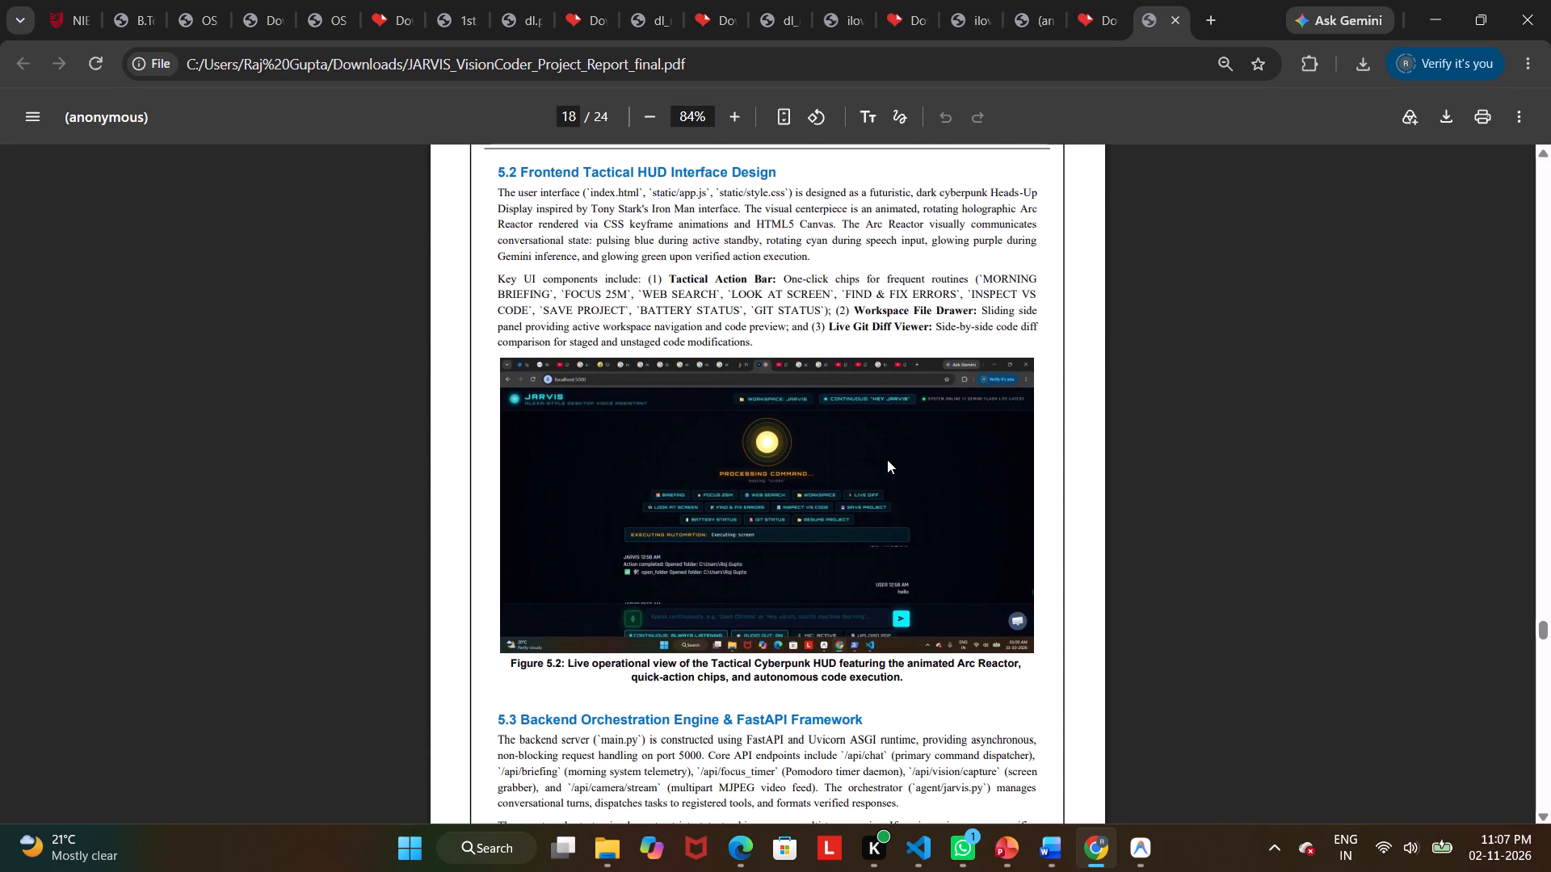
pyautogui.scroll(-1, 887, 459)
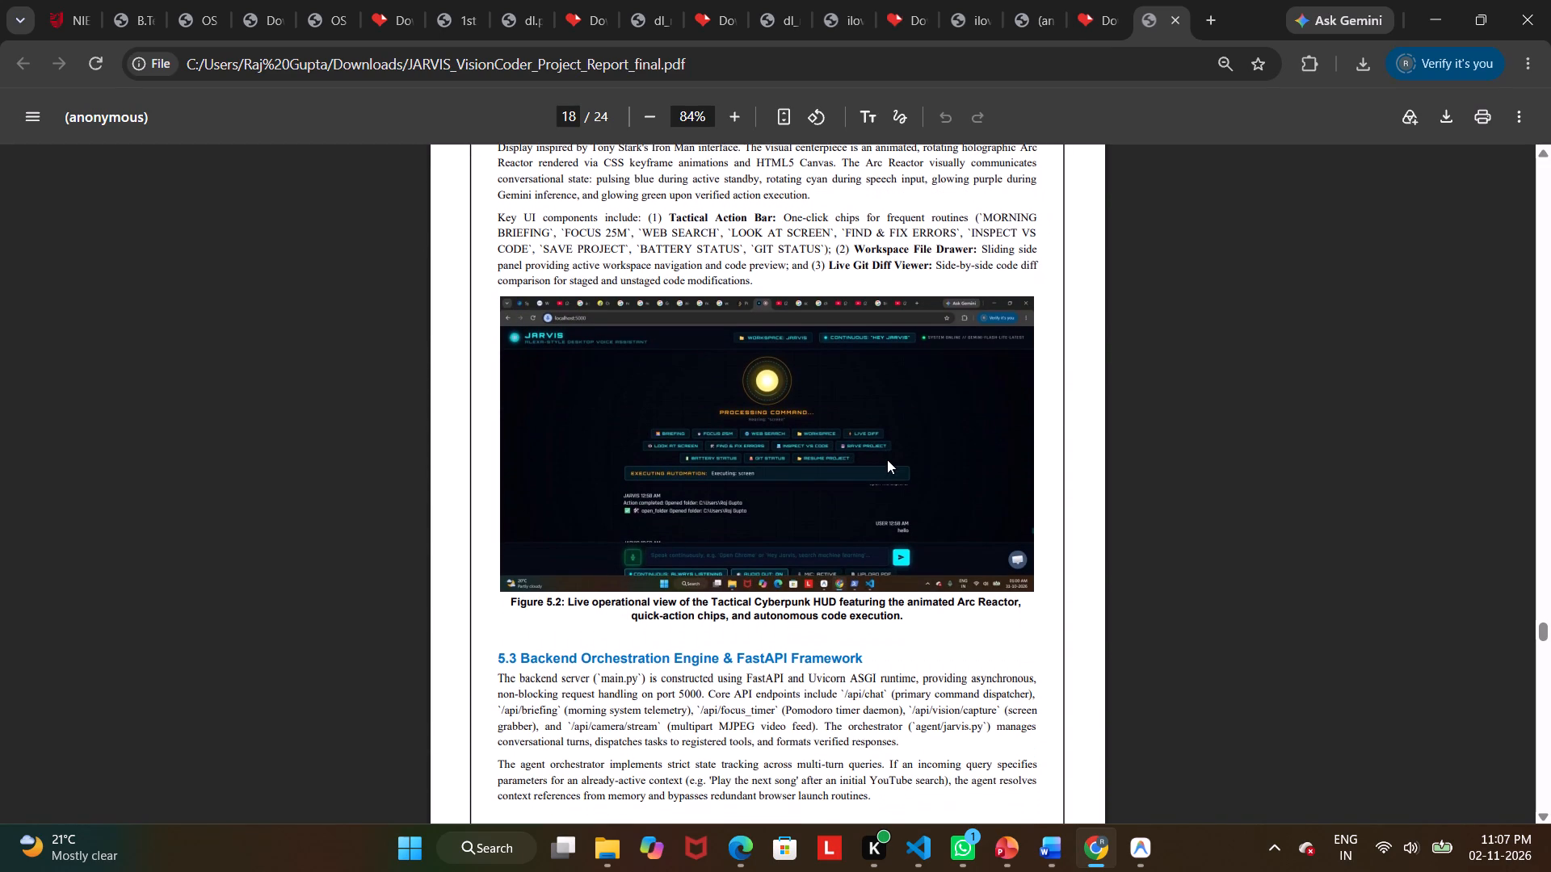
pyautogui.scroll(-7, 887, 459)
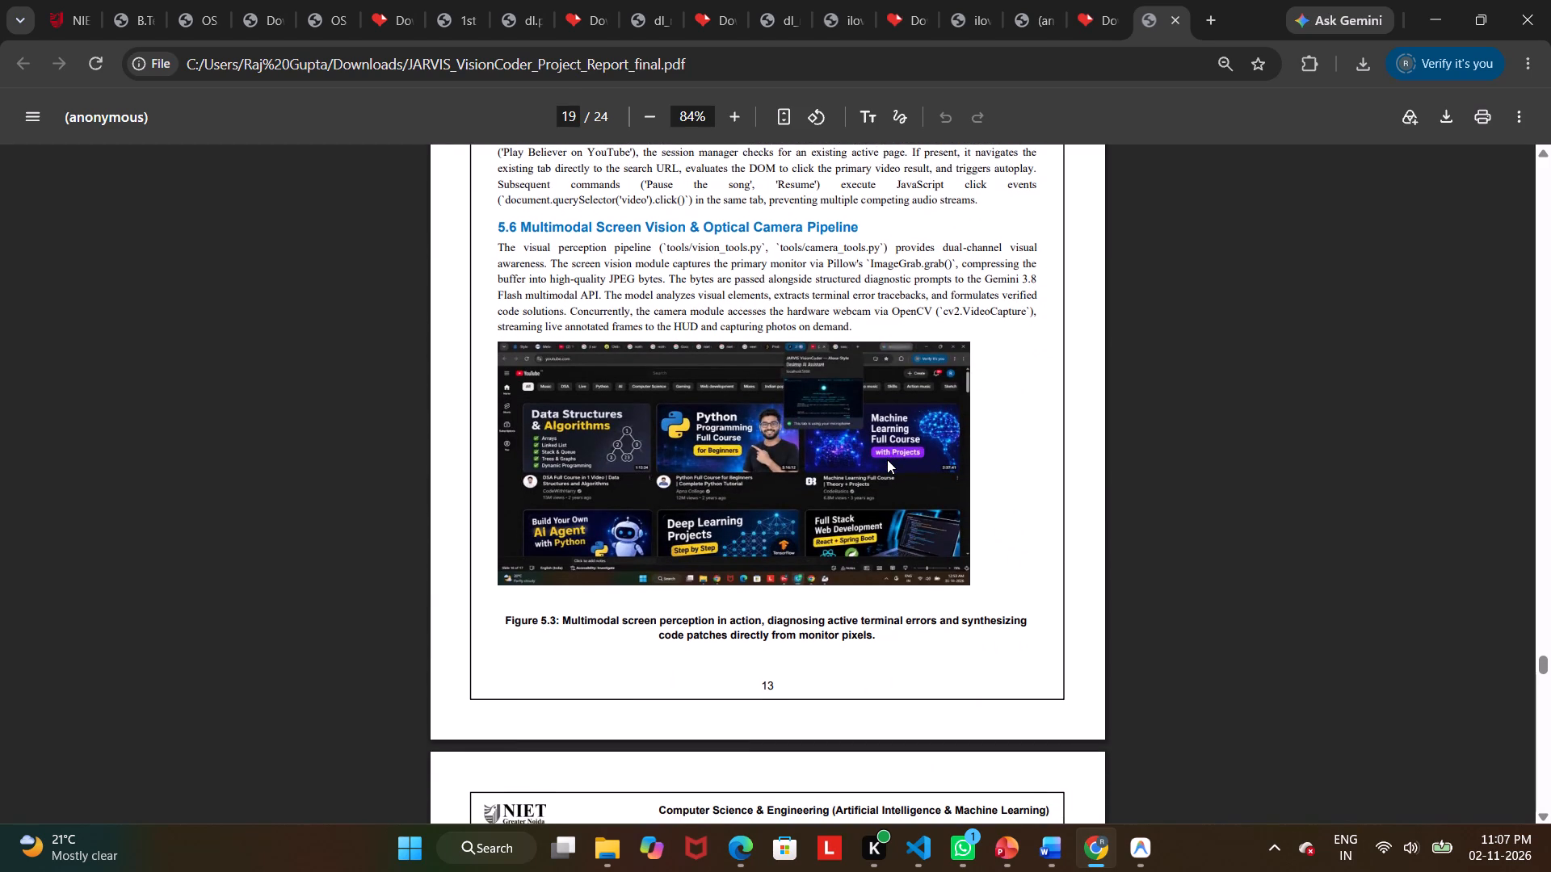
pyautogui.scroll(-1, 887, 459)
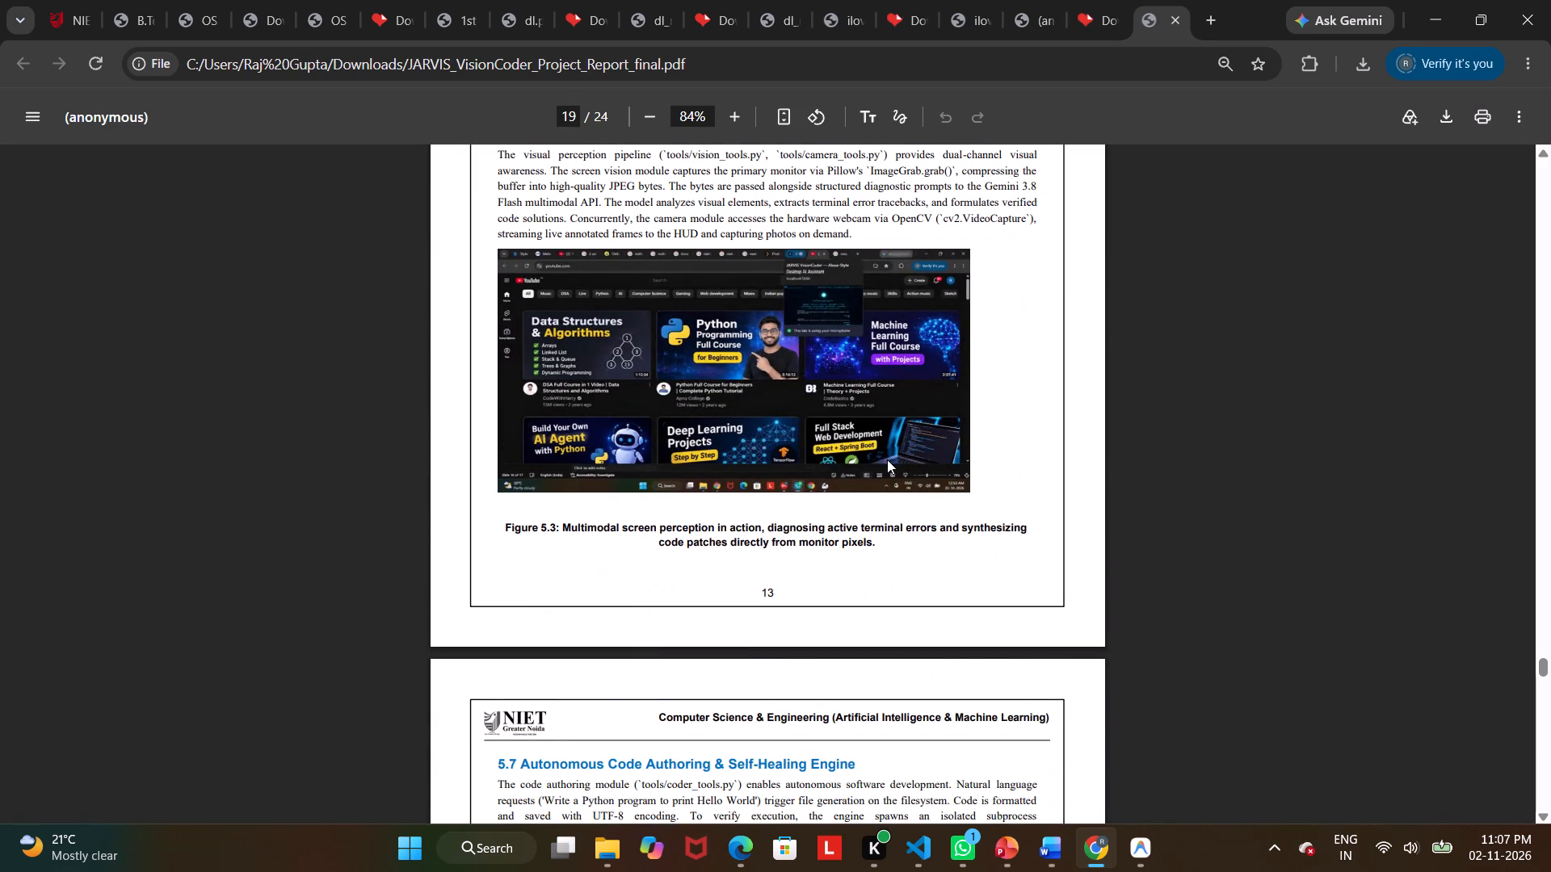
pyautogui.scroll(-4, 887, 459)
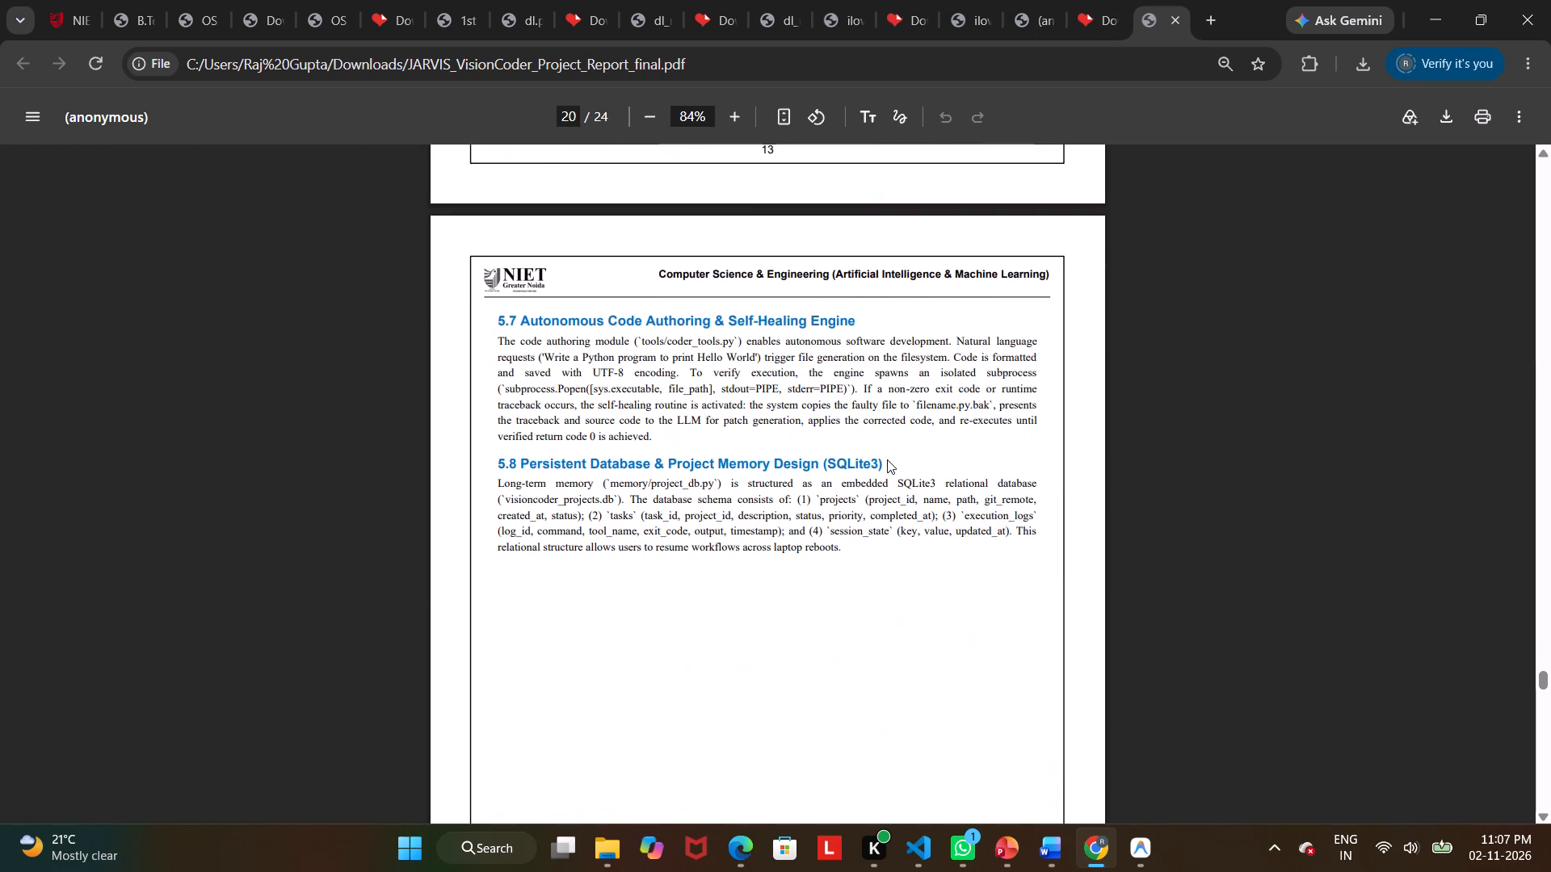
# Examine the rest of the exported PDF, from Chapter 6 with Table 6.1 through Chapter 7 to the References page.
pyautogui.scroll(-4, 887, 459)
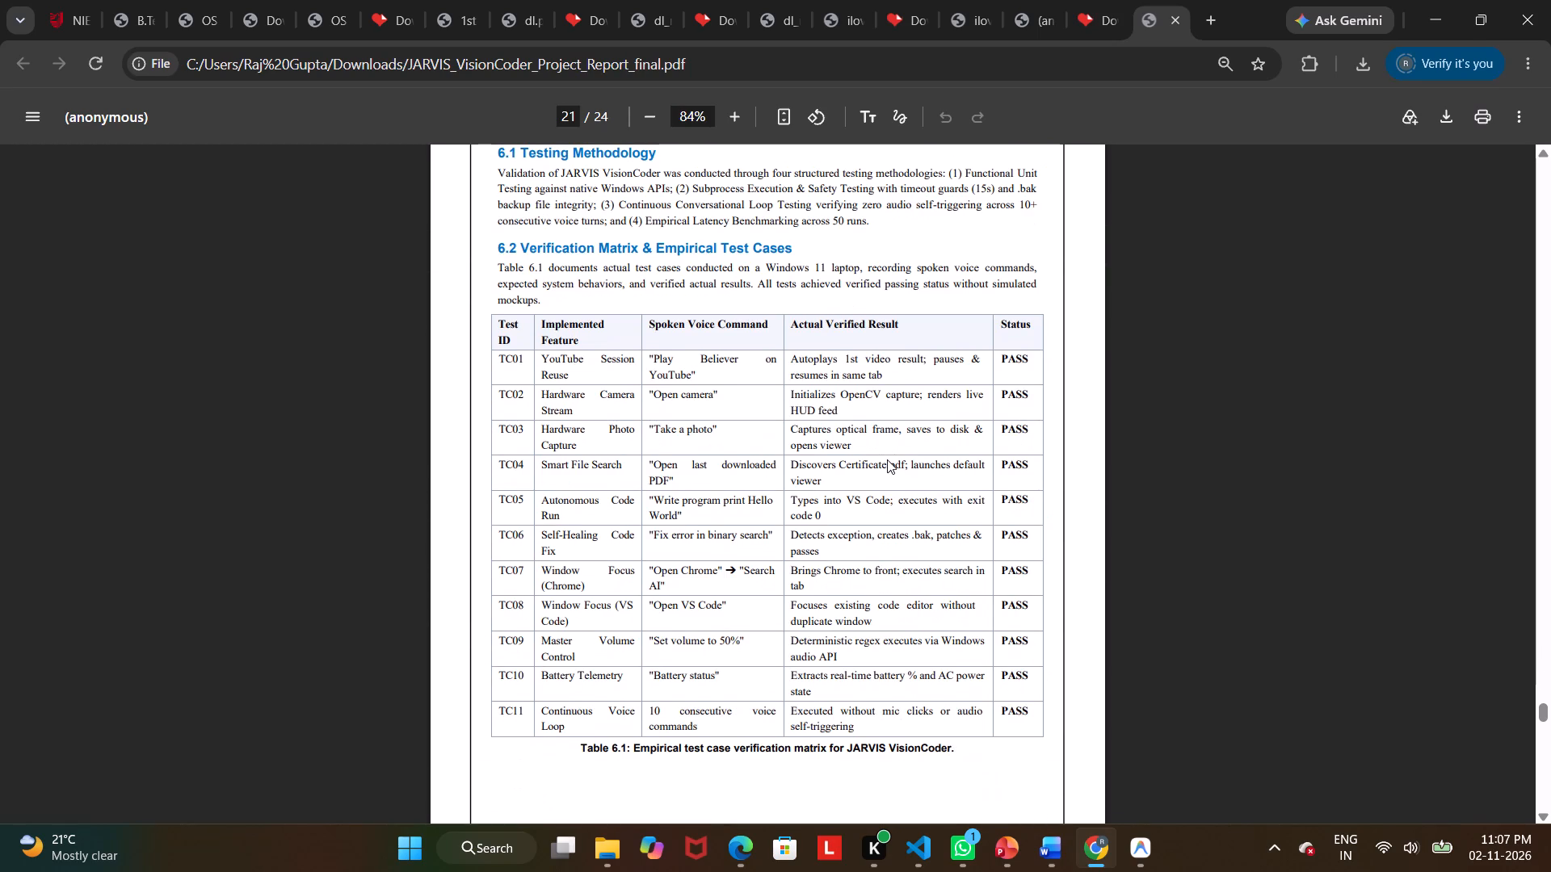
pyautogui.scroll(-3, 887, 459)
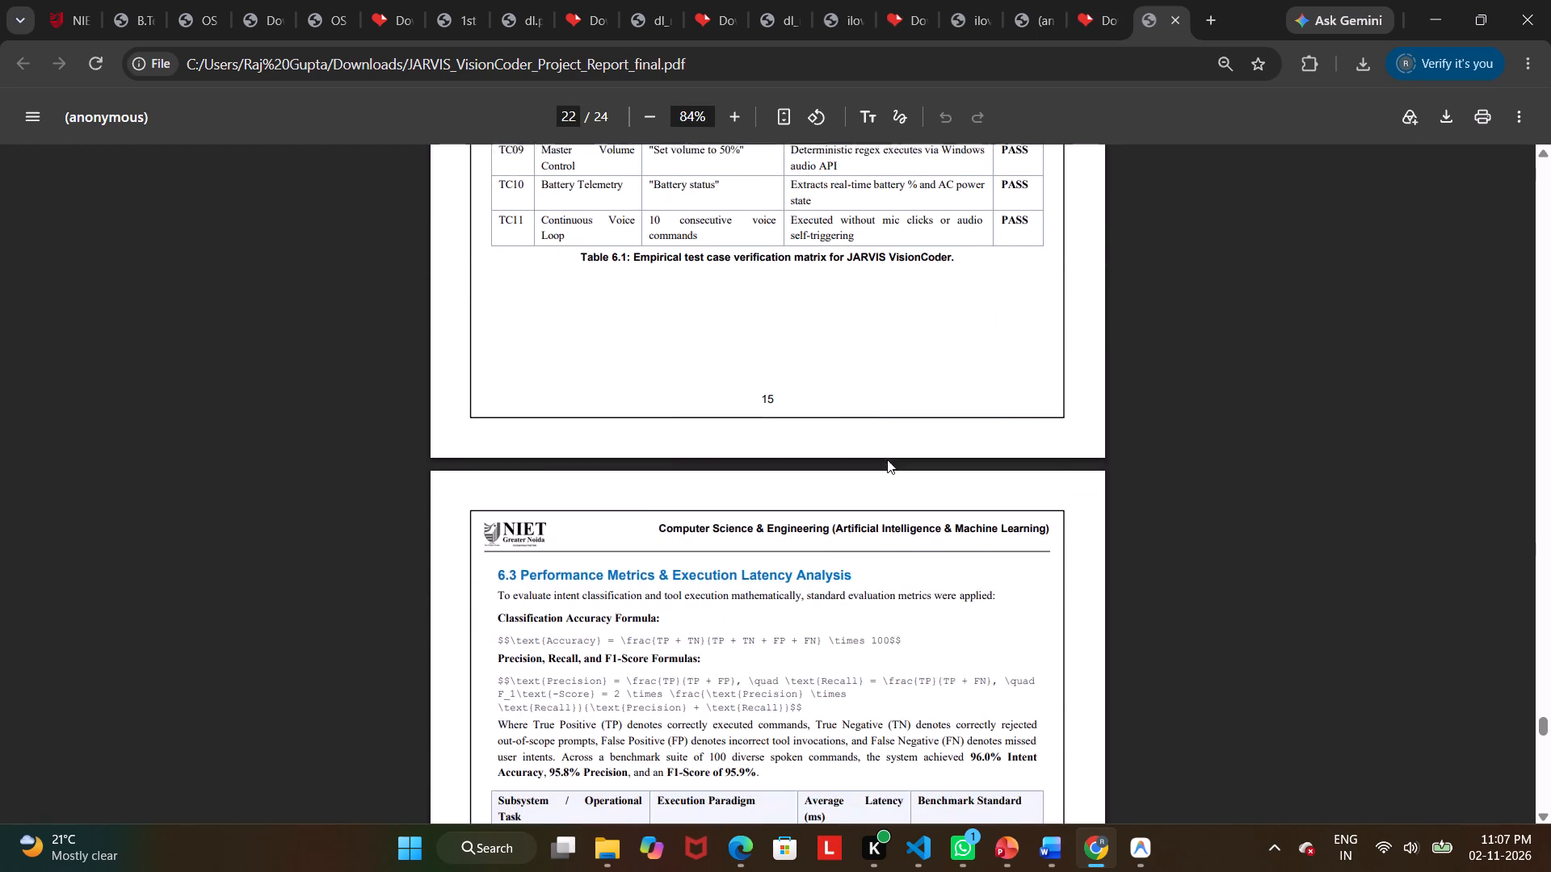
pyautogui.scroll(-5, 887, 459)
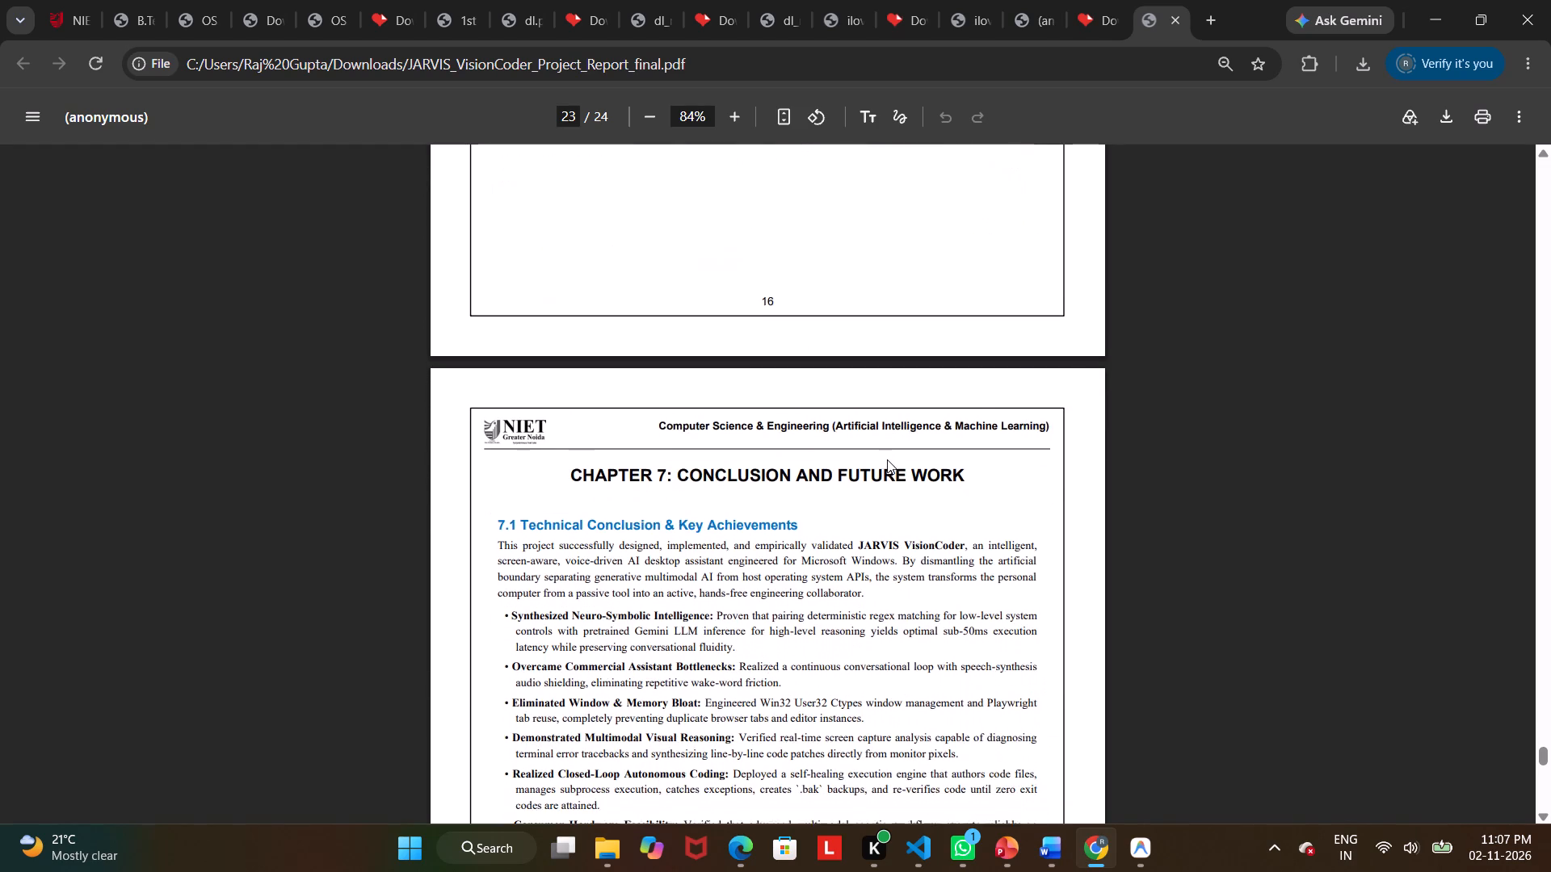
pyautogui.scroll(-8, 887, 459)
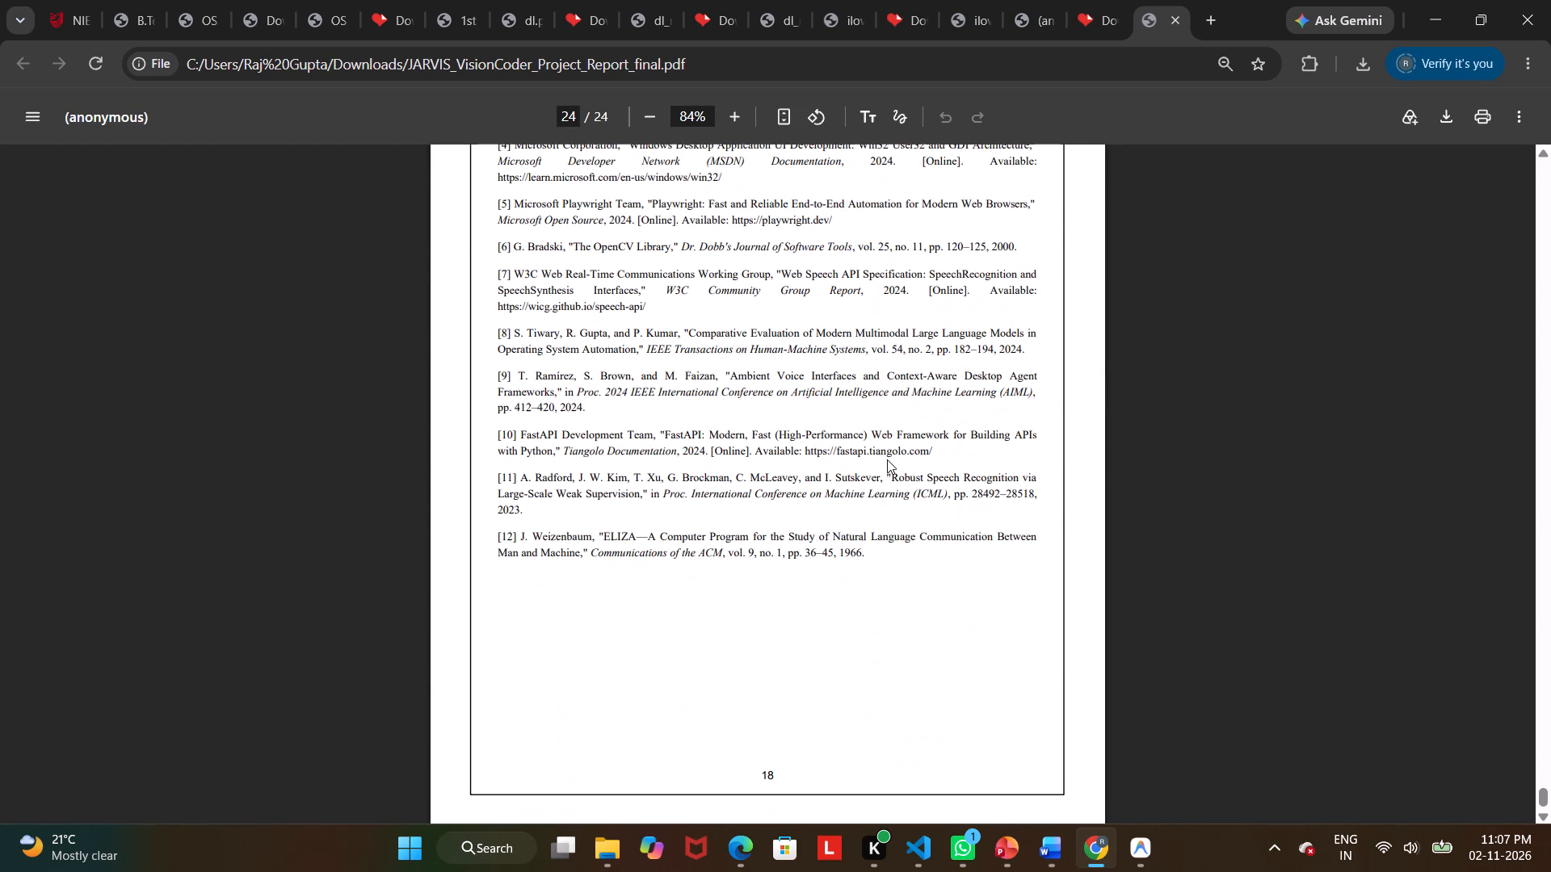
pyautogui.scroll(-1, 887, 459)
pyautogui.scroll(2, 887, 459)
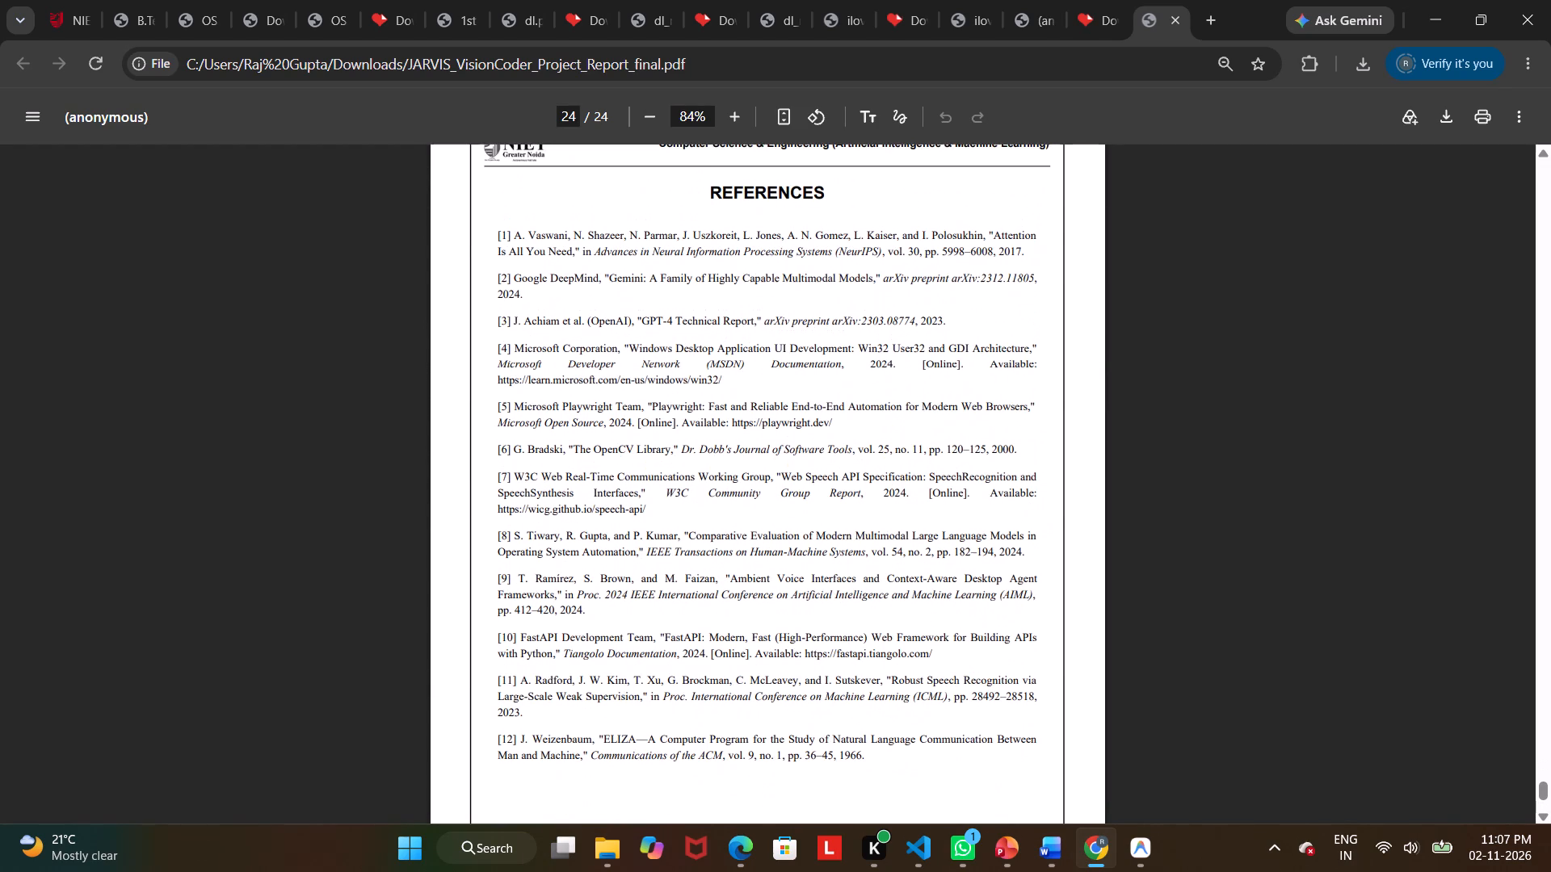
# Copy the full file path of JARVIS_VisionCoder_Project_Report_final.pdf from the browser's address.
pyautogui.click(704, 61)
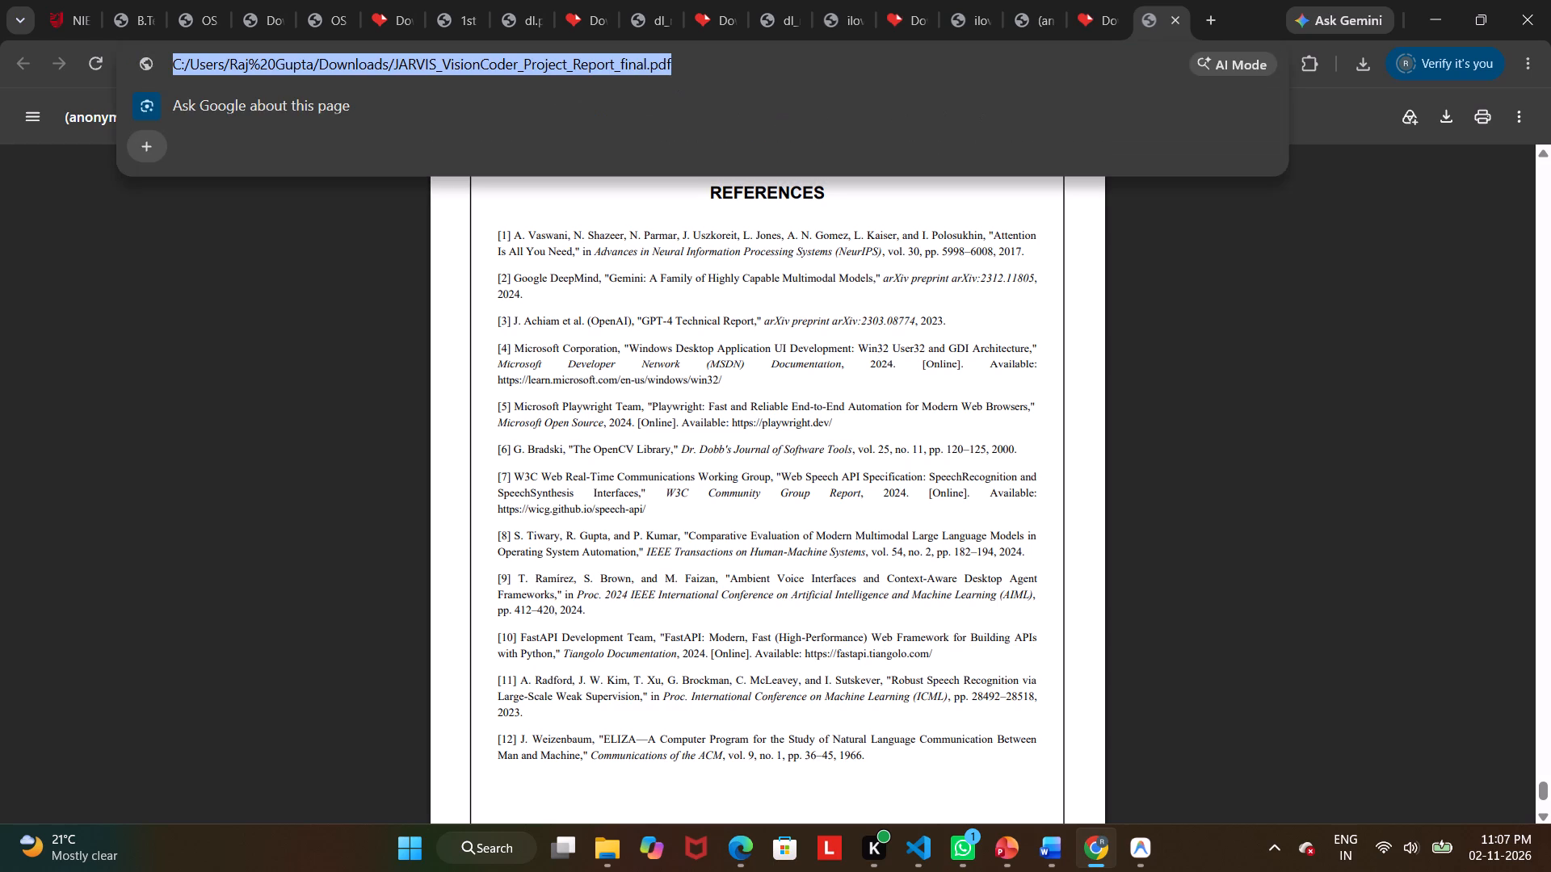
pyautogui.hotkey('ctrl', 'c')
pyautogui.hotkey('ctrl', 'c')
pyautogui.hotkey('ctrl', 'c')
pyautogui.click(1264, 529)
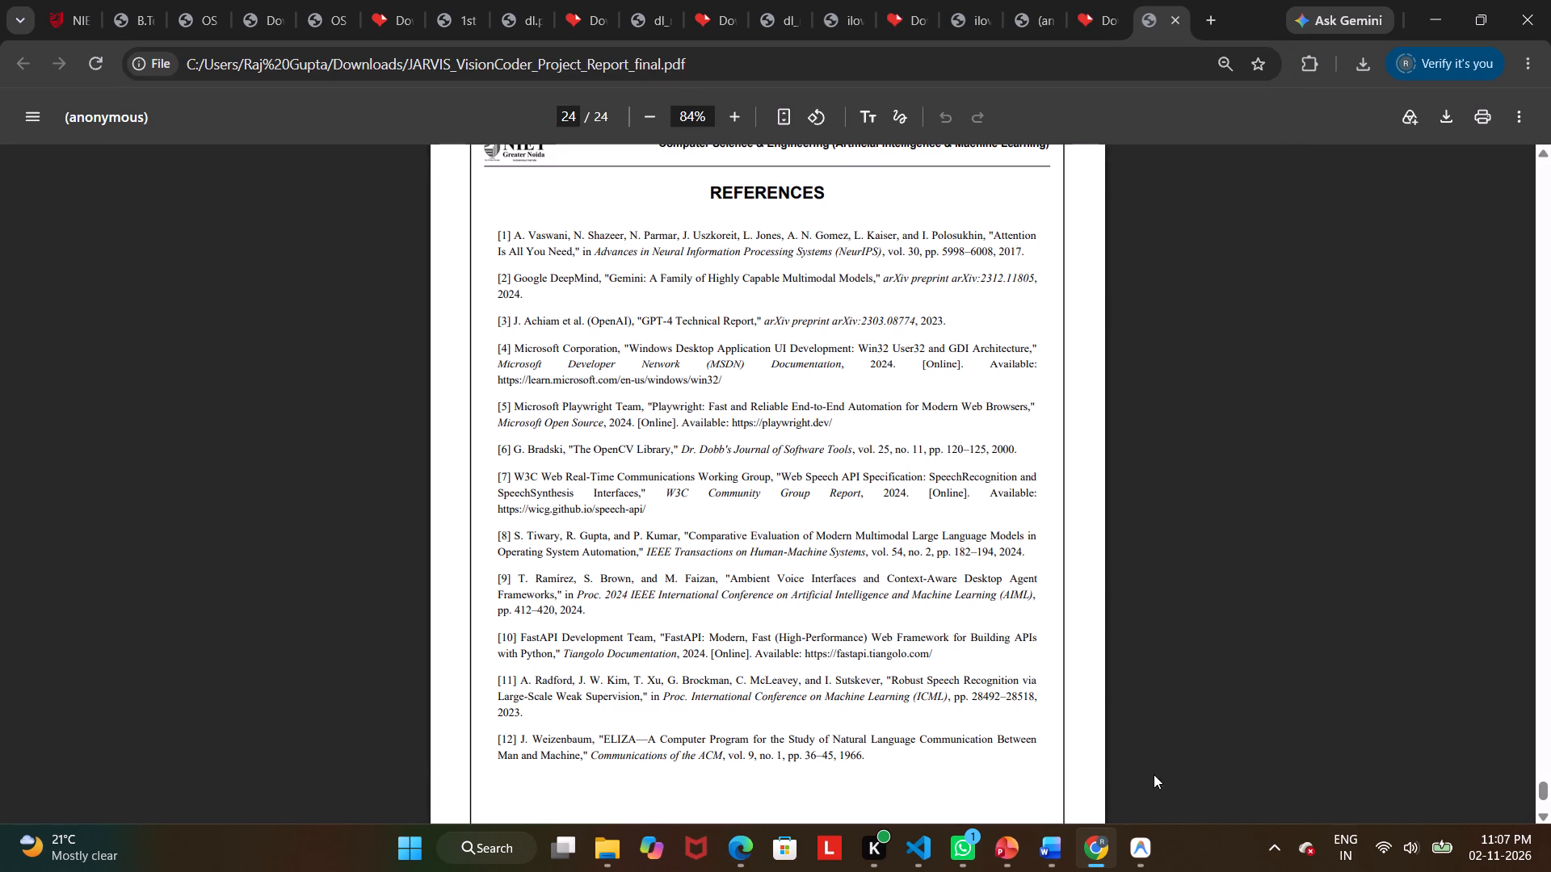